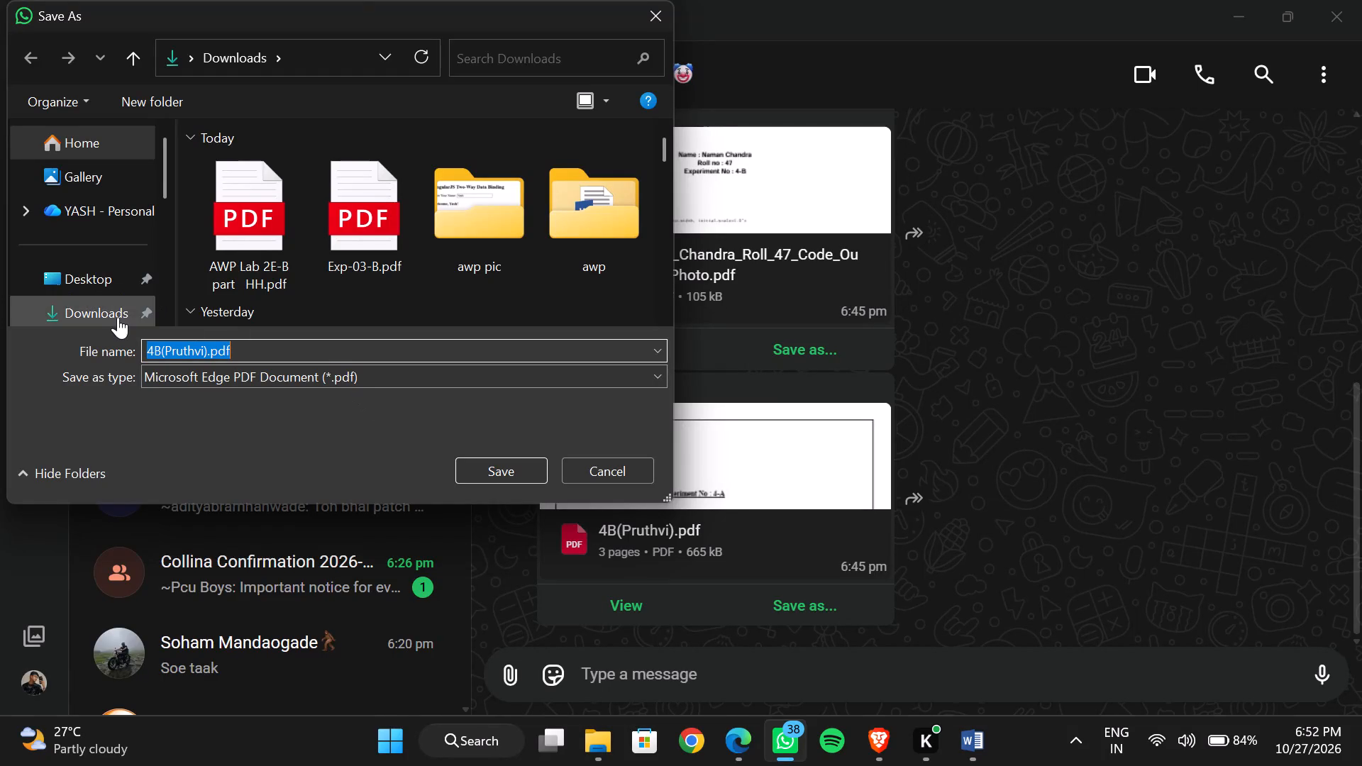
Choose the Downloads folder as the save location for the chat attachment 4B(Pruthvi).pdf.
scroll(121, 307, "down", 1)
left_click(60, 197)
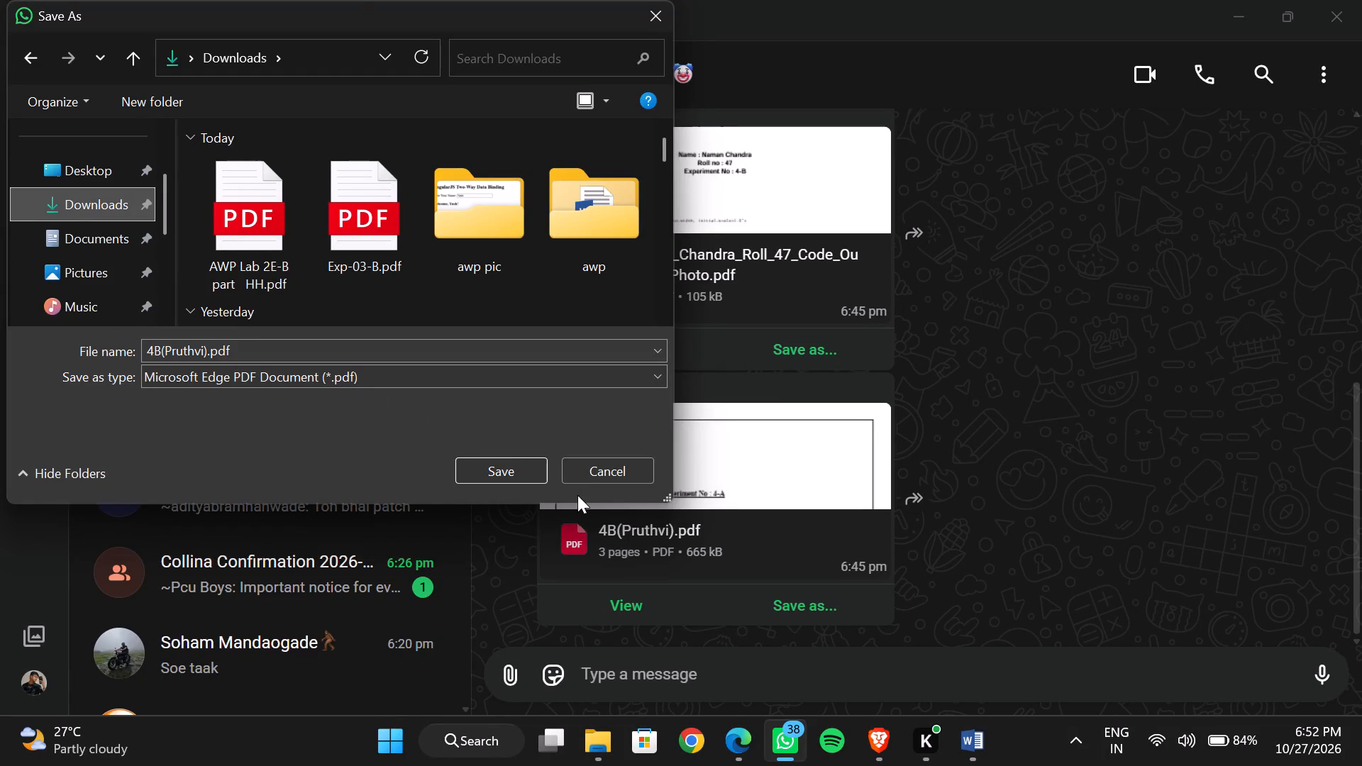
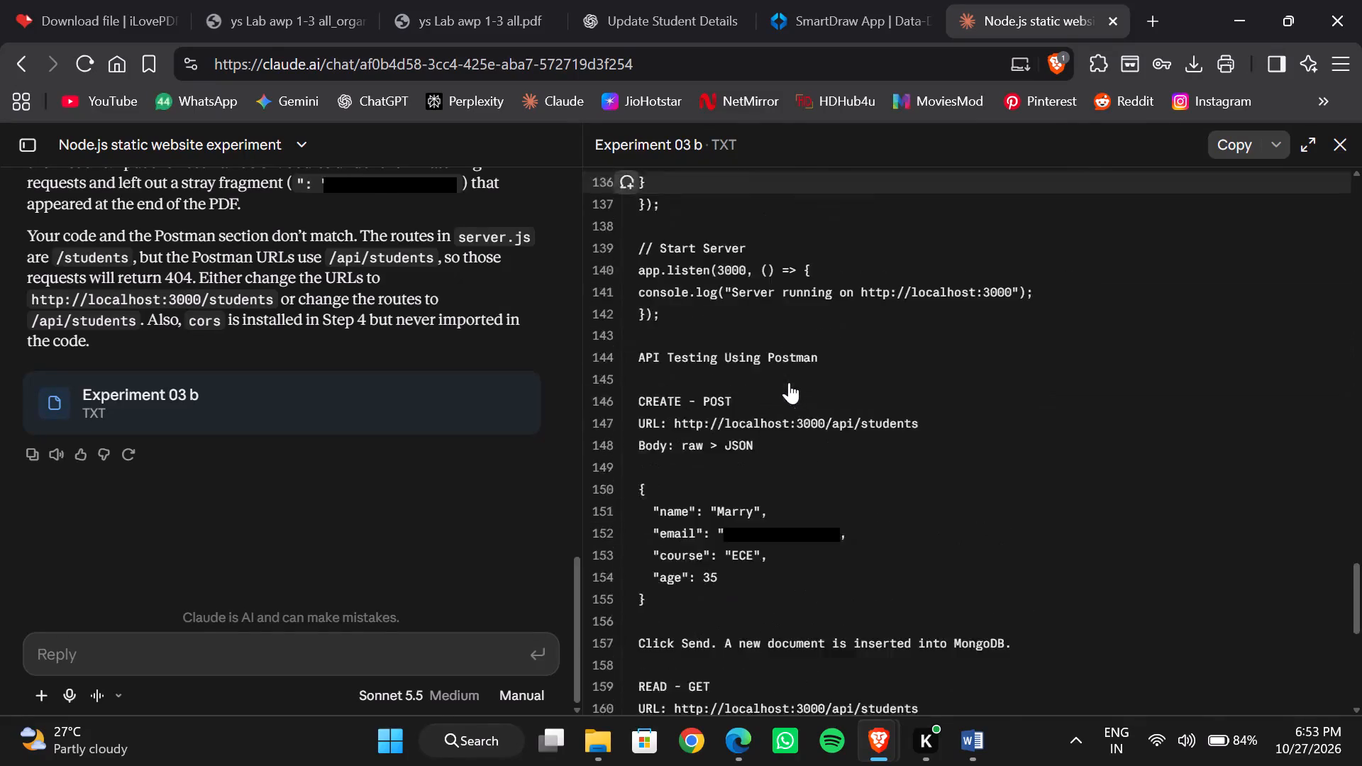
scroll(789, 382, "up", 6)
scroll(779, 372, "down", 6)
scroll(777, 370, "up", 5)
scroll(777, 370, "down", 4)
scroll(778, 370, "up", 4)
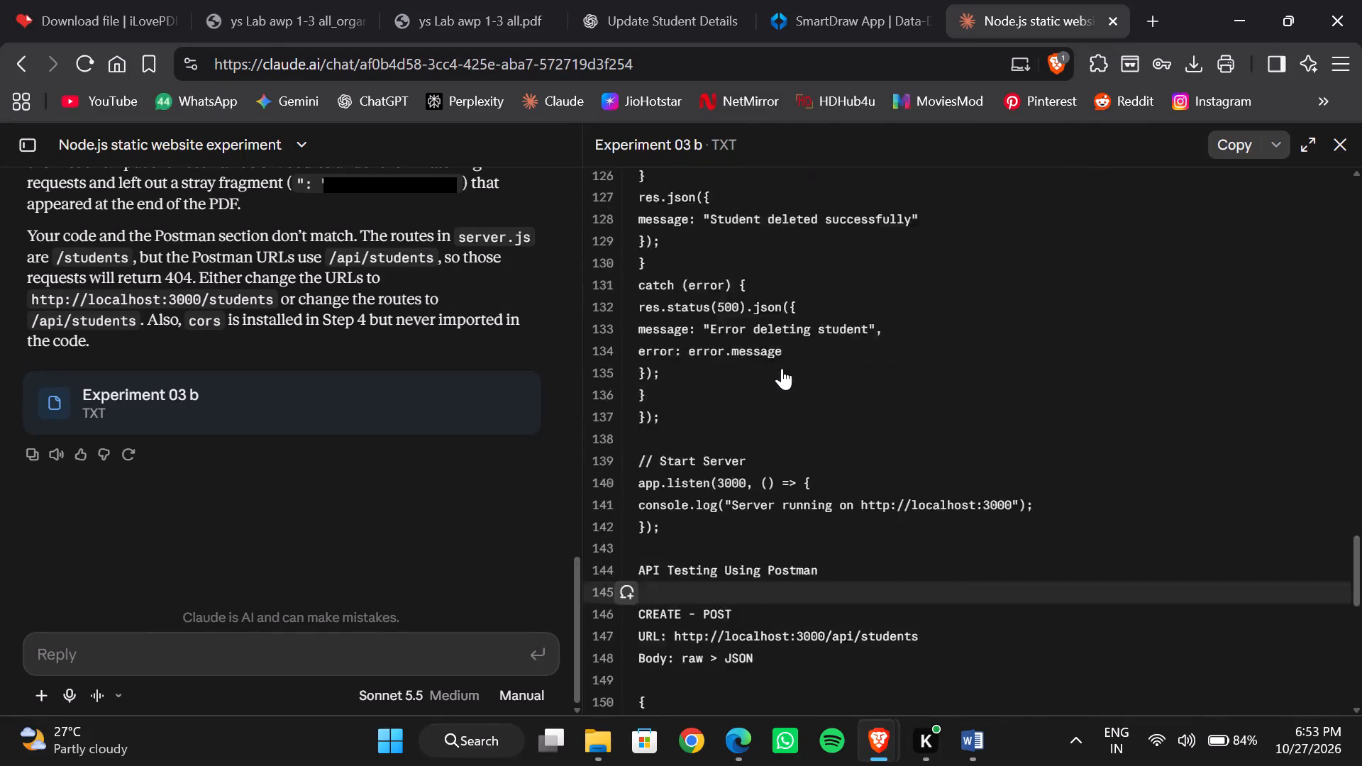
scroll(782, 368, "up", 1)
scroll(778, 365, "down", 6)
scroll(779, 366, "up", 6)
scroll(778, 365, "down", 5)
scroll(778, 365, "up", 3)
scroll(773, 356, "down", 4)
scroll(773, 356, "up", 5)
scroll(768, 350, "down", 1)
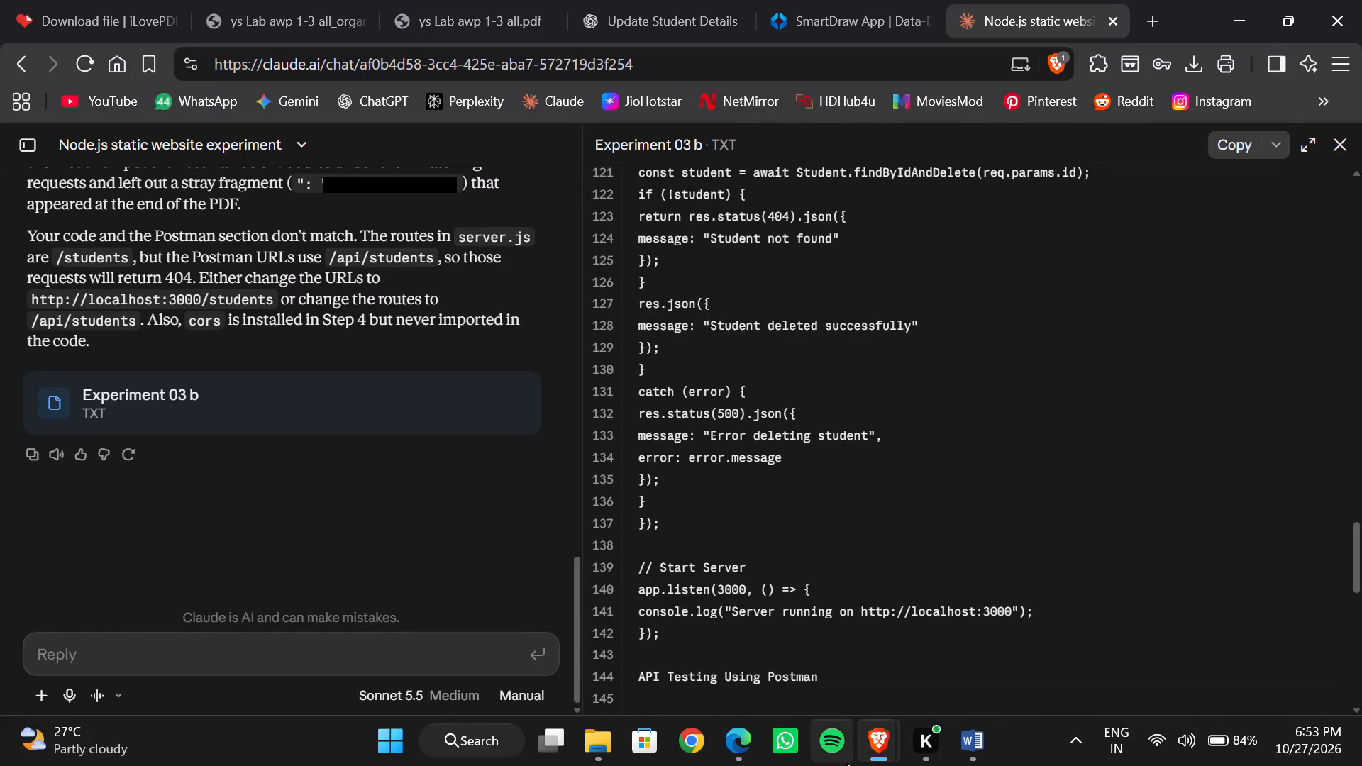
Close the browser tabs holding ys Lab awp 1-3 all_organized.pdf, ys Lab awp 1-3 all.pdf and the SmartDraw app.
left_click(130, 0)
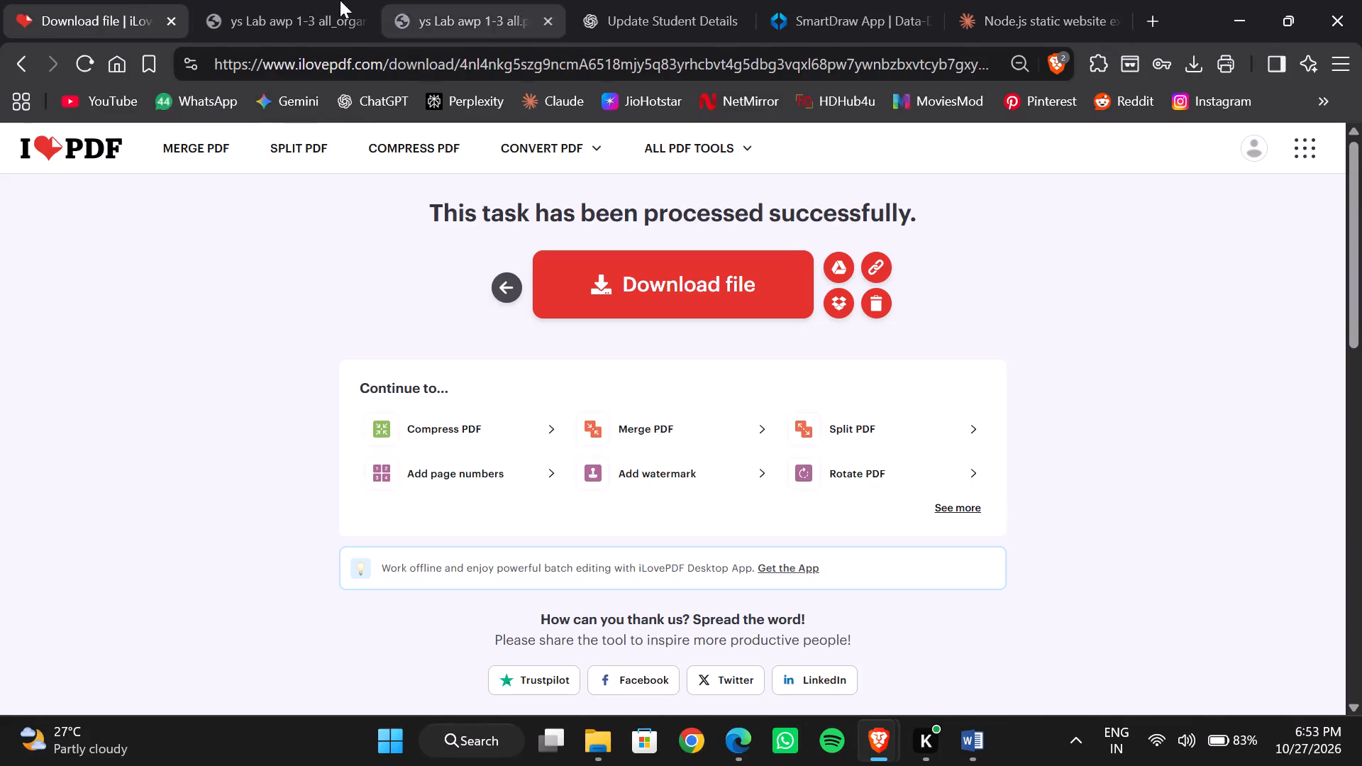
left_click(275, 0)
left_click(348, 22)
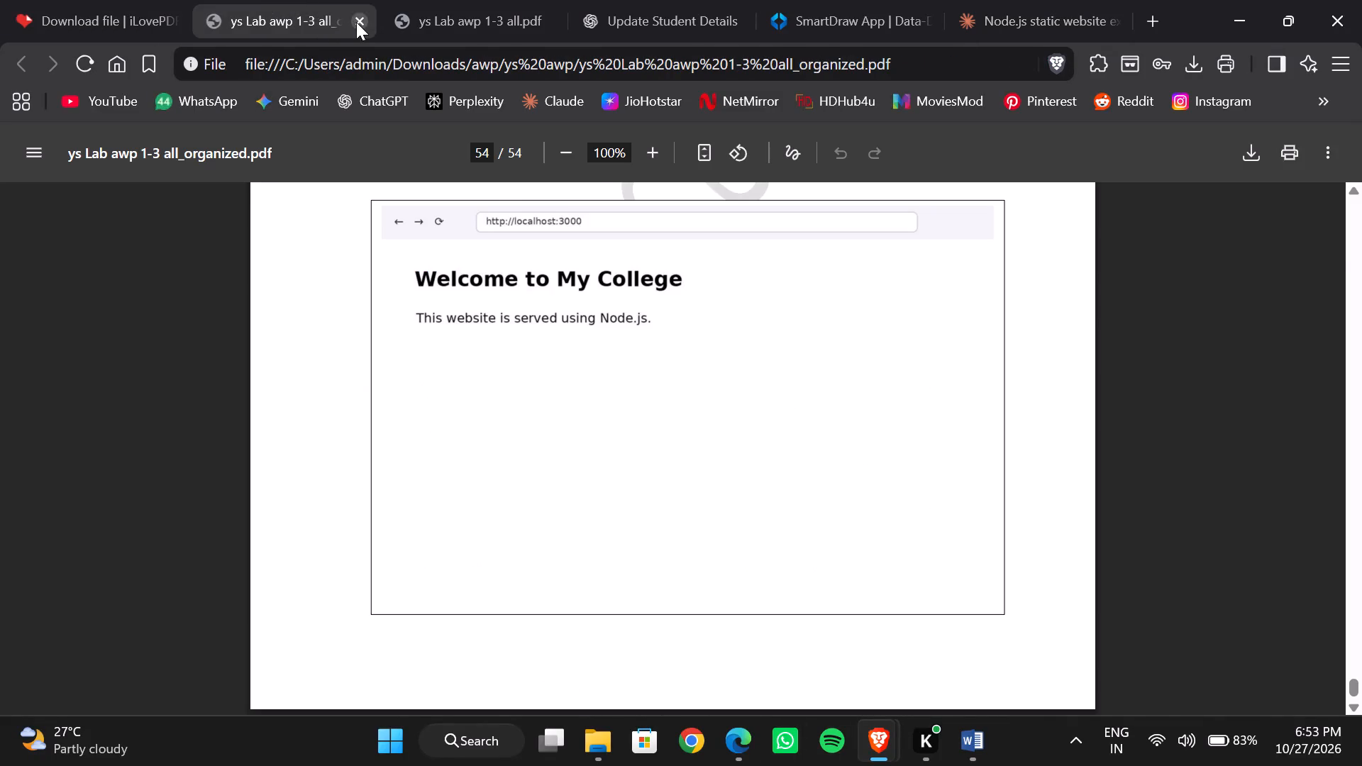
left_click(356, 22)
left_click(356, 22)
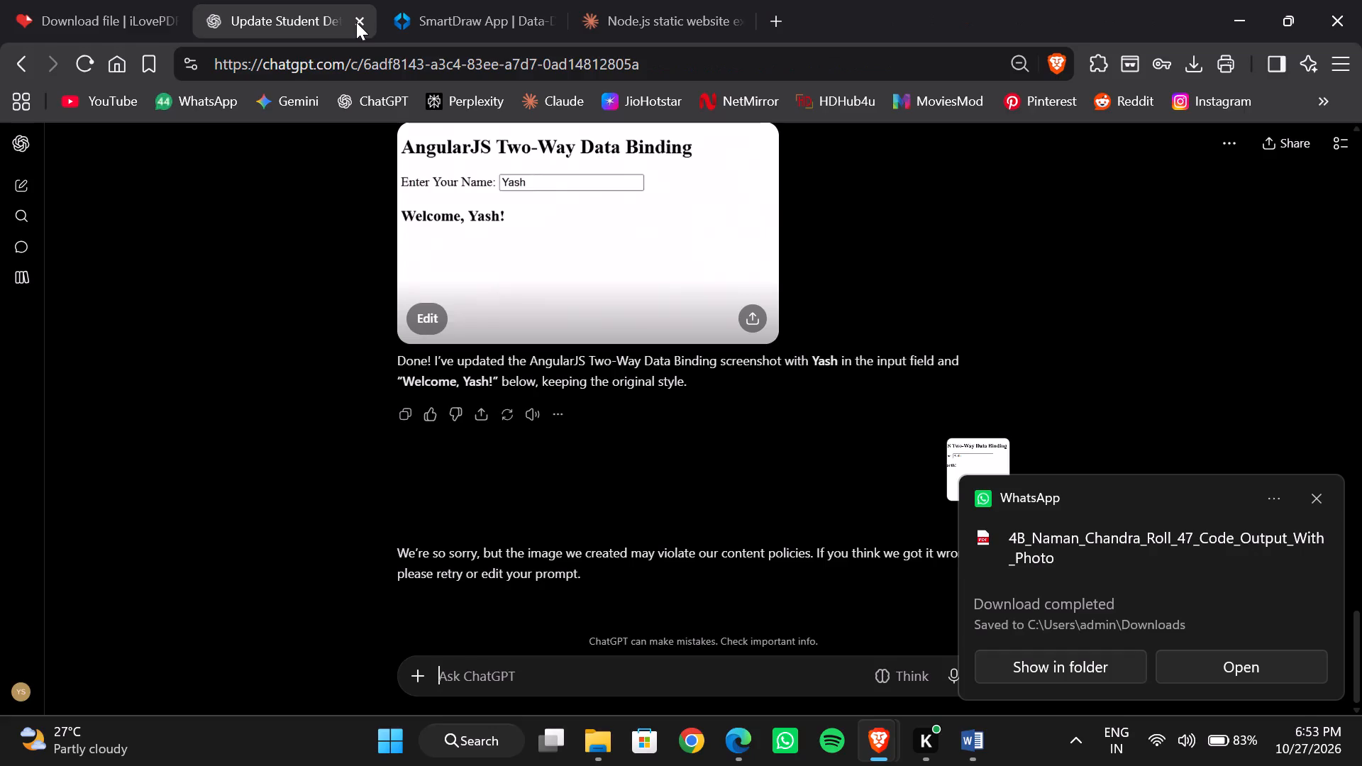
left_click(448, 0)
left_click(550, 21)
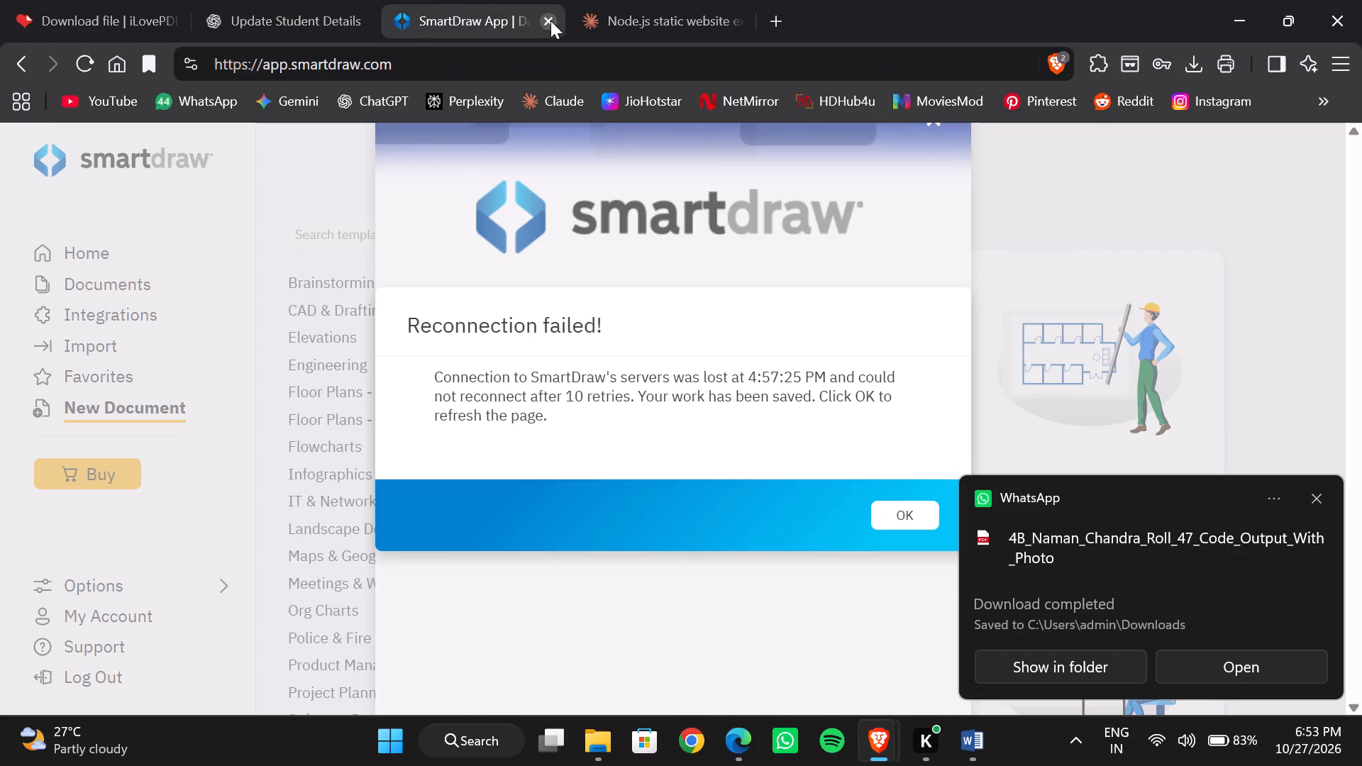
Go back from the finished iLovePDF task to the Organize PDF start page and open the file chooser for a new PDF.
left_click(160, 0)
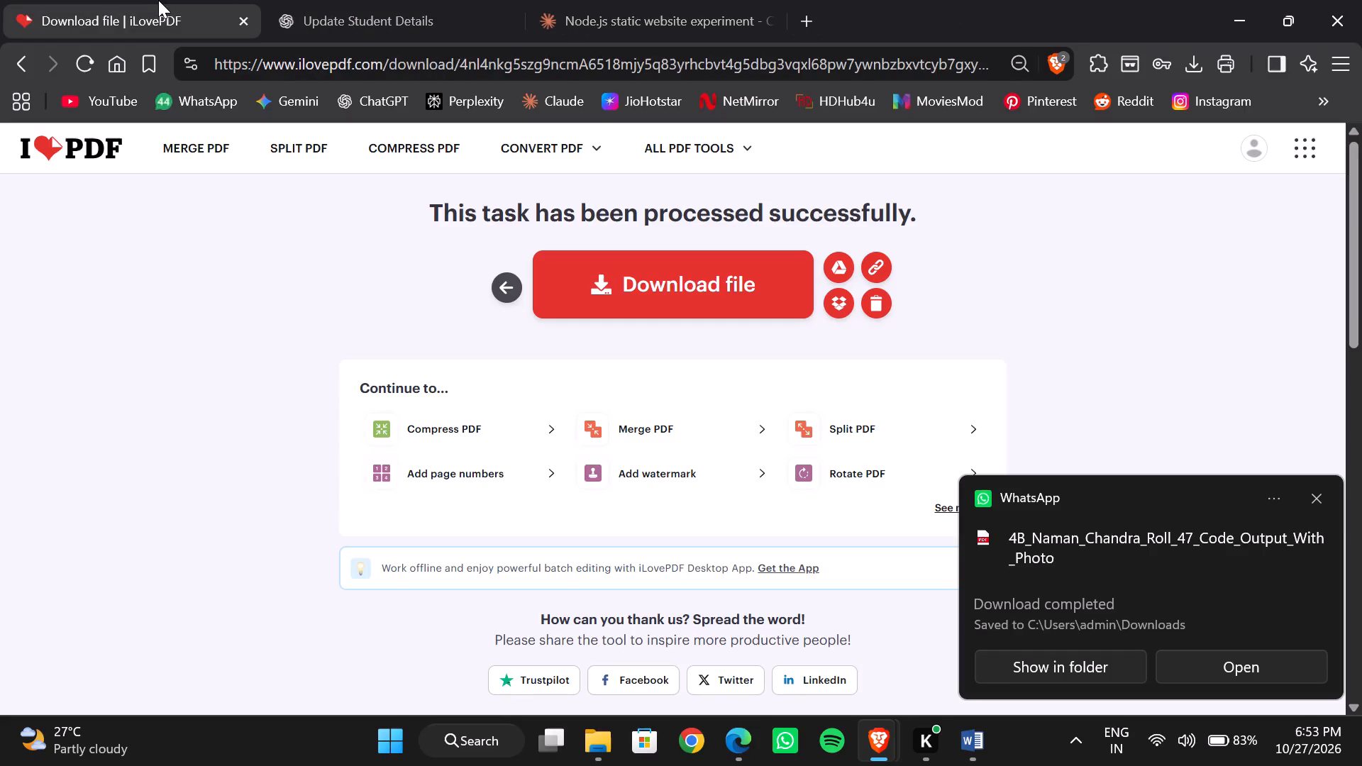
left_click(508, 276)
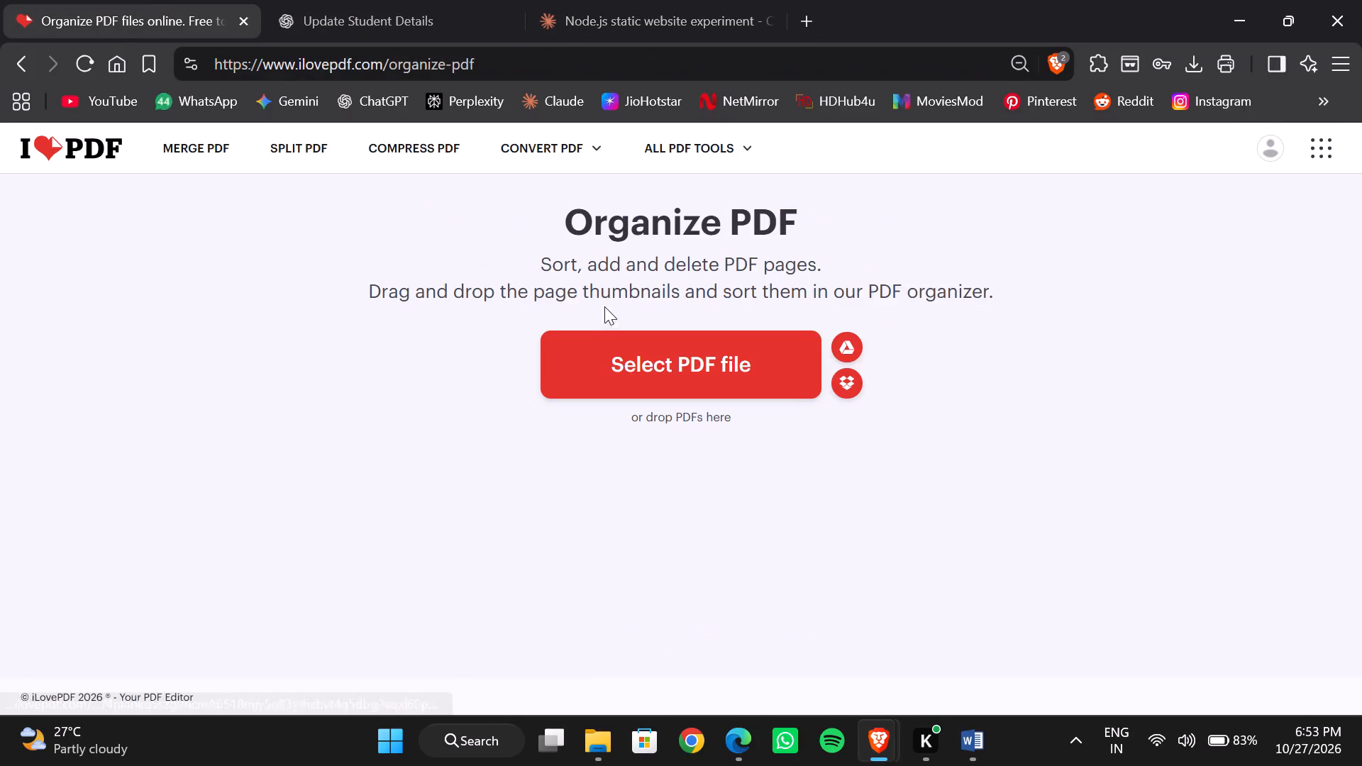
left_click(687, 365)
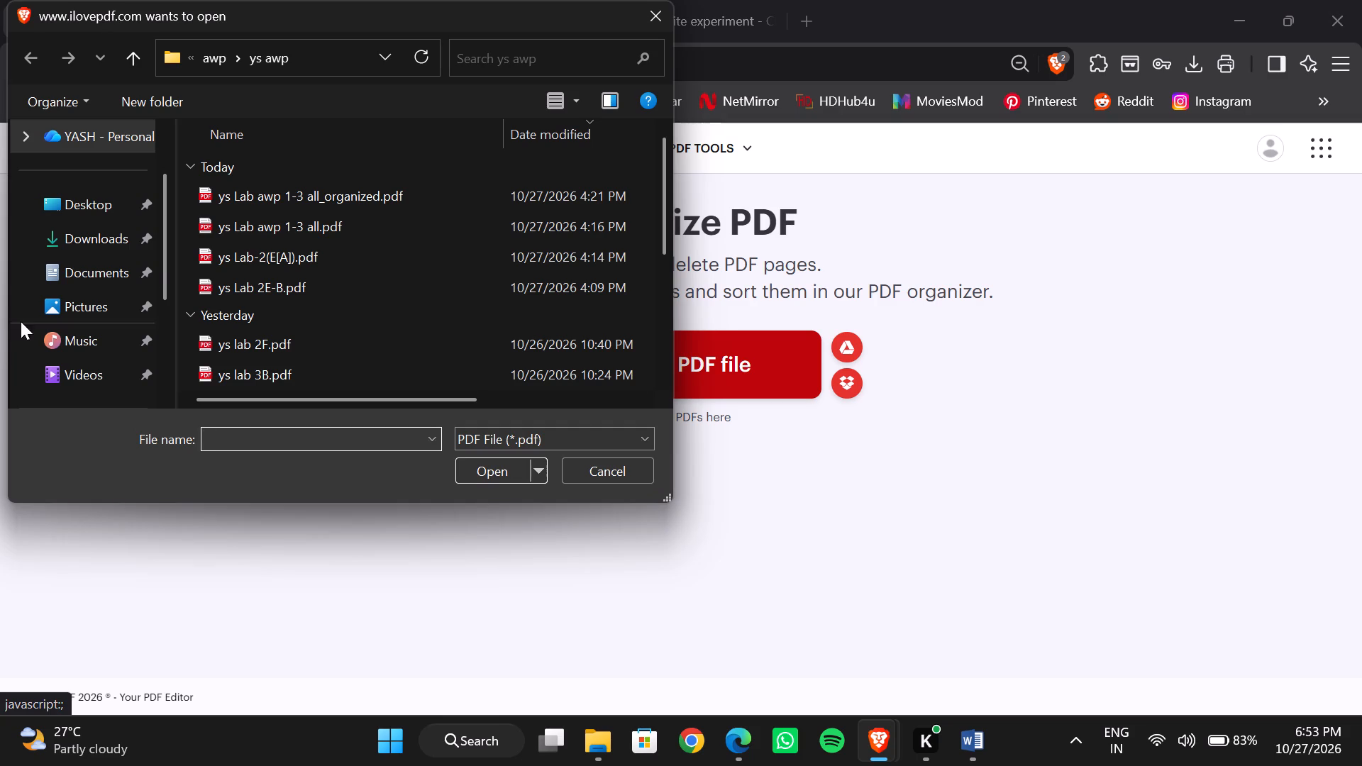
Load 4B(Pruthvi).pdf from the Downloads folder into the online PDF tool.
left_click(62, 252)
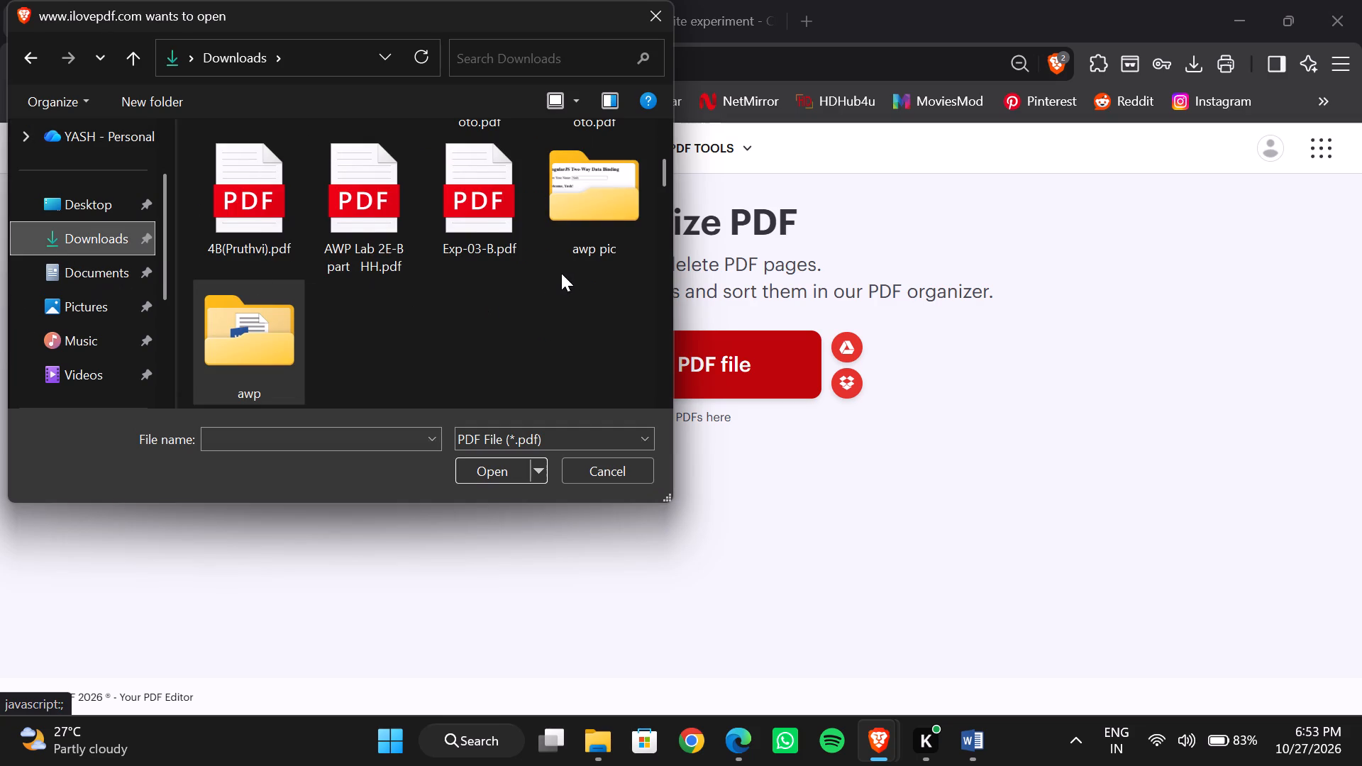
scroll(561, 273, "up", 3)
scroll(561, 273, "down", 5)
scroll(561, 273, "up", 7)
scroll(561, 272, "down", 1)
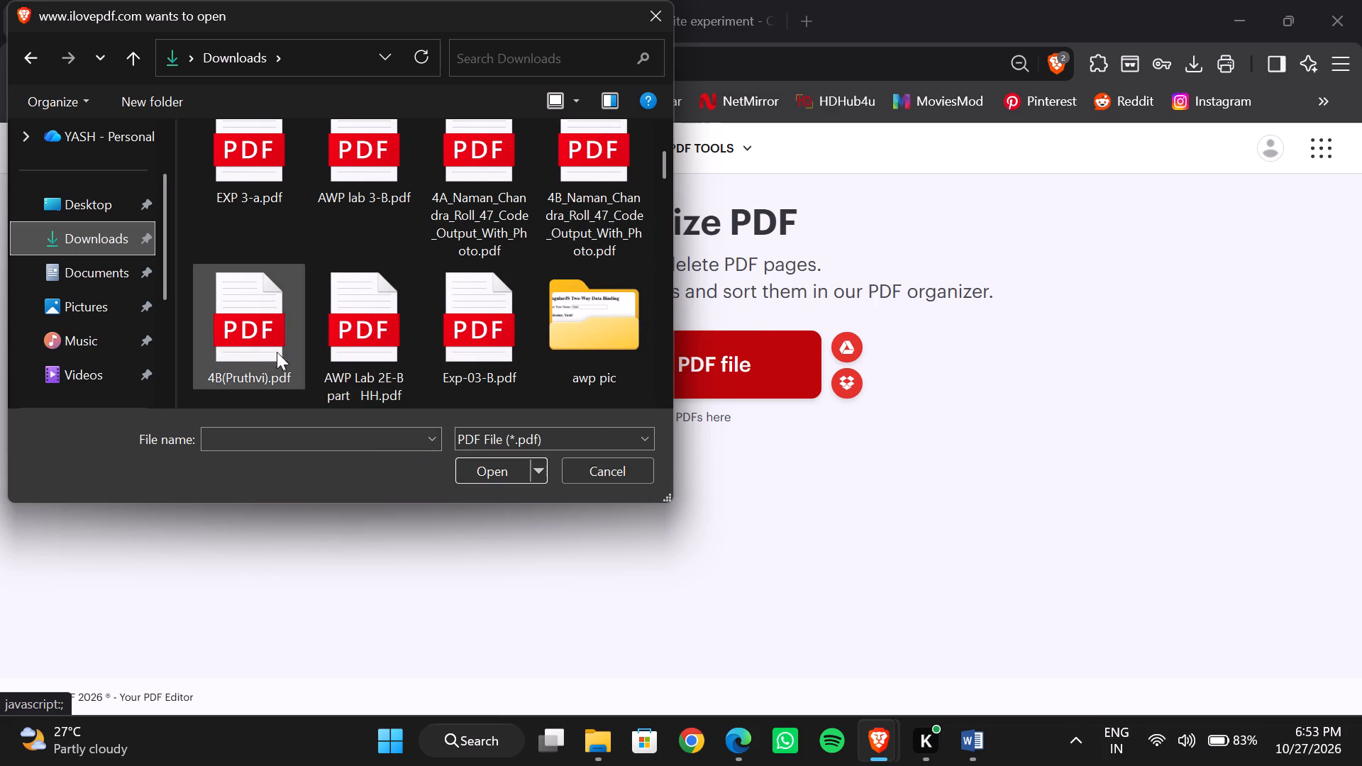
double_click(245, 335)
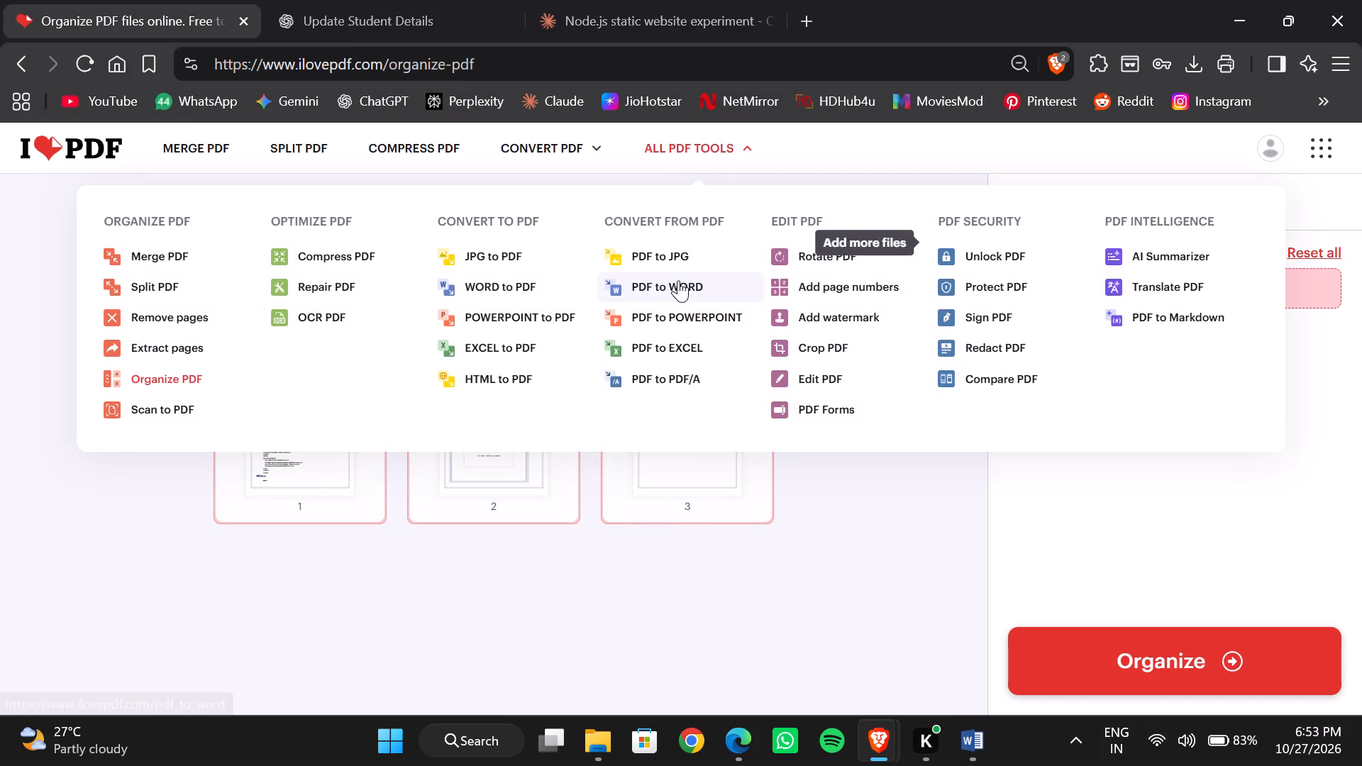
Switch to the PDF to Word converter and load 4B(Pruthvi).pdf from the Downloads folder.
left_click(678, 280)
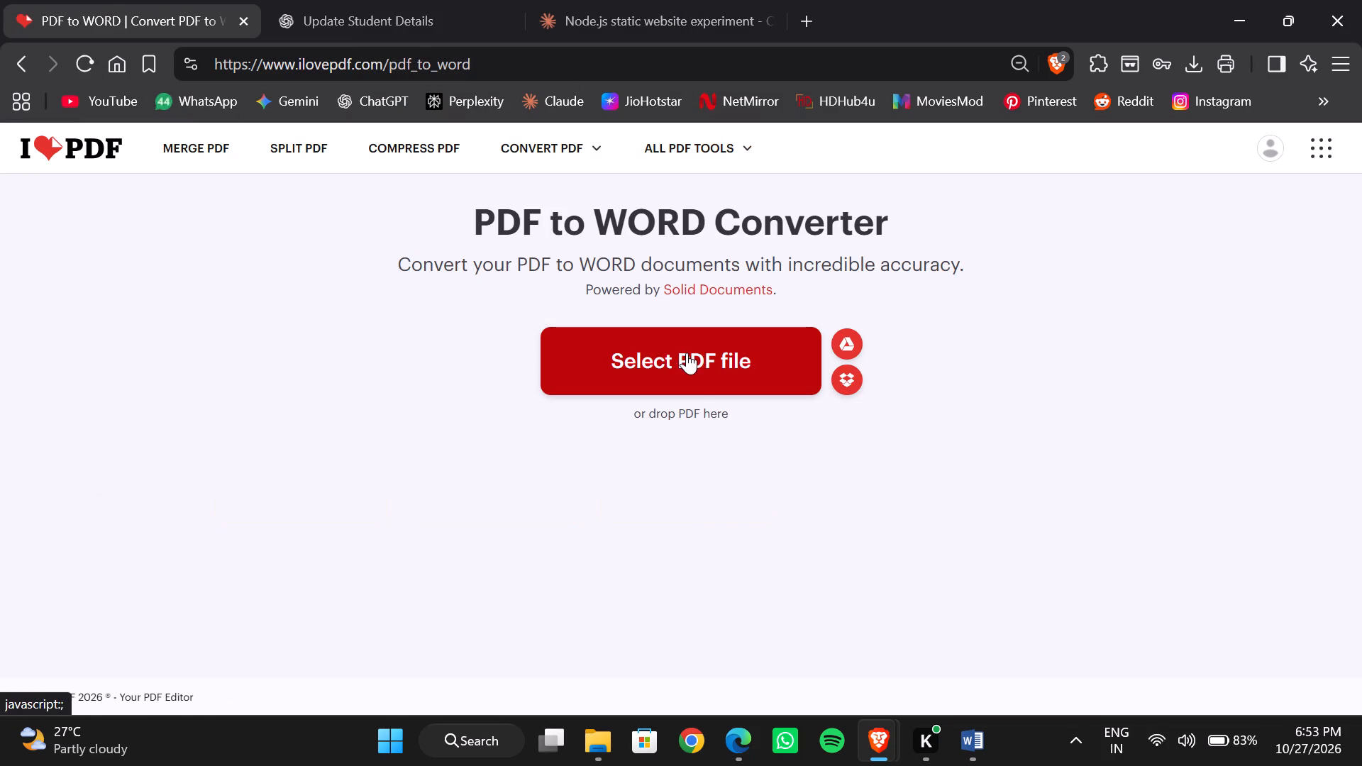
left_click(687, 353)
scroll(341, 296, "down", 1)
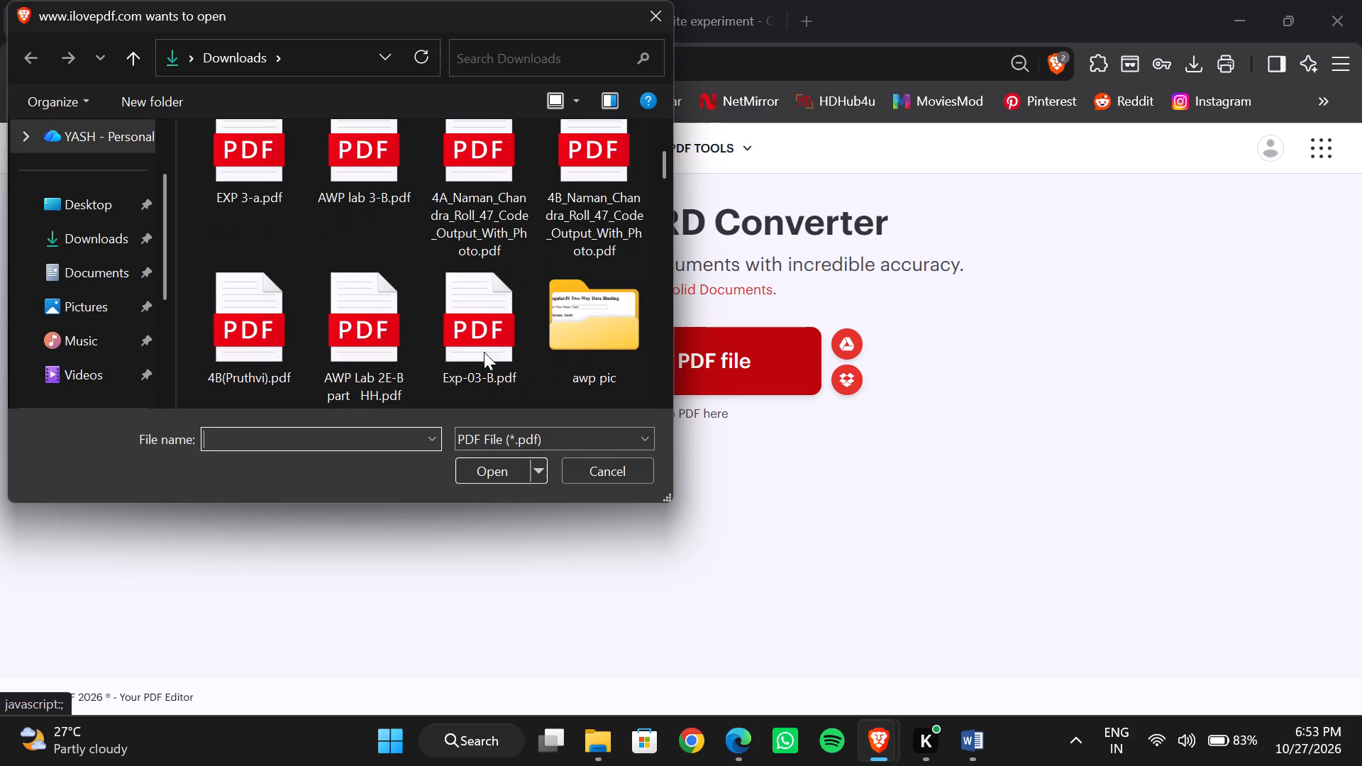
double_click(247, 323)
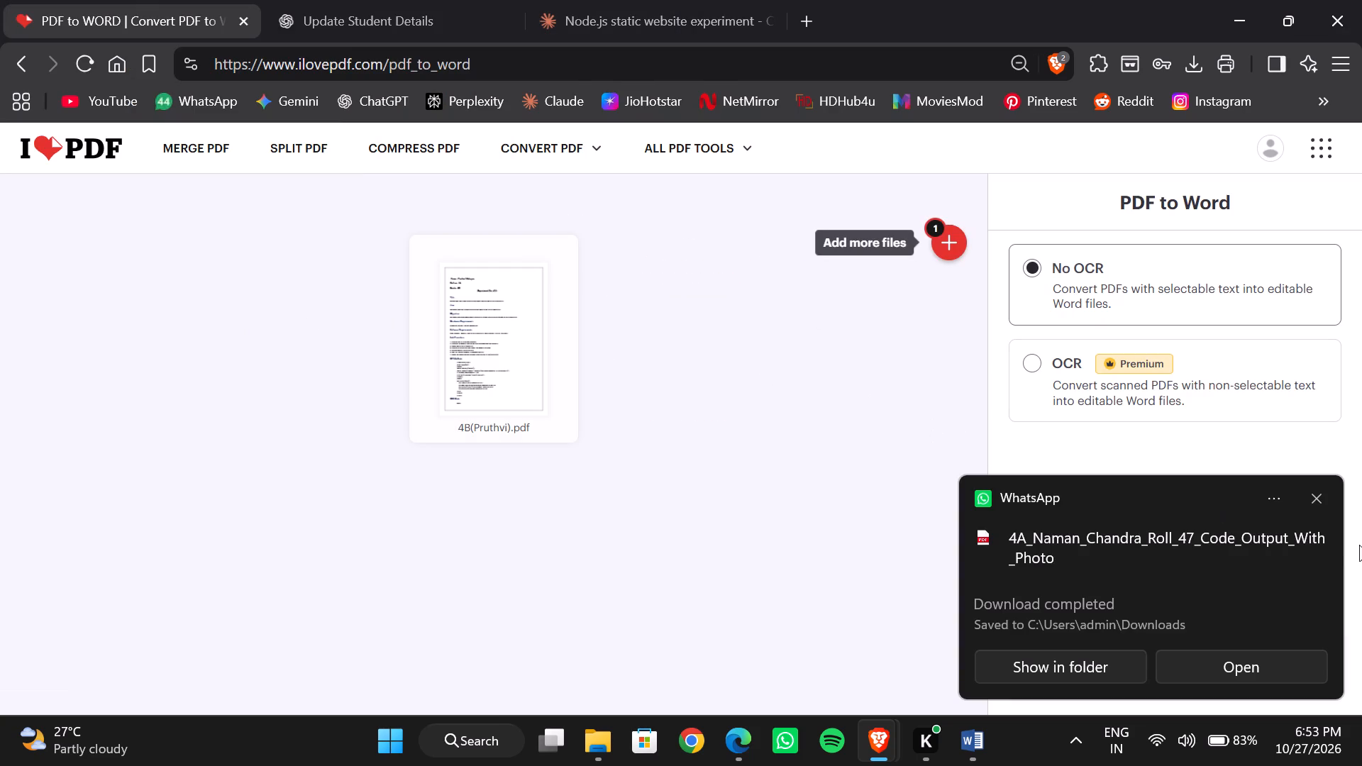
Dismiss the WhatsApp download notification and convert the loaded PDF to a Word document.
left_click(1322, 505)
left_click_drag(1322, 516, 1316, 516)
left_click(1312, 522)
left_click(1237, 648)
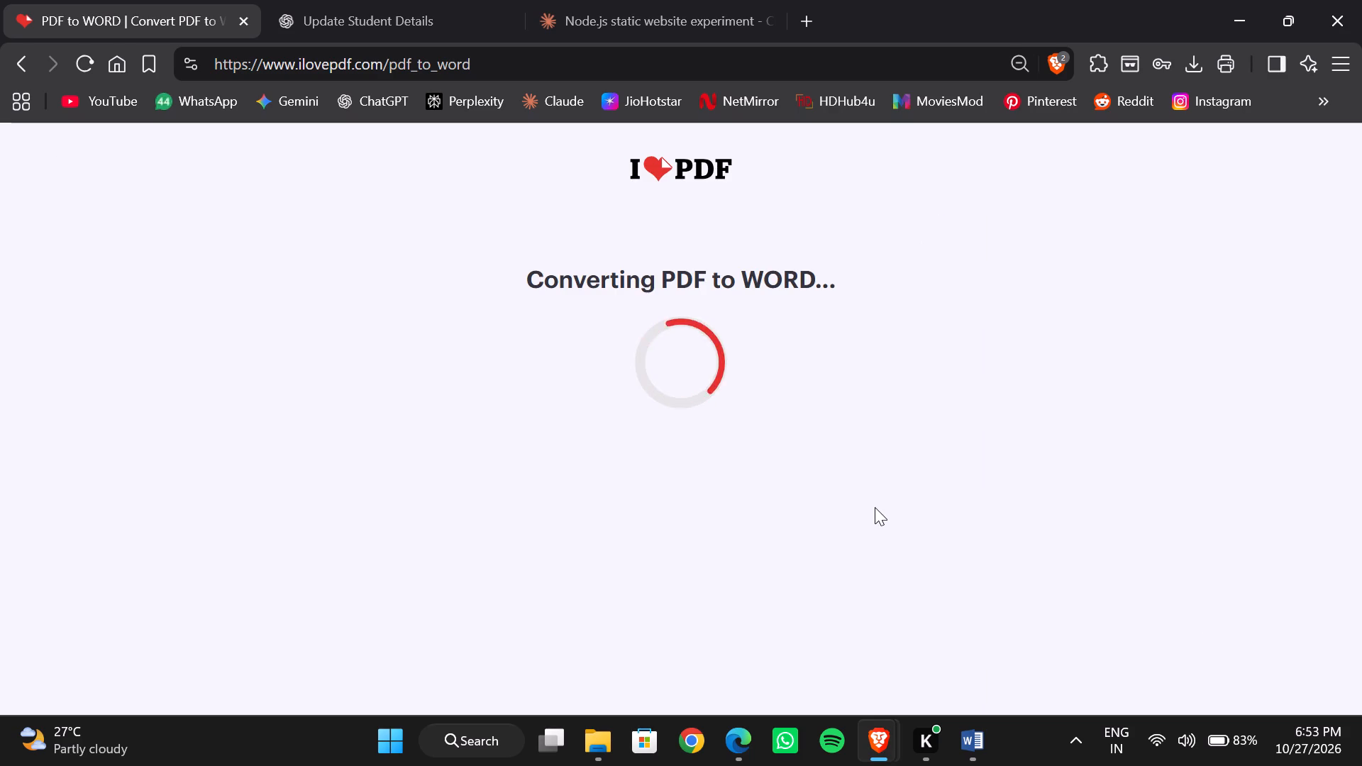
Download the converted Word file as 4B(Pruthvi).docx into the awp folder inside Downloads.
left_click(760, 277)
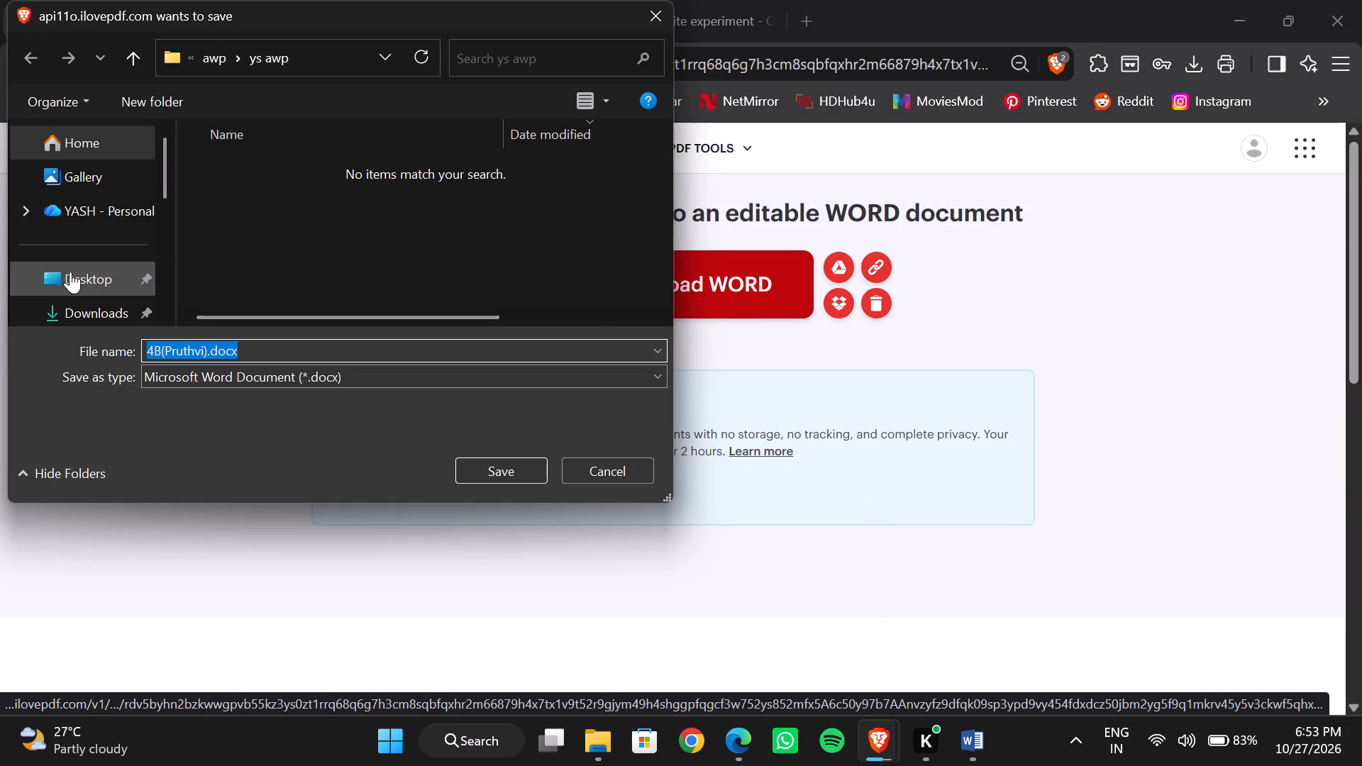
left_click(87, 299)
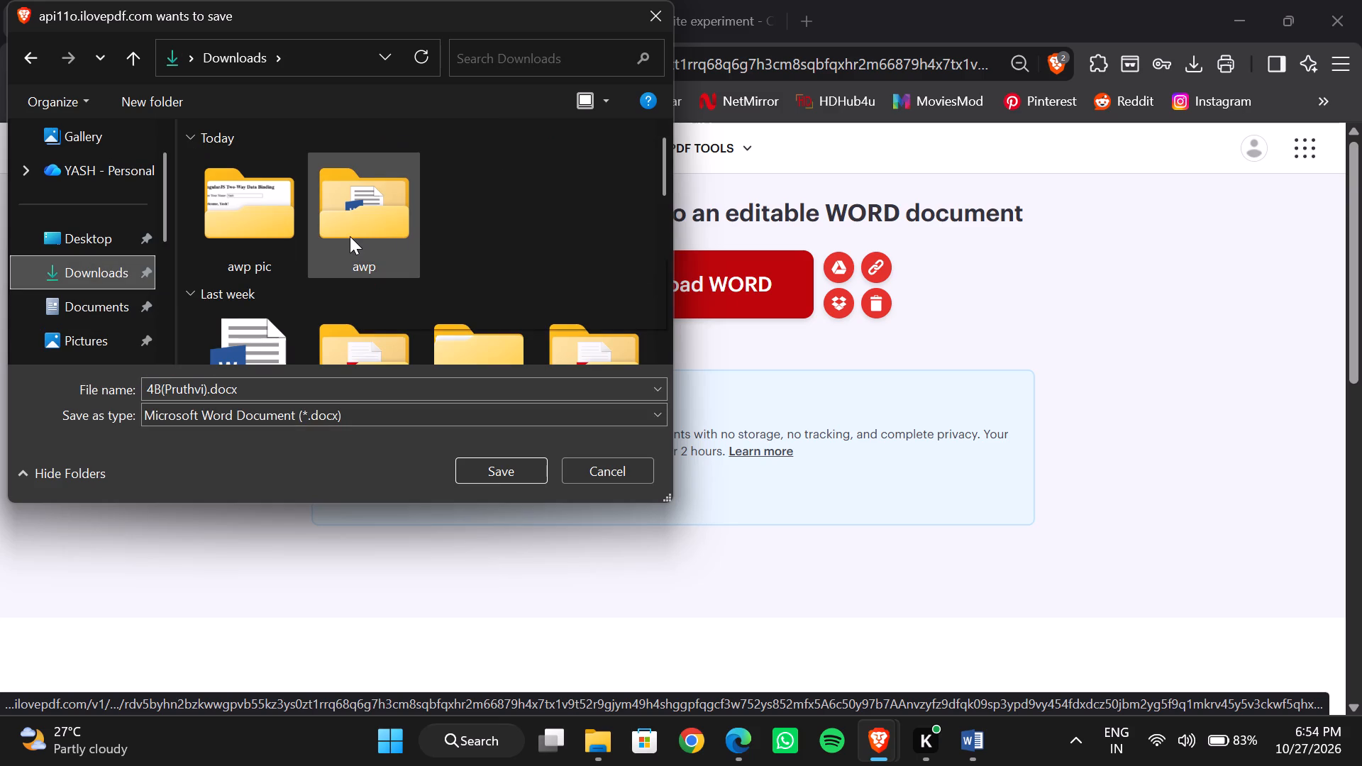
double_click(350, 236)
scroll(437, 306, "down", 1)
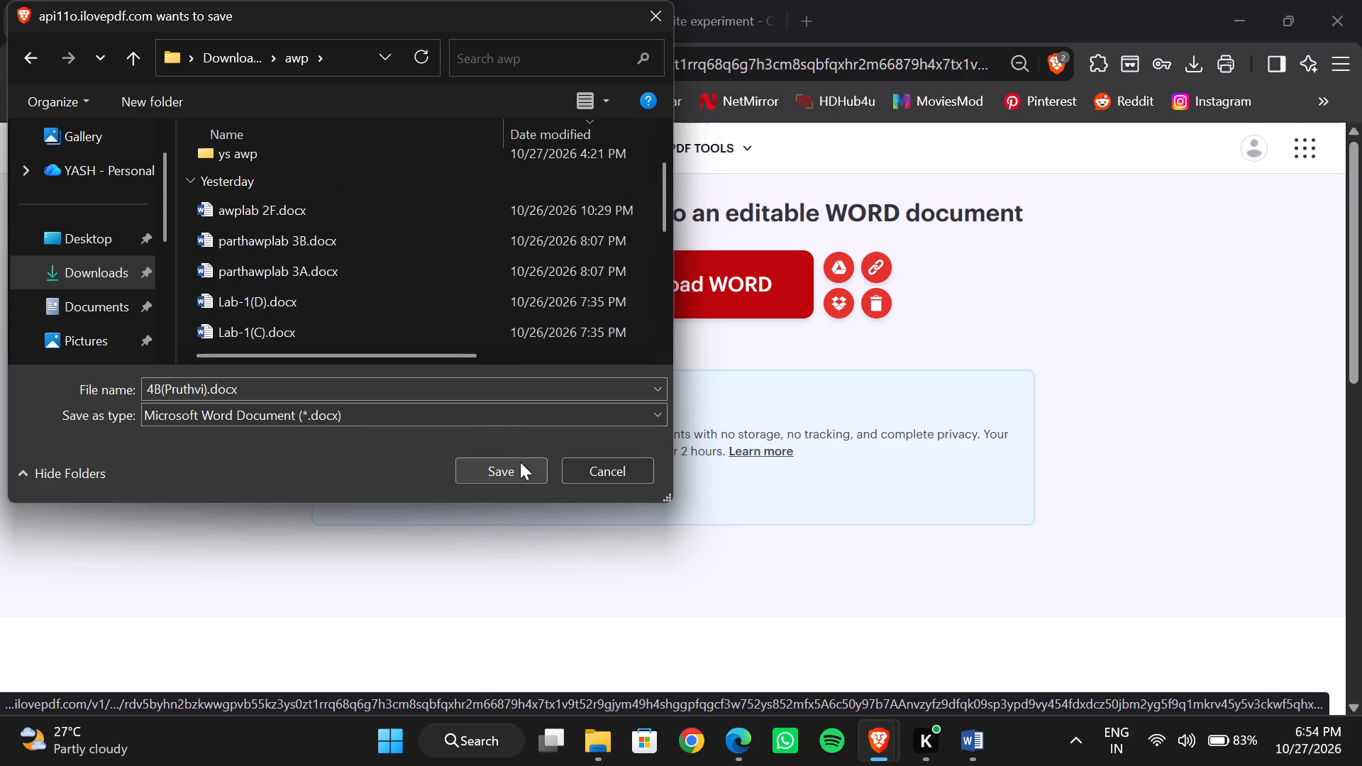
scroll(504, 303, "up", 2)
left_click(524, 470)
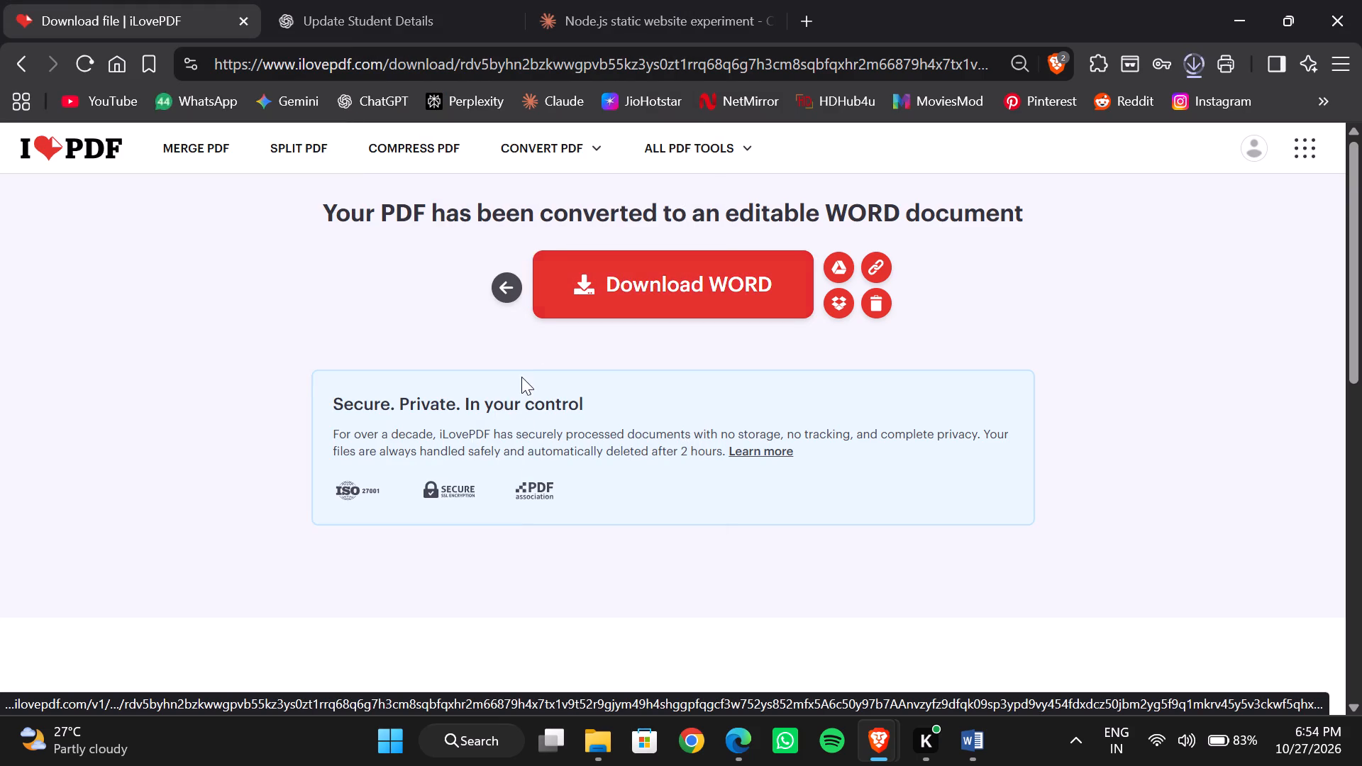
Convert the 4B Code_Output_With_Photo PDF from Downloads to Word and save the DOCX in the awp folder.
left_click(502, 293)
left_click(614, 364)
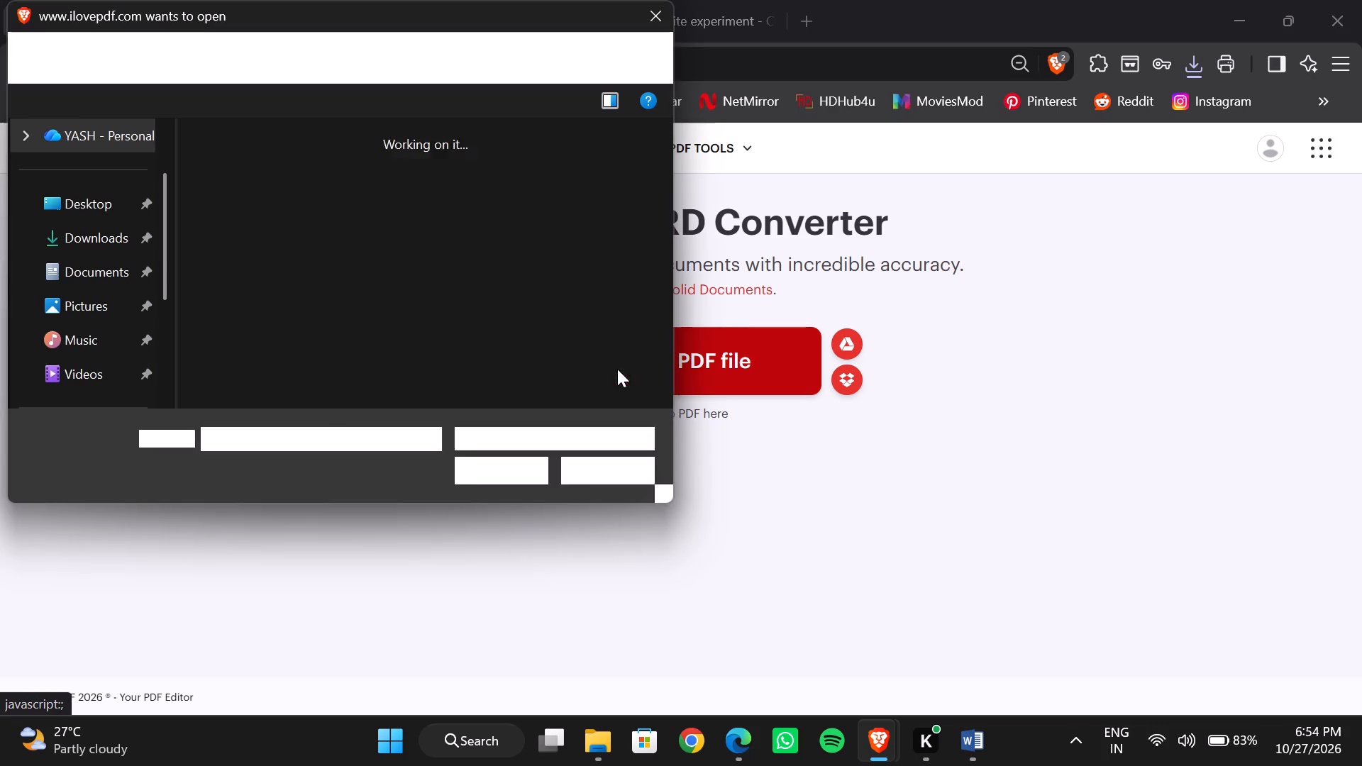
scroll(489, 345, "down", 1)
scroll(491, 339, "up", 1)
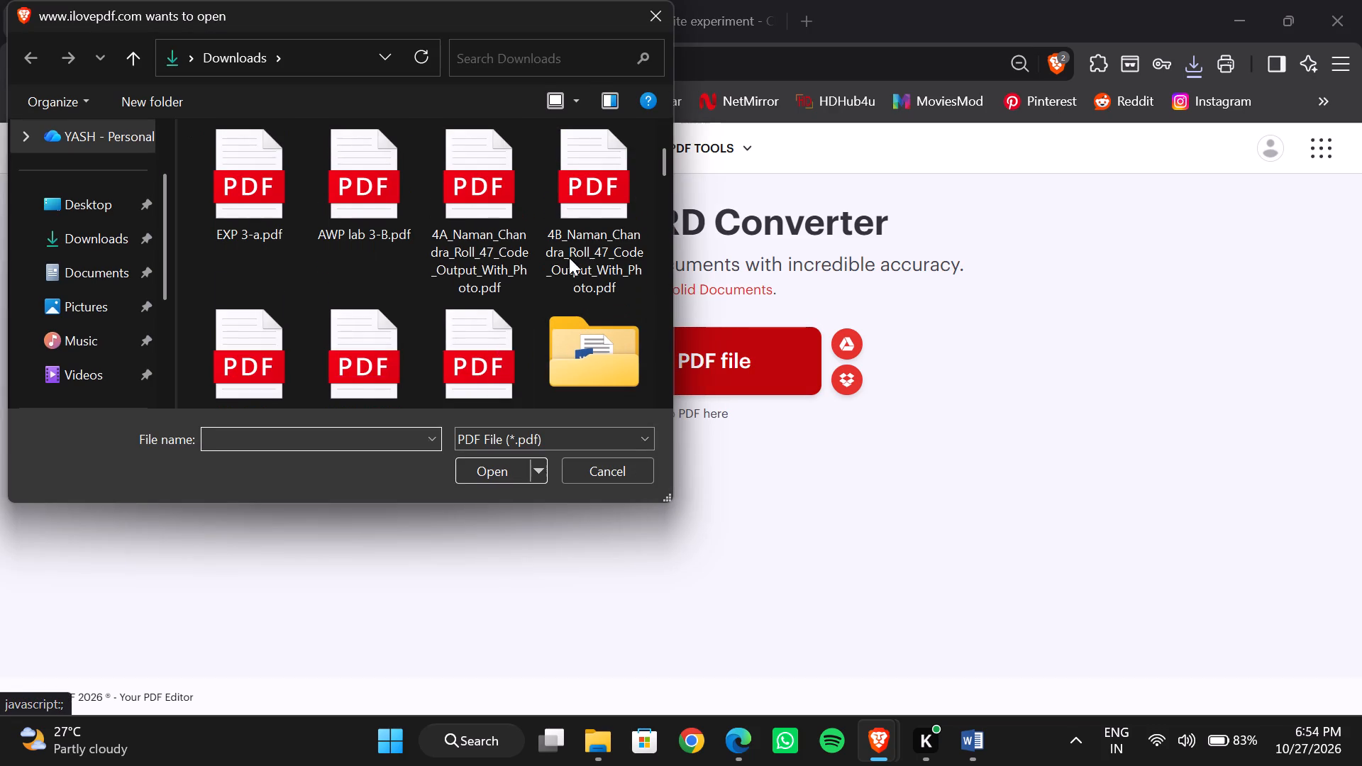
double_click(582, 211)
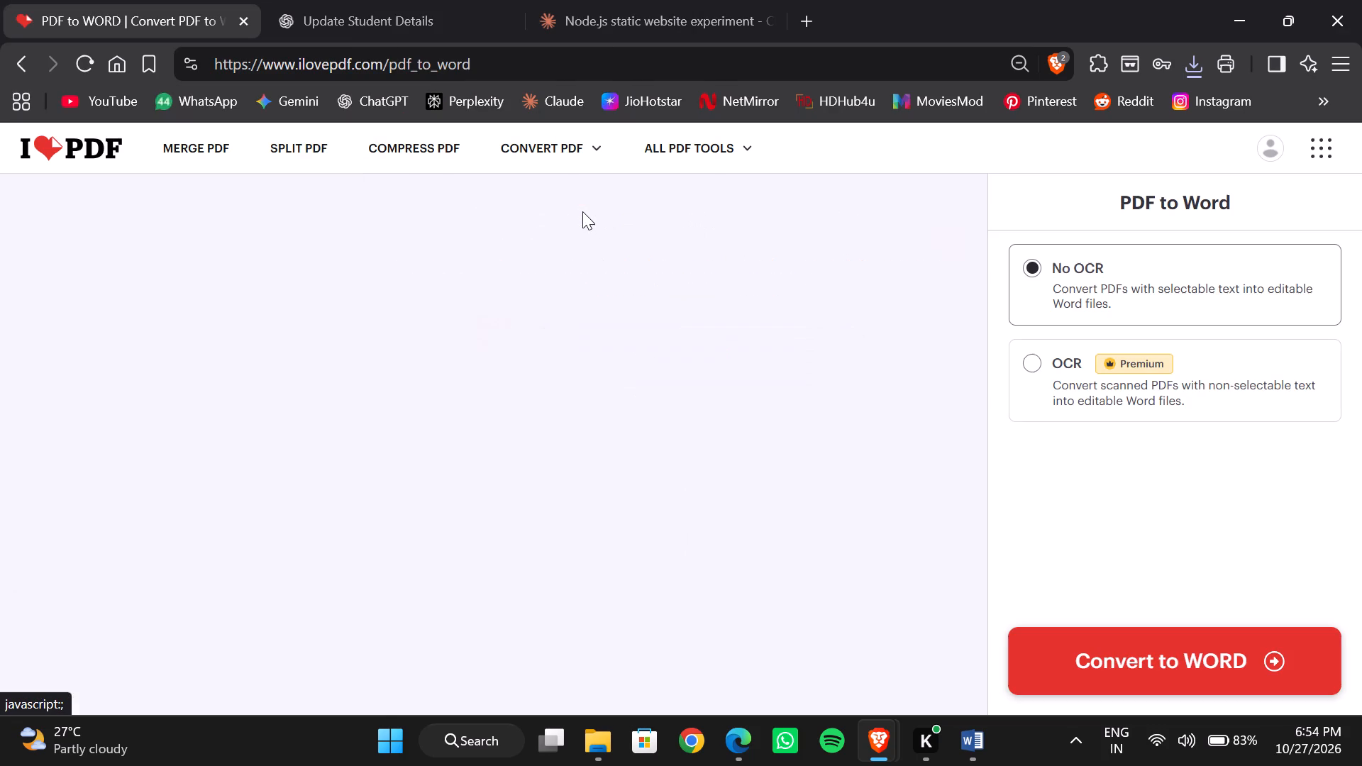
left_click(1254, 667)
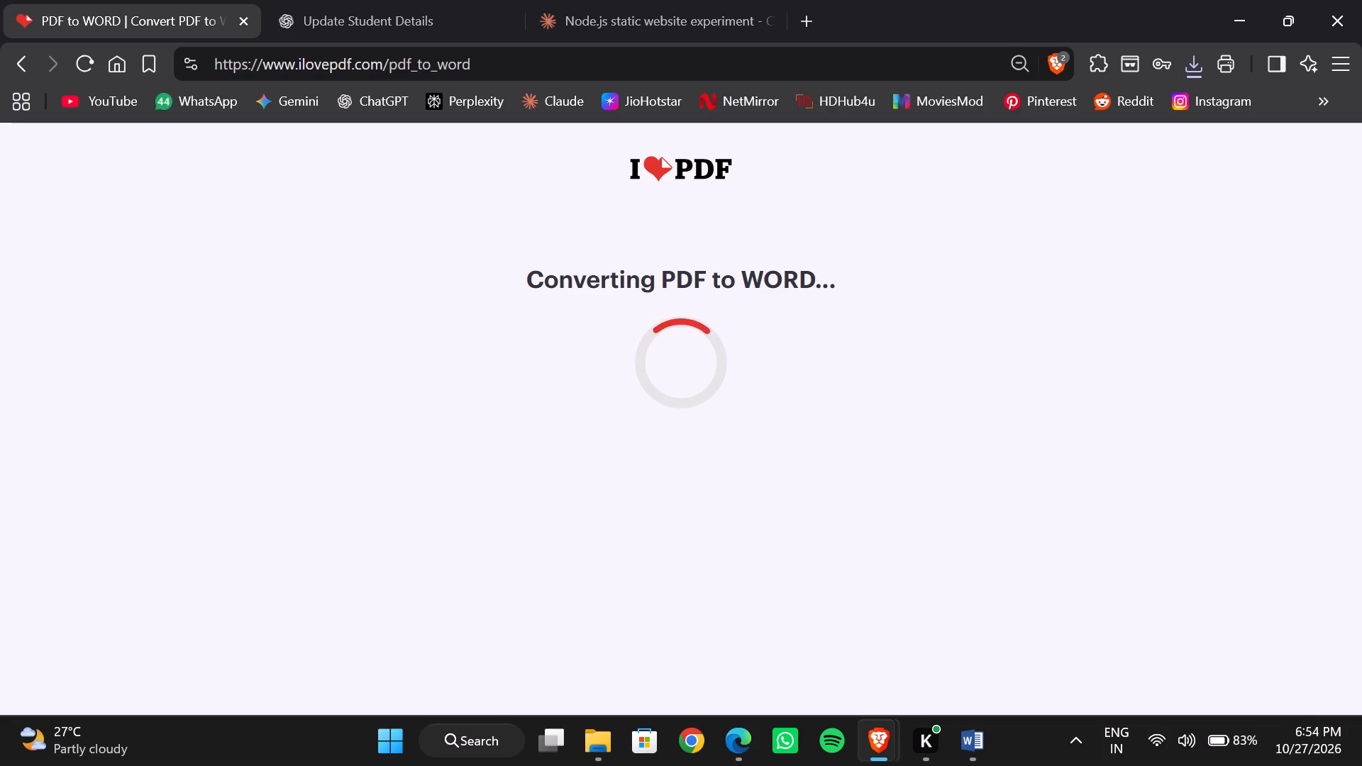
left_click(656, 288)
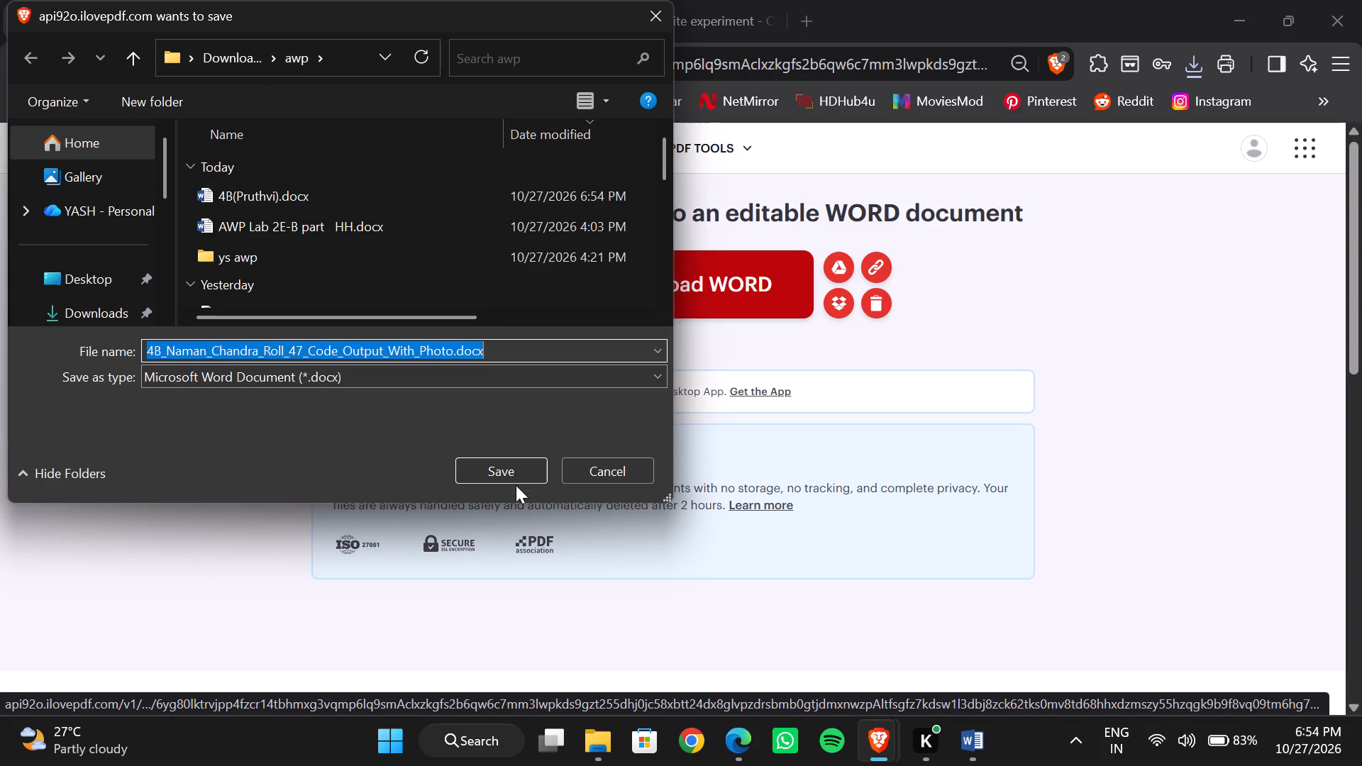
scroll(457, 257, "down", 3)
scroll(457, 257, "up", 1)
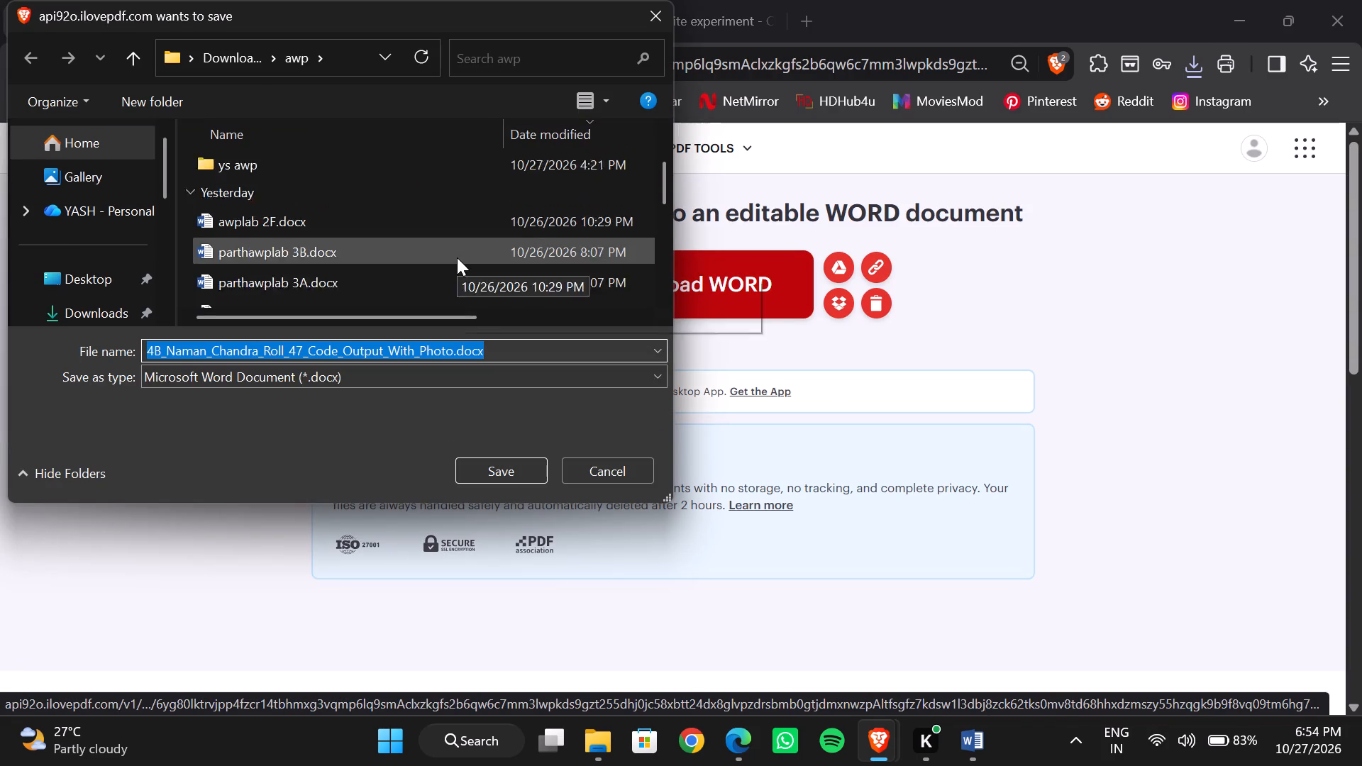
scroll(457, 257, "up", 3)
left_click(497, 470)
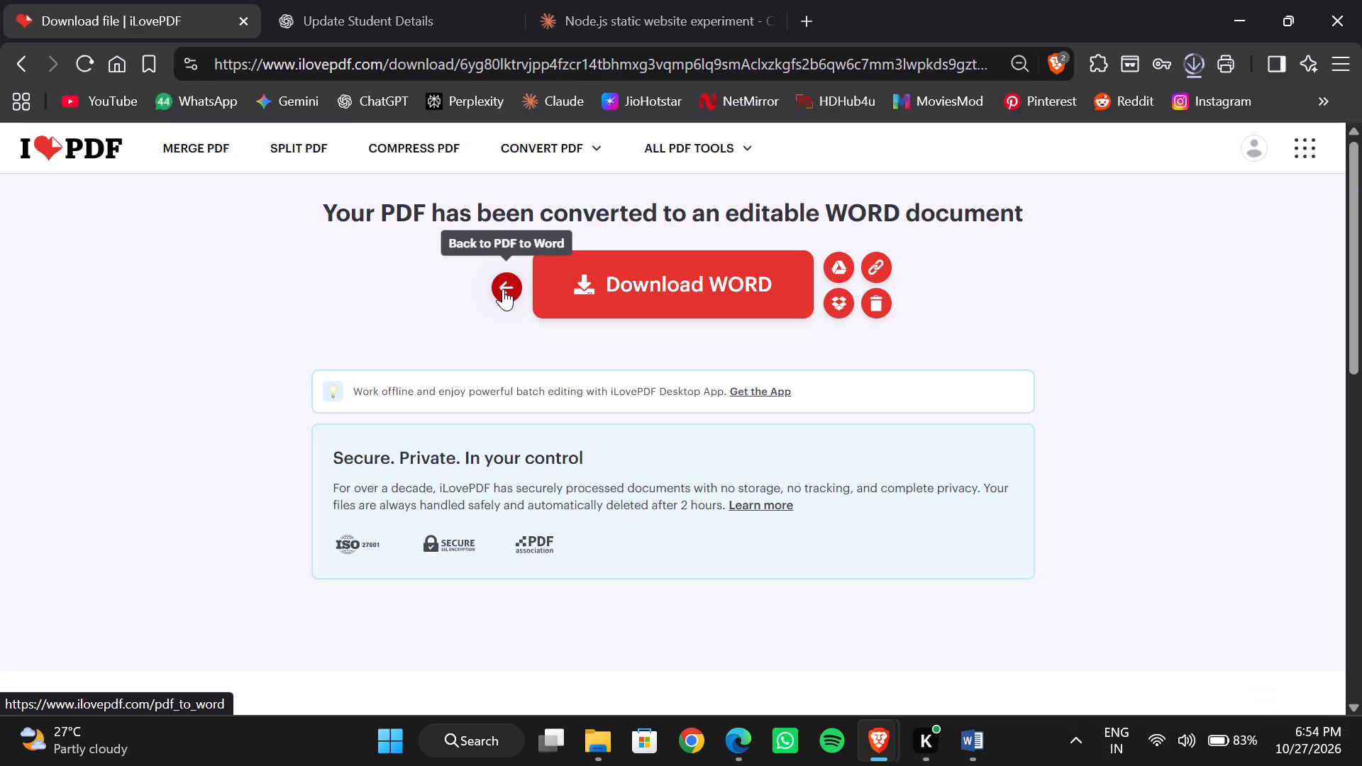
Convert the 4A Code_Output_With_Photo PDF from Downloads to Word and save the DOCX in the awp folder.
left_click(503, 289)
left_click(690, 362)
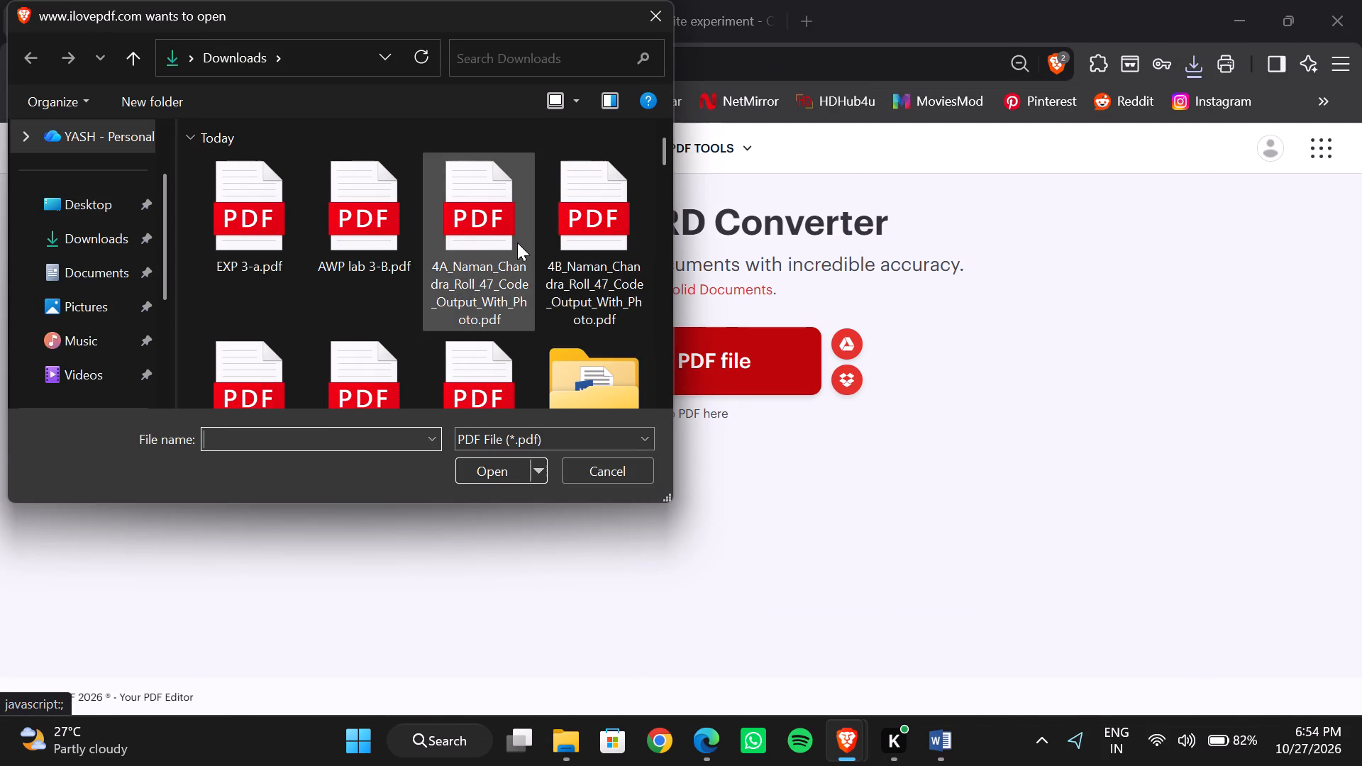
double_click(498, 236)
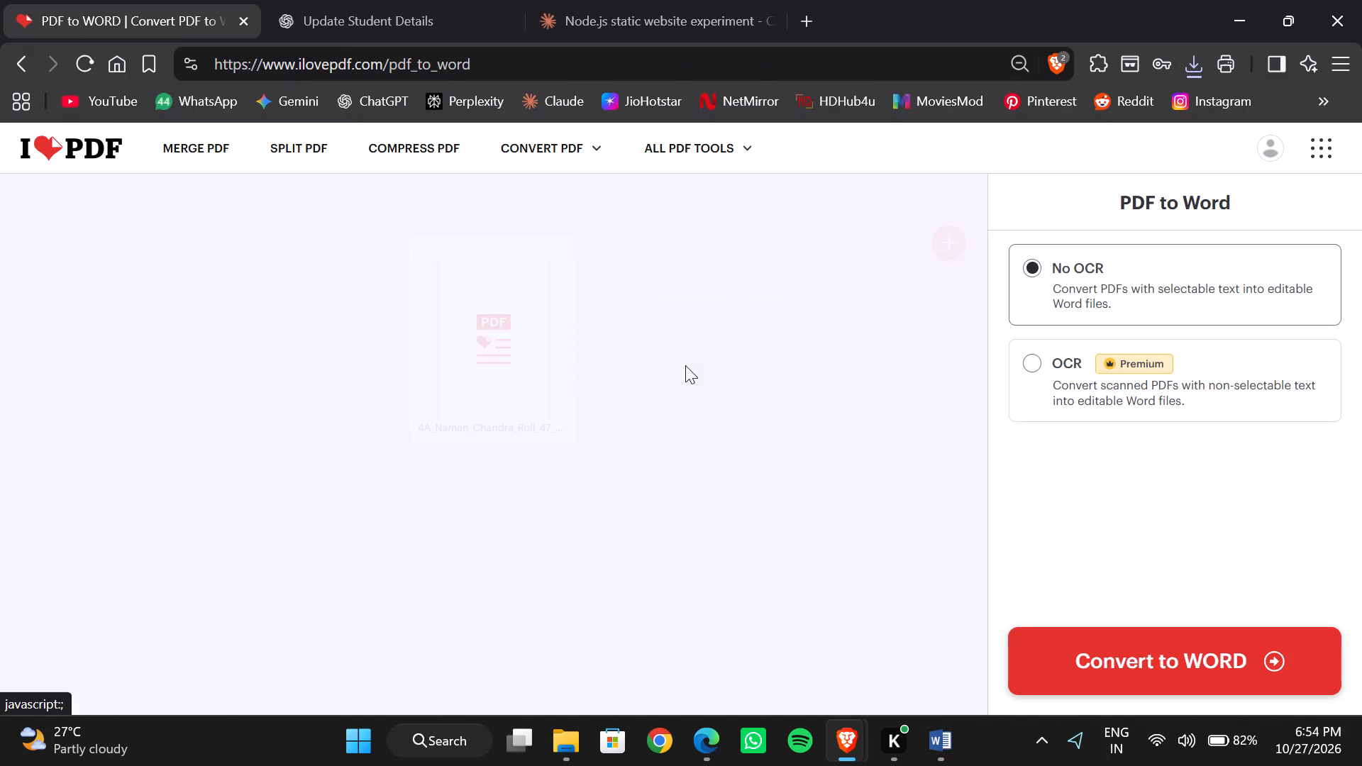
left_click(1199, 653)
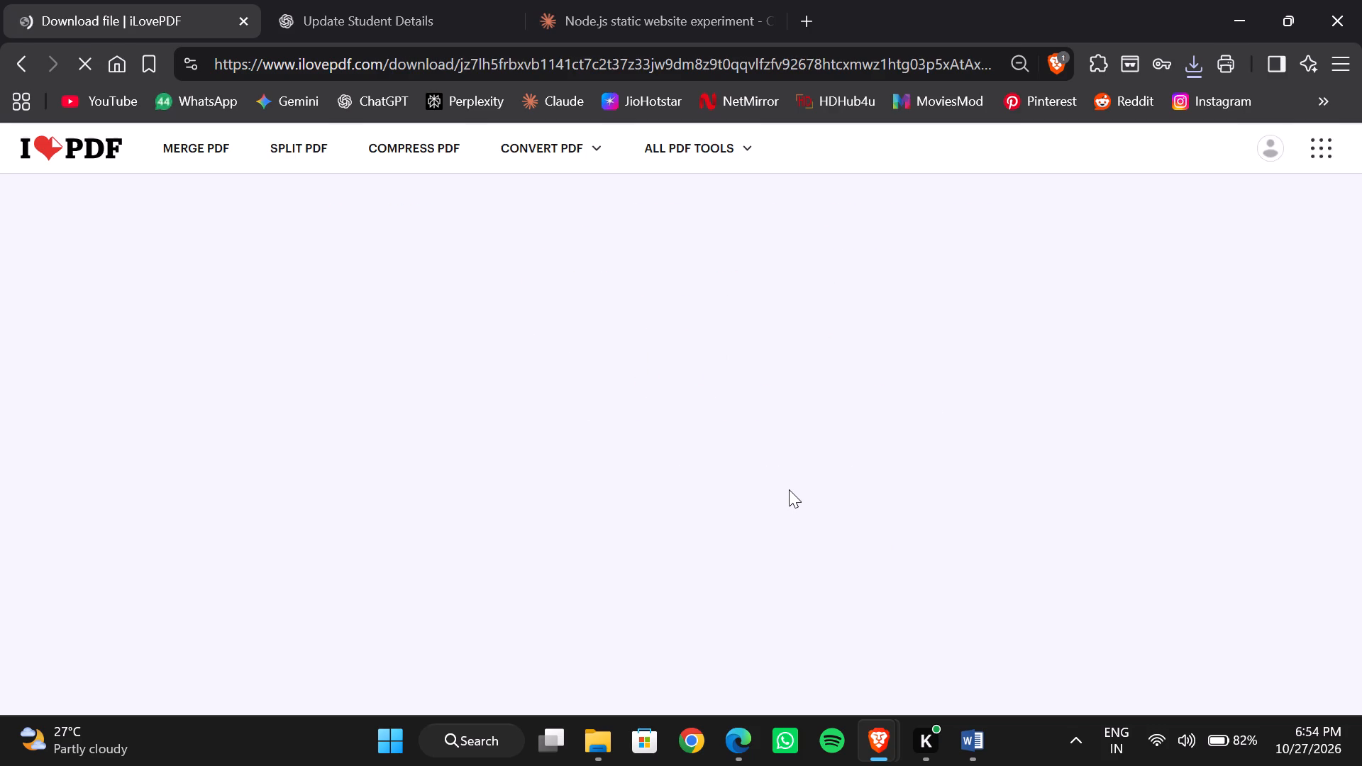
left_click(719, 282)
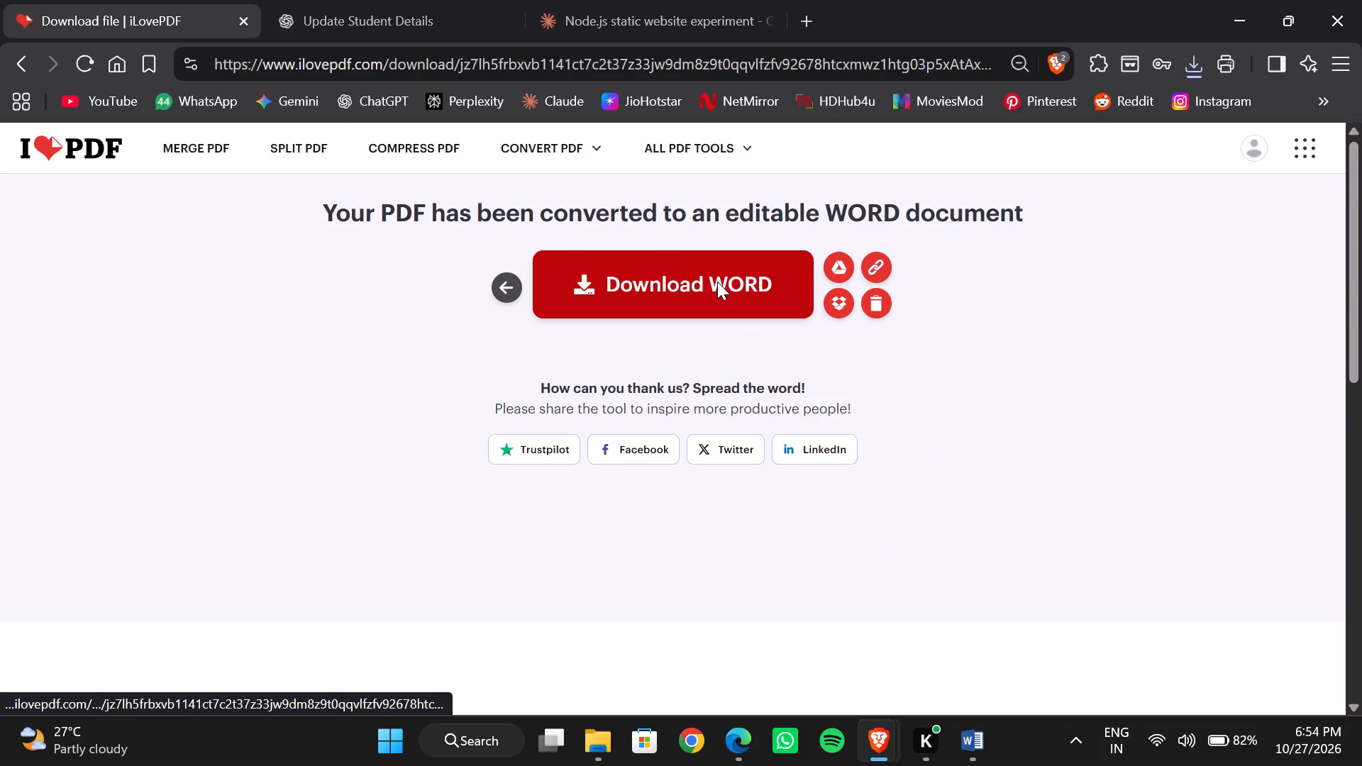
left_click(483, 472)
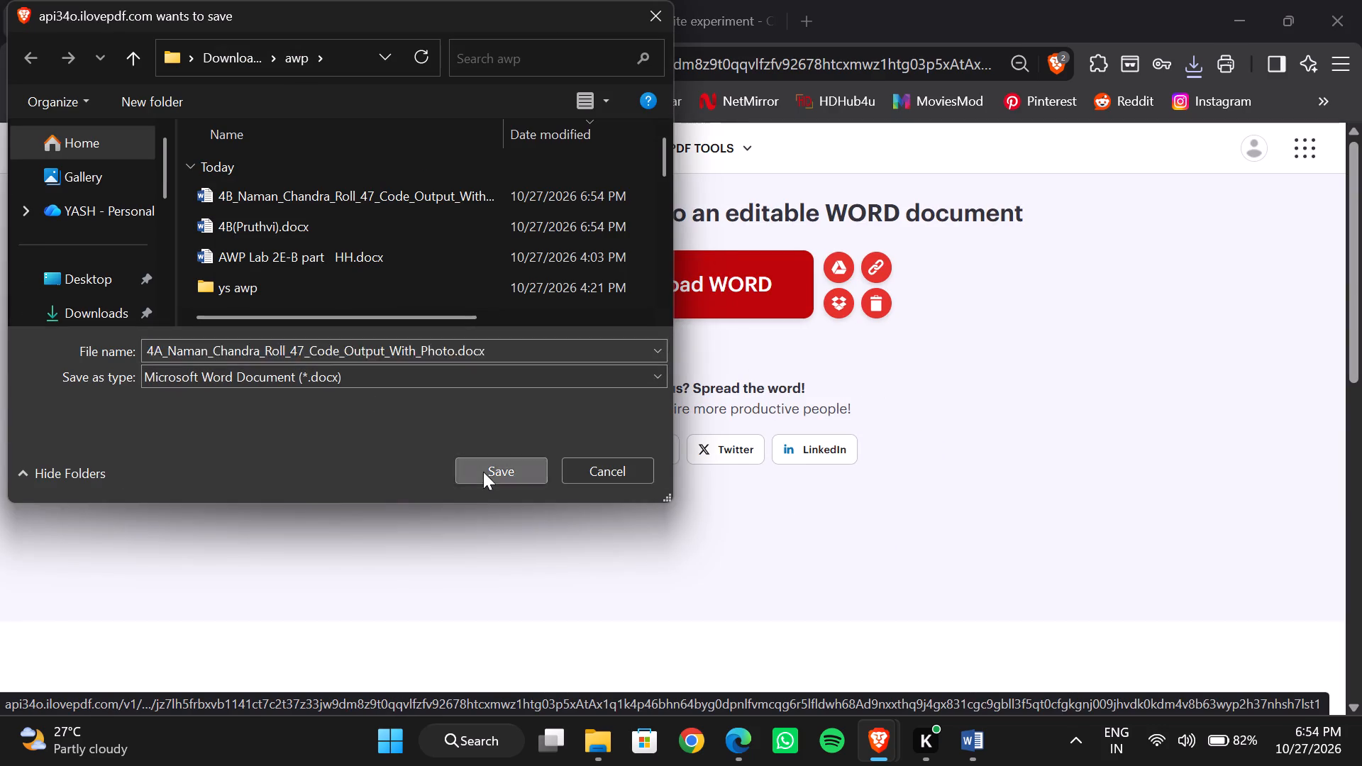
left_click(502, 292)
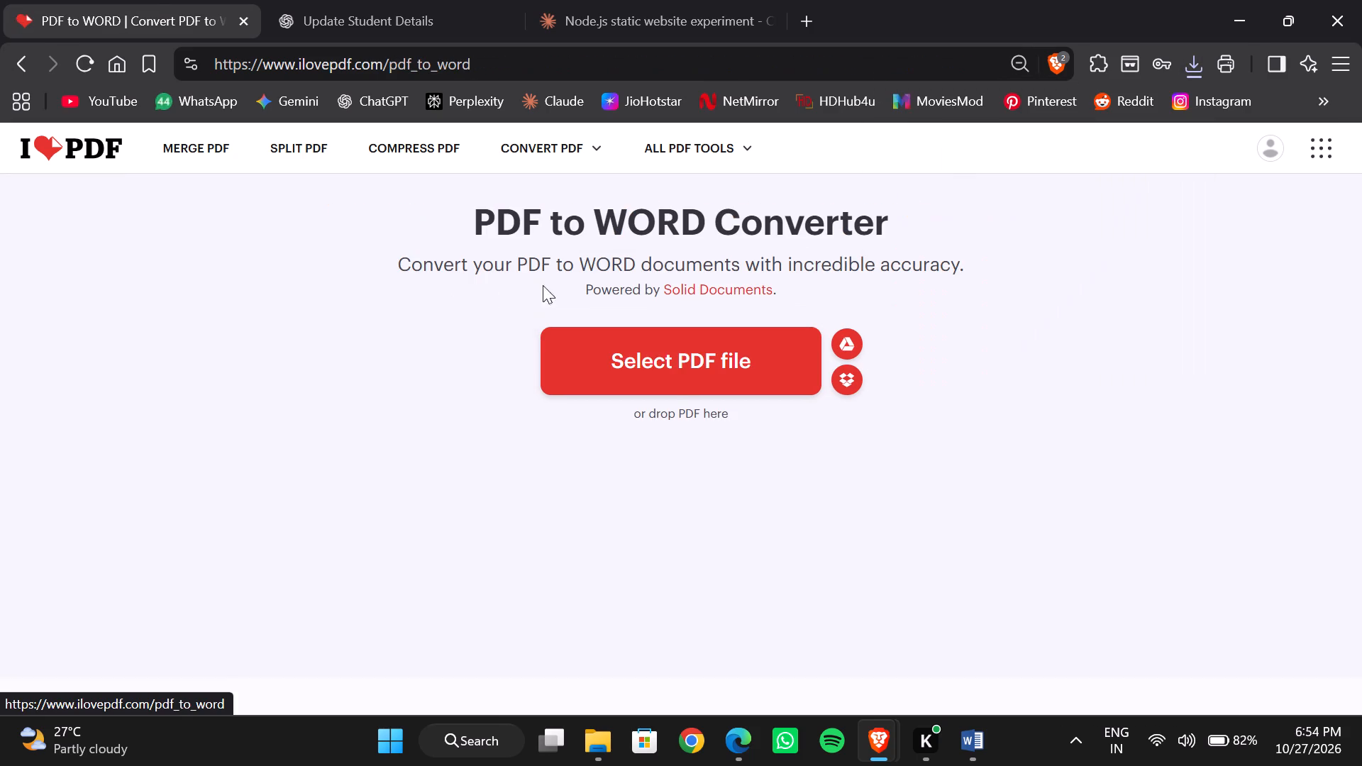
left_click(746, 416)
left_click(735, 375)
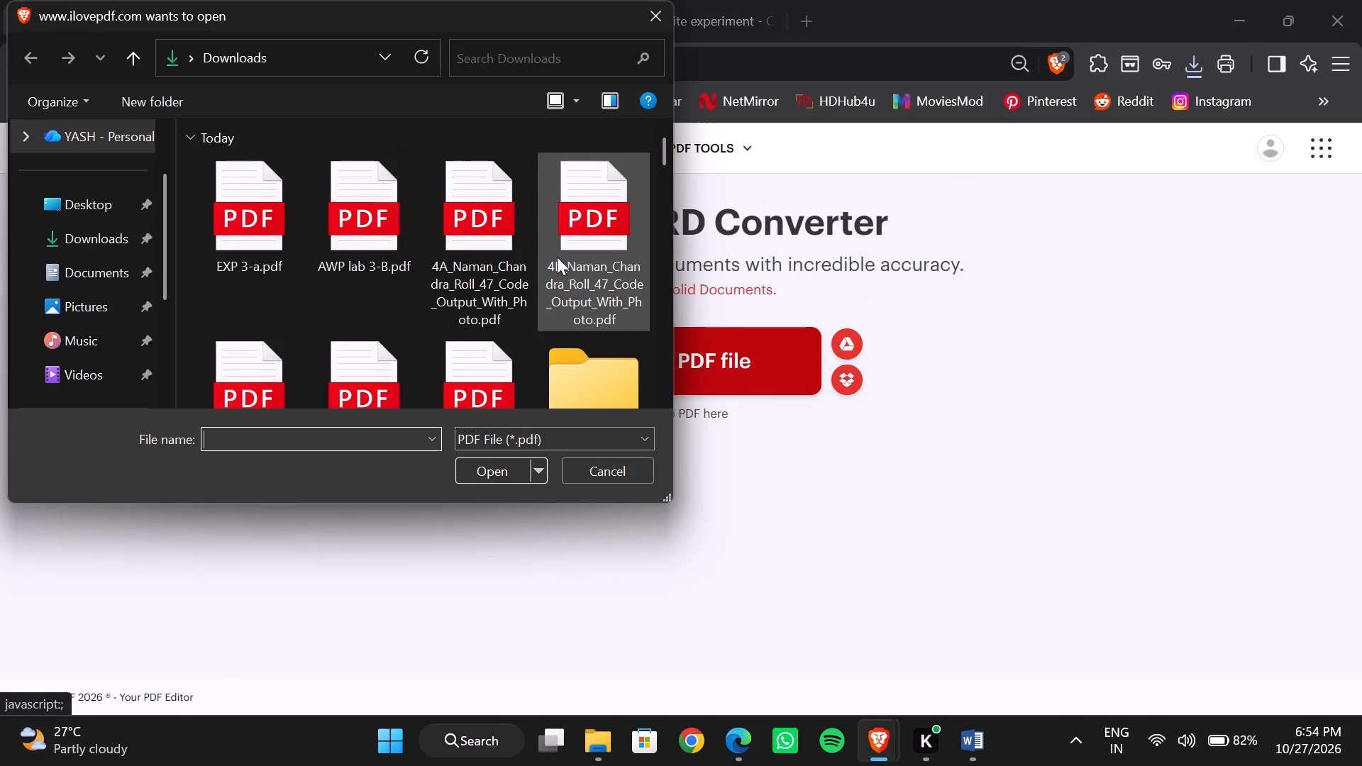
scroll(404, 247, "up", 2)
double_click(348, 221)
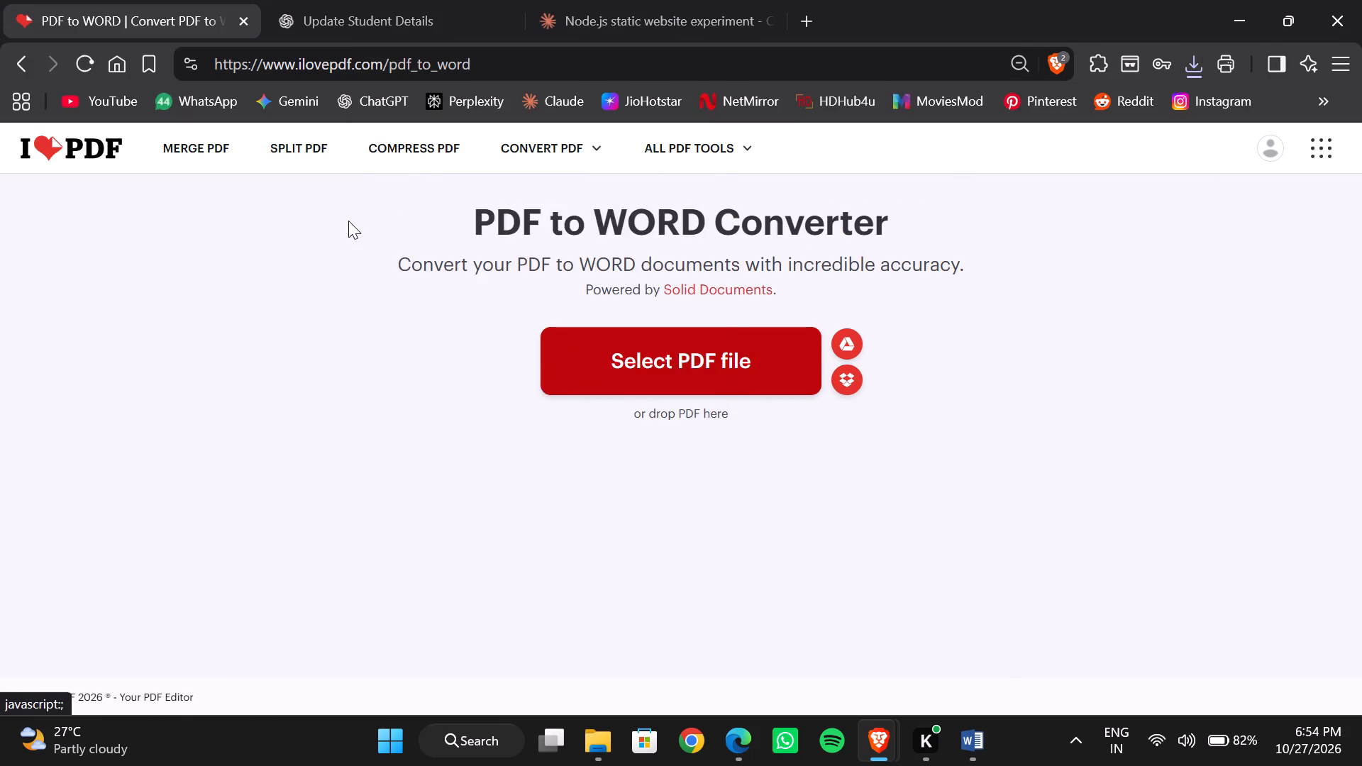
left_click(1136, 667)
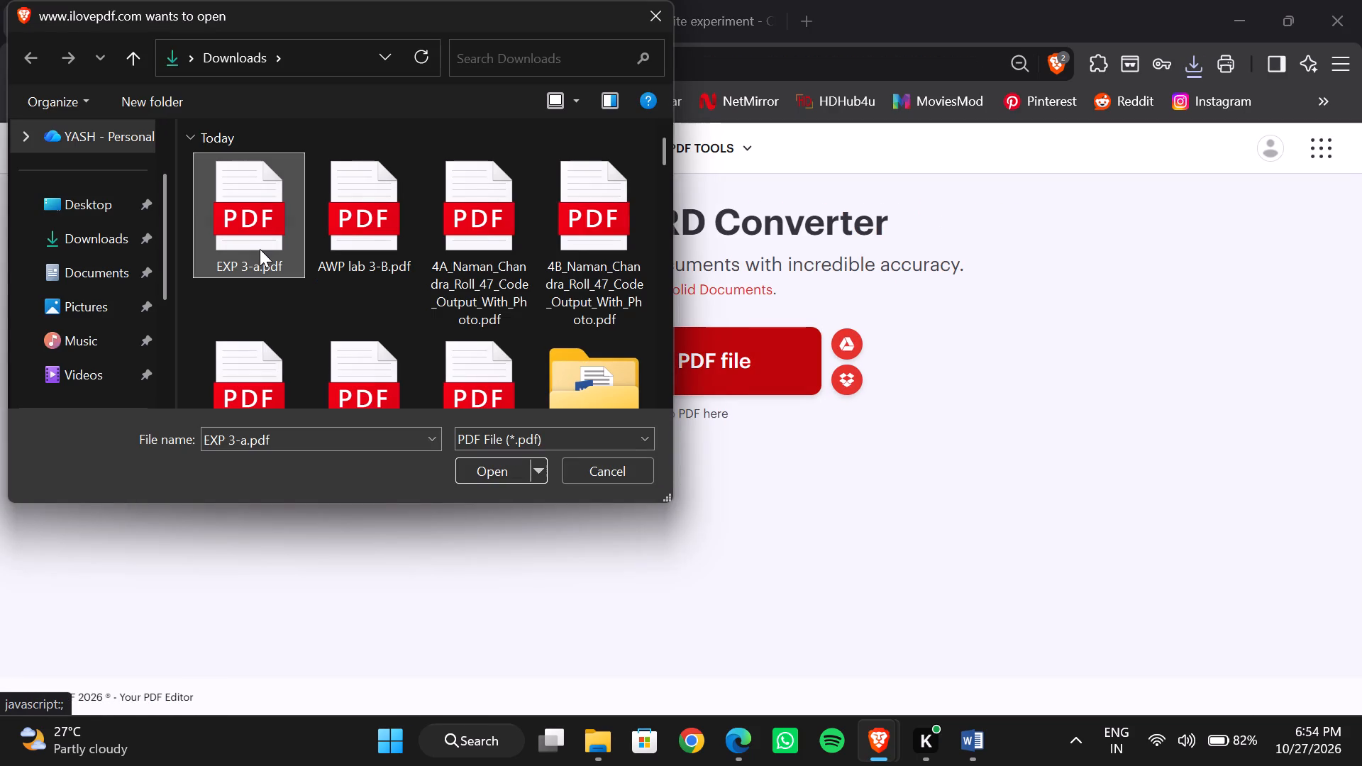
double_click(267, 243)
left_click(1299, 648)
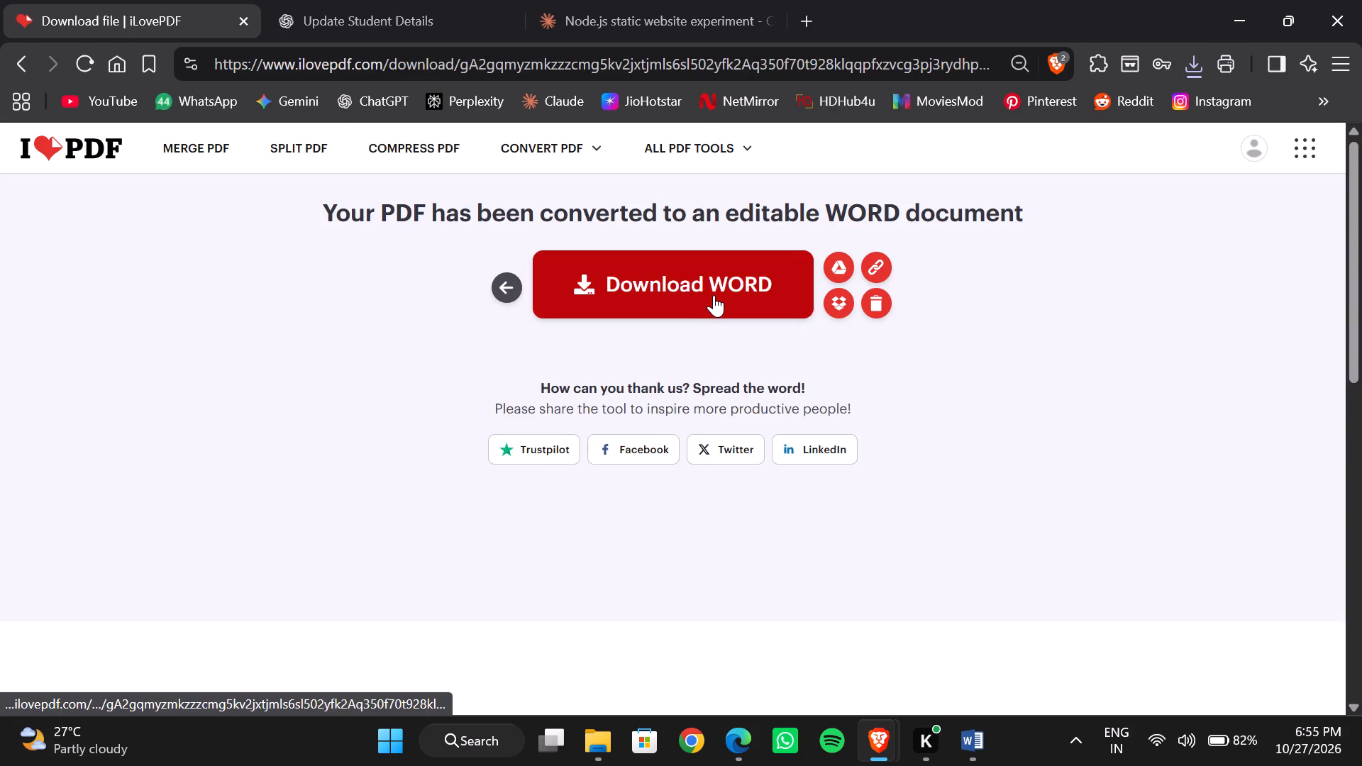
left_click(714, 295)
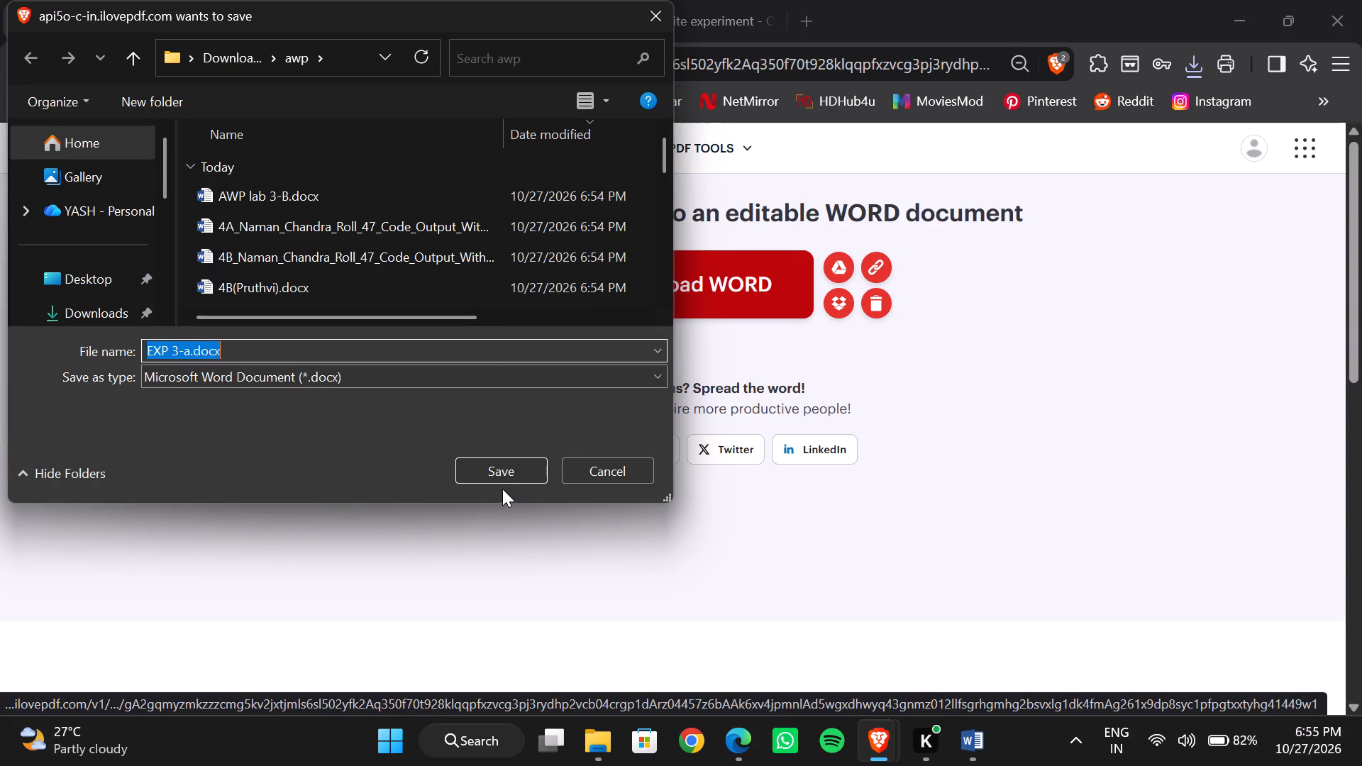
left_click(492, 476)
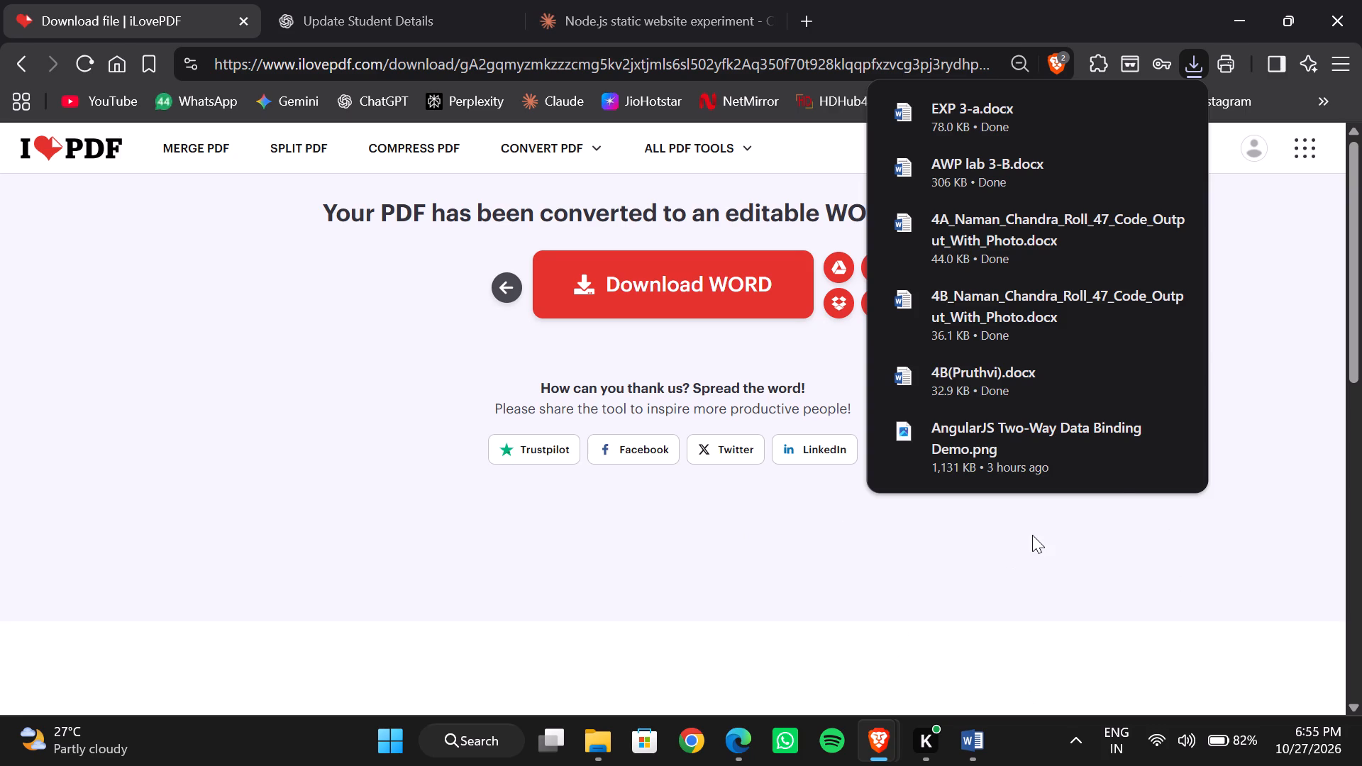
Open the downloaded EXP 3-a.docx in Word and enable editing.
left_click(1018, 121)
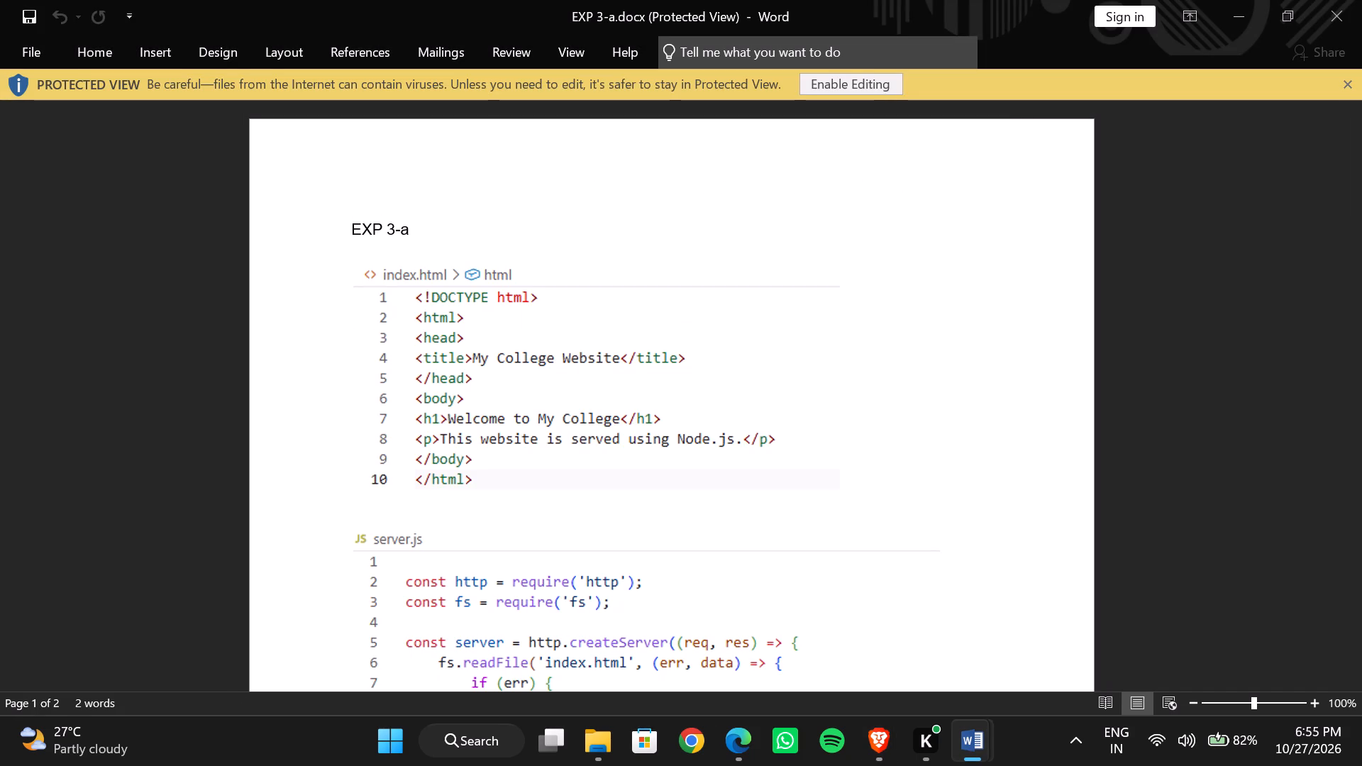
left_click(869, 84)
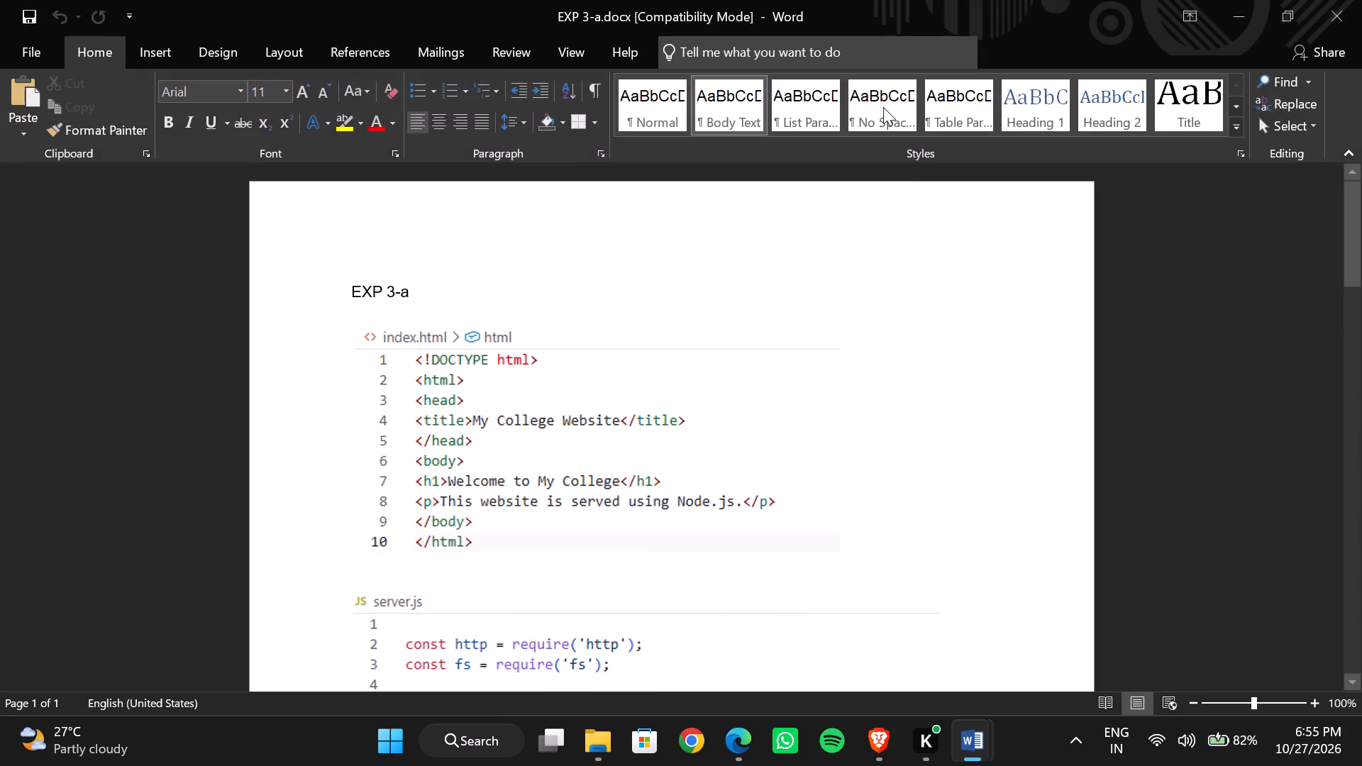
Review the index.html and server.js code and the output screenshots throughout the EXP 3-a document.
scroll(731, 411, "down", 12)
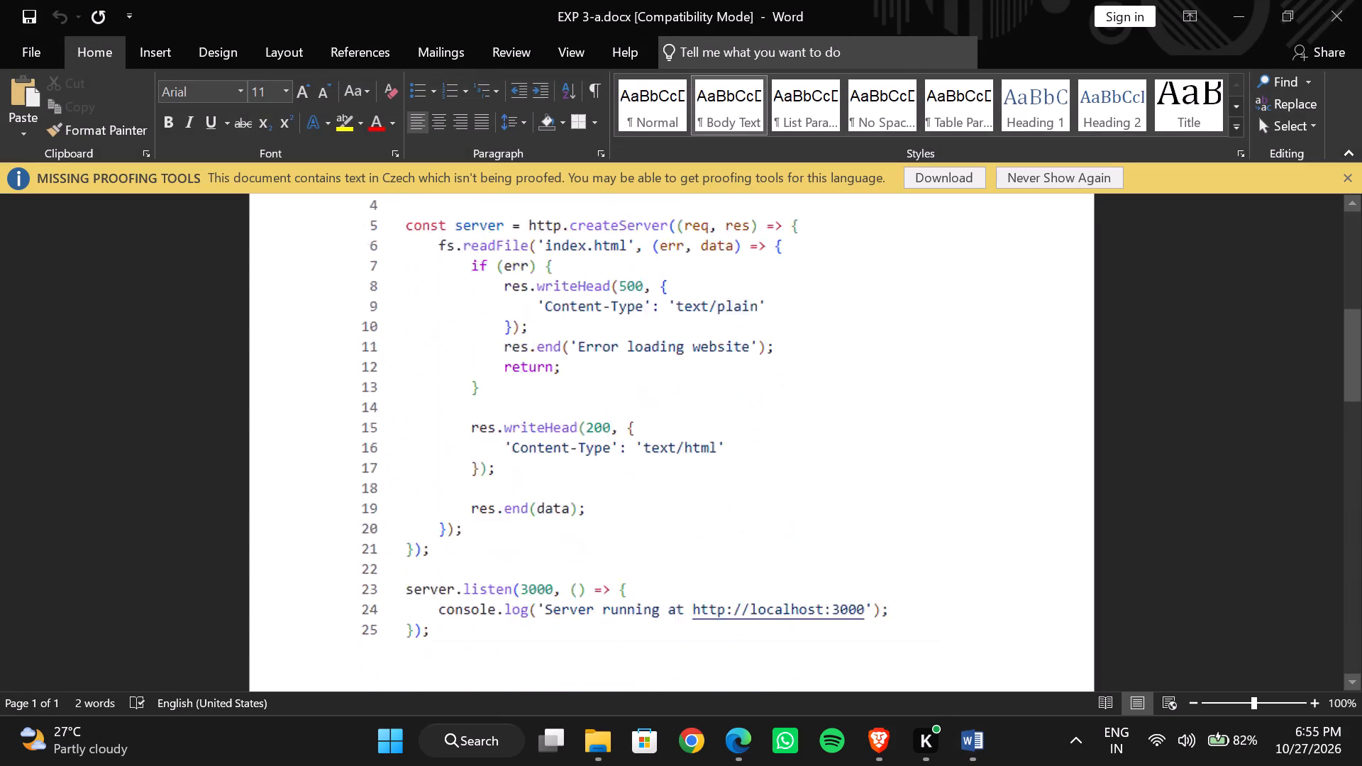
scroll(750, 443, "down", 16)
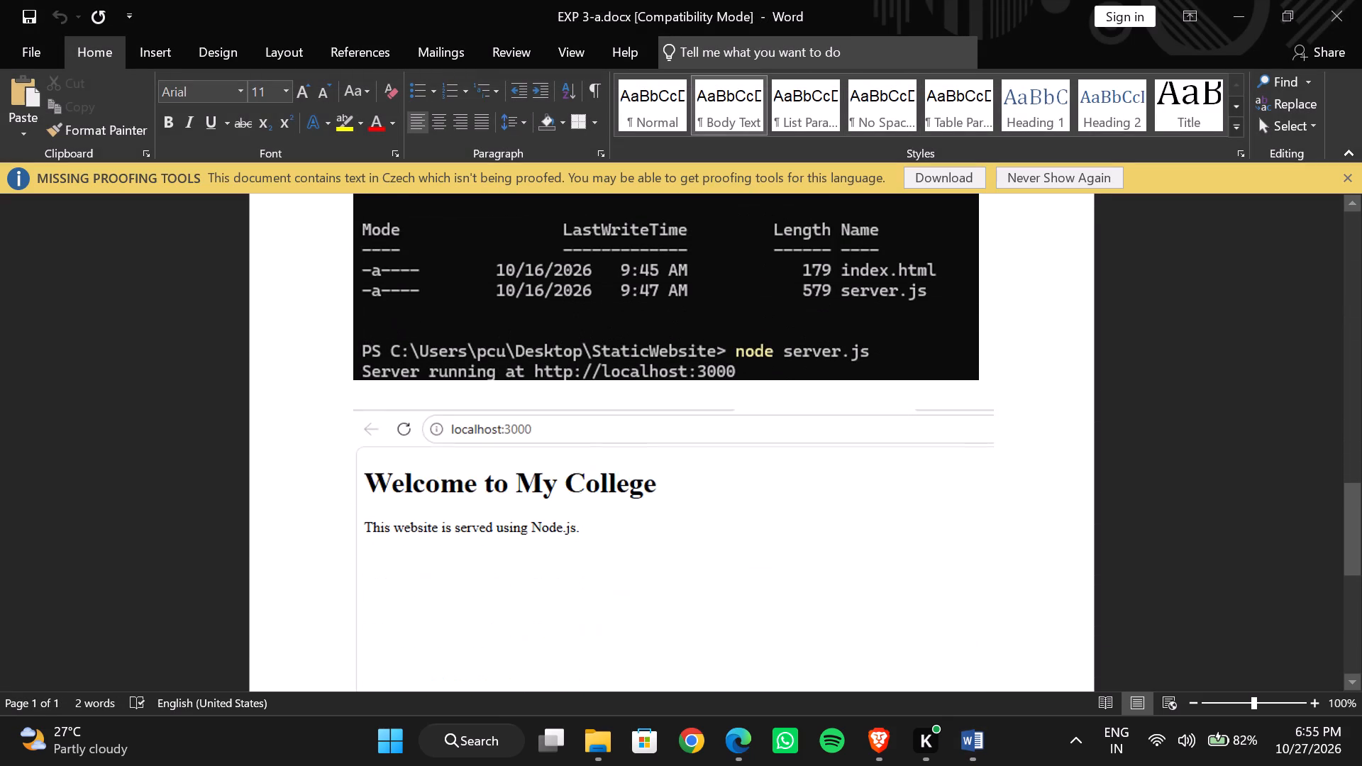
scroll(755, 455, "down", 15)
scroll(755, 455, "up", 9)
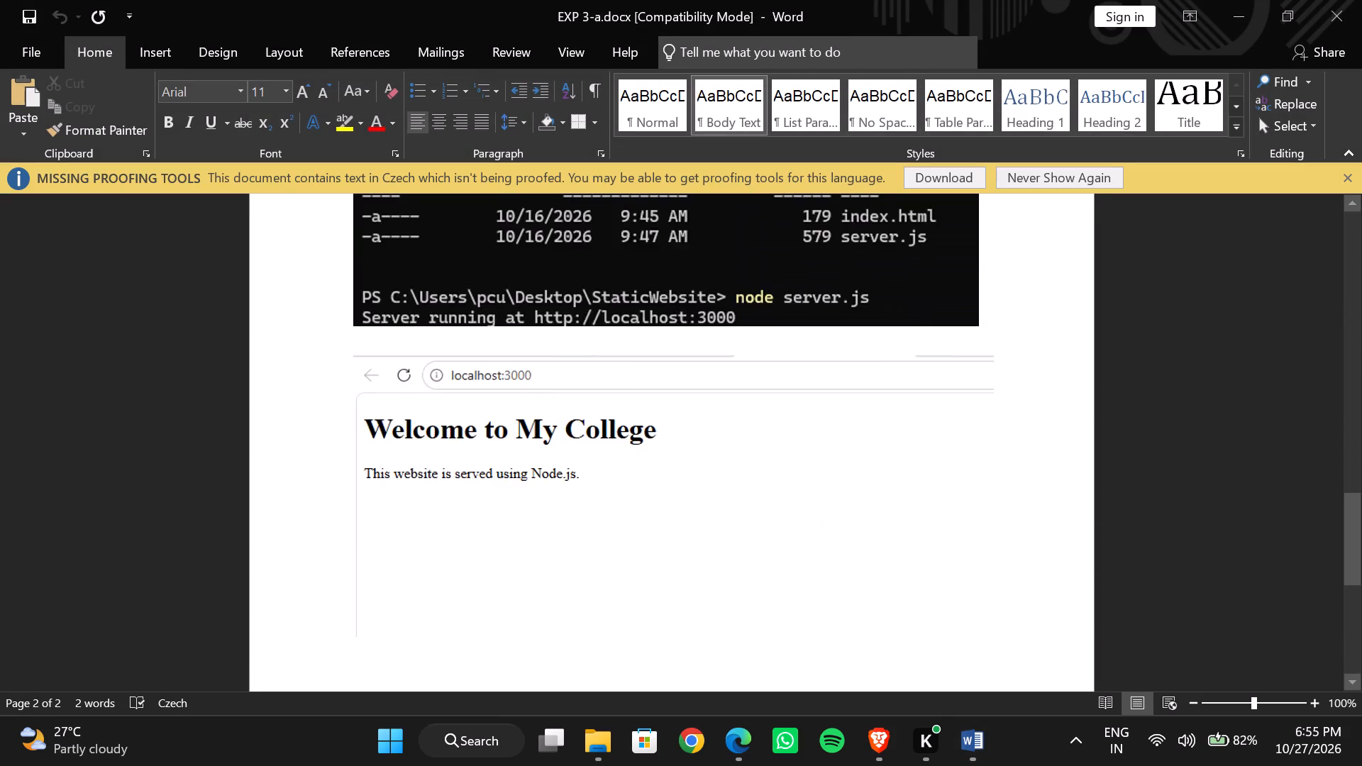
scroll(755, 455, "up", 4)
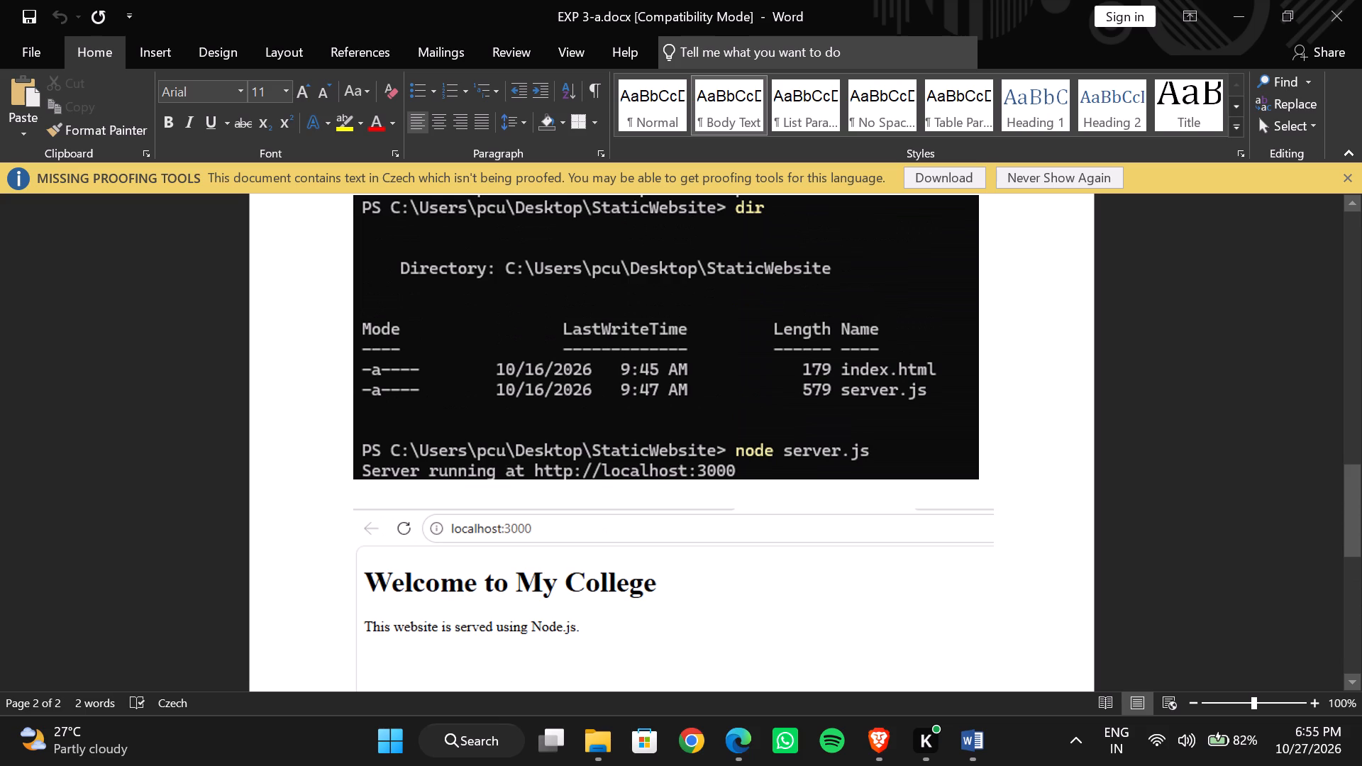
scroll(755, 452, "up", 3)
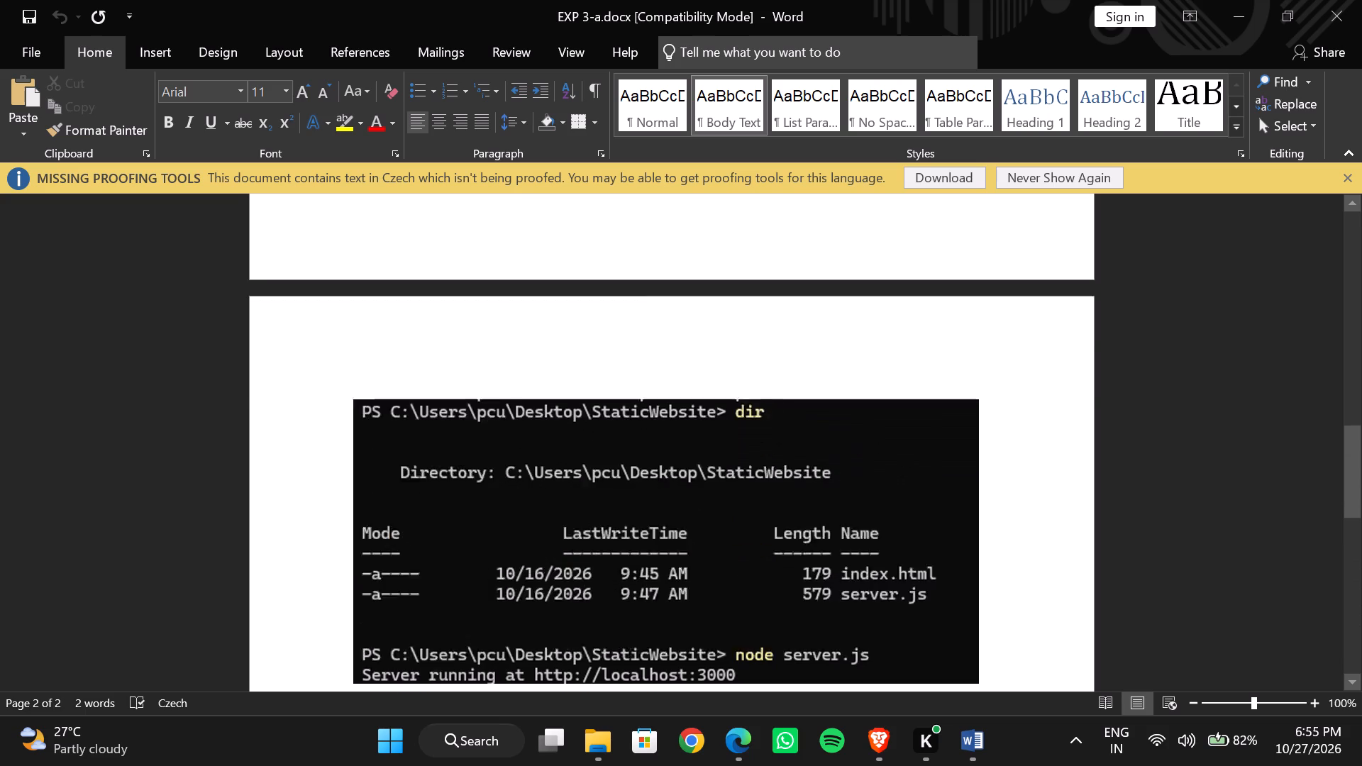
scroll(755, 452, "up", 20)
scroll(755, 452, "up", 6)
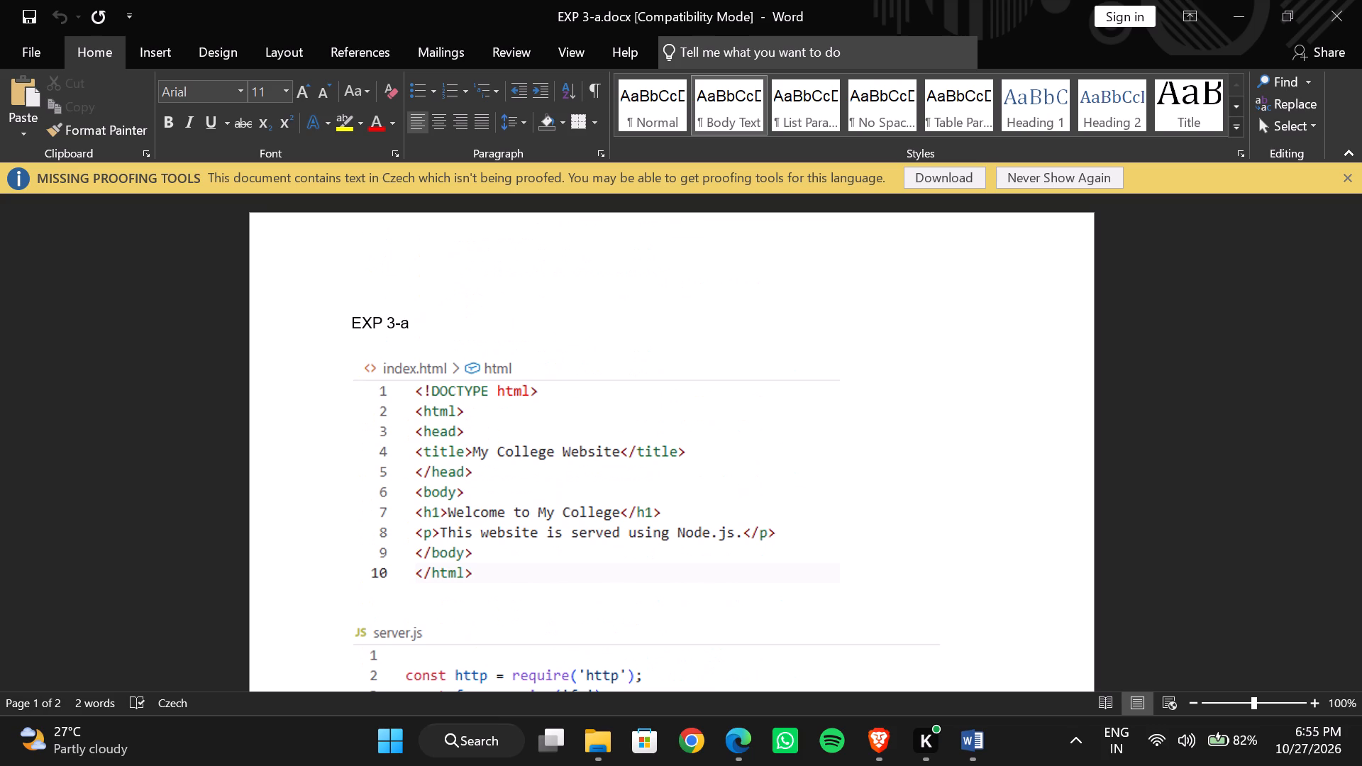
scroll(761, 448, "down", 3)
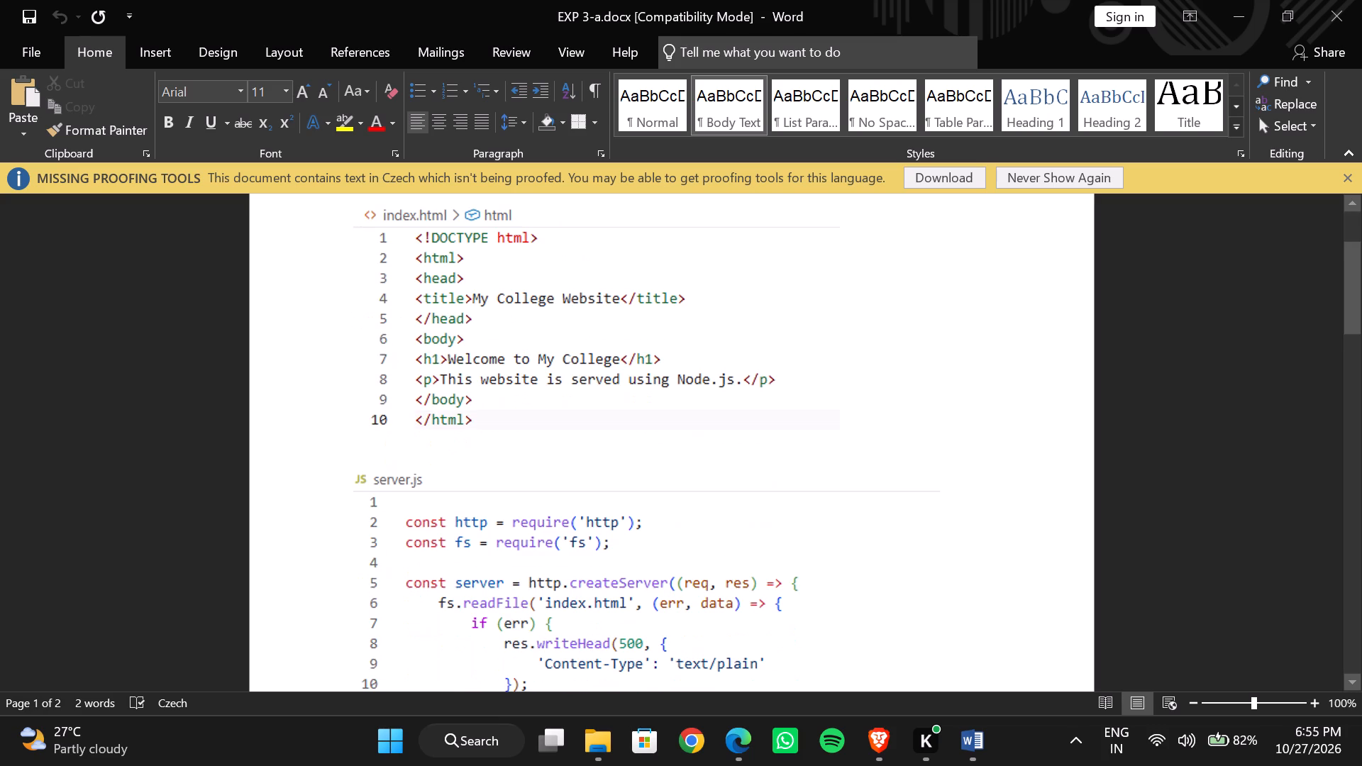
Examine the index.html and server.js code and the output screenshots in the EXP 3-a document again.
scroll(763, 448, "down", 4)
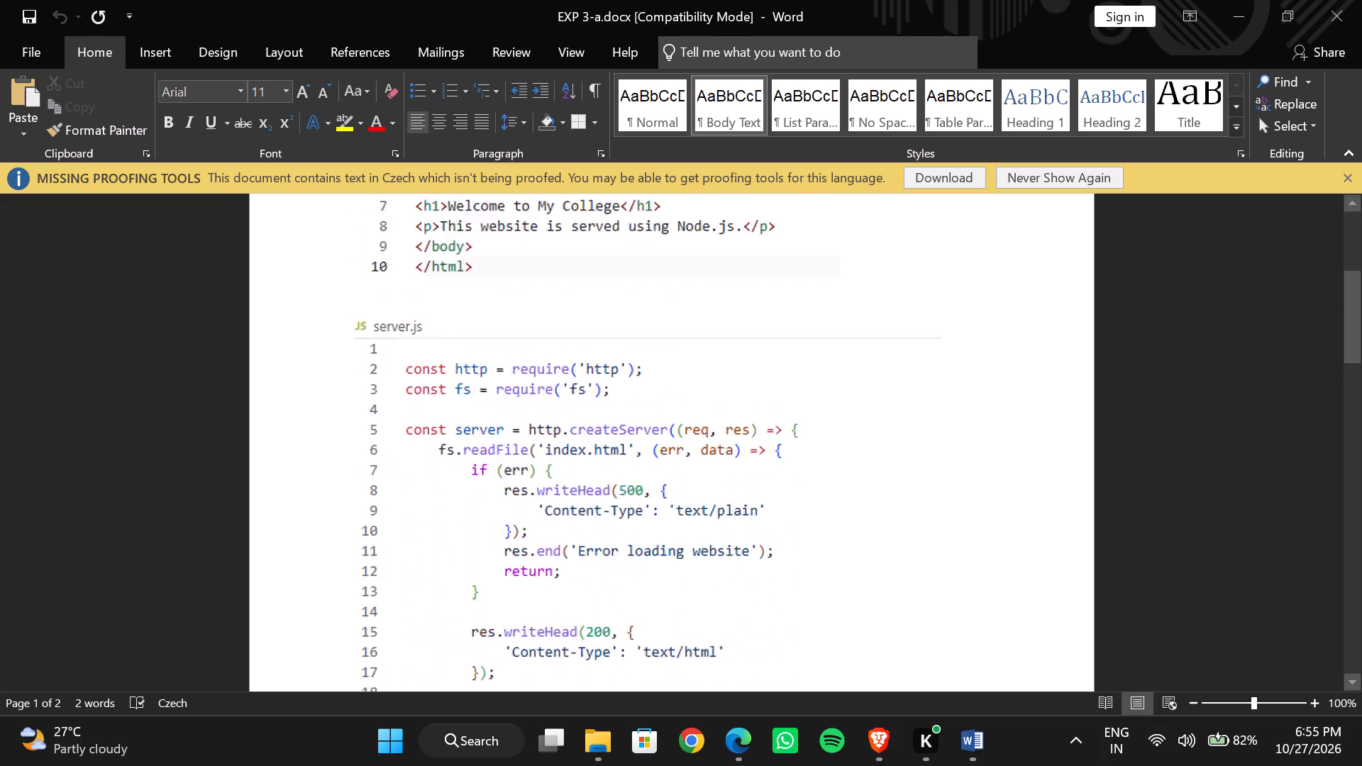
scroll(763, 448, "down", 17)
scroll(883, 513, "down", 19)
scroll(897, 533, "up", 6)
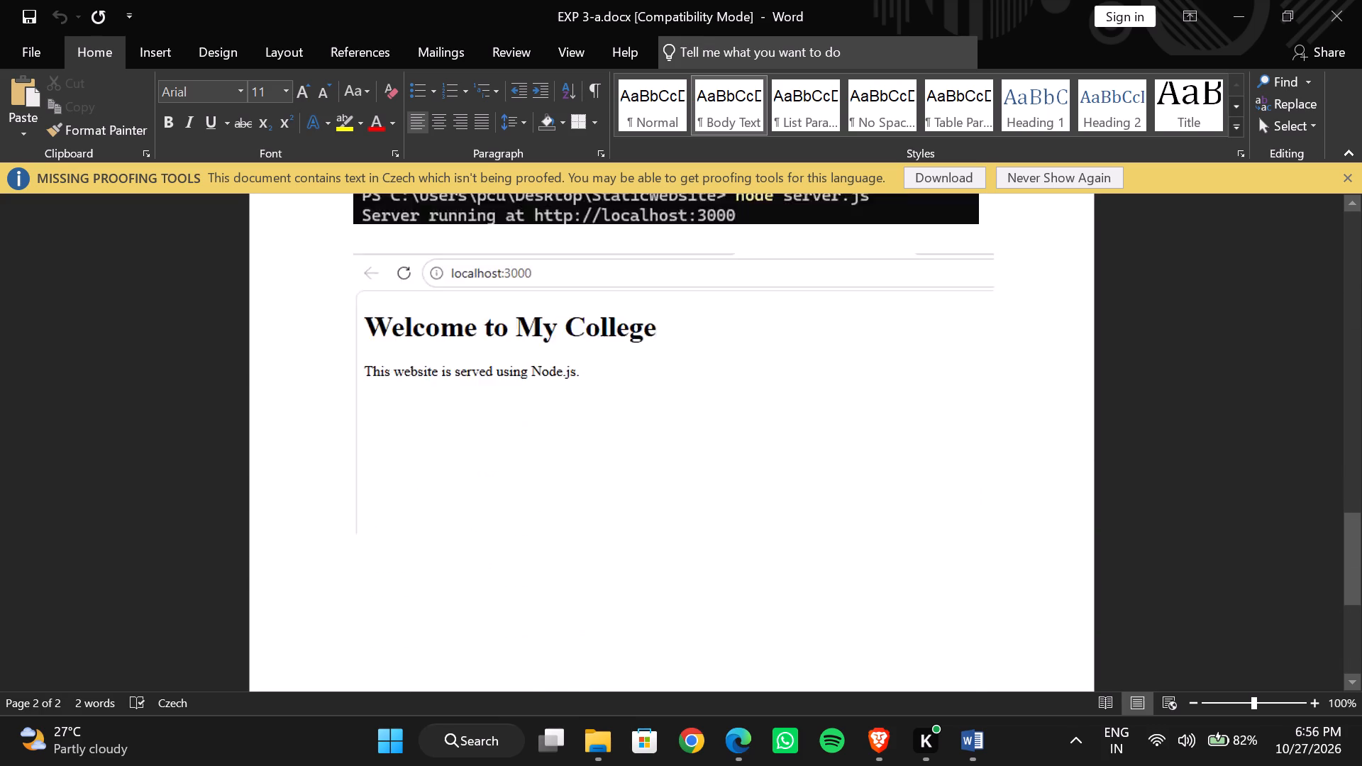
scroll(897, 533, "up", 19)
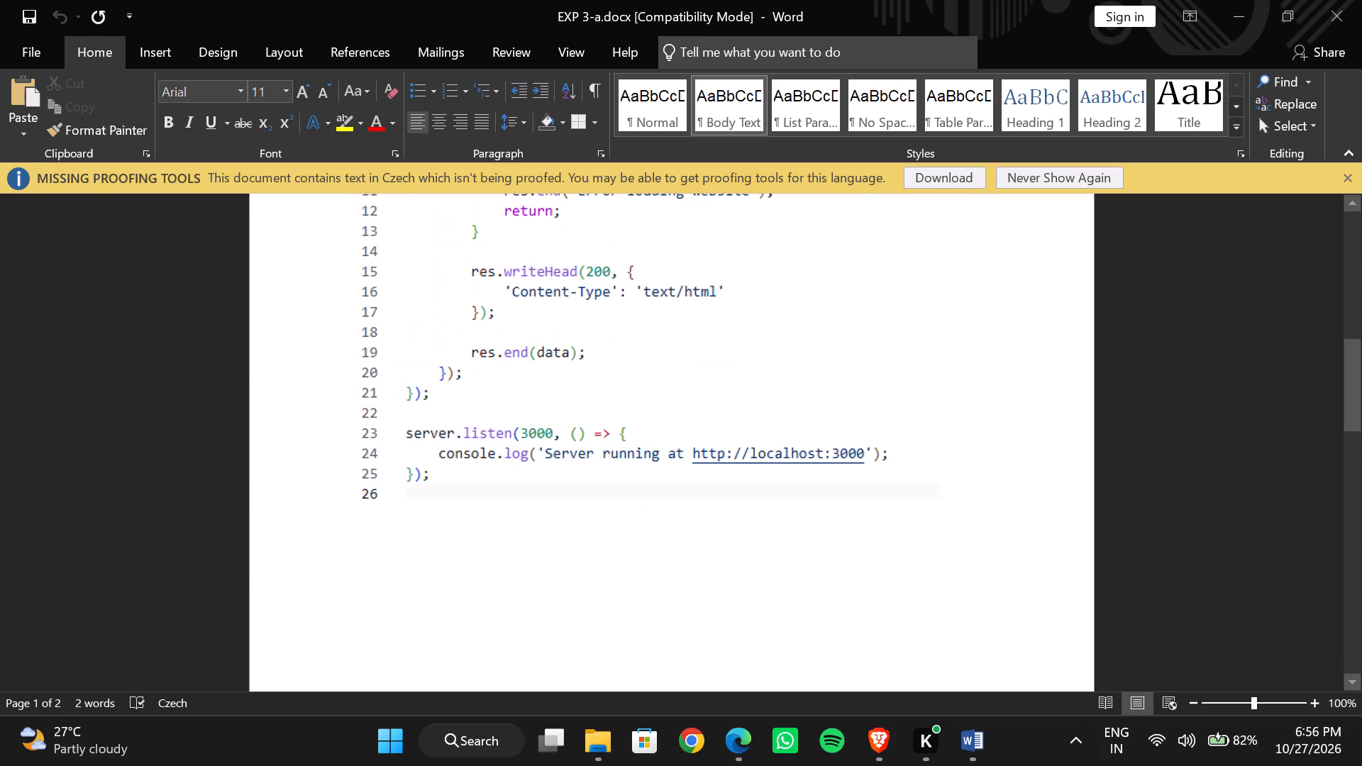
Open the download page for the missing Czech proofing tools and decline the offer to sign in to Edge.
left_click(933, 169)
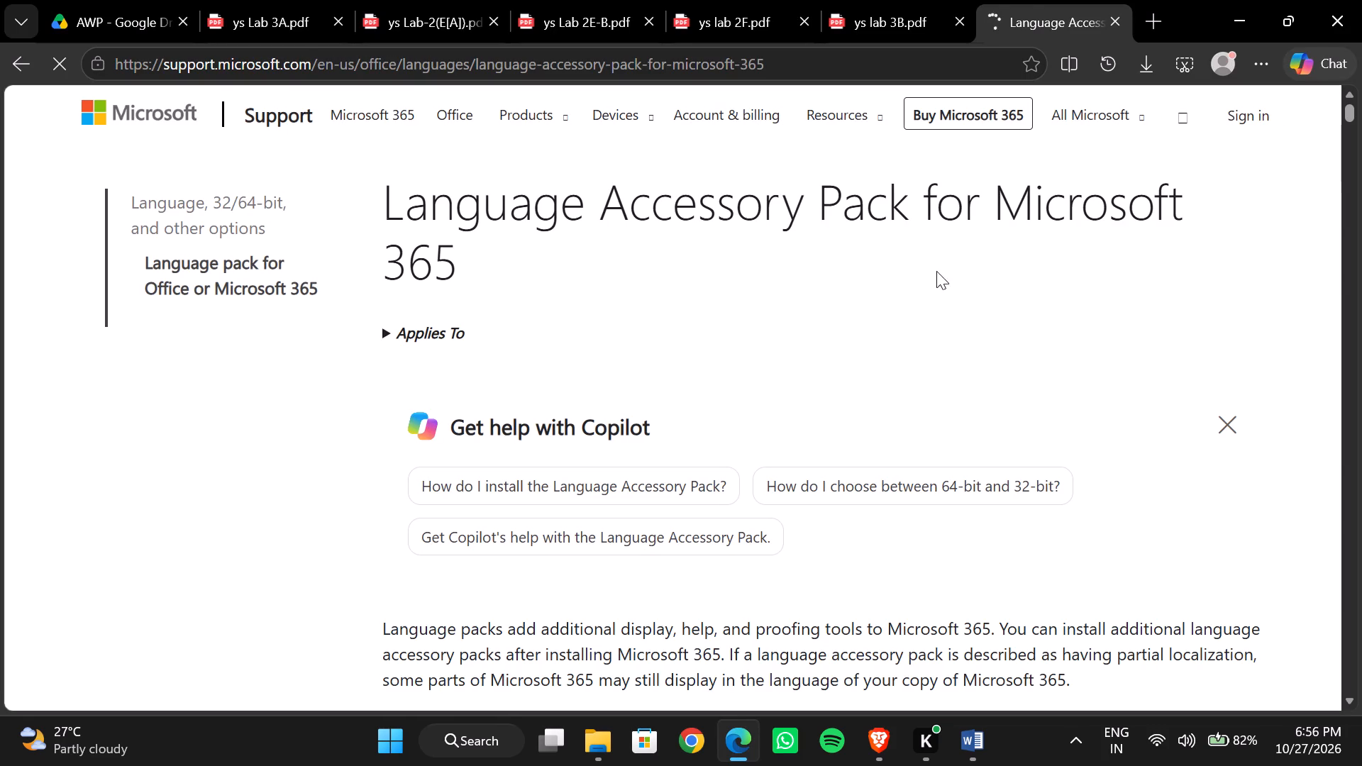
scroll(748, 428, "down", 2)
scroll(751, 429, "up", 2)
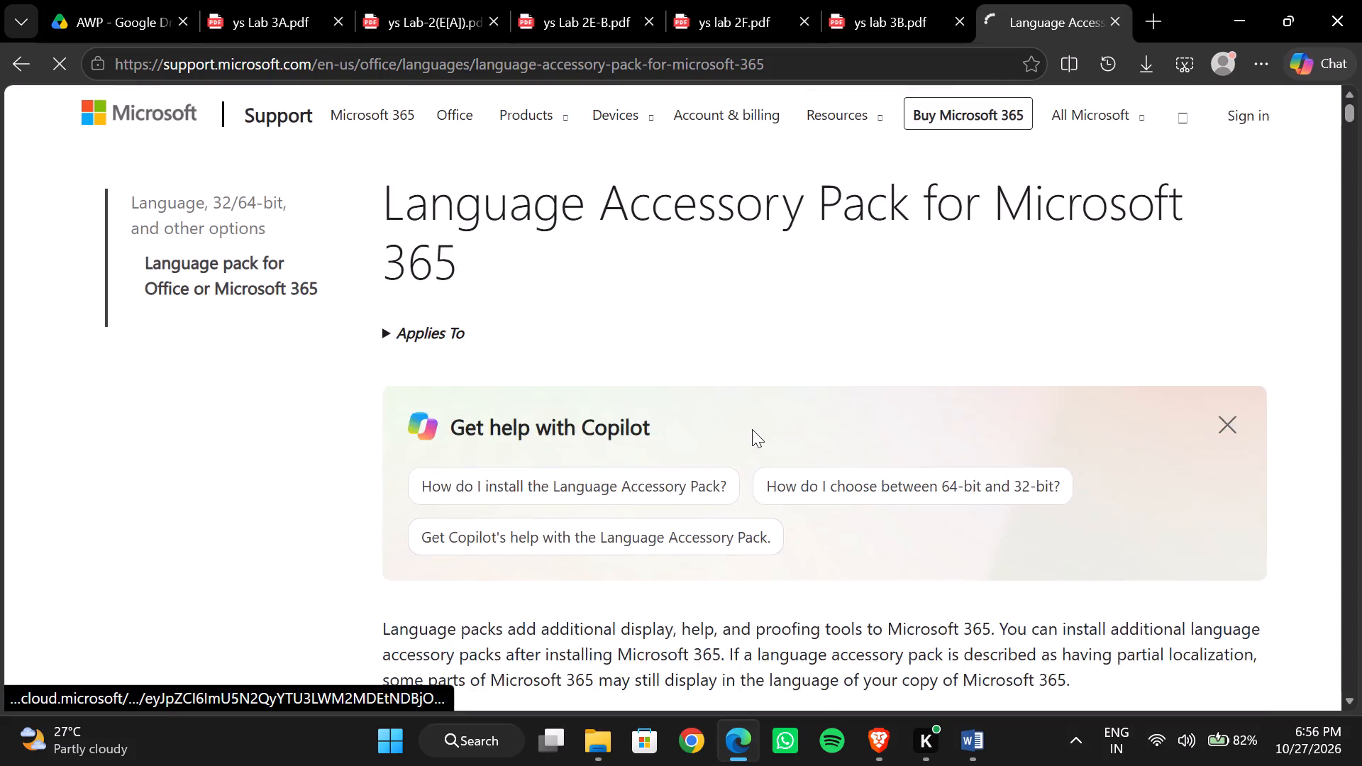
scroll(752, 429, "down", 15)
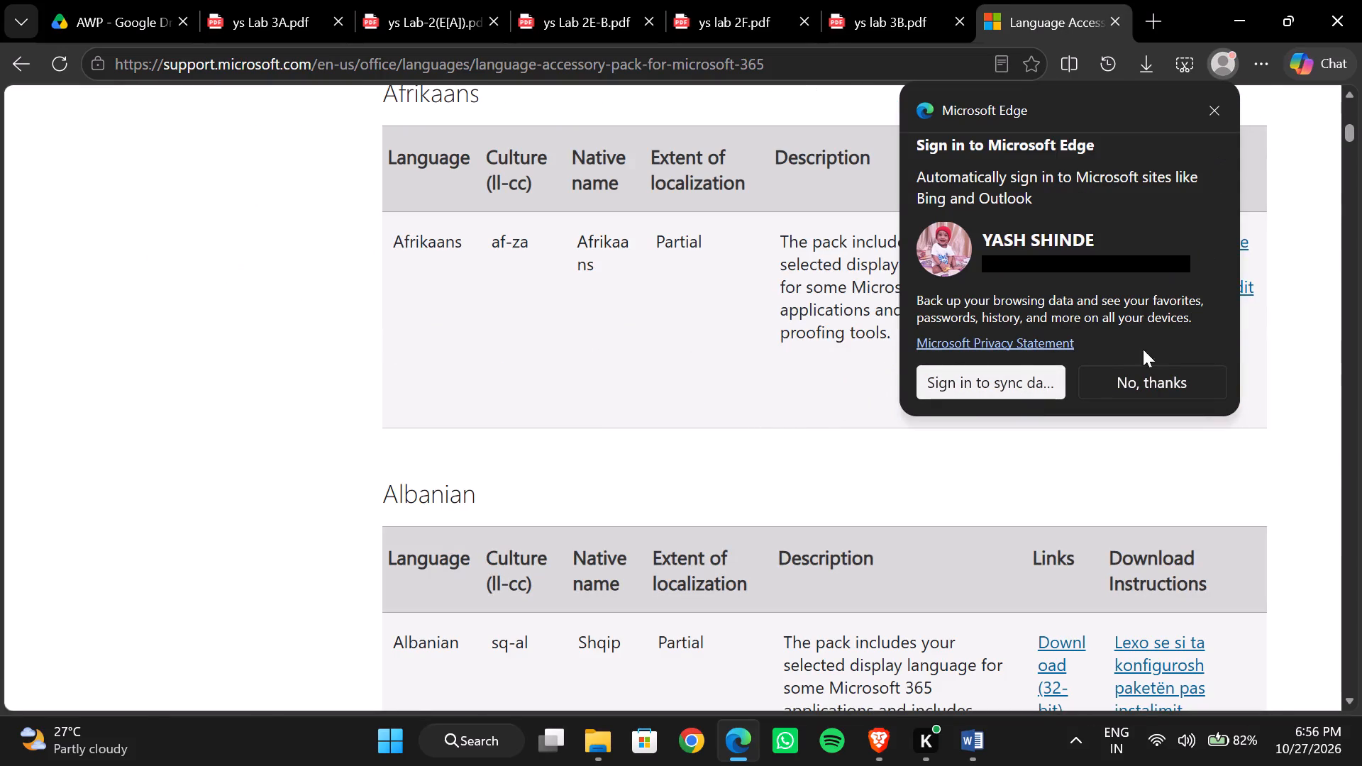
left_click(1156, 372)
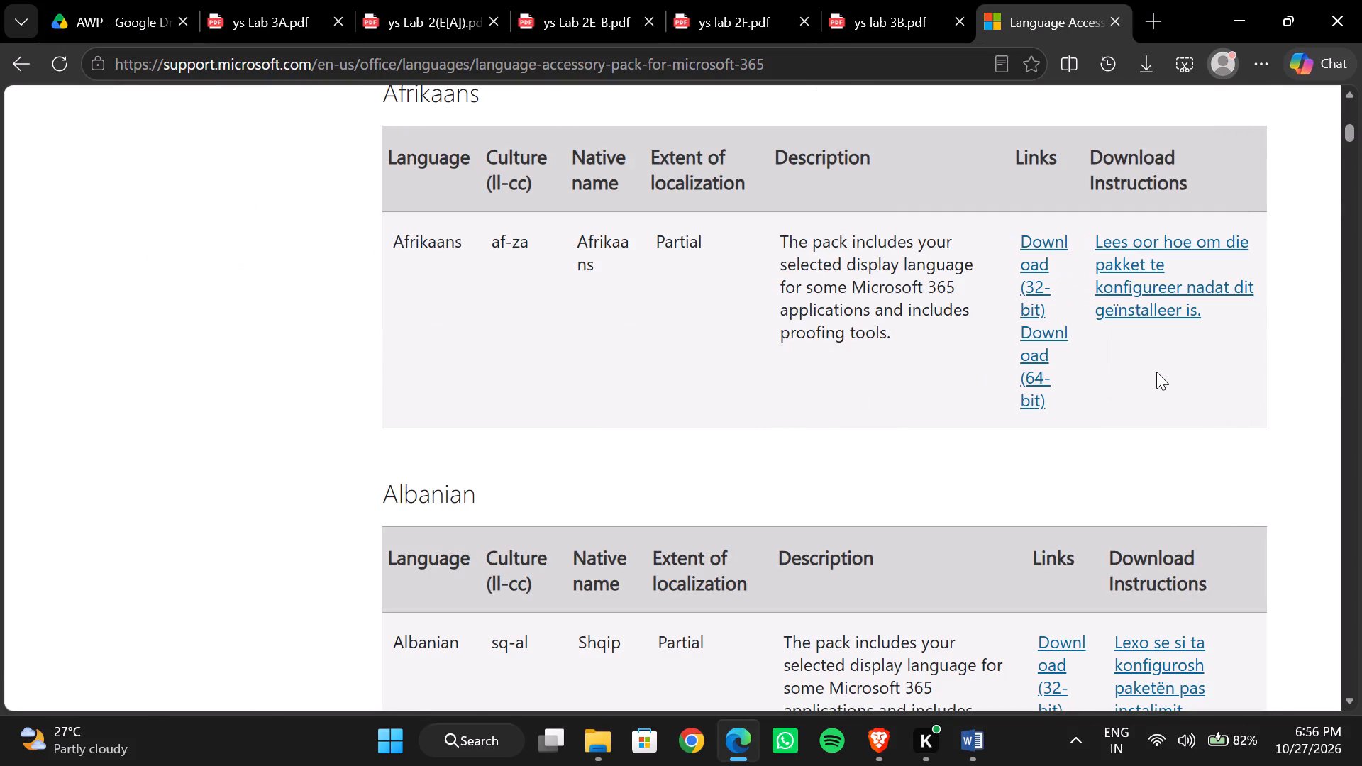
Look through the language accessory pack listings and installation instructions down to the See Also section, and close the page.
scroll(963, 444, "down", 20)
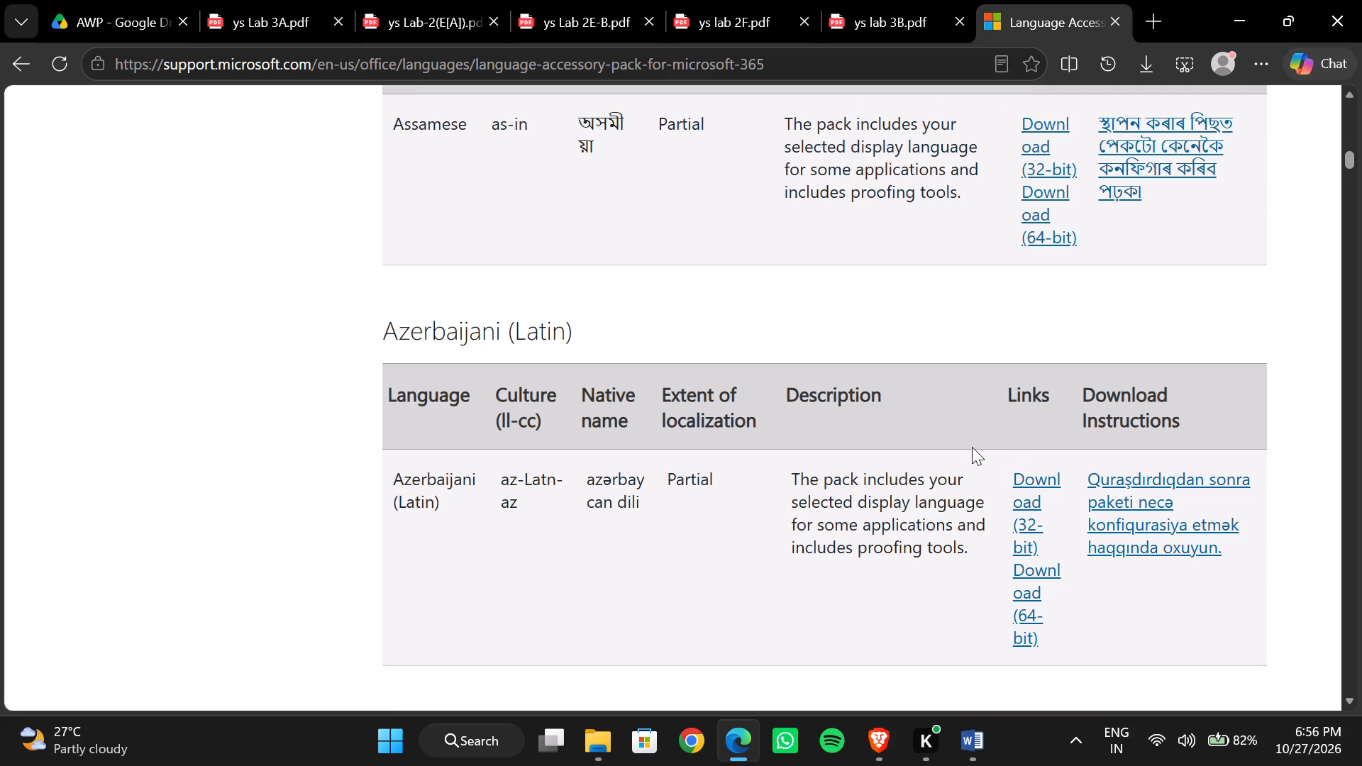
scroll(973, 446, "down", 20)
scroll(973, 446, "down", 9)
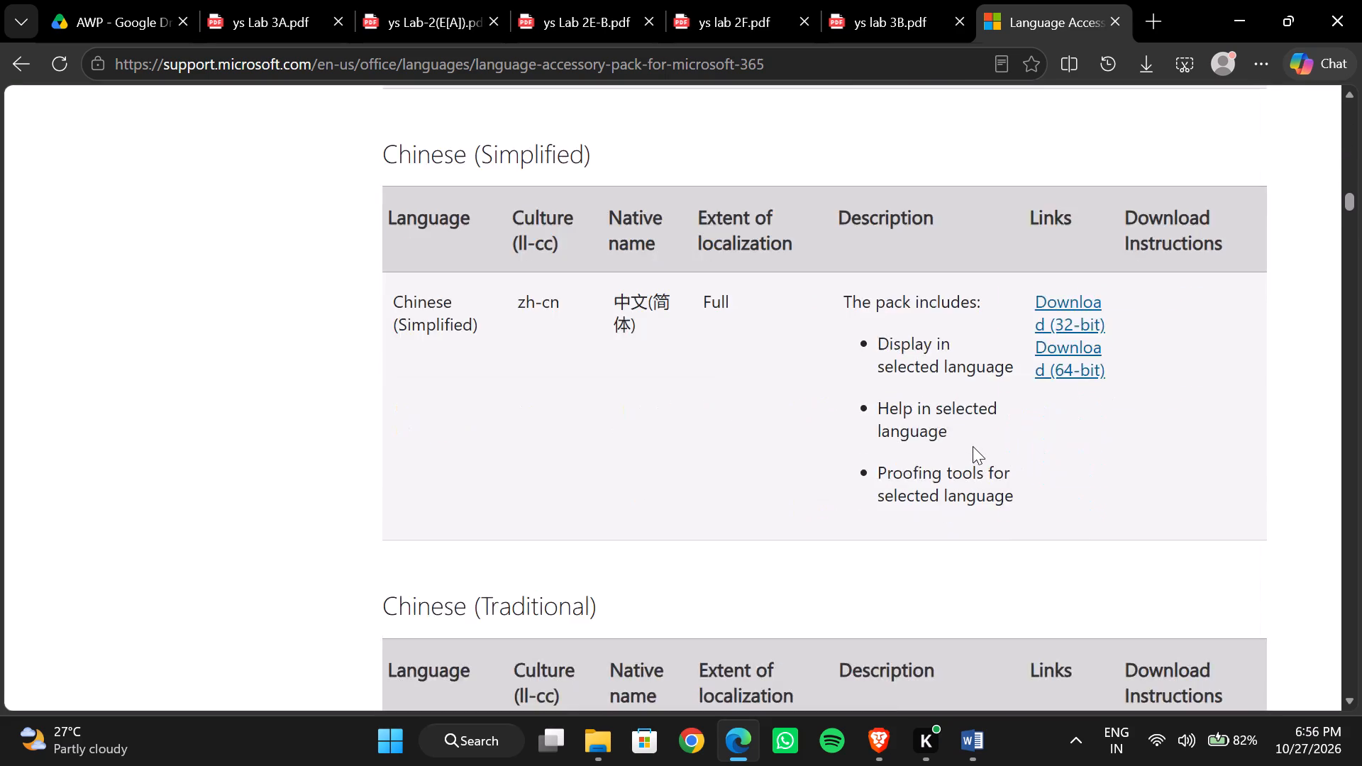
scroll(973, 446, "down", 20)
scroll(973, 446, "down", 4)
scroll(973, 446, "up", 20)
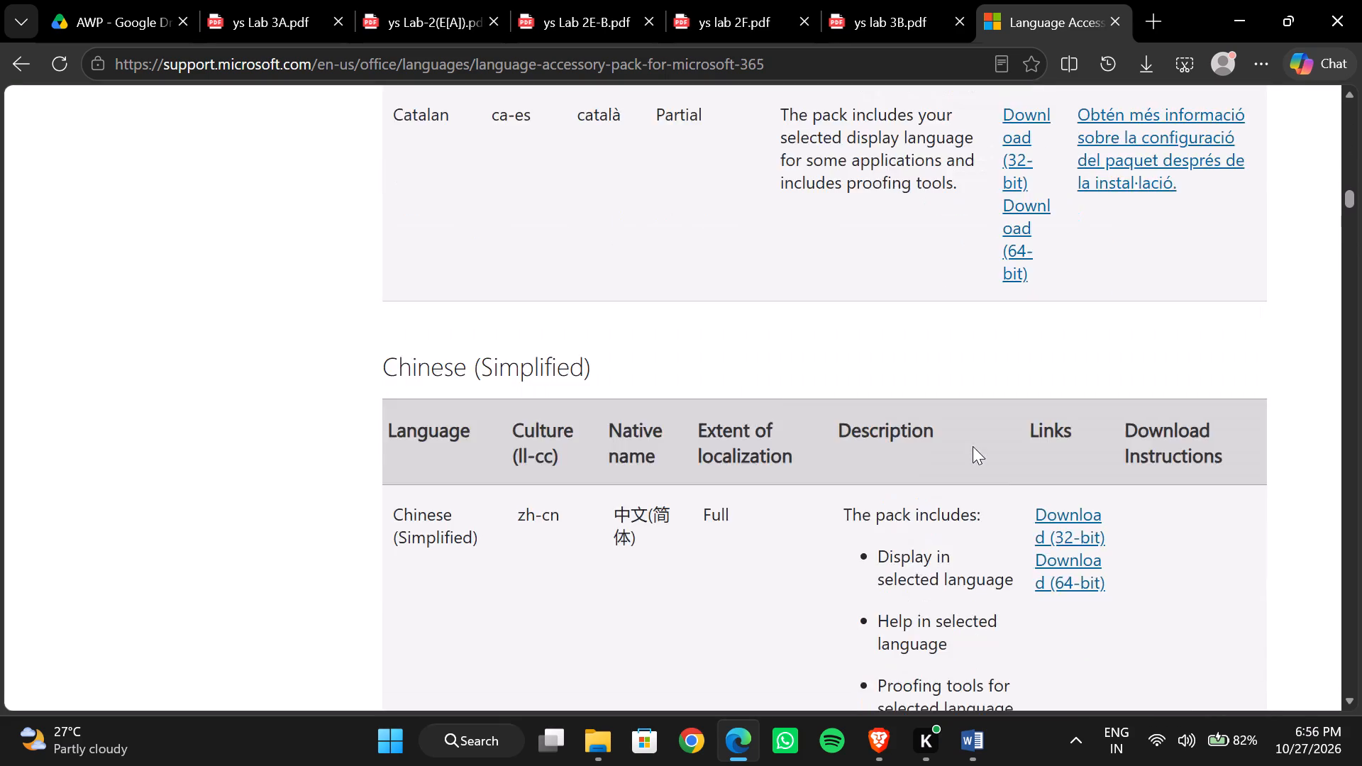
scroll(973, 446, "up", 20)
scroll(973, 446, "up", 20)
scroll(973, 446, "up", 11)
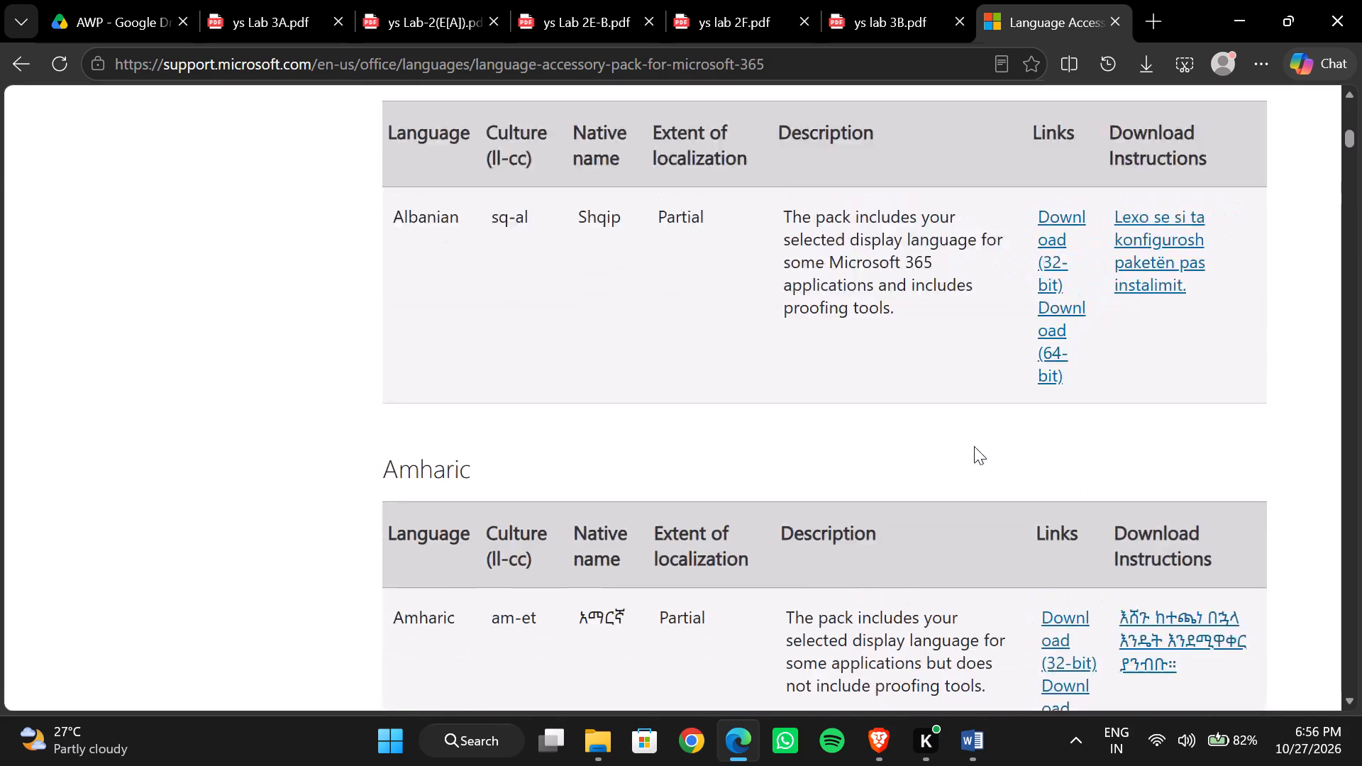
scroll(974, 446, "up", 11)
scroll(974, 446, "down", 5)
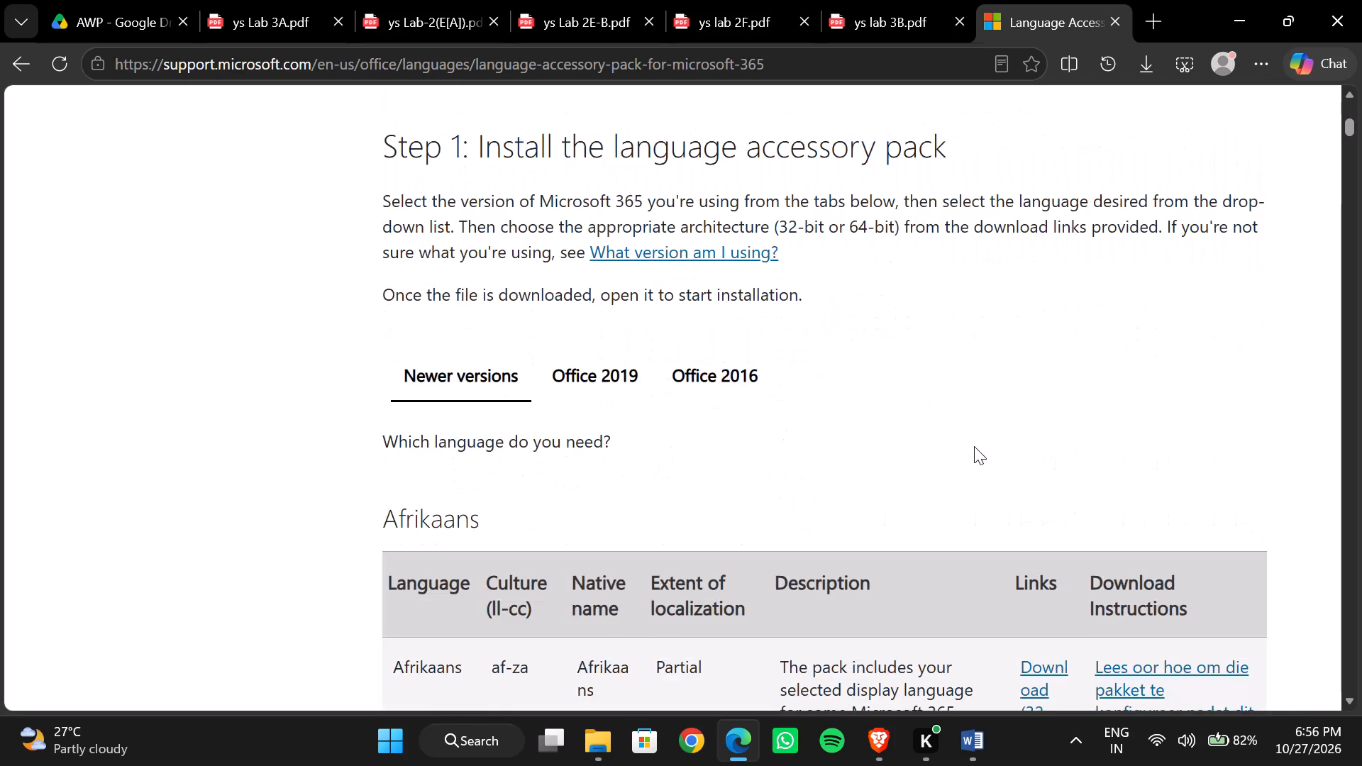
scroll(974, 446, "down", 4)
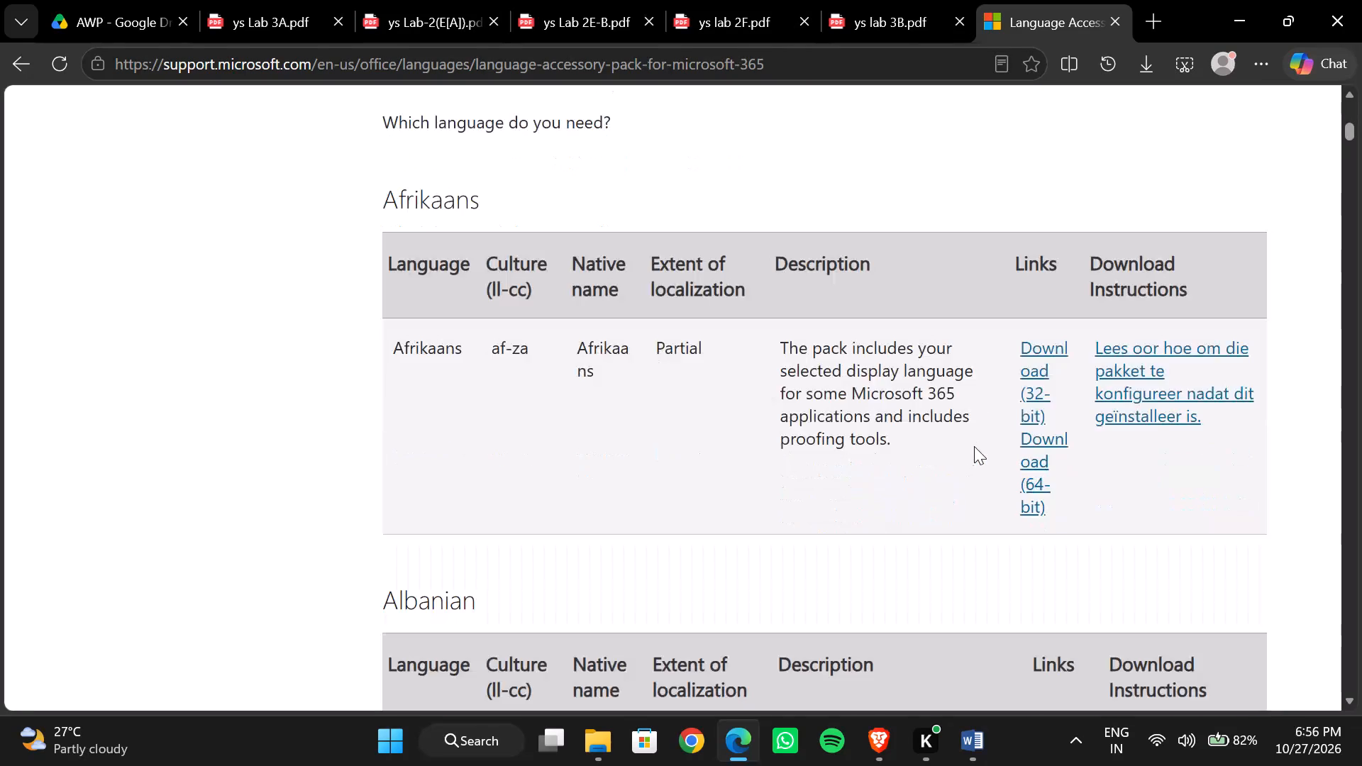
scroll(974, 446, "down", 1)
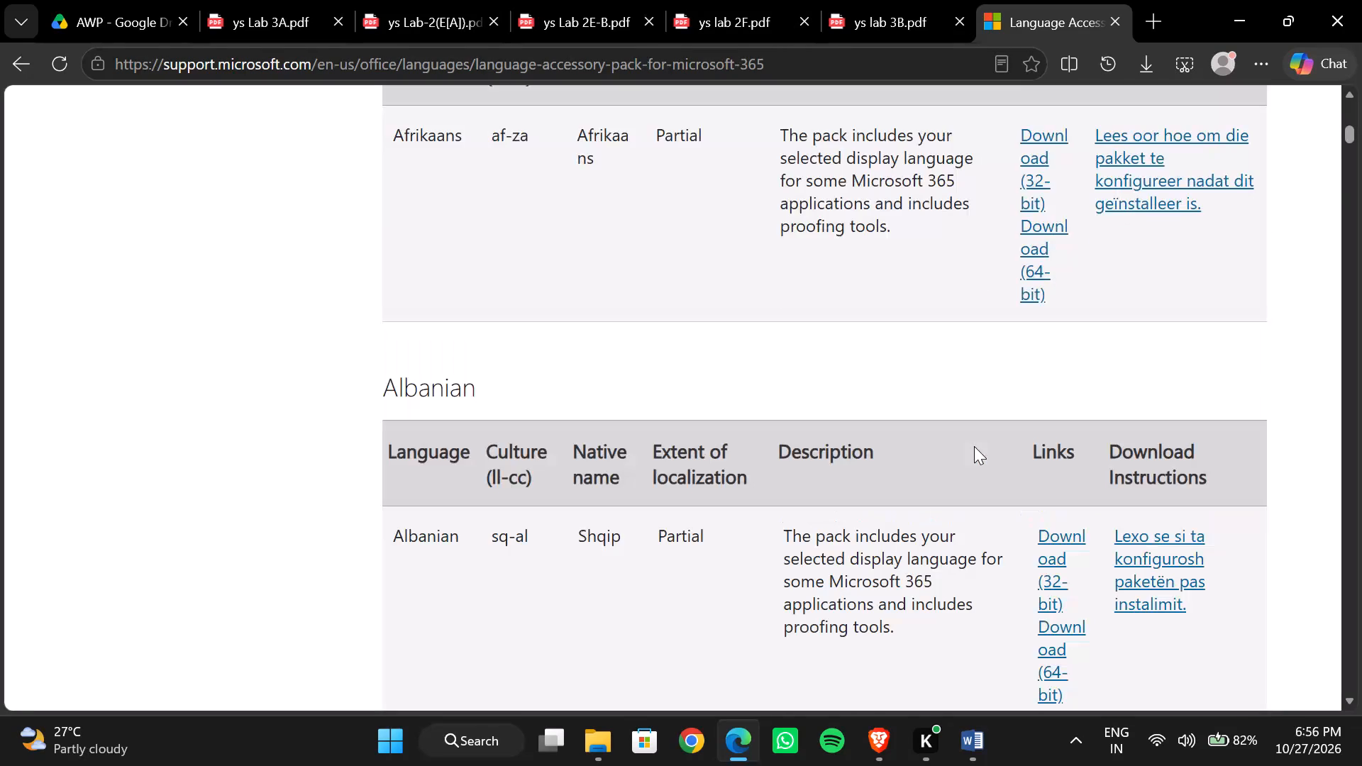
scroll(974, 446, "up", 1)
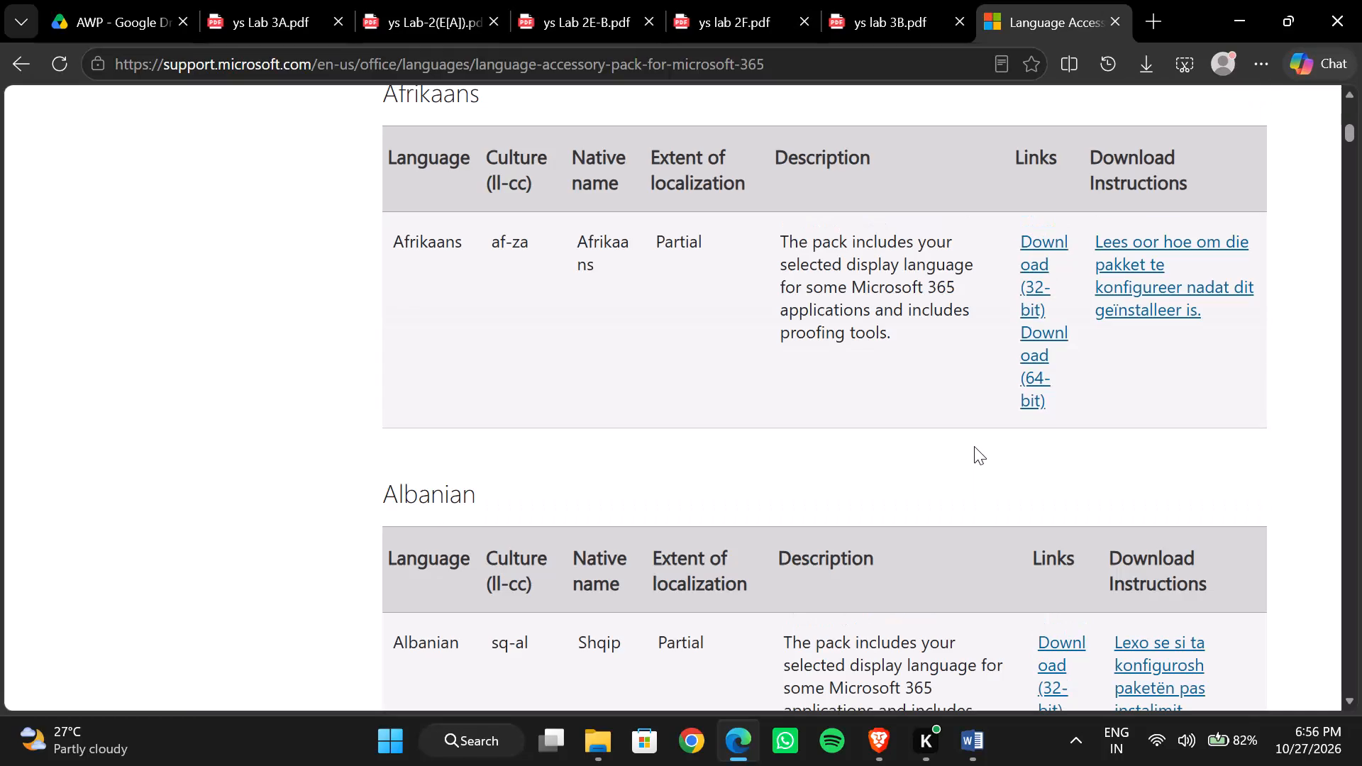
scroll(974, 446, "down", 8)
left_click_drag(1350, 145, 1361, 199)
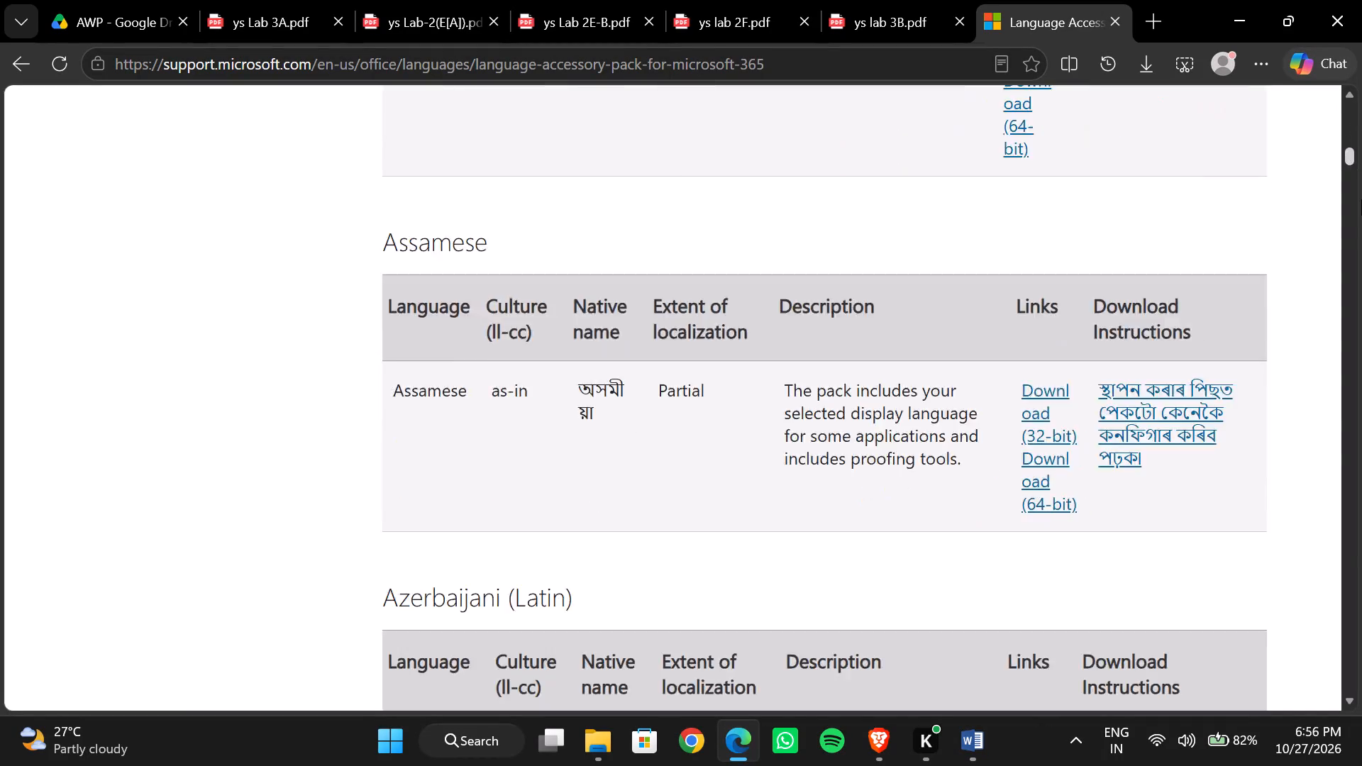
left_click_drag(1361, 199, 1361, 636)
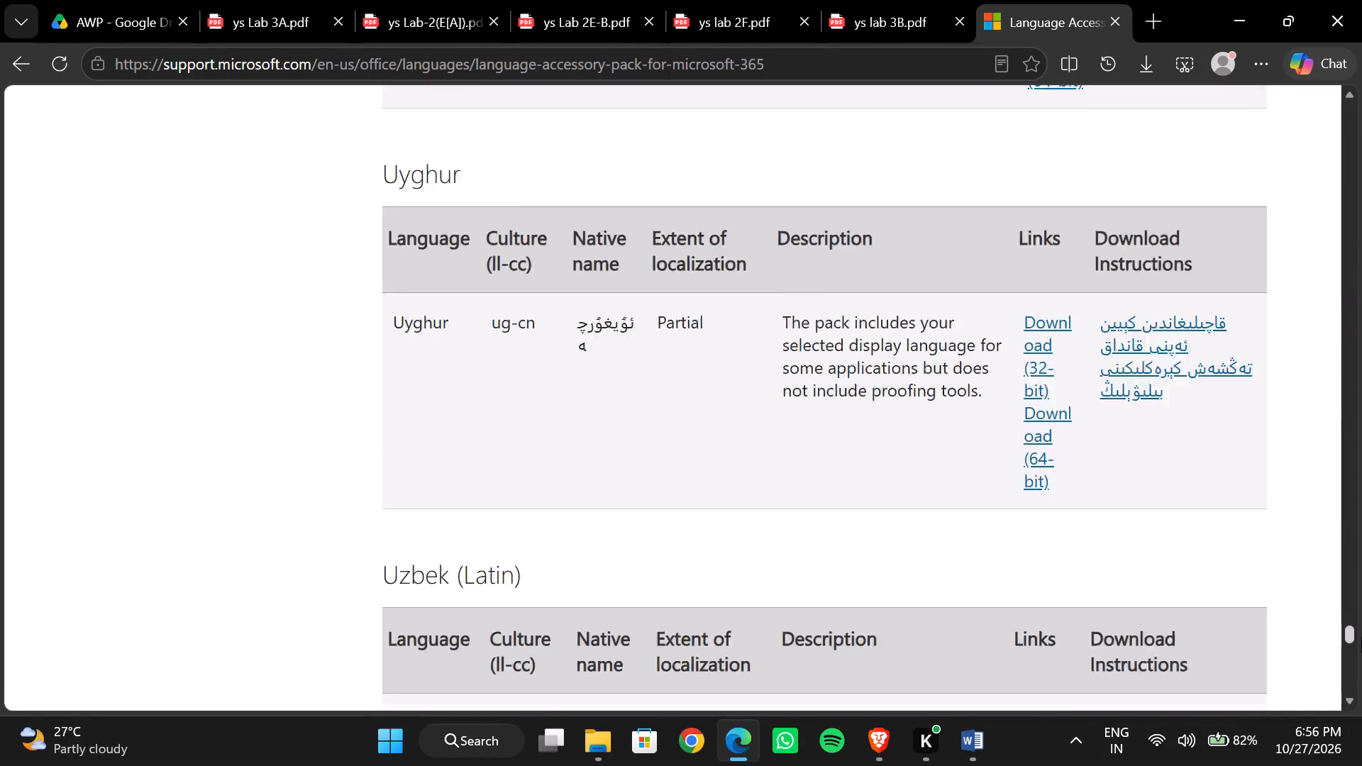
left_click_drag(1361, 636, 1361, 677)
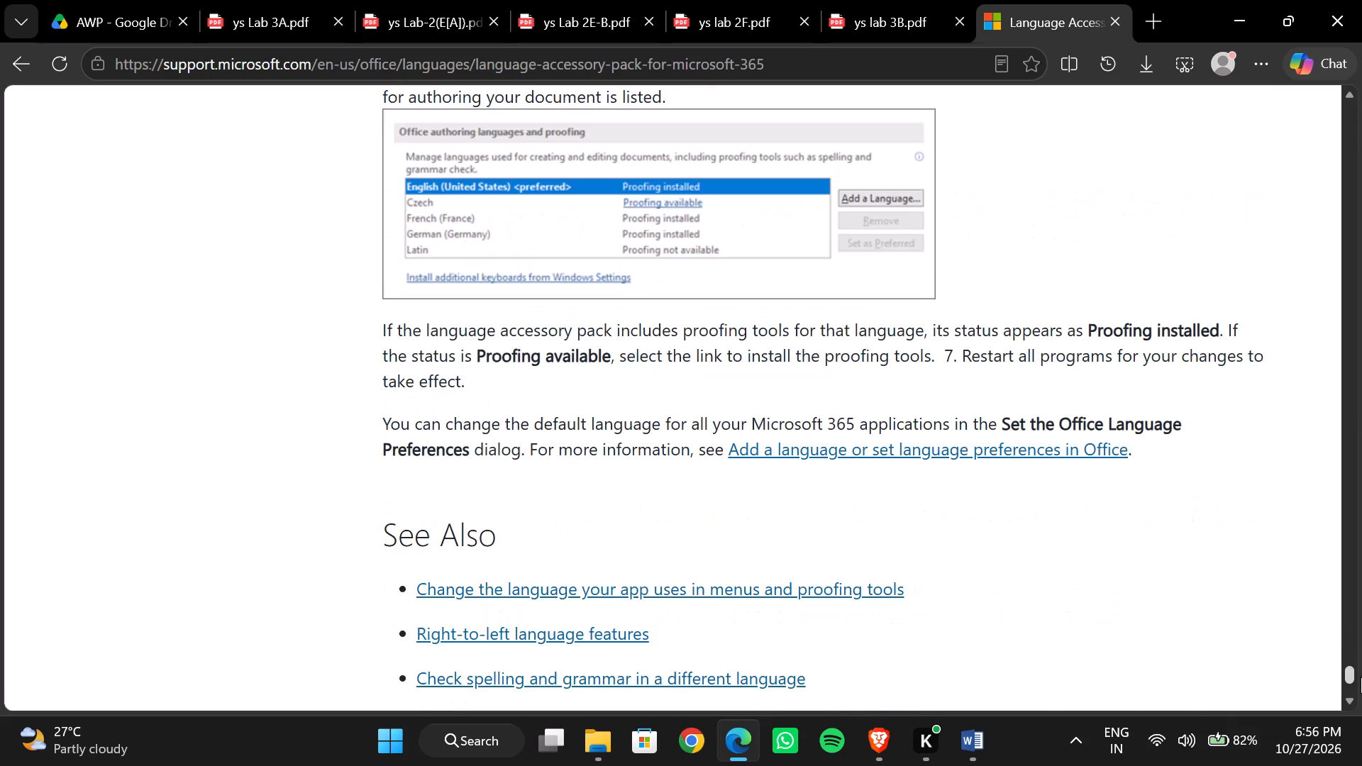
left_click_drag(1361, 677, 1361, 657)
left_click(1114, 20)
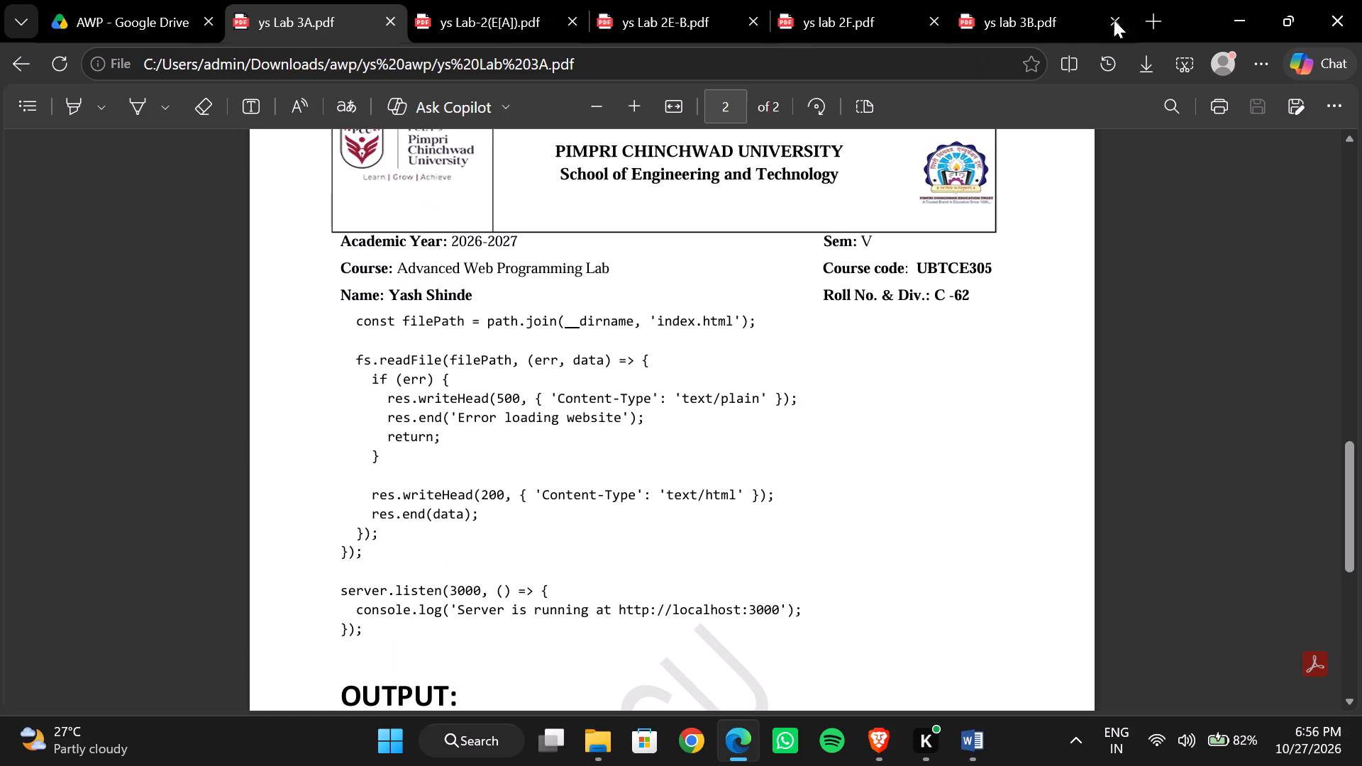
Switch to the AWP Lab 2E-B part HH.docx document in Word and close it without saving the changes.
left_click(958, 755)
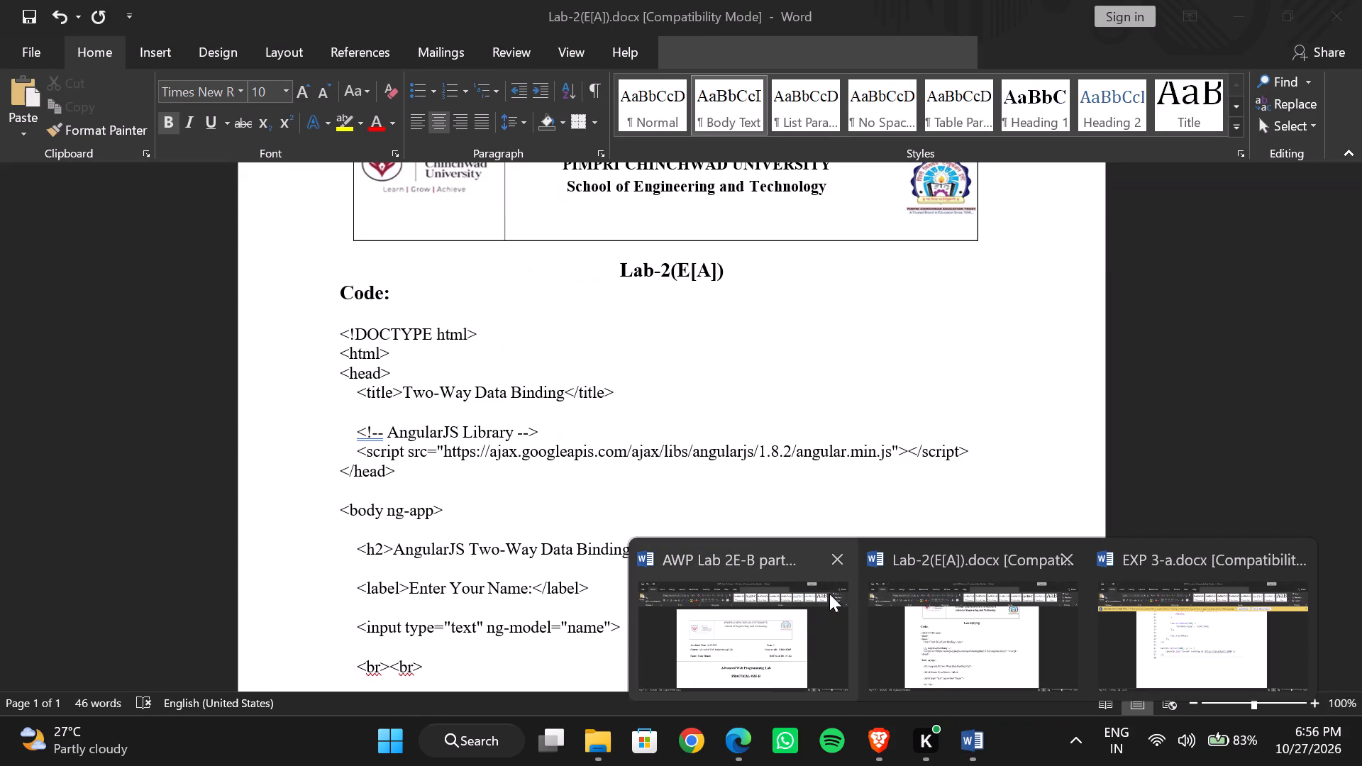
left_click(782, 612)
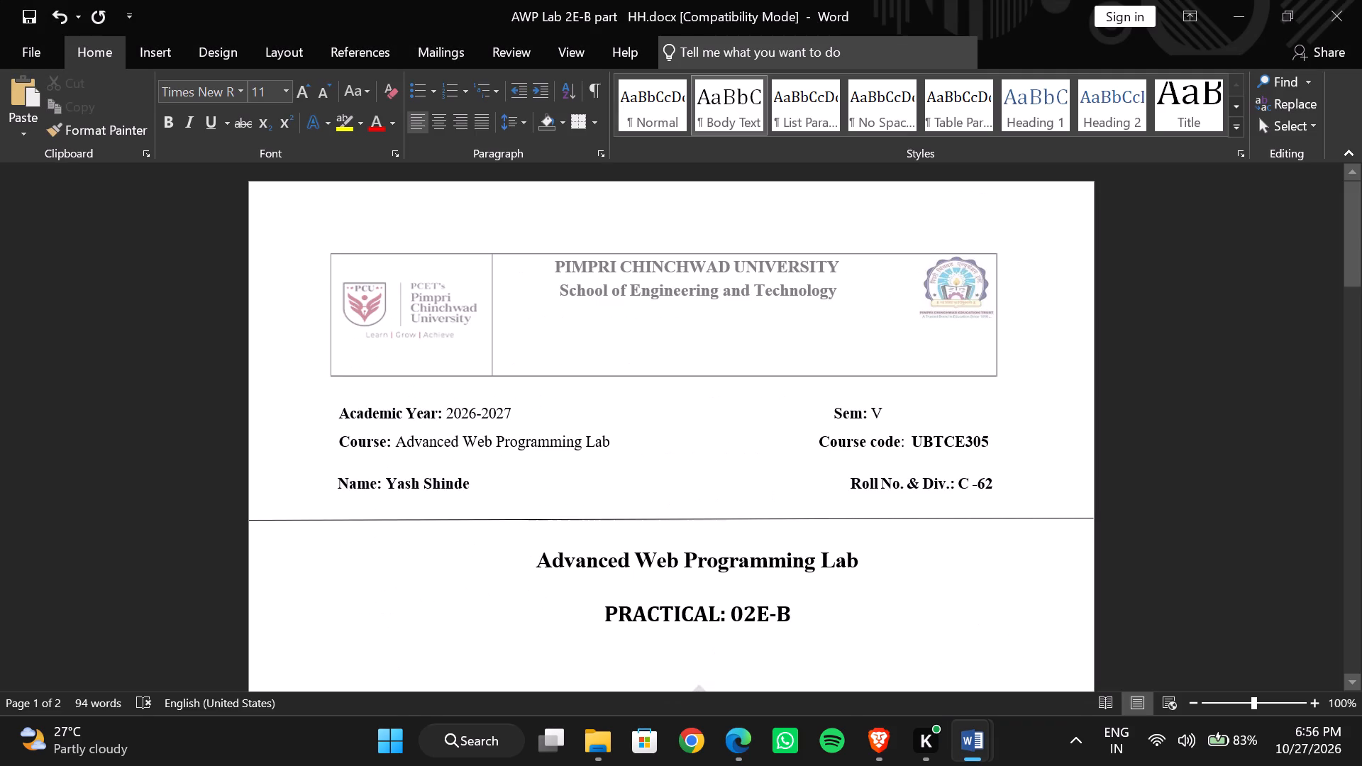
left_click(1361, 0)
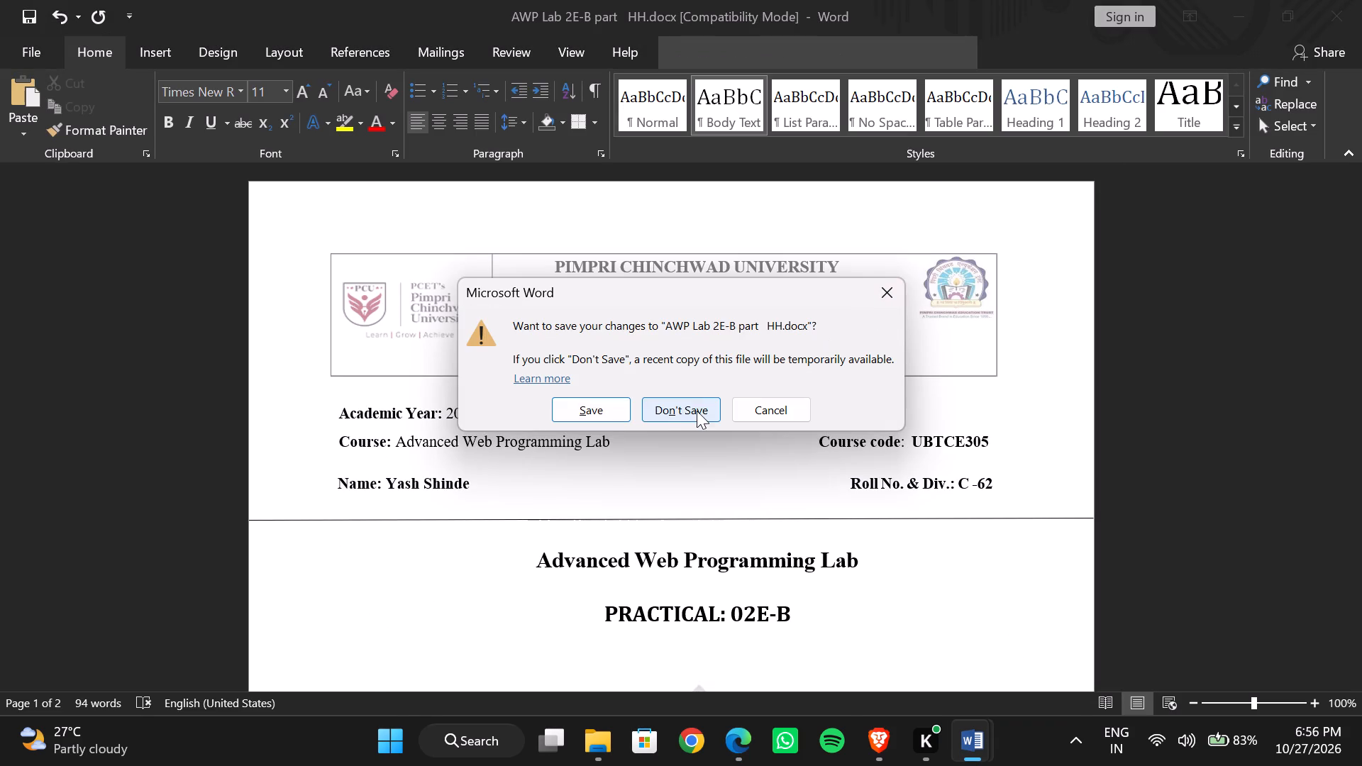
left_click(697, 411)
Switch to the Lab-2(E[A]).docx document in Word and close it without saving the changes.
left_click(991, 739)
left_click(835, 638)
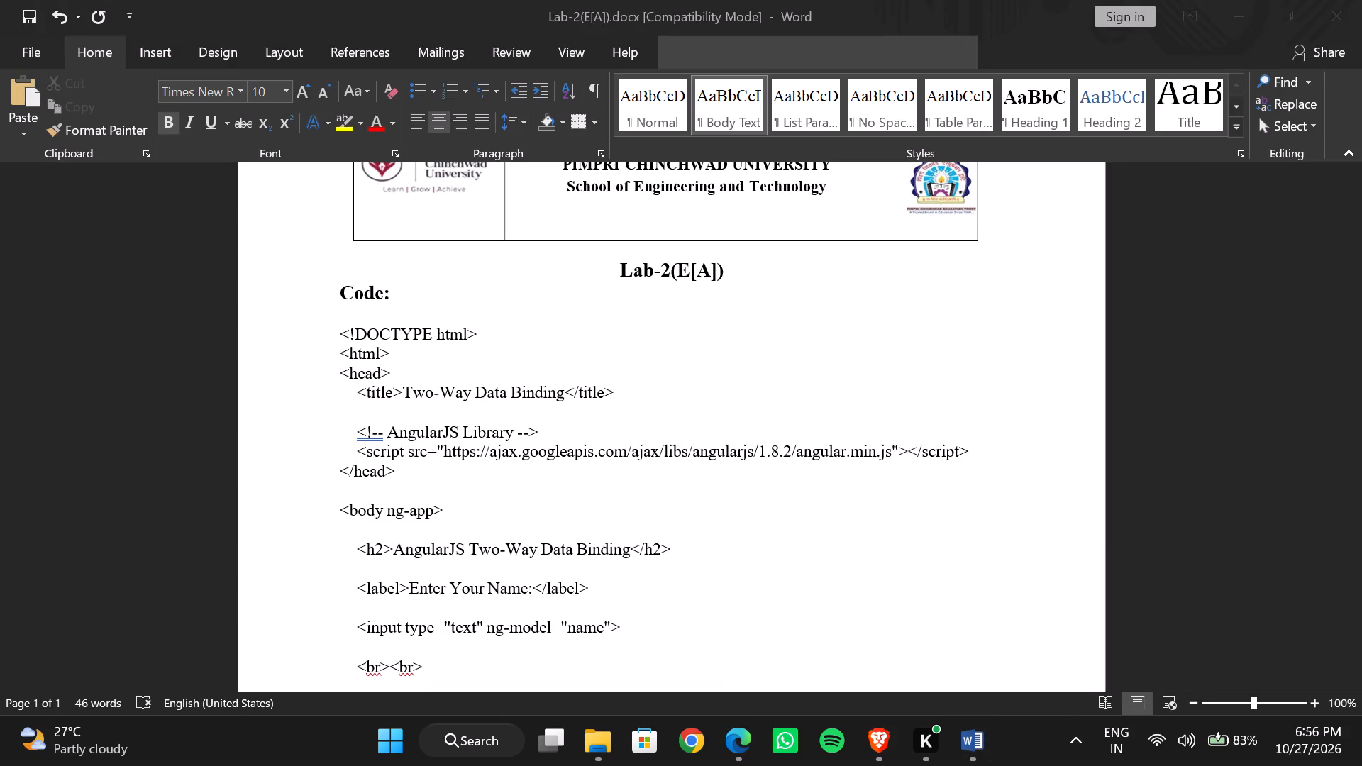
left_click(1361, 0)
left_click(670, 404)
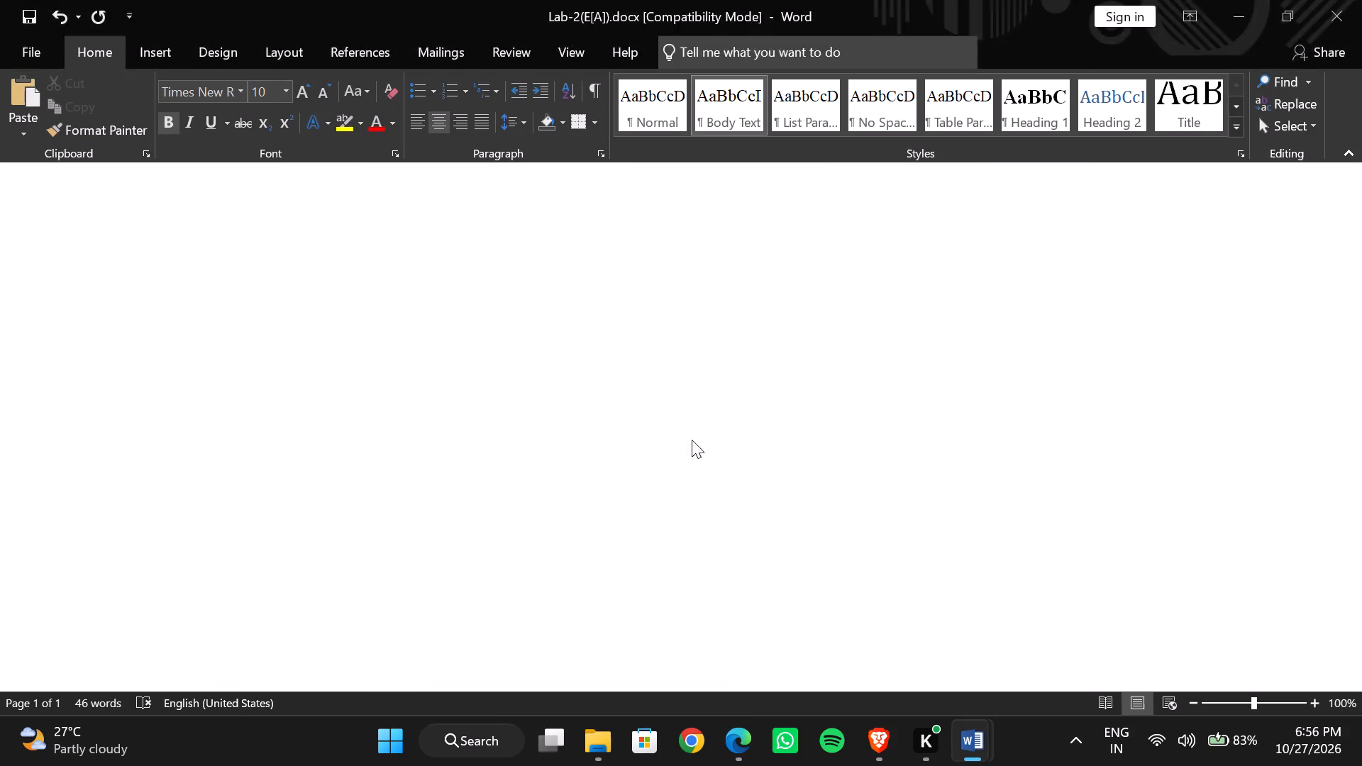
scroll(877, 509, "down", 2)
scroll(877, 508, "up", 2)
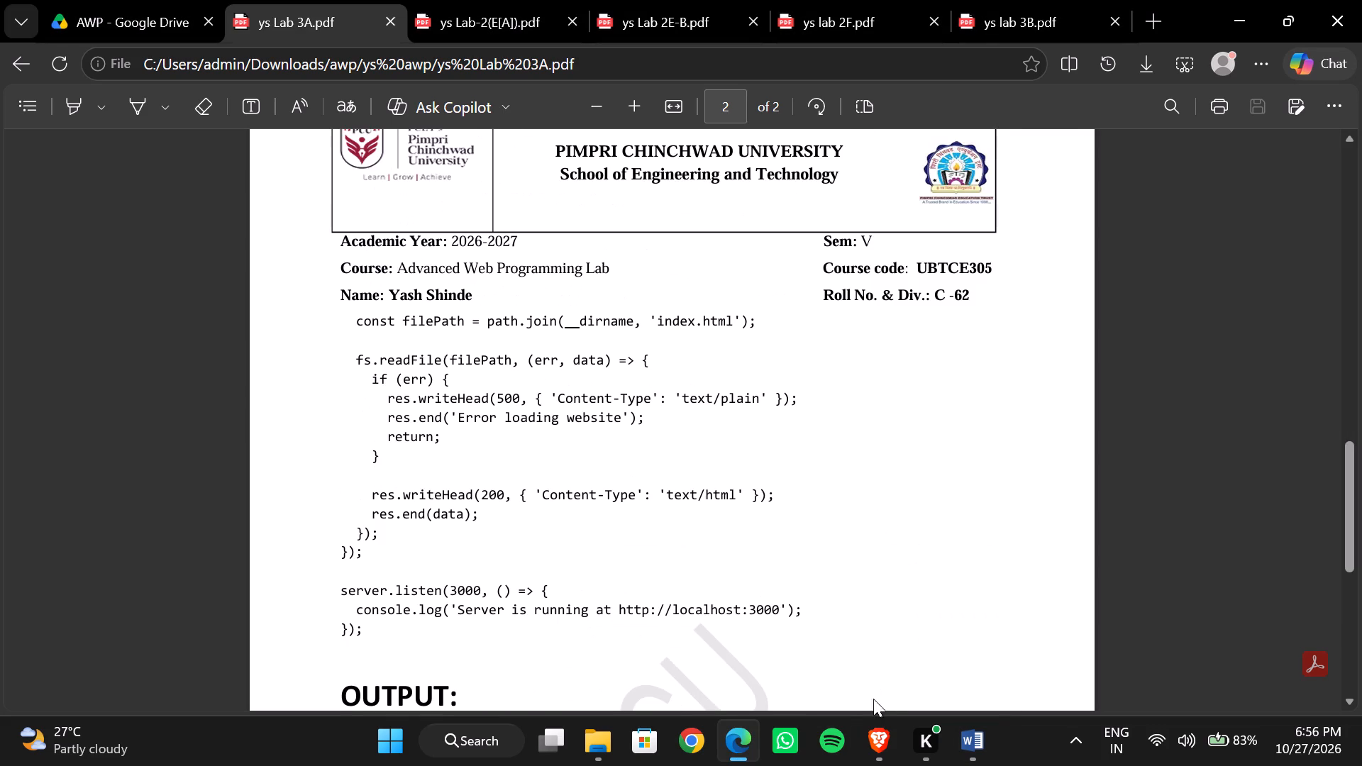
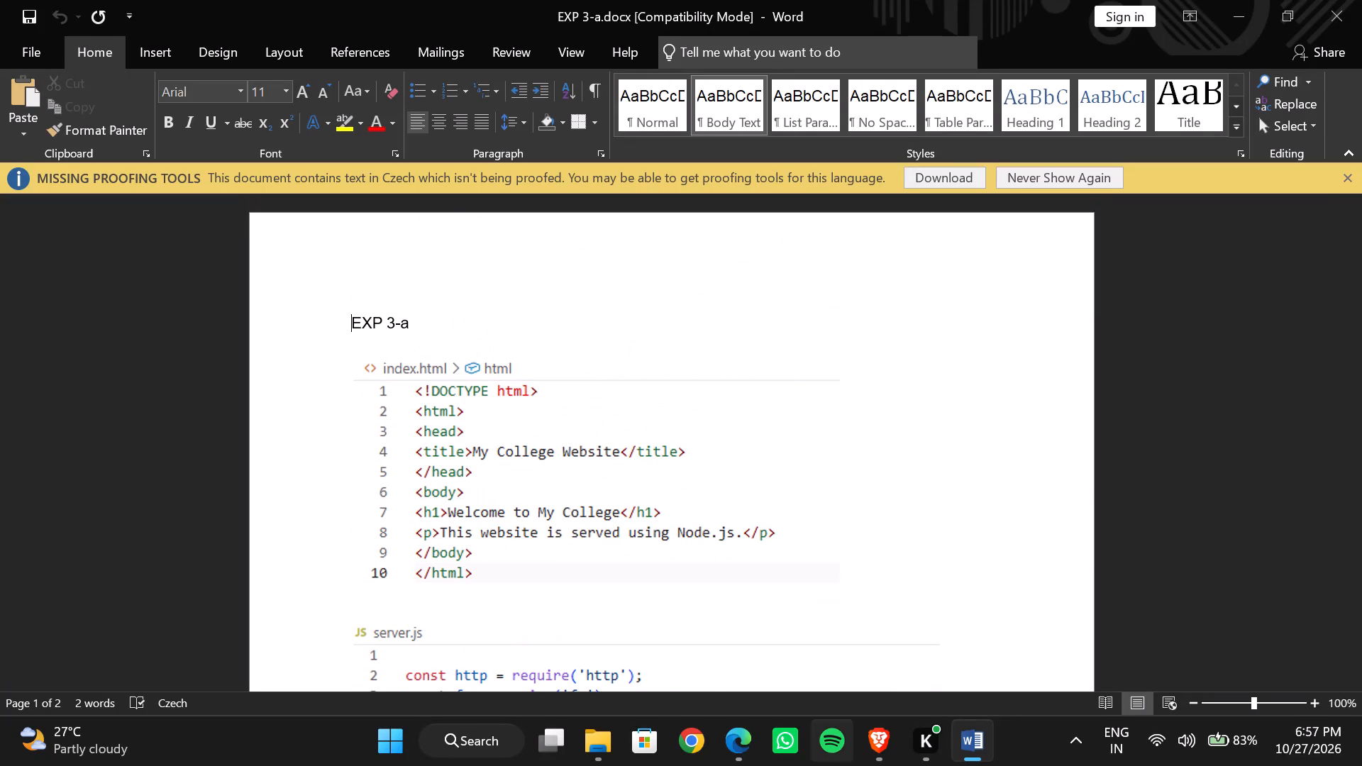
Open AWP lab 3-B.docx from the awp folder in Downloads.
left_click(605, 733)
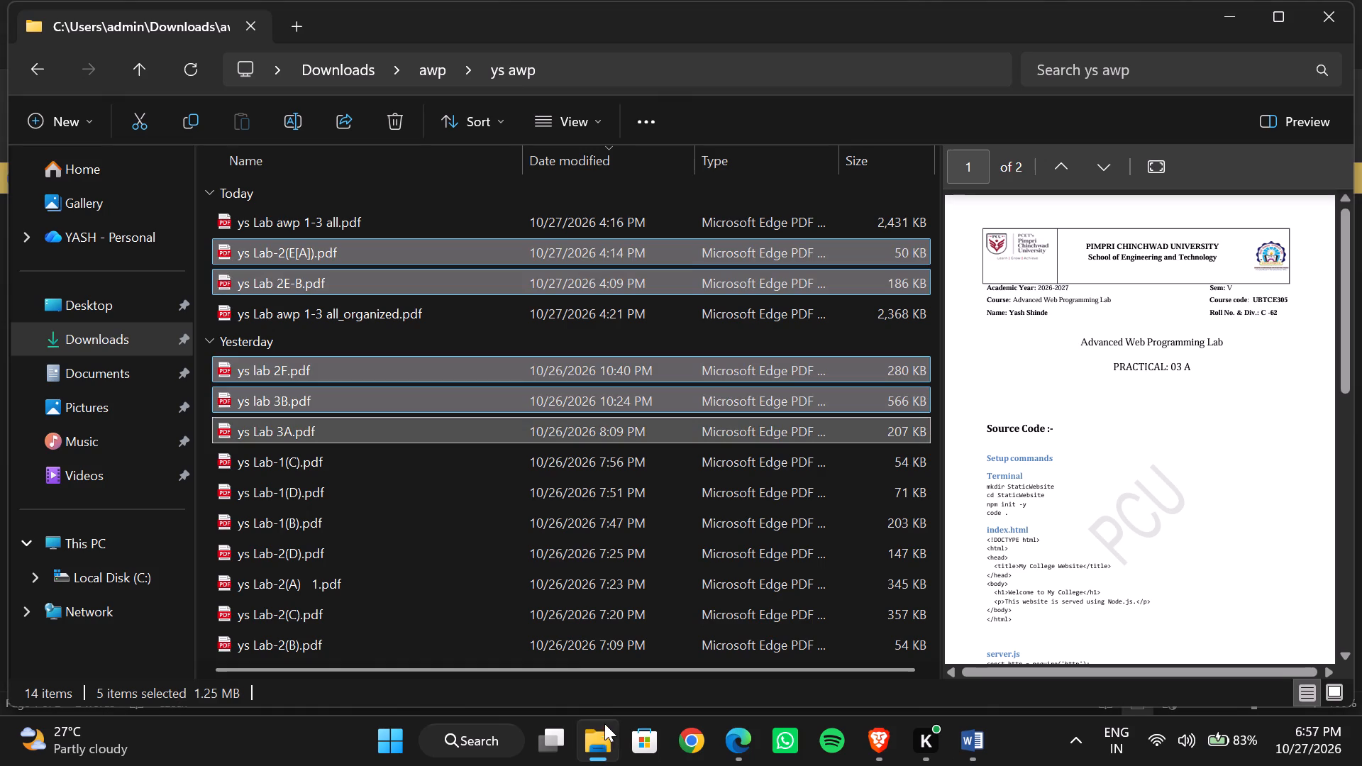
left_click(118, 334)
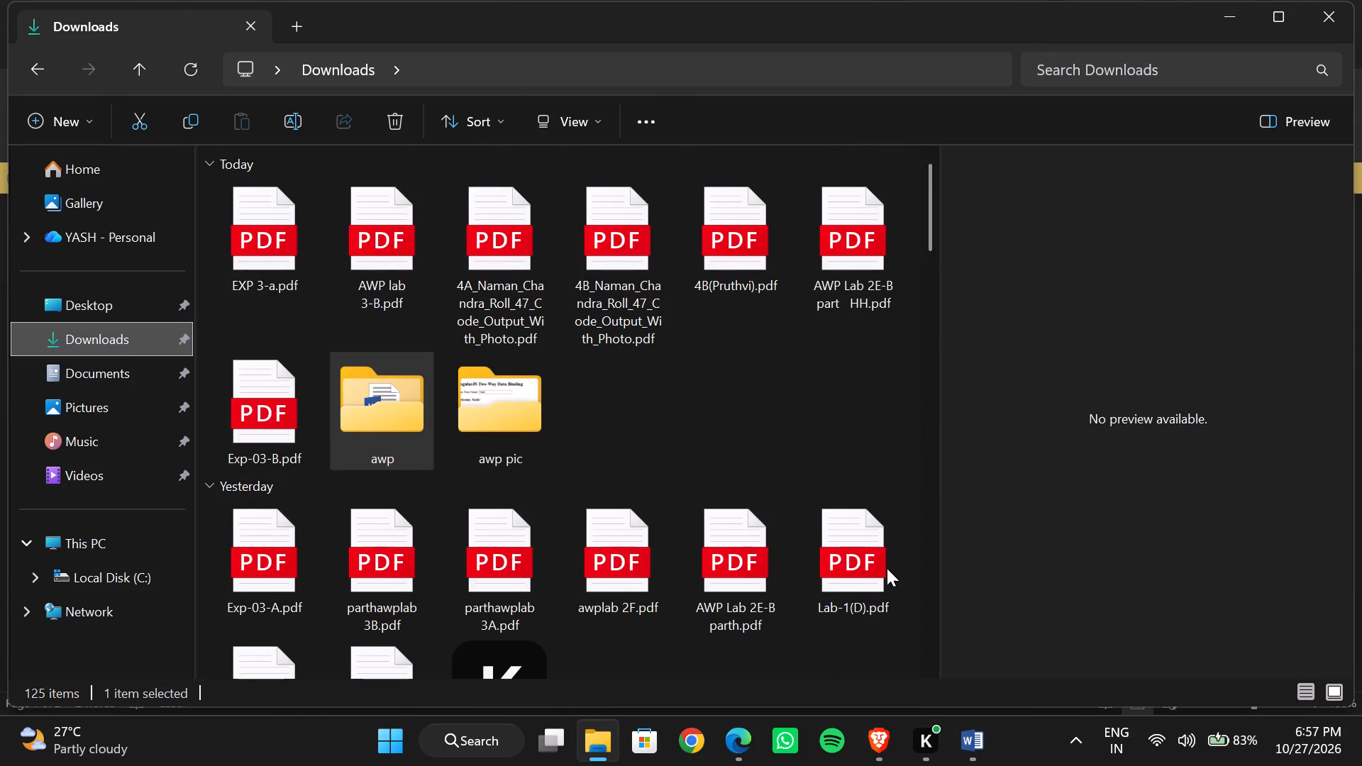
double_click(402, 422)
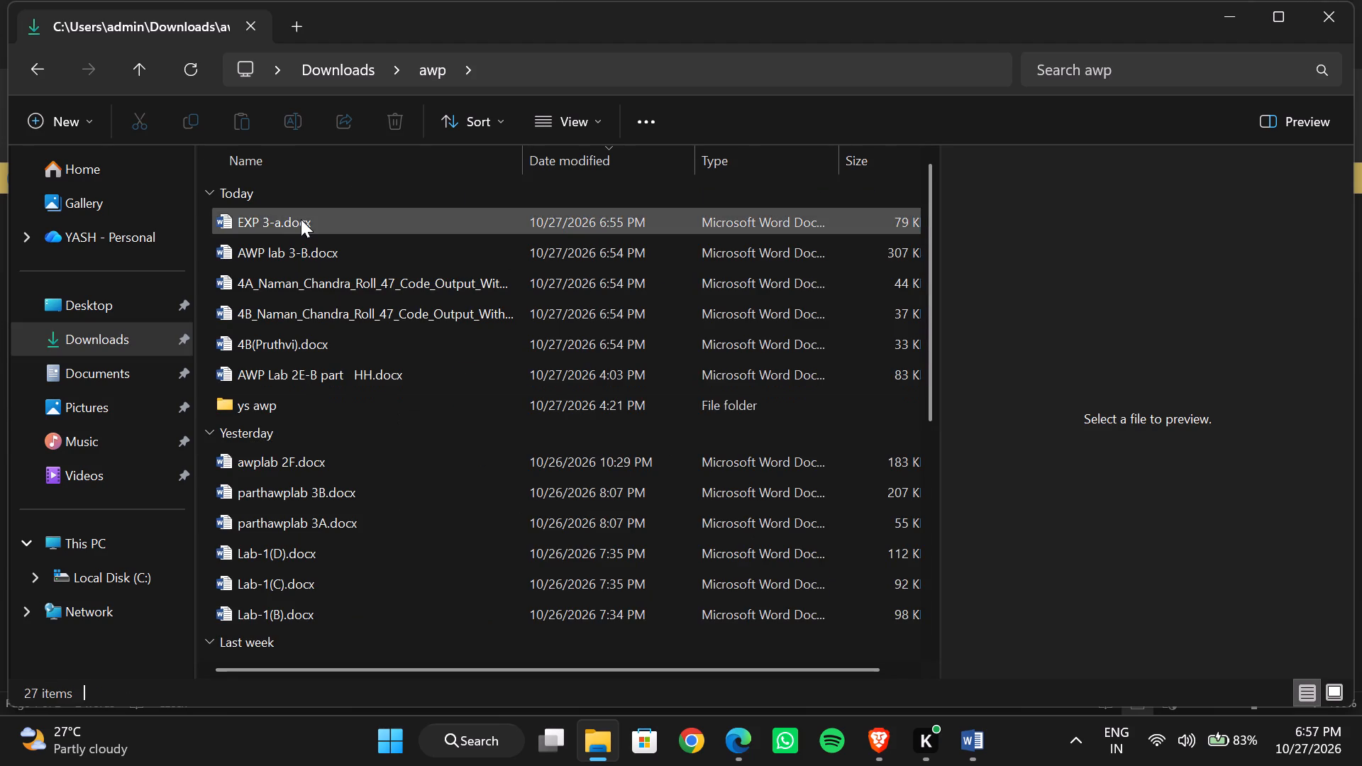
double_click(336, 255)
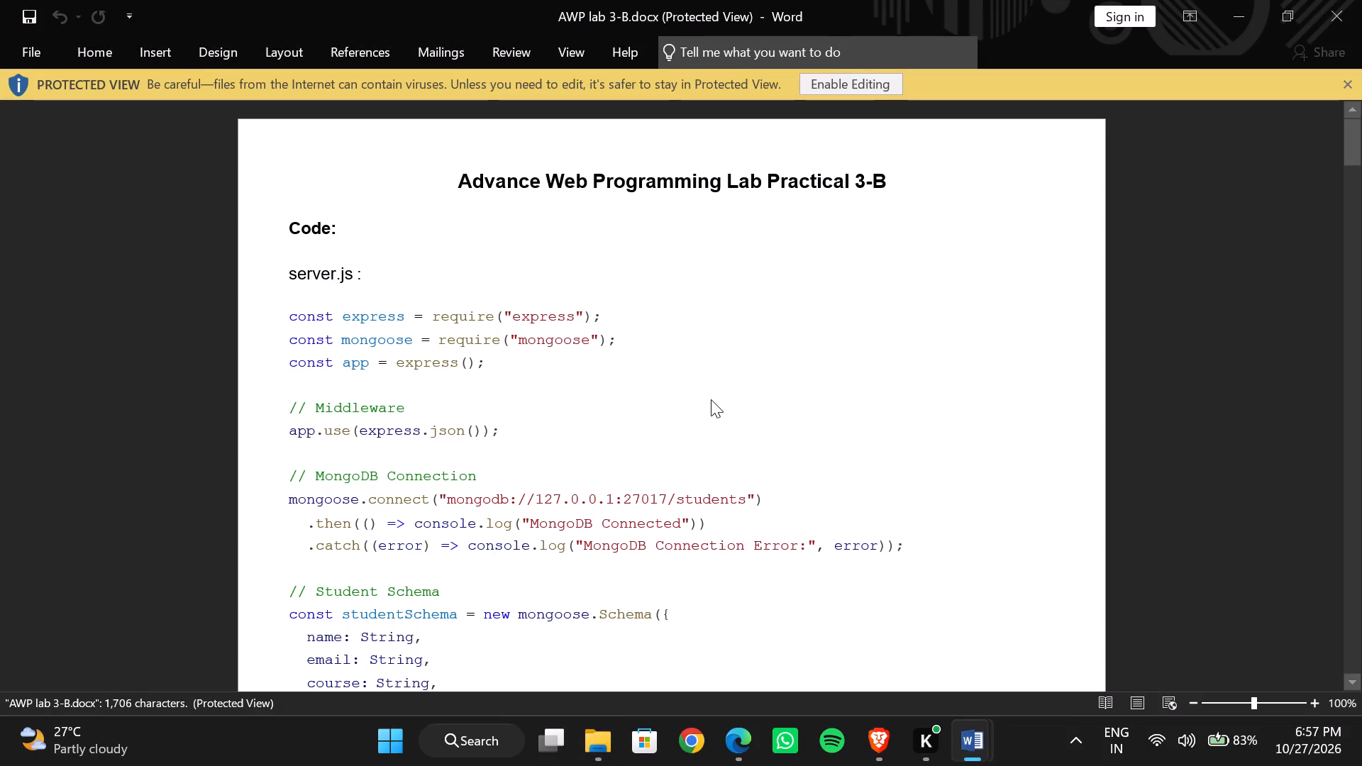
Read through the Practical 3-B document from the server.js code down to the DELETE request output on the last page.
scroll(719, 394, "down", 4)
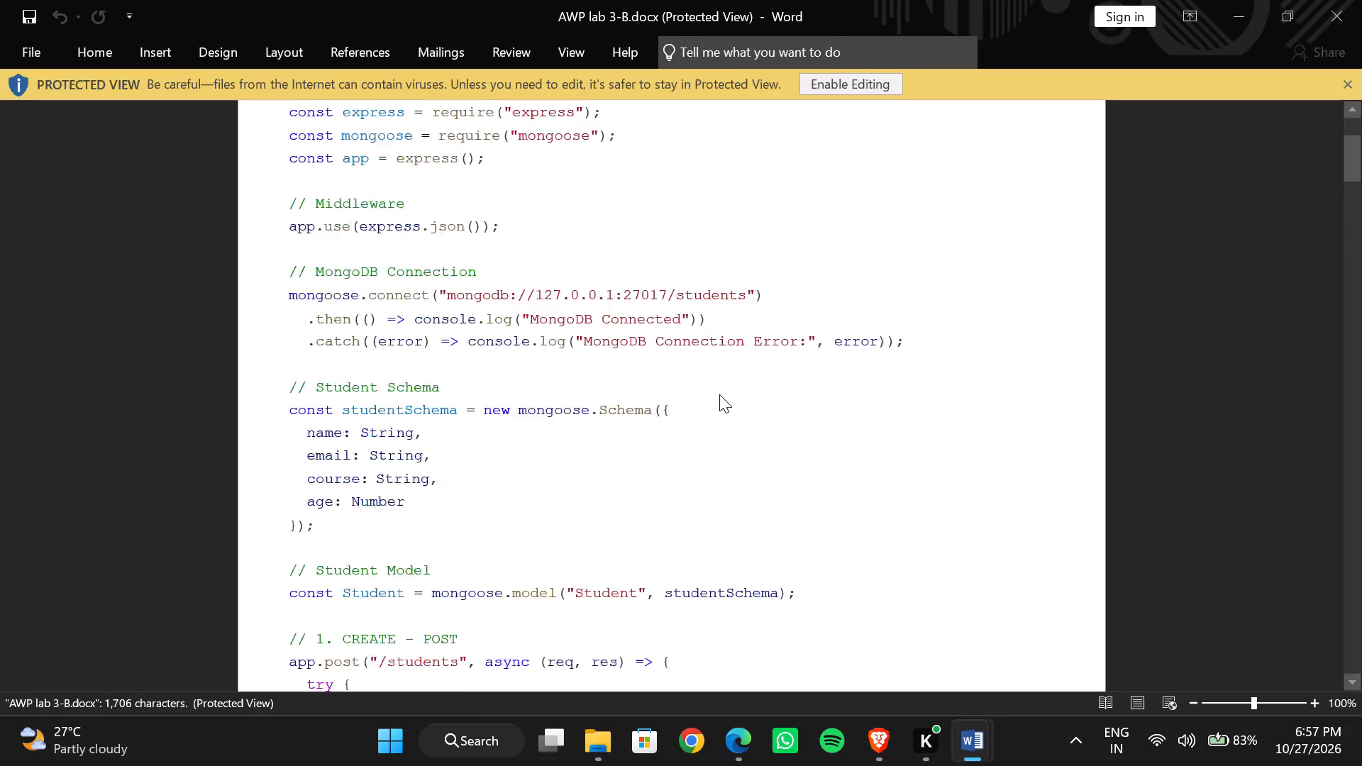
scroll(719, 394, "down", 20)
scroll(719, 394, "down", 19)
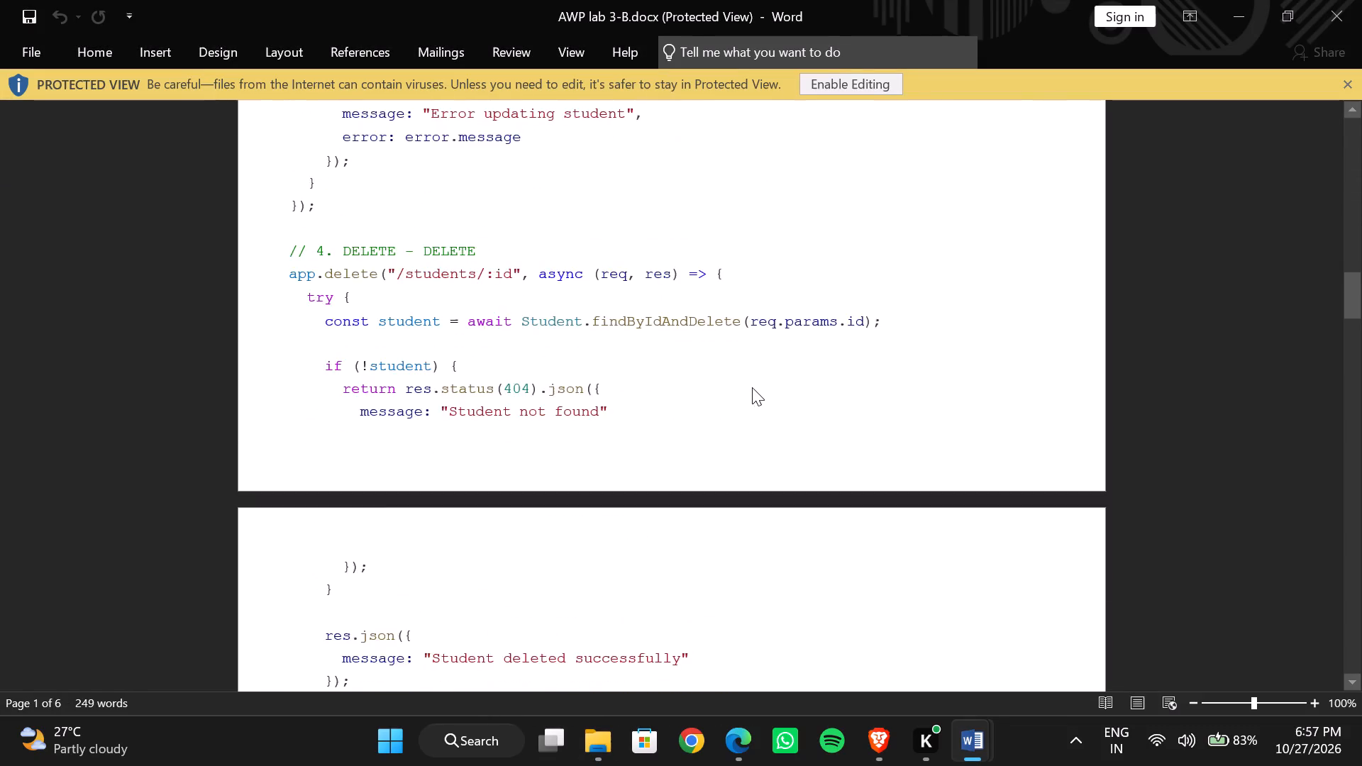
scroll(752, 387, "down", 4)
scroll(753, 389, "up", 2)
scroll(753, 389, "down", 20)
scroll(753, 389, "down", 14)
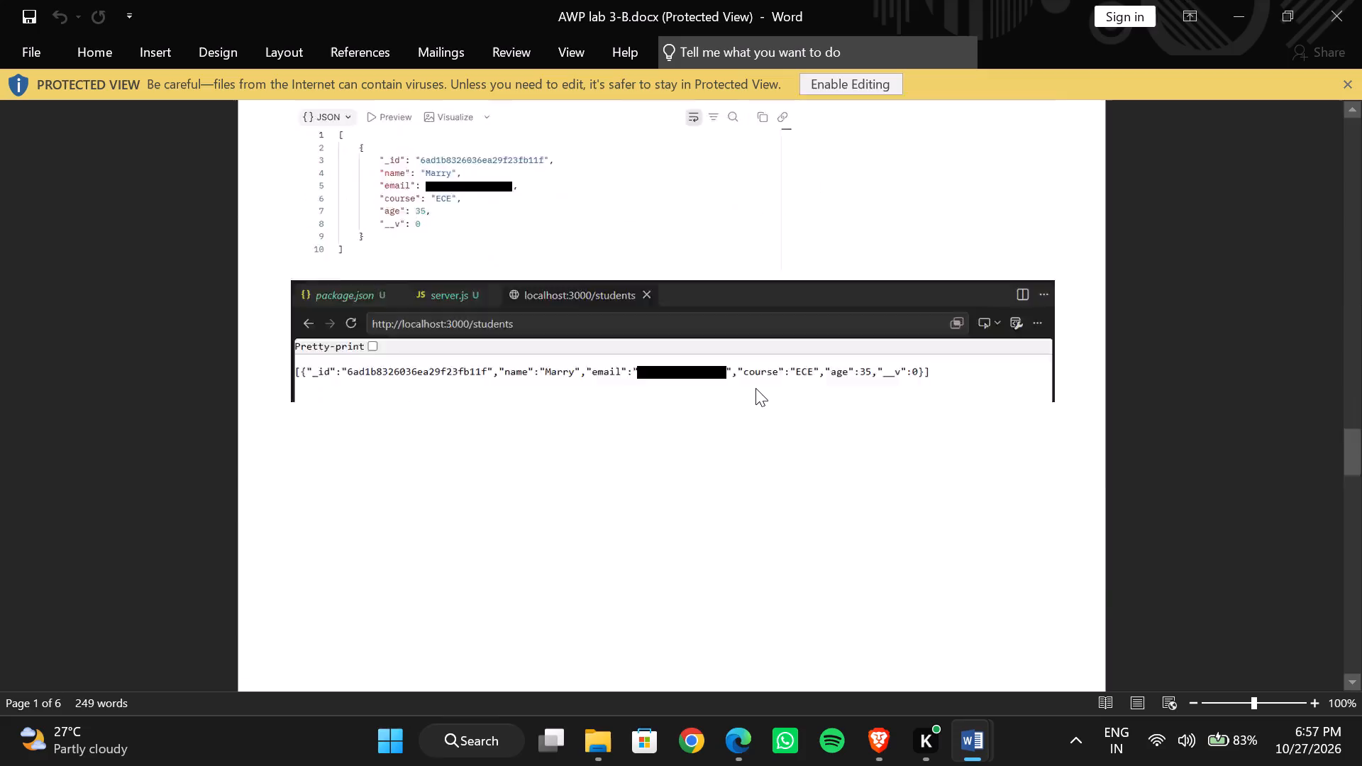
scroll(755, 388, "down", 3)
scroll(755, 388, "up", 10)
scroll(755, 388, "down", 10)
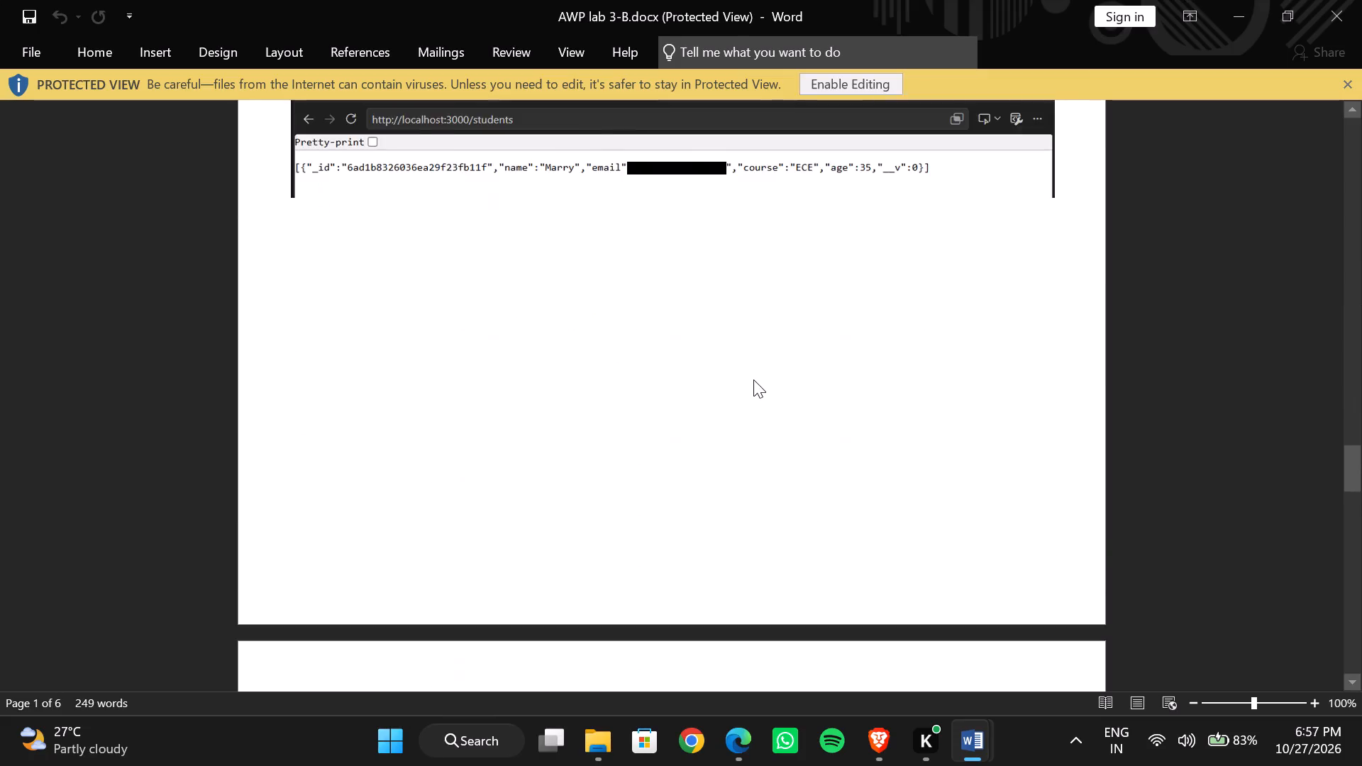
scroll(753, 379, "down", 20)
scroll(752, 377, "down", 7)
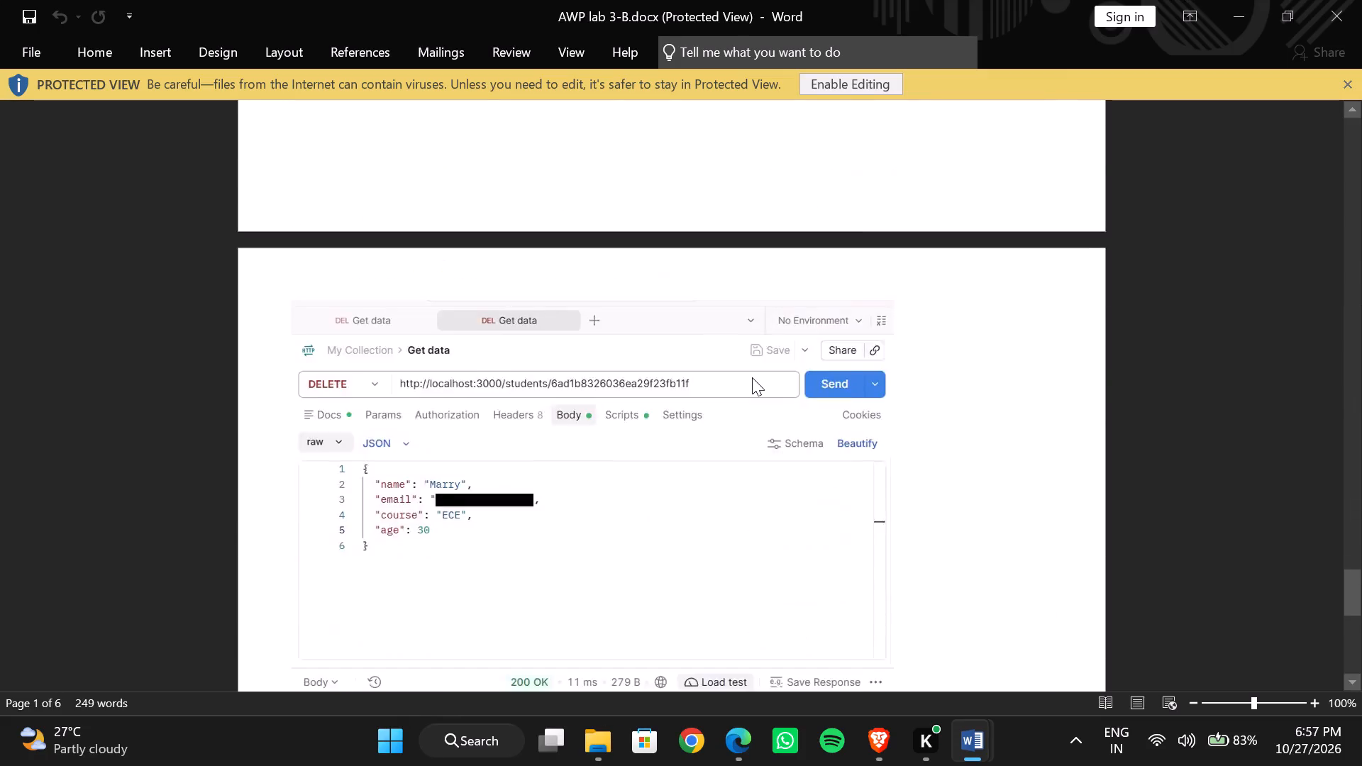
scroll(752, 377, "down", 17)
Recheck the DELETE and PUT output screenshots and the blank areas between pages, going back up to the document's title.
scroll(748, 383, "up", 8)
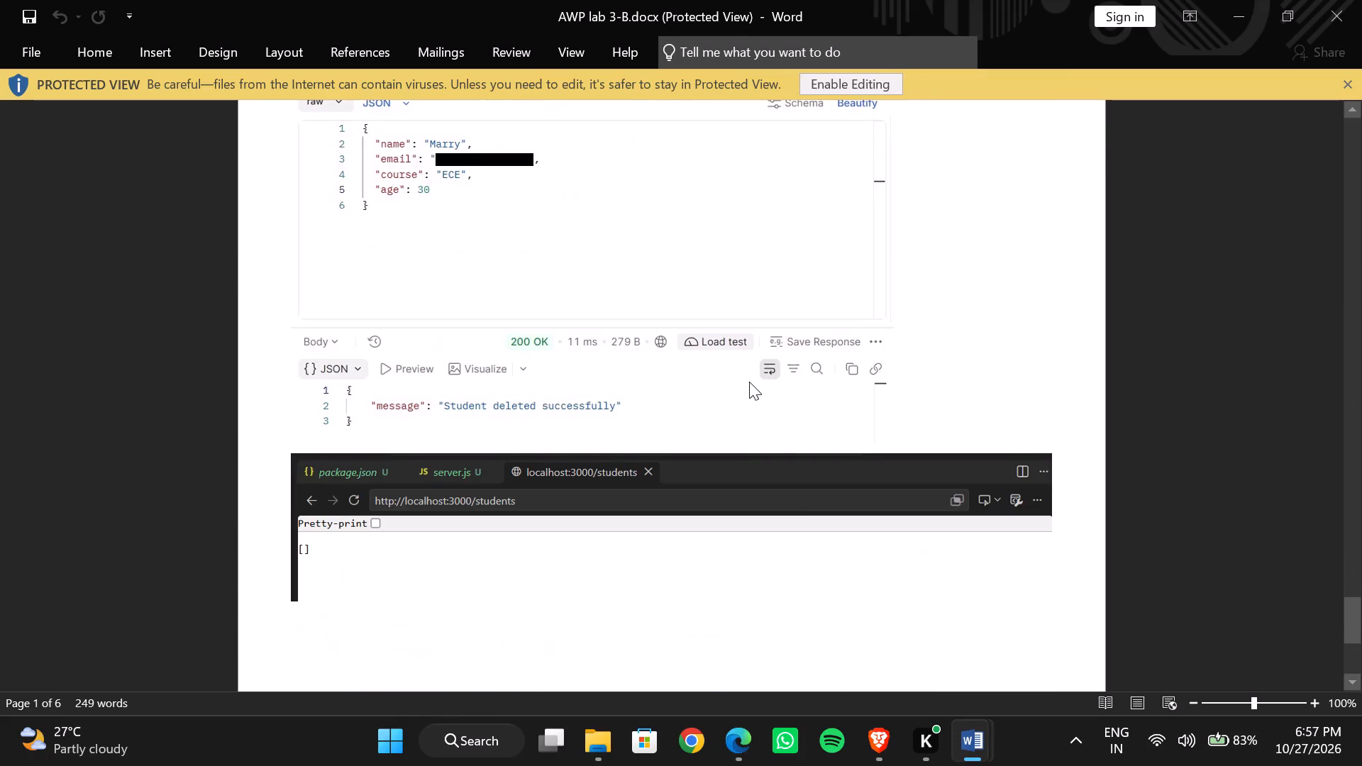
scroll(749, 382, "up", 2)
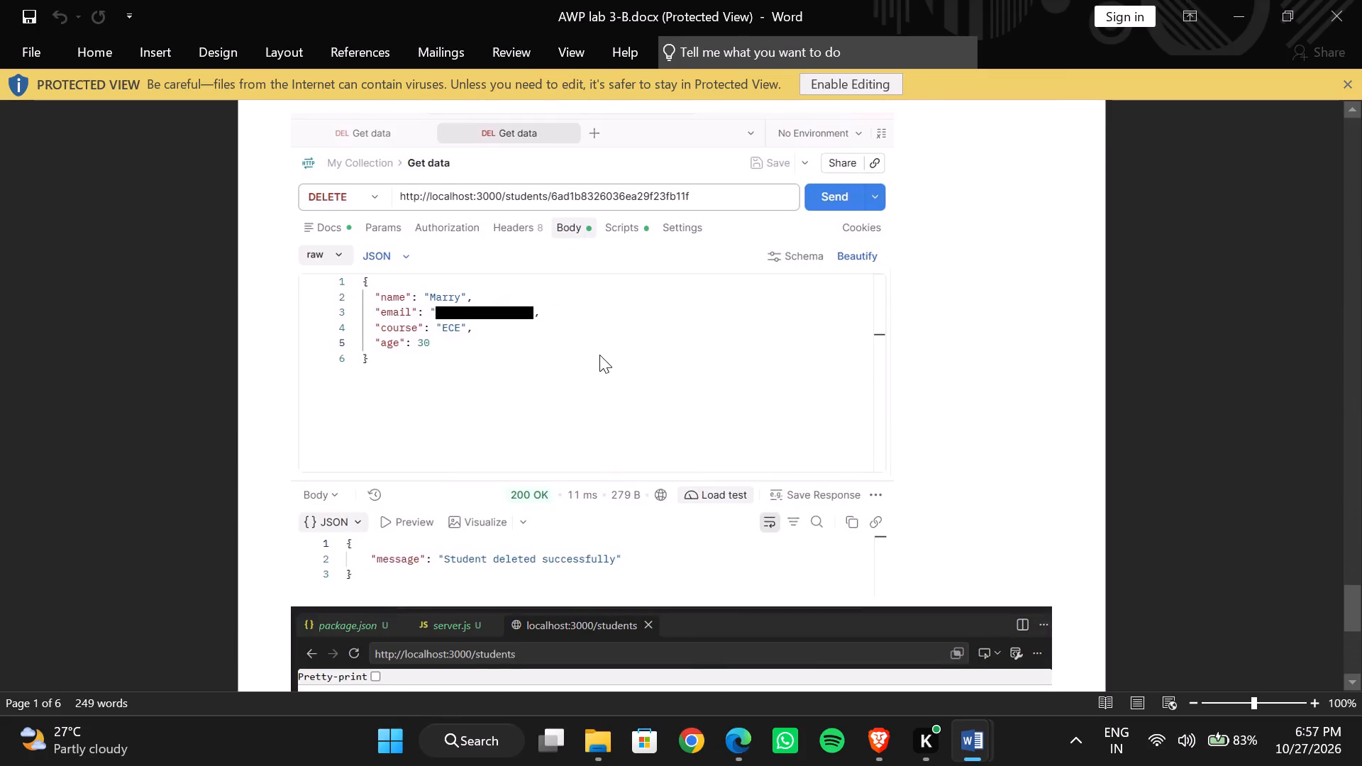
scroll(599, 353, "up", 3)
scroll(599, 353, "down", 8)
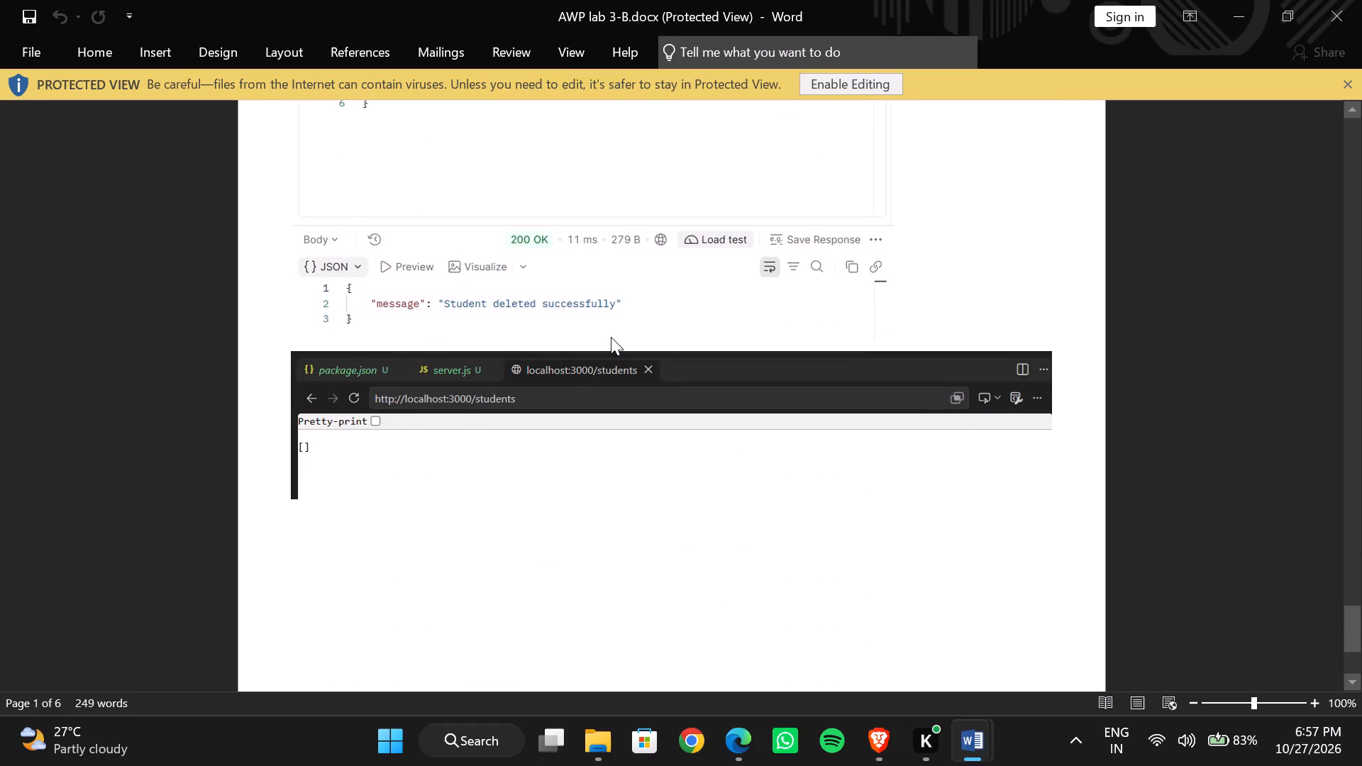
scroll(614, 337, "up", 16)
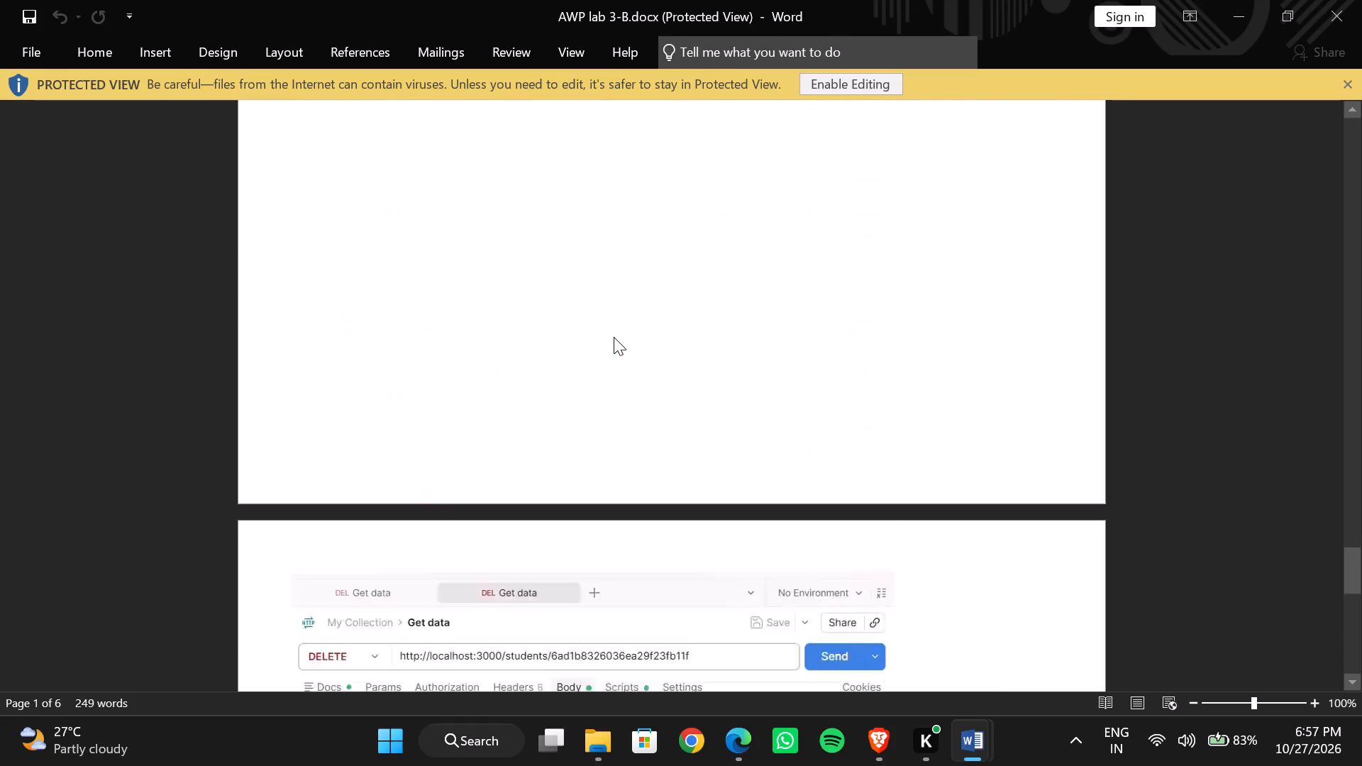
scroll(614, 337, "up", 3)
scroll(614, 335, "down", 20)
scroll(614, 335, "down", 13)
scroll(626, 338, "up", 14)
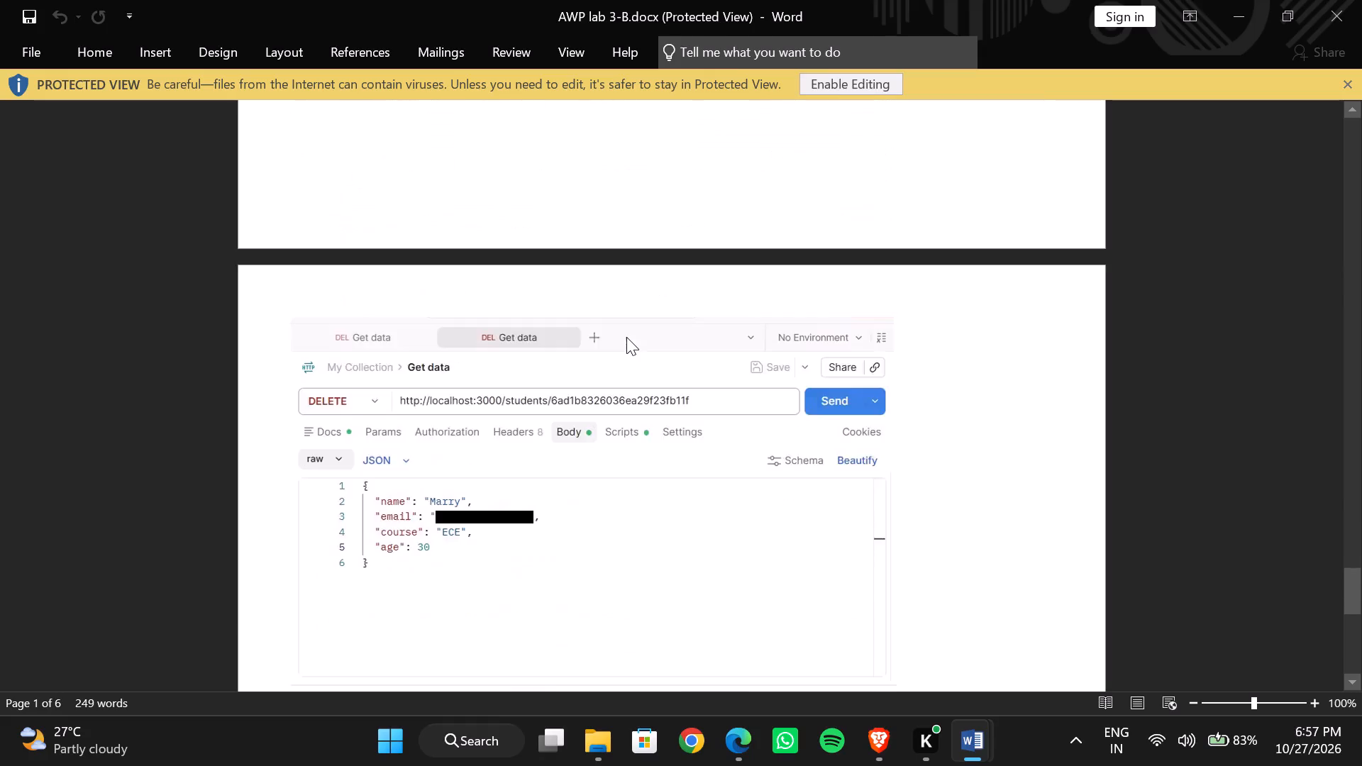
scroll(626, 337, "up", 8)
scroll(626, 333, "down", 7)
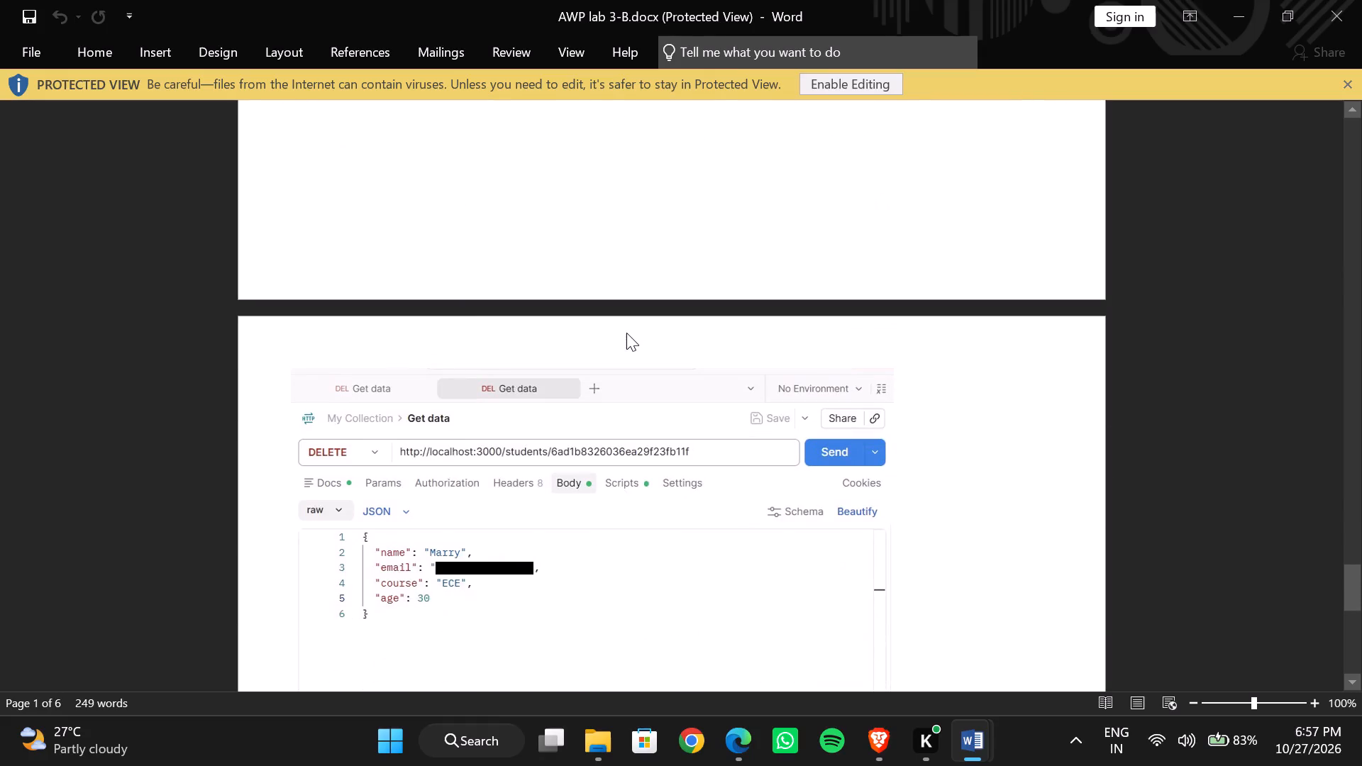
scroll(626, 333, "up", 20)
scroll(626, 333, "up", 2)
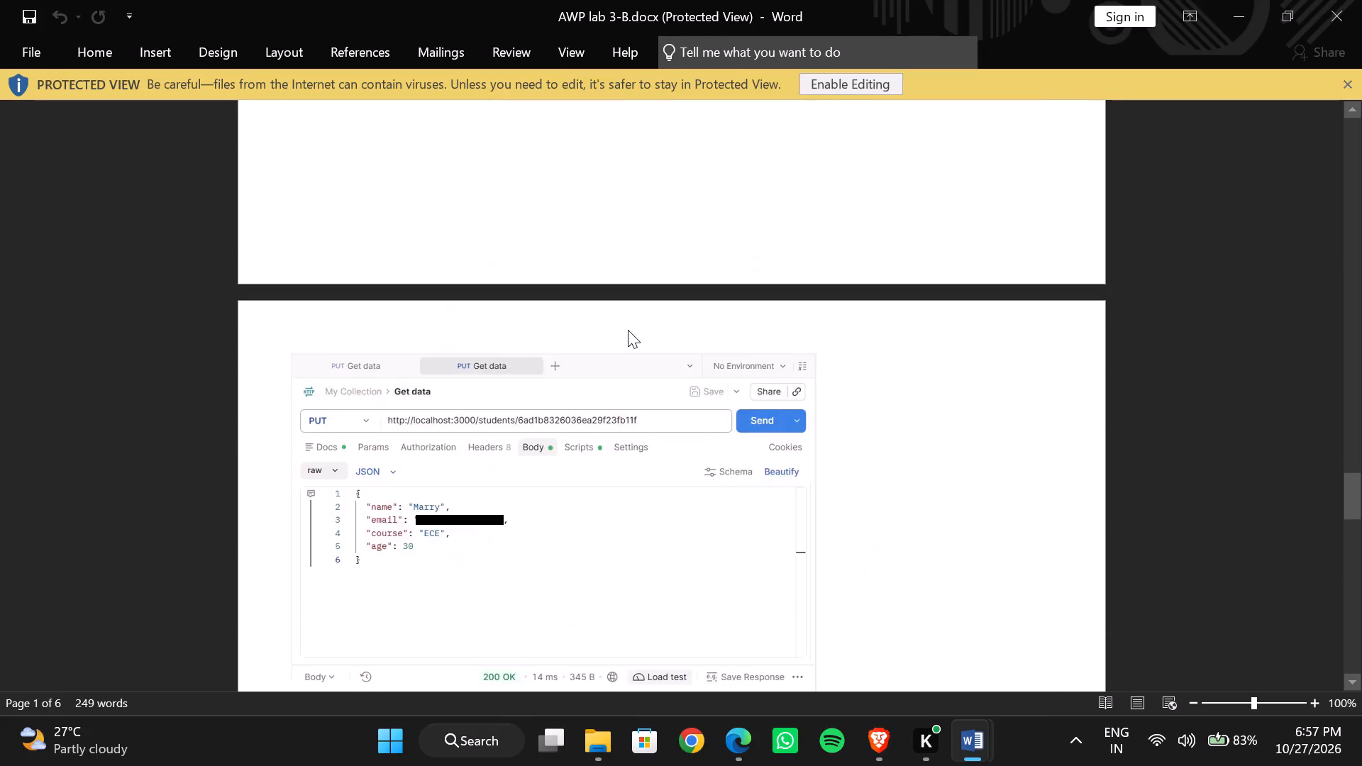
scroll(628, 329, "down", 6)
scroll(628, 329, "up", 12)
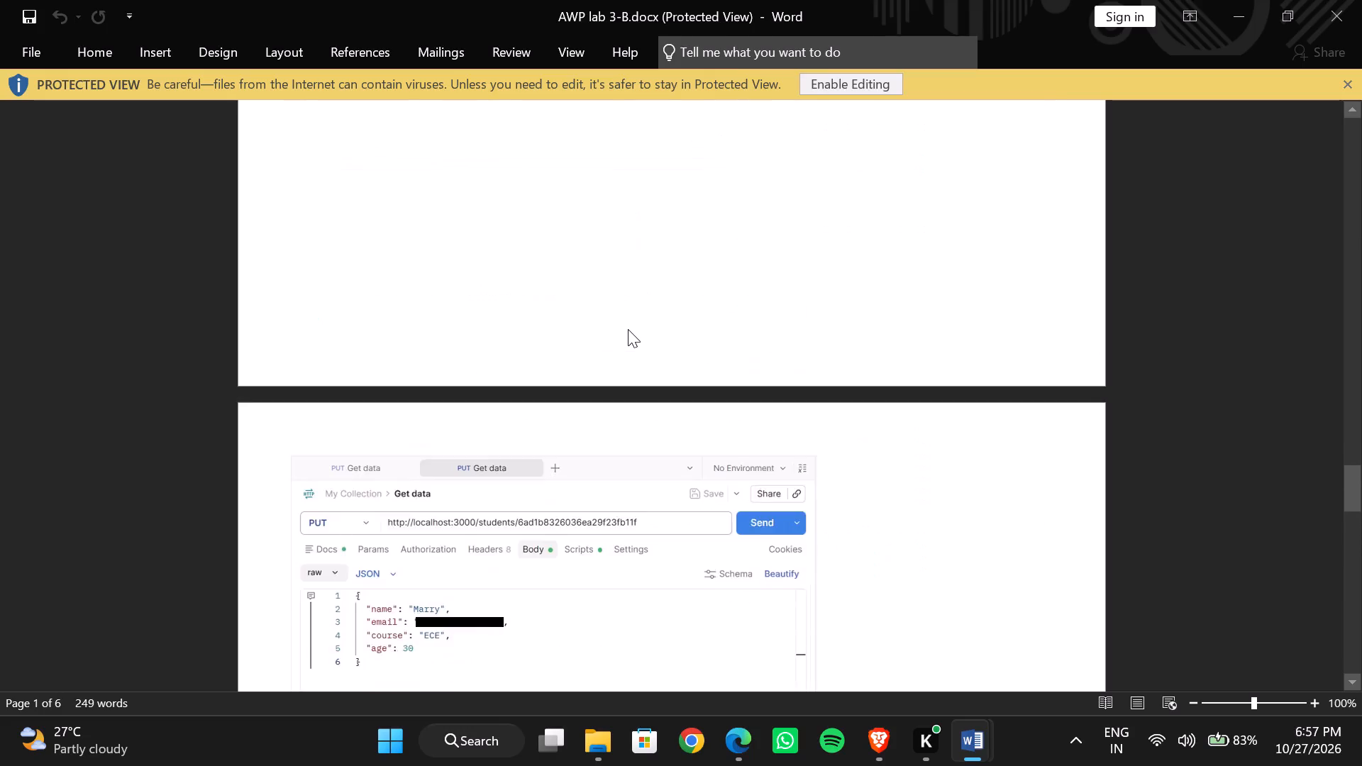
scroll(628, 329, "up", 20)
scroll(628, 329, "up", 20)
scroll(628, 329, "up", 13)
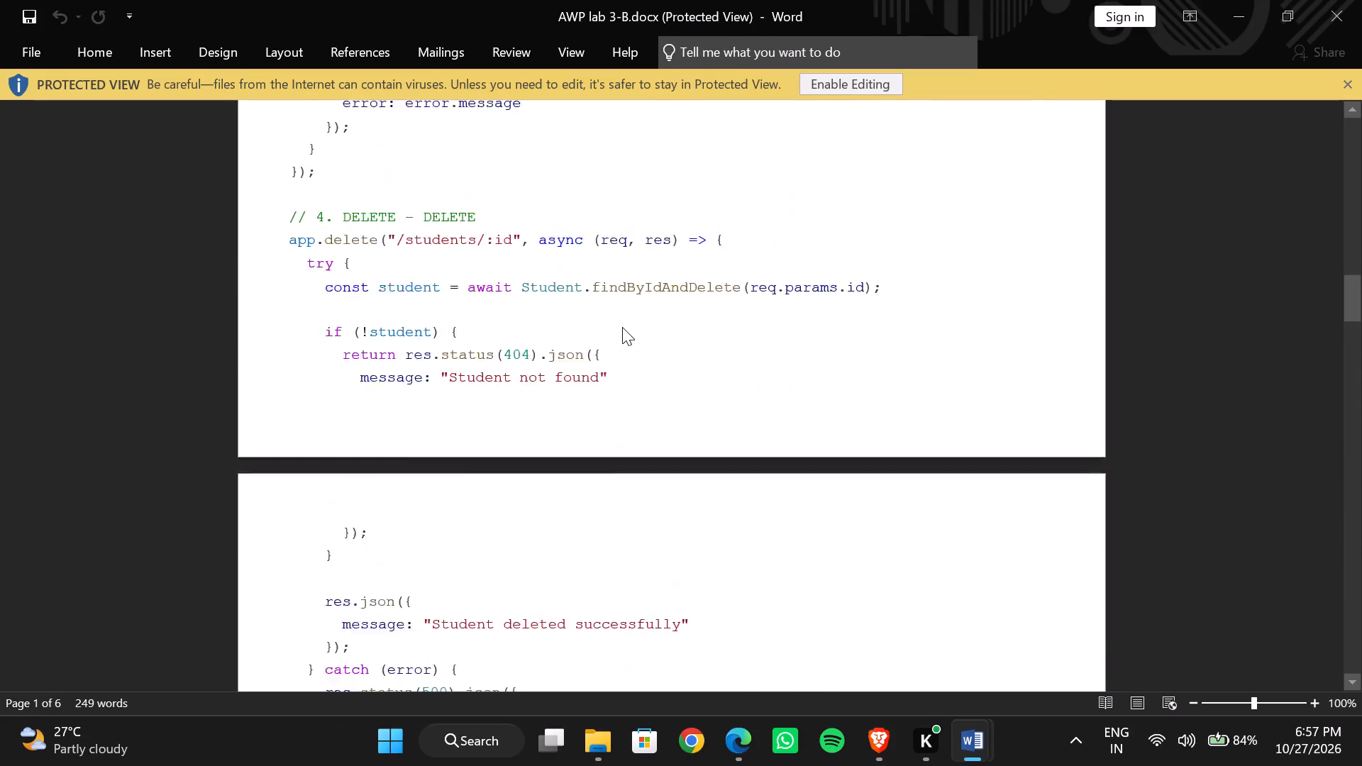
scroll(622, 327, "up", 20)
scroll(622, 327, "up", 20)
scroll(622, 327, "up", 5)
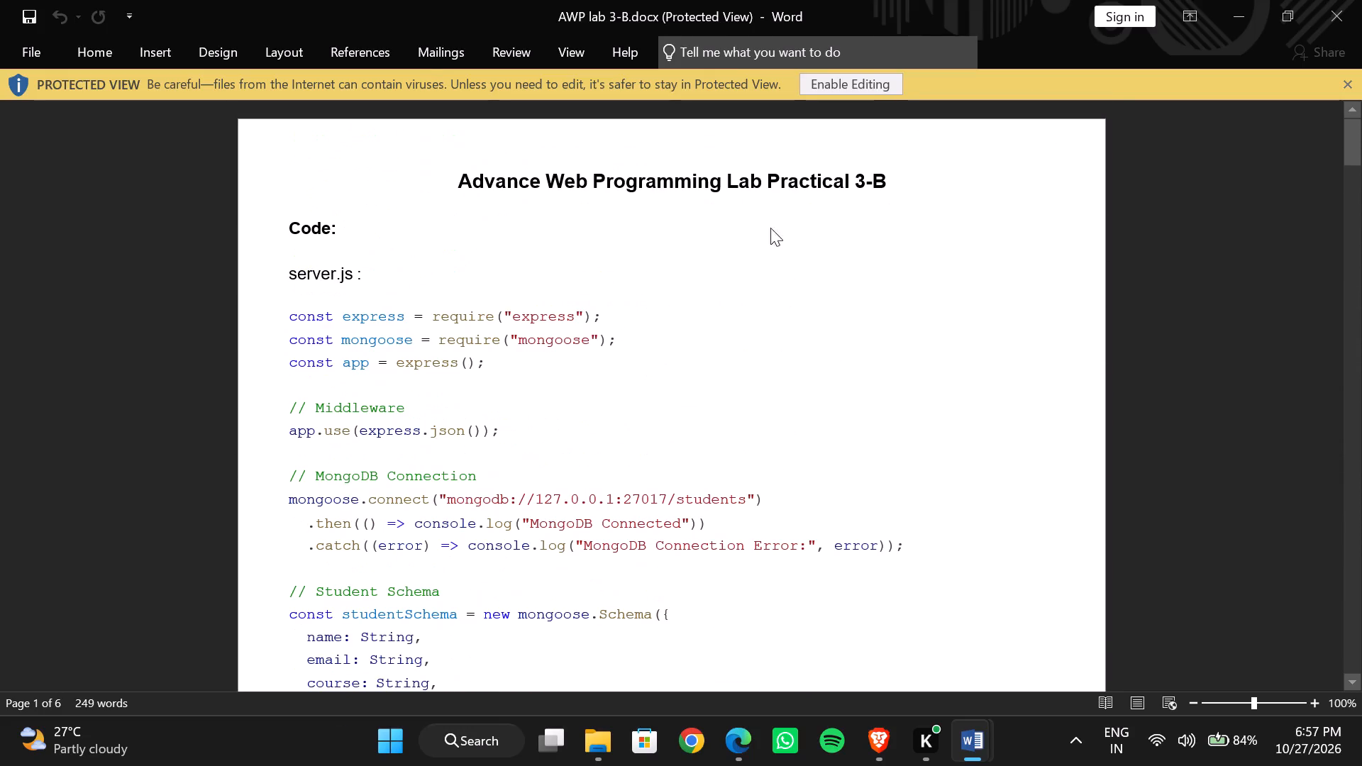
Enable editing for the AWP lab 3-B document.
left_click(840, 82)
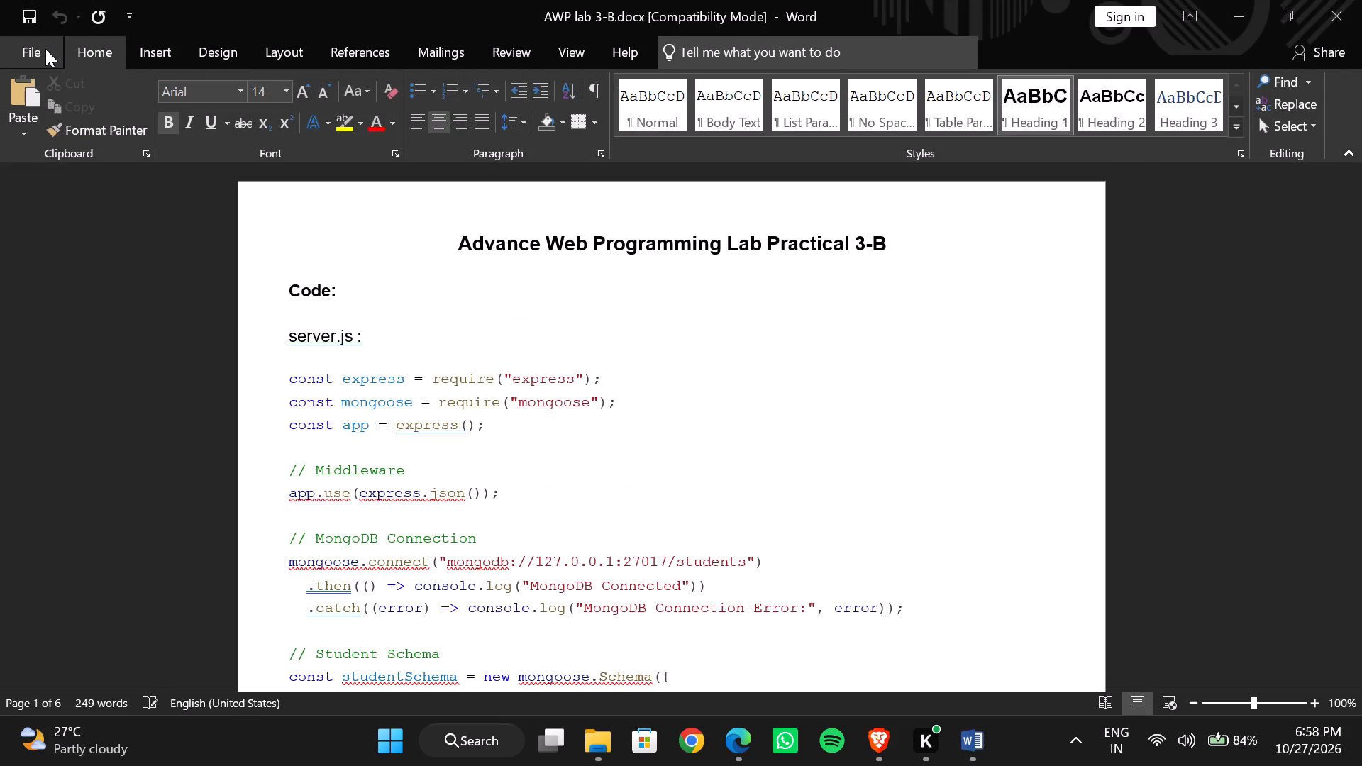
Export the document as a PDF named ys lab 3-B.pdf into the ys awp folder.
left_click(45, 49)
left_click(65, 352)
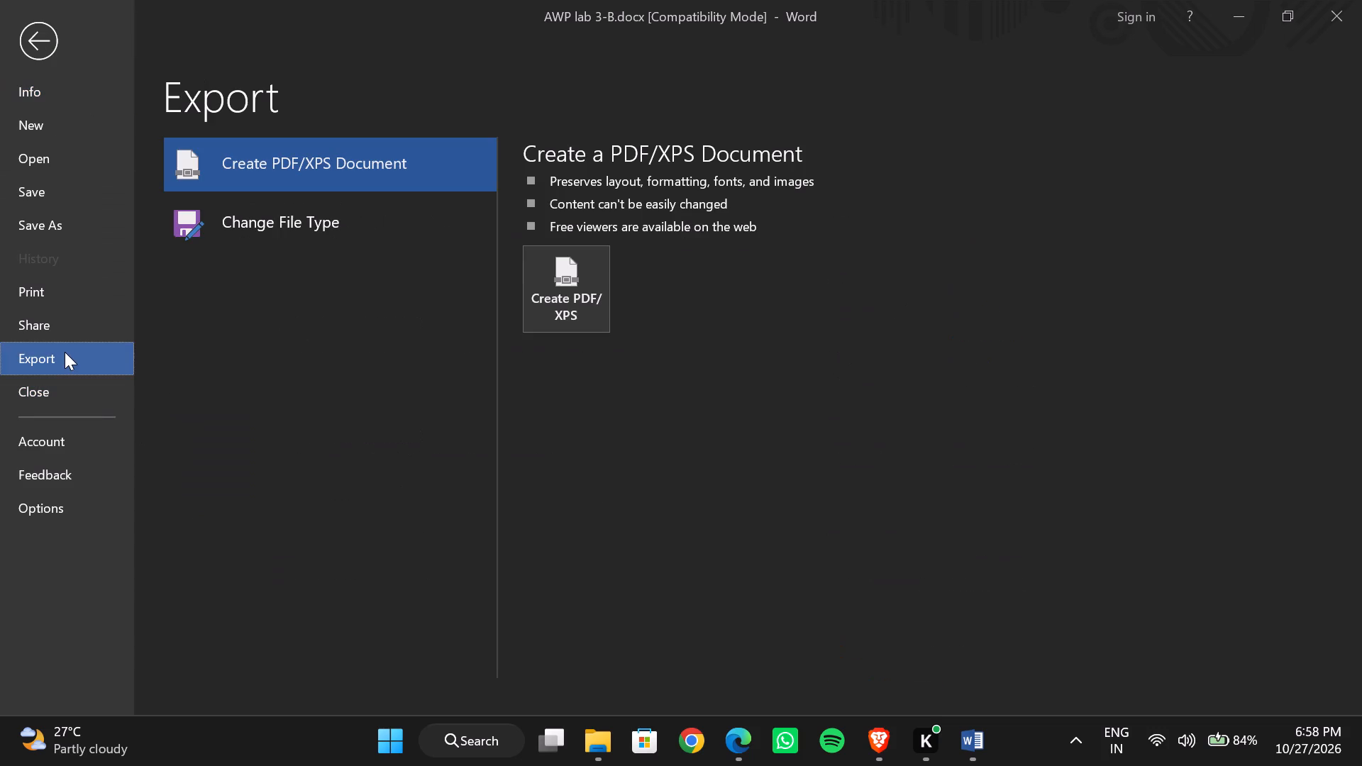
left_click(553, 309)
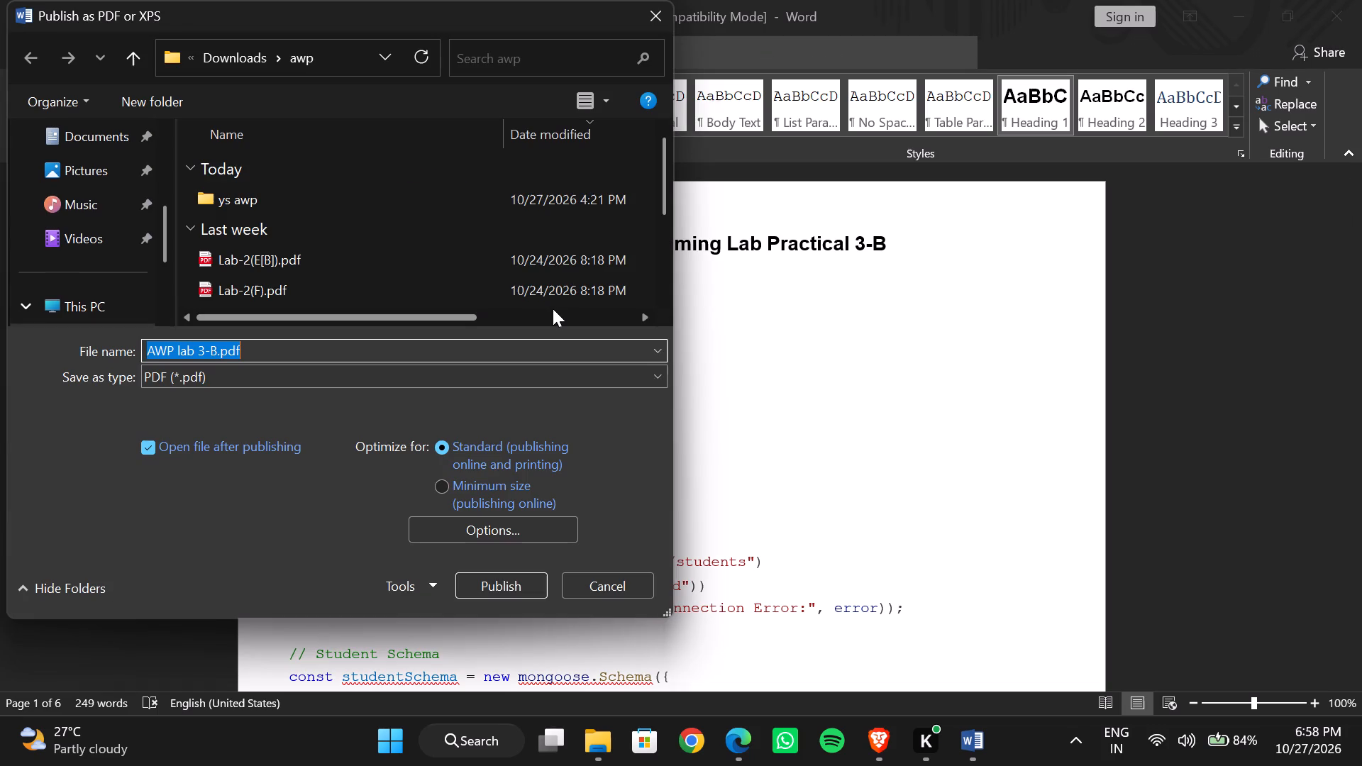
left_click(267, 353)
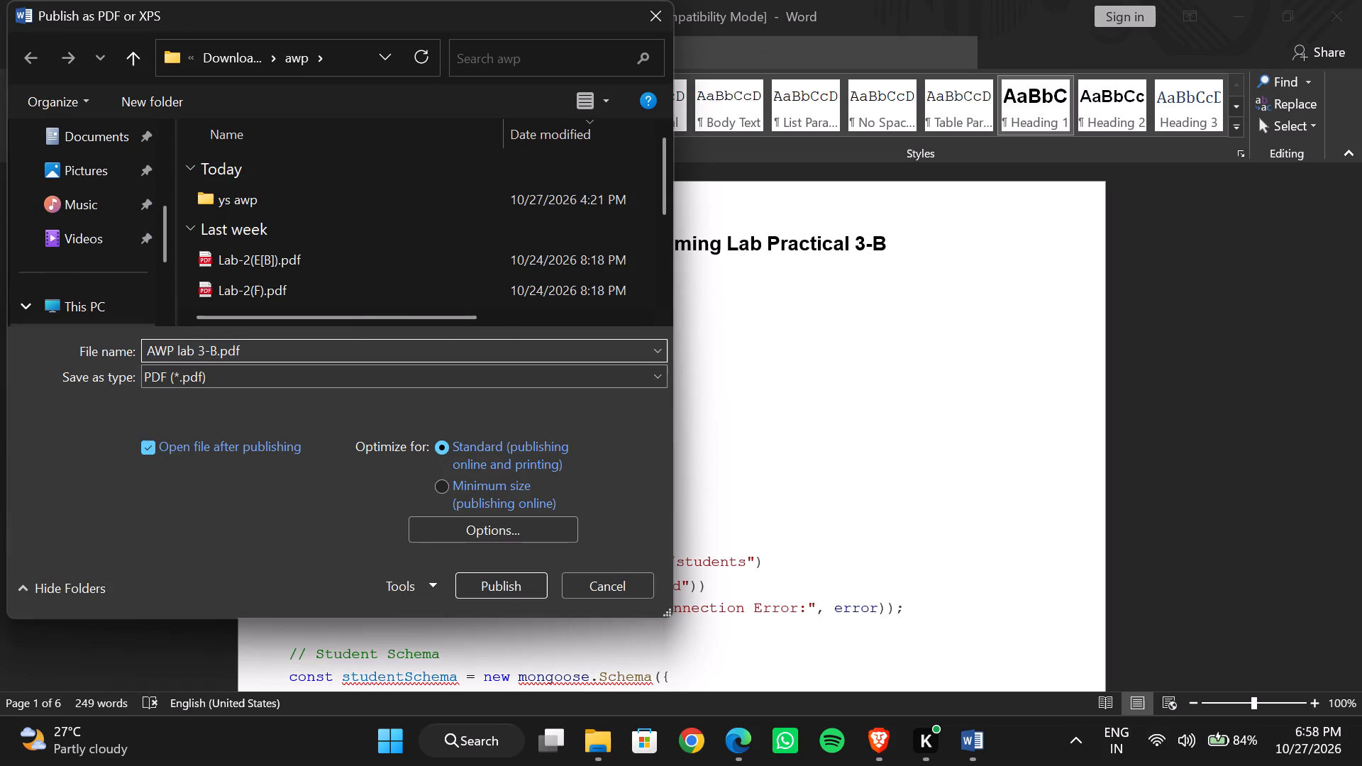
left_click(173, 349)
key("Right")
key("BackSpace")
key("BackSpace")
key("BackSpace")
key("BackSpace")
key("BackSpace")
key("BackSpace")
key("BackSpace")
key("BackSpace")
key("BackSpace")
key("BackSpace")
key("BackSpace")
key("BackSpace")
key("BackSpace")
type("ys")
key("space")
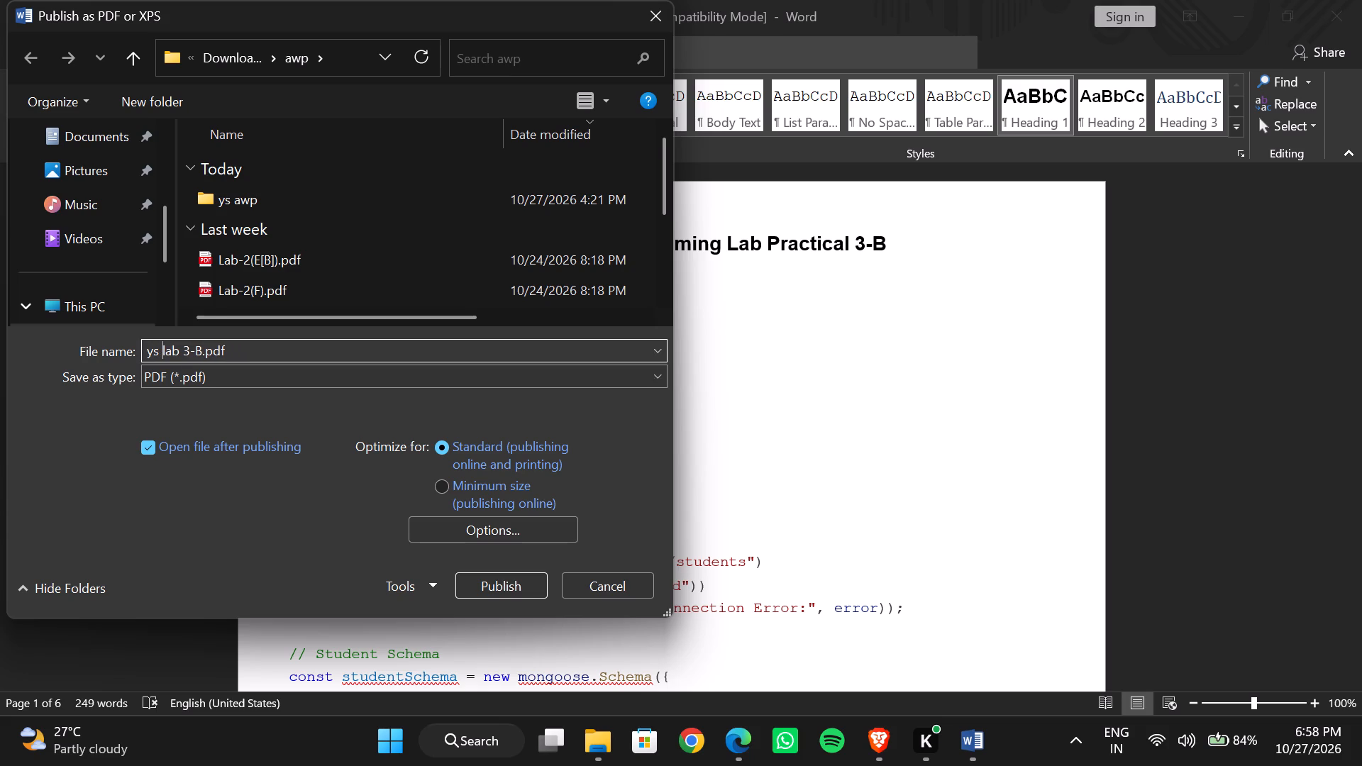
double_click(267, 201)
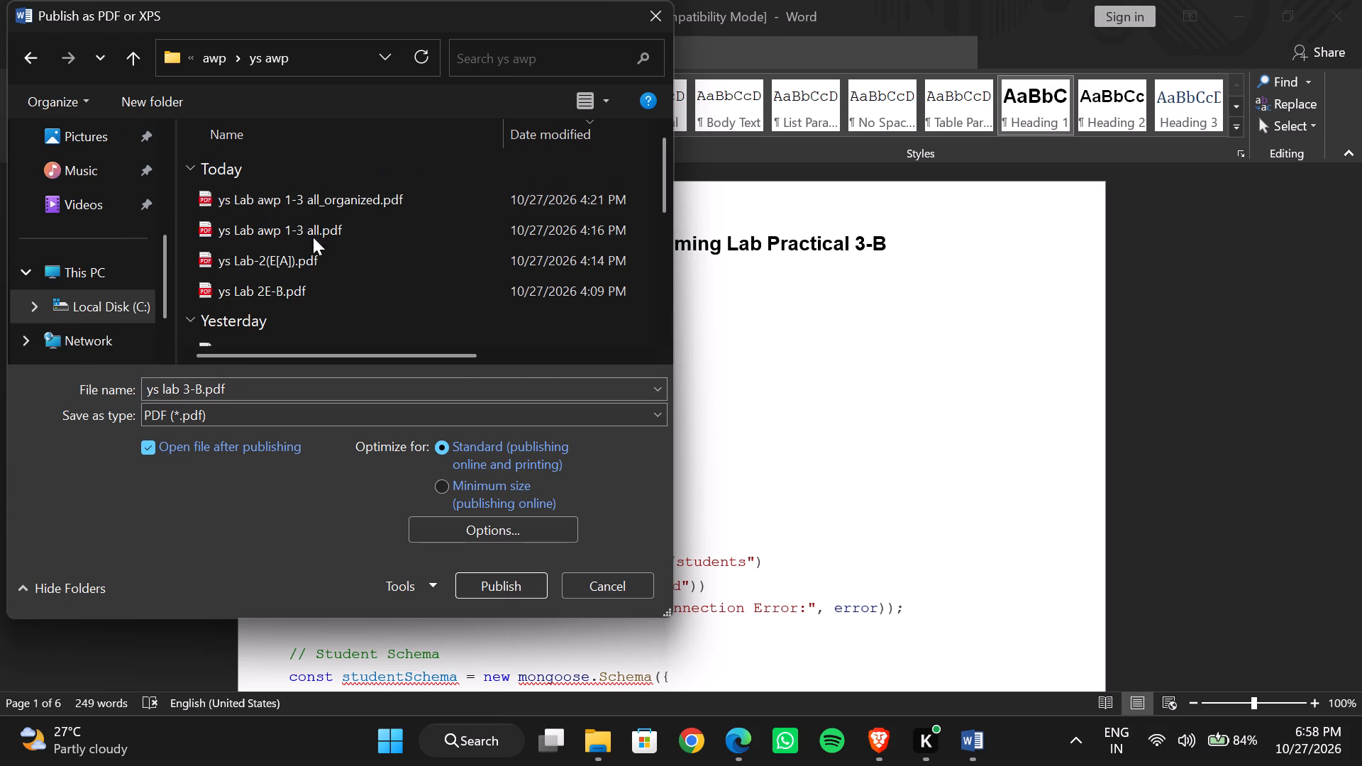
scroll(317, 255, "down", 3)
scroll(323, 254, "up", 4)
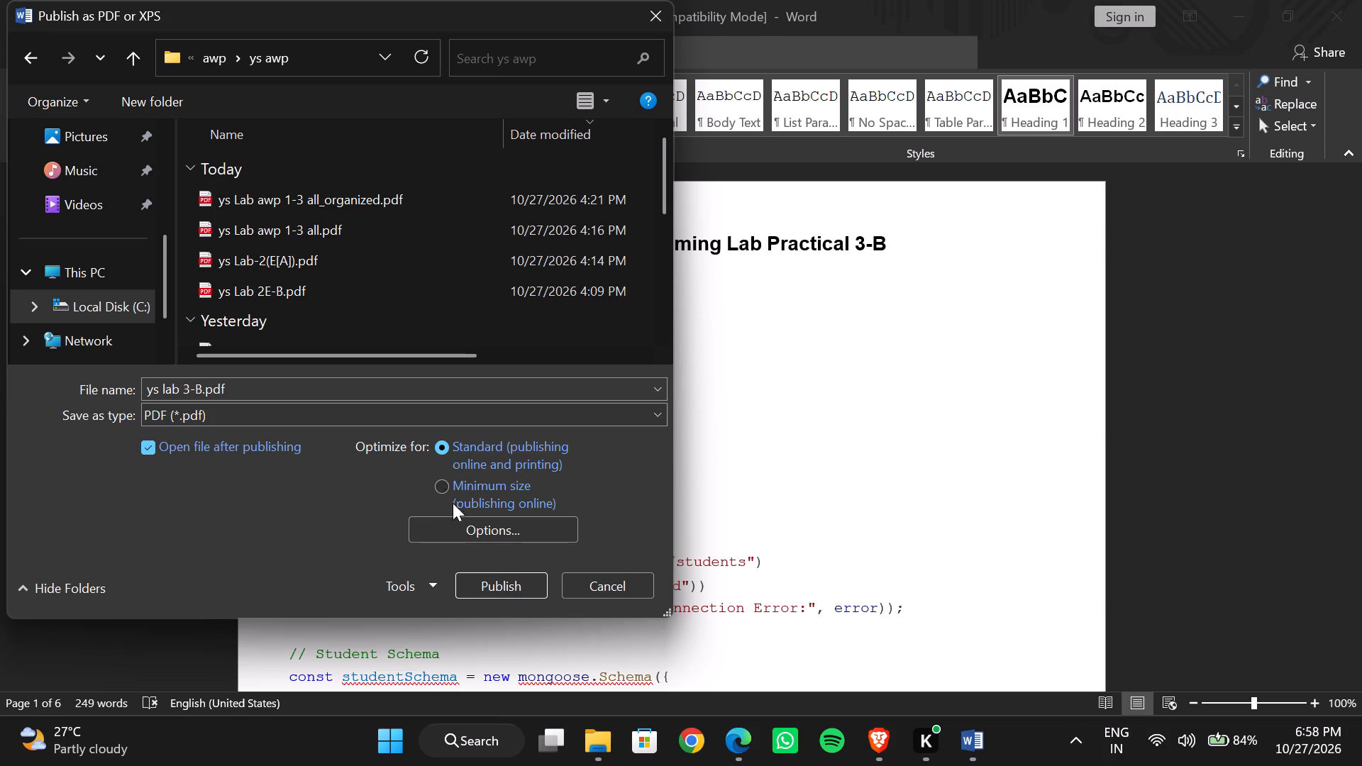
left_click(522, 582)
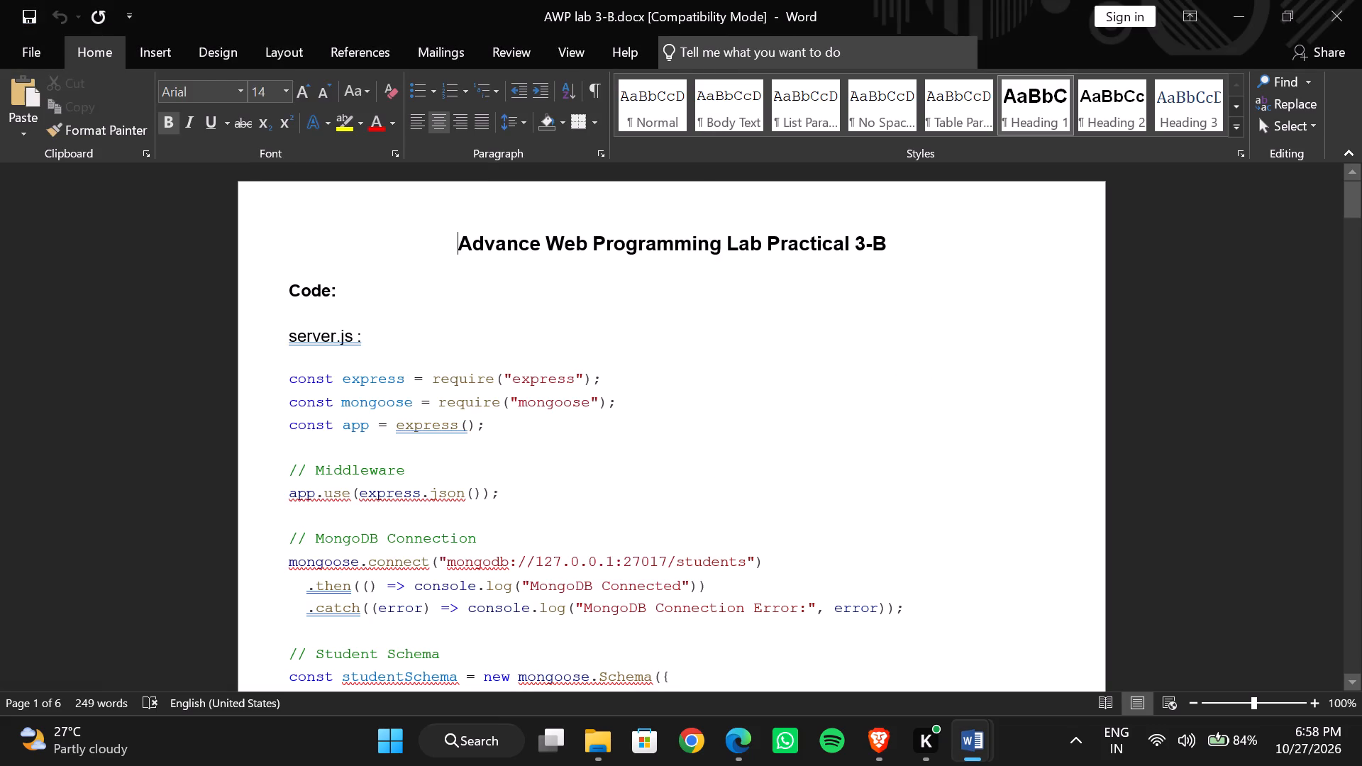
Look through the published ys lab 3-B.pdf in Edge, checking the code and output screenshots to the last page.
scroll(858, 355, "down", 1)
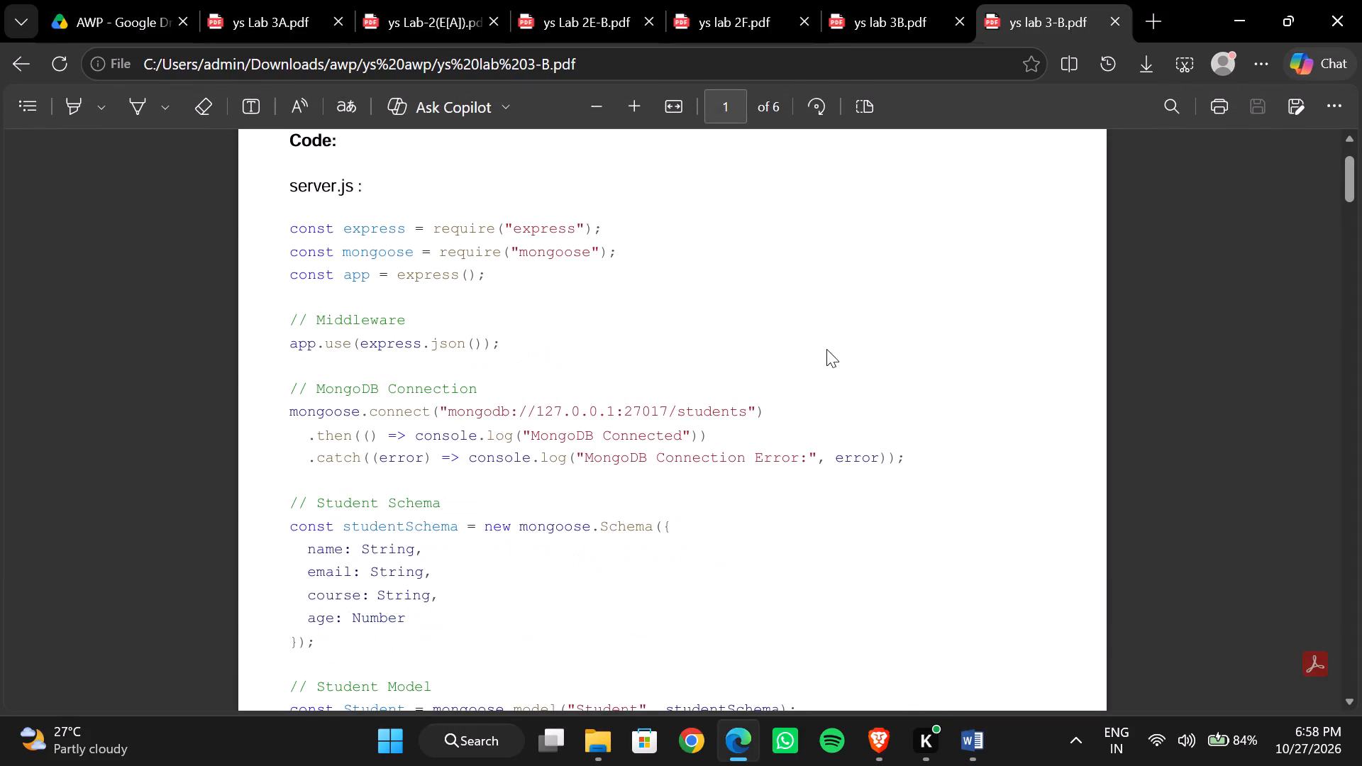
scroll(709, 348, "down", 5)
scroll(708, 348, "up", 1)
scroll(708, 348, "down", 5)
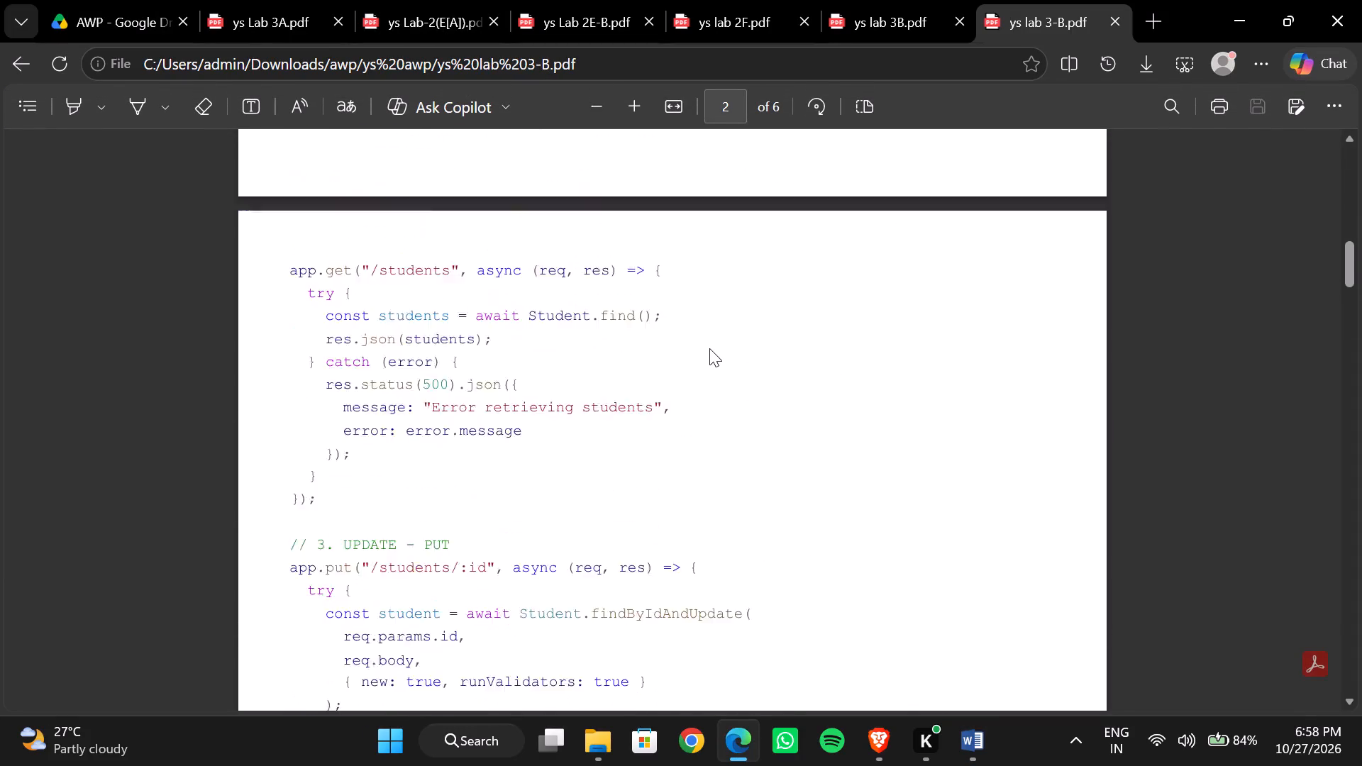
scroll(709, 348, "down", 2)
scroll(709, 348, "down", 20)
scroll(709, 348, "down", 3)
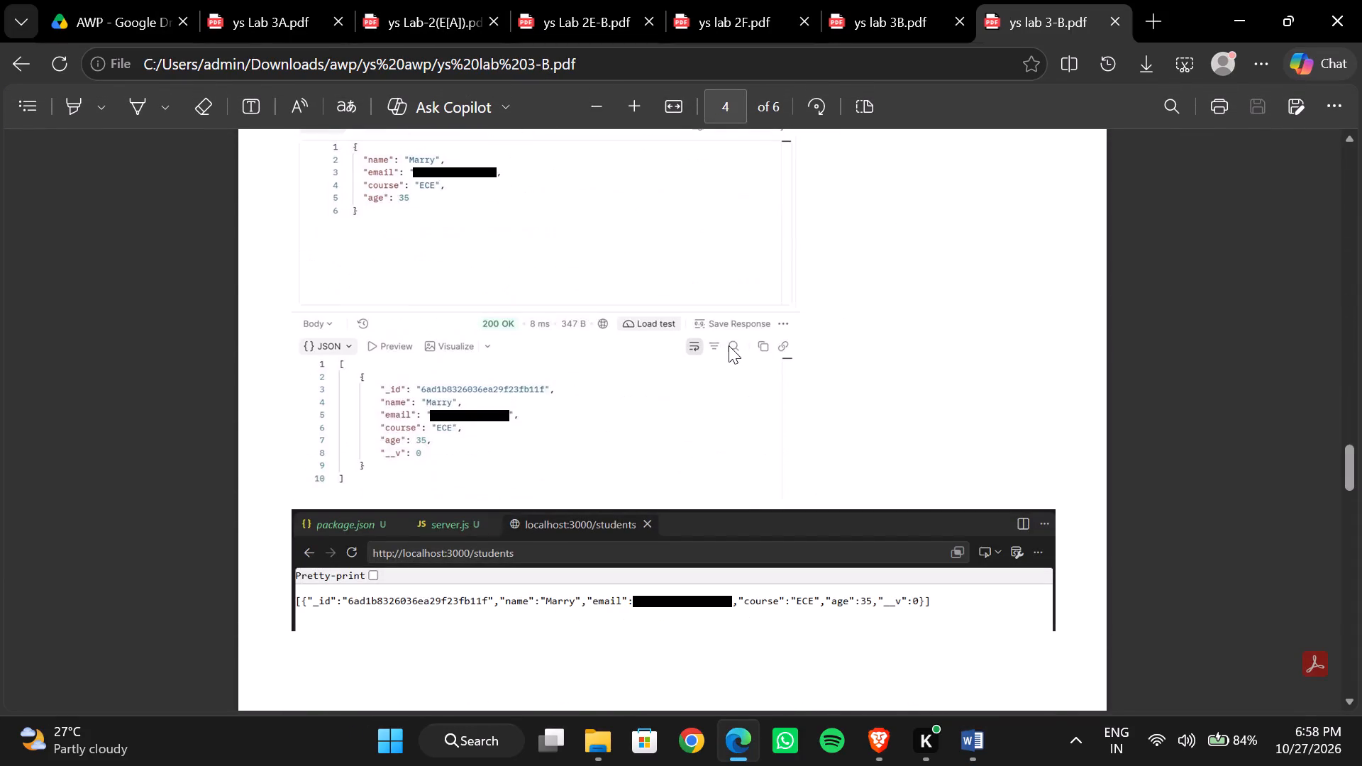
scroll(729, 345, "up", 9)
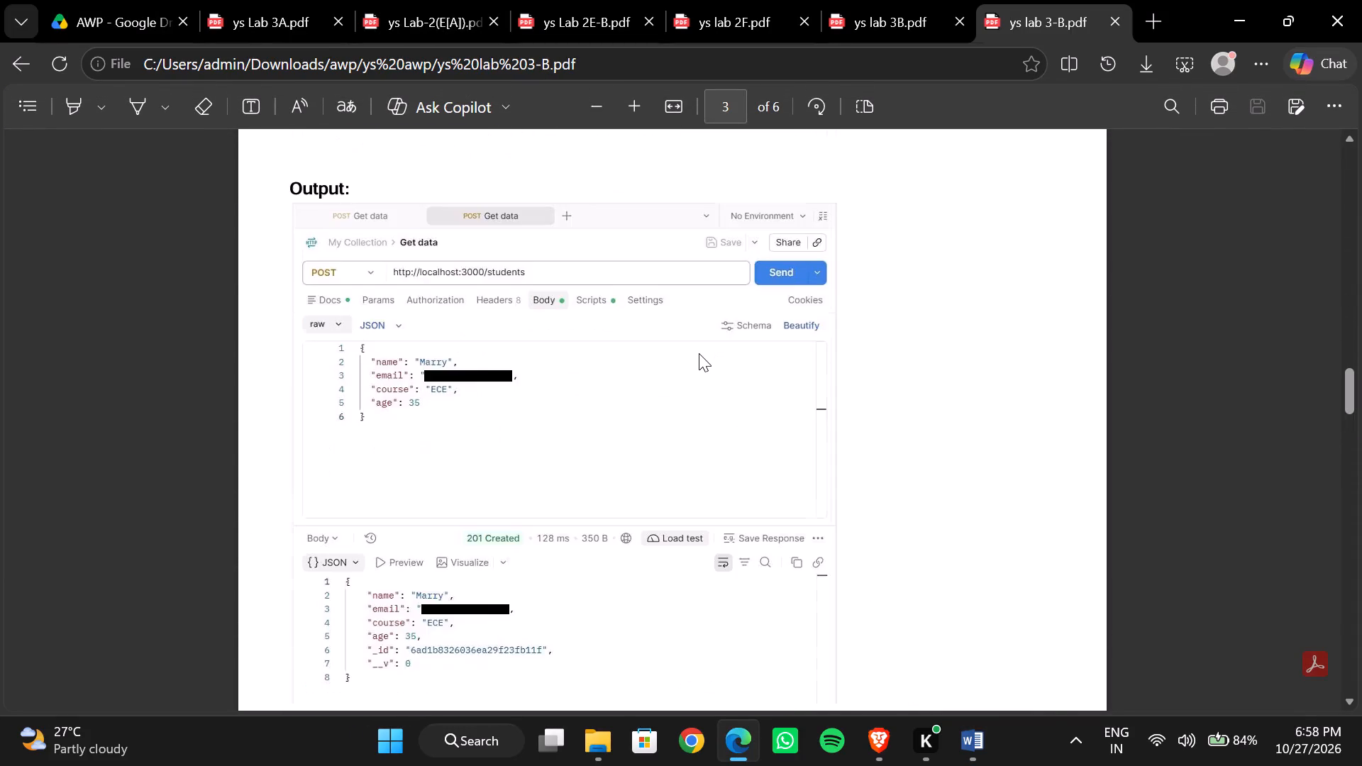
scroll(699, 353, "down", 20)
scroll(699, 353, "down", 12)
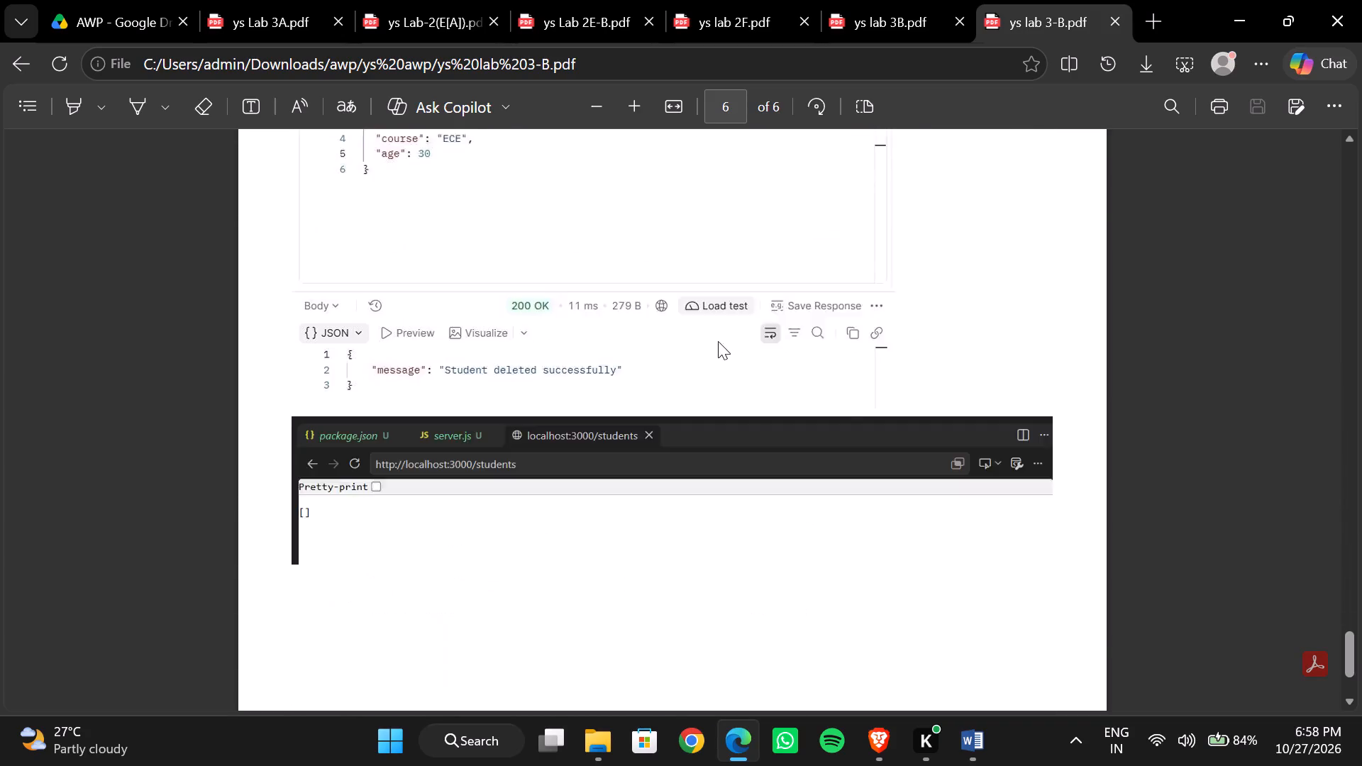
scroll(718, 341, "down", 15)
Return to Word, skim the exported AWP lab 3-B document and close it.
left_click(979, 737)
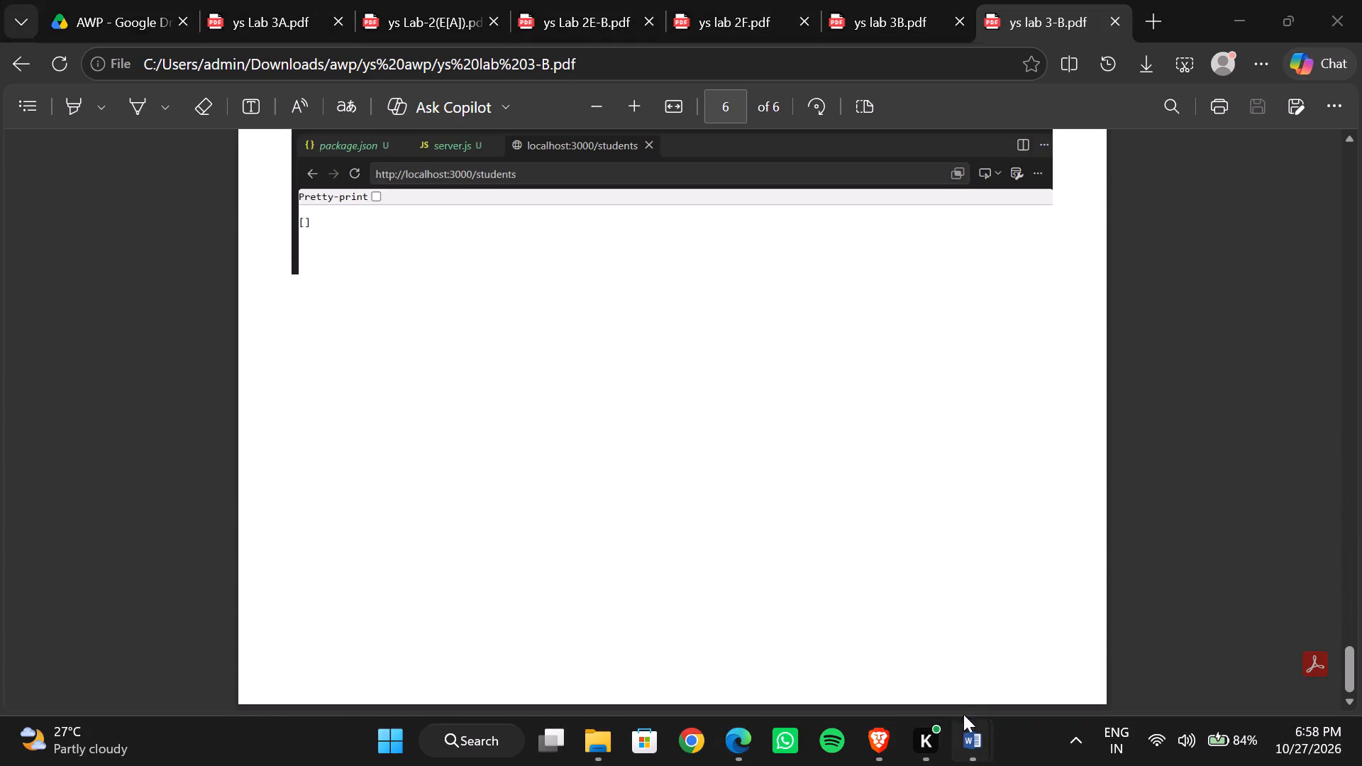
left_click(1036, 635)
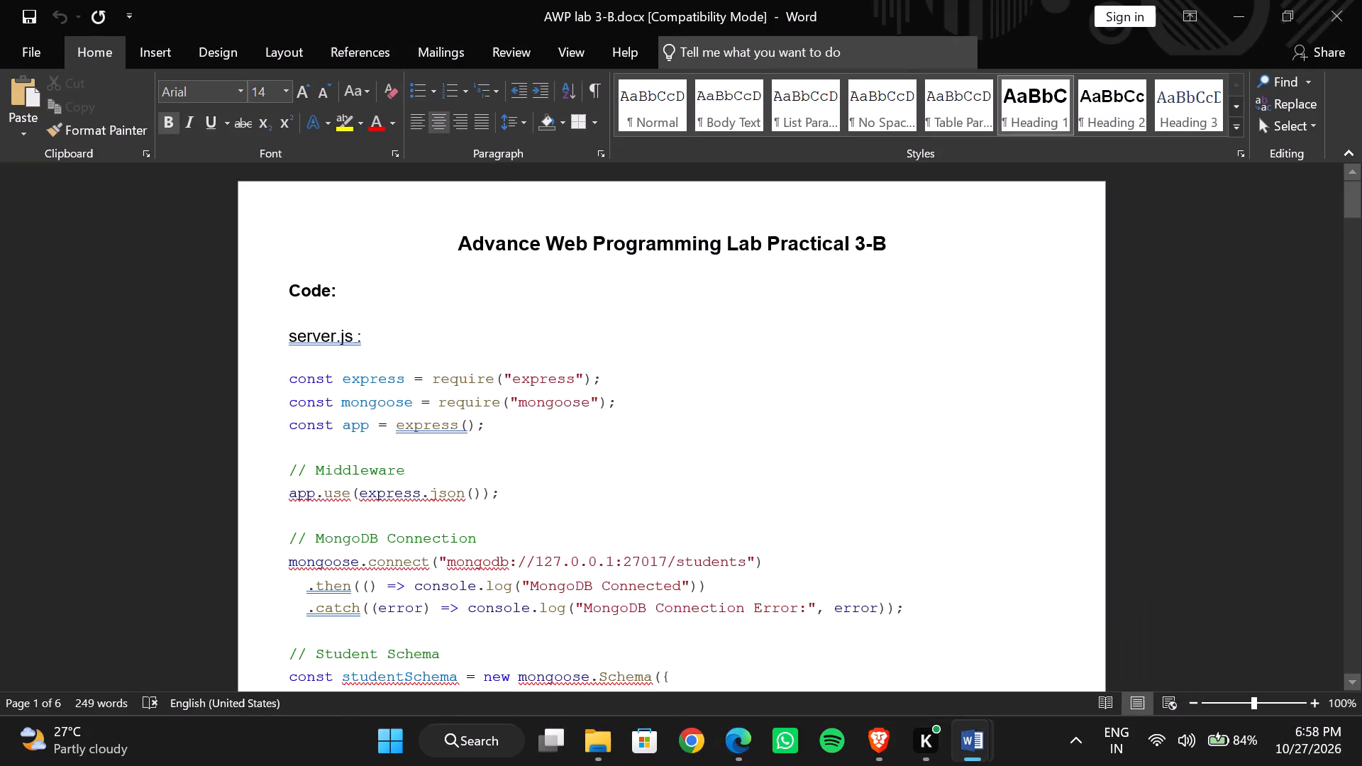
scroll(764, 414, "down", 20)
scroll(764, 414, "down", 20)
scroll(764, 414, "down", 9)
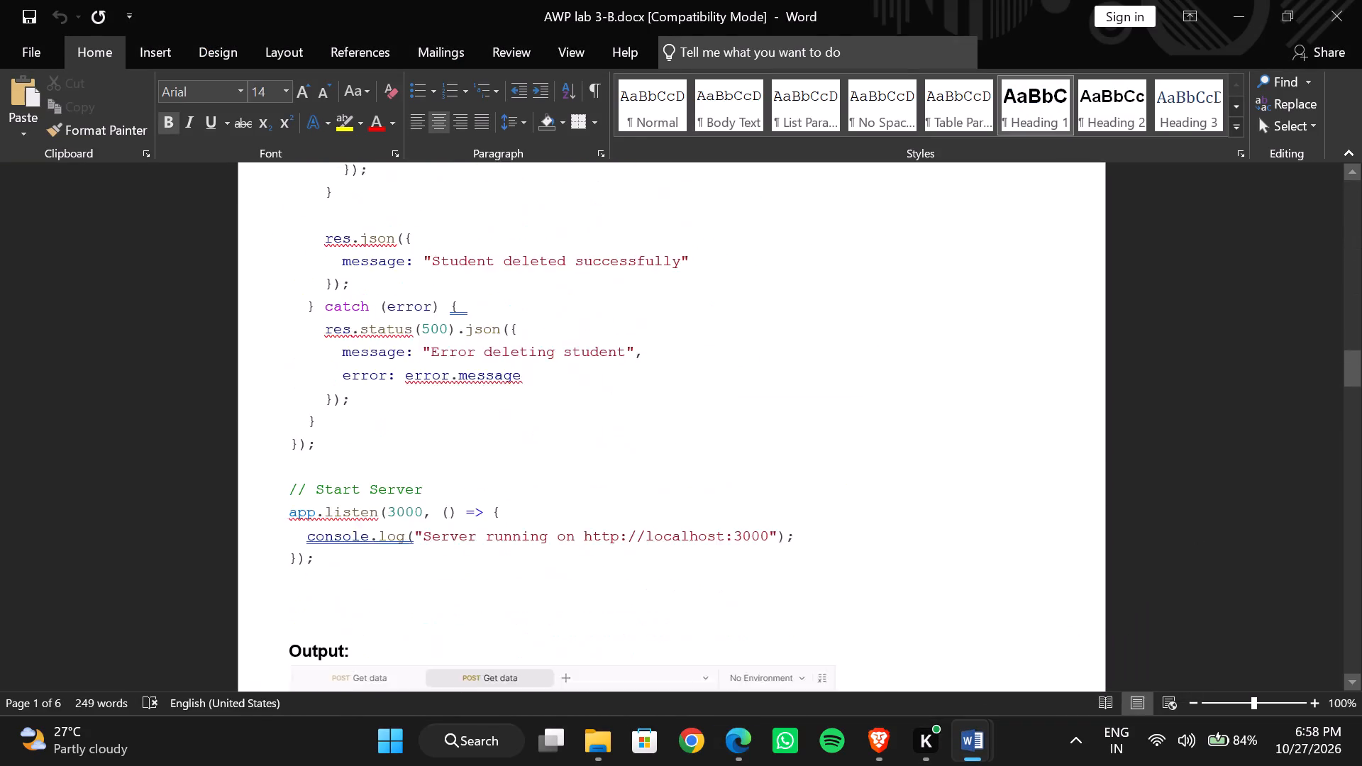
scroll(775, 413, "down", 13)
left_click(1361, 0)
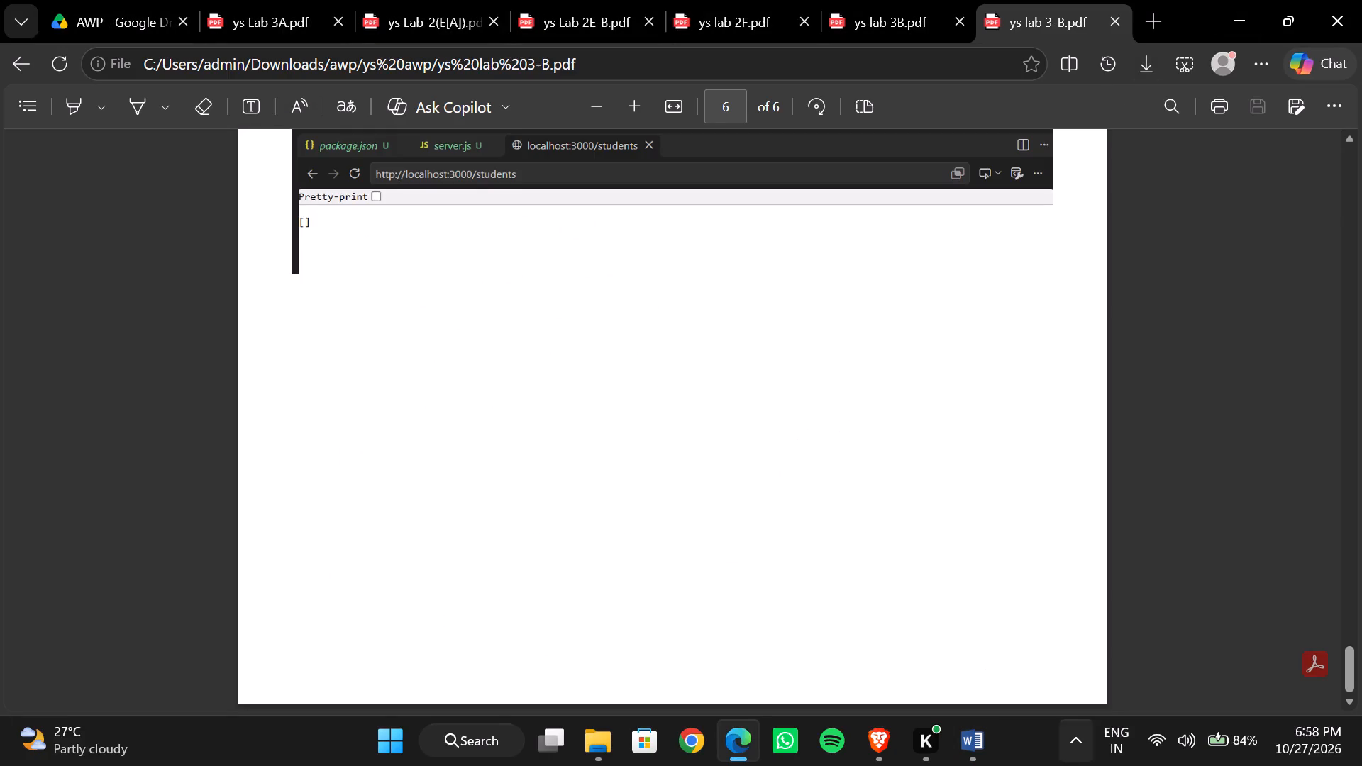
Check the EXP 3-a document's code and output pages and export it as a PDF named ys lab 3-a.pdf into the ys awp folder.
left_click(989, 748)
scroll(652, 379, "down", 11)
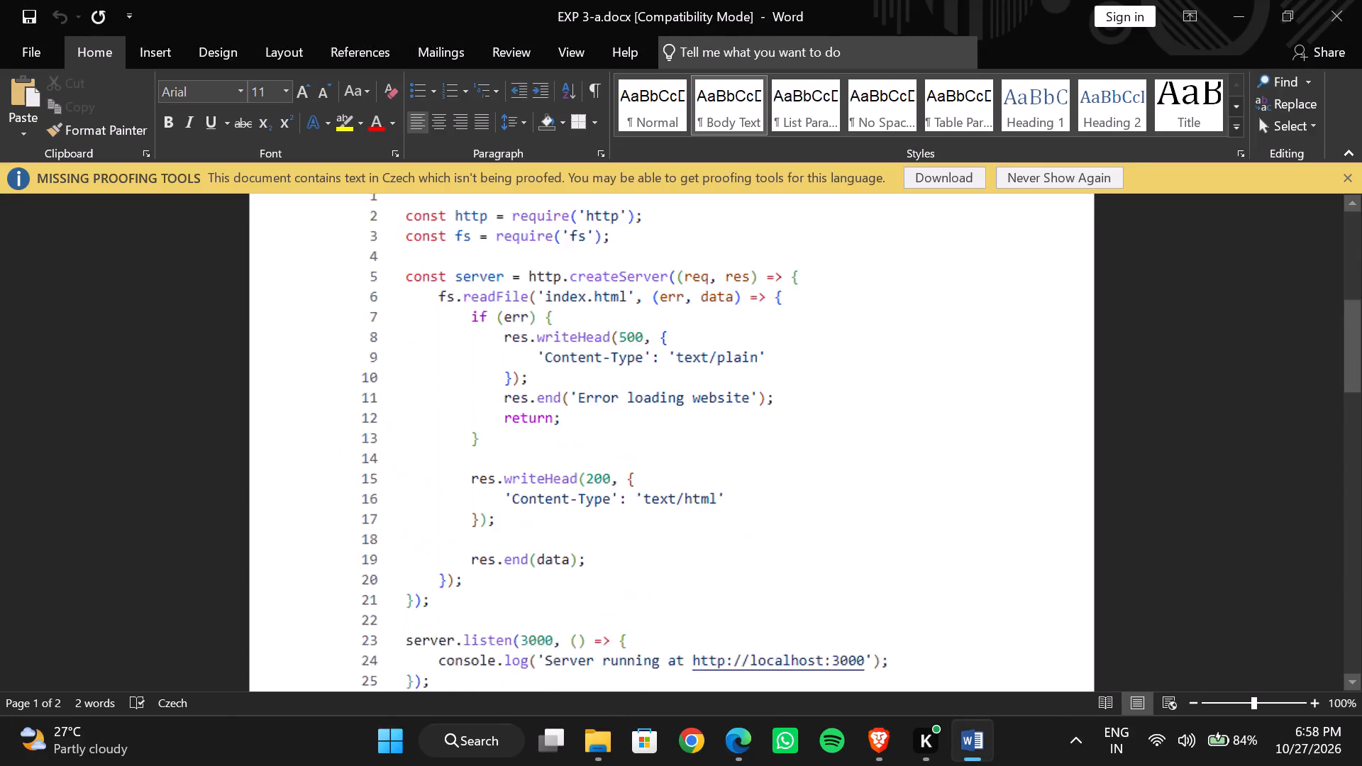
scroll(761, 384, "down", 20)
scroll(761, 384, "down", 4)
scroll(772, 383, "up", 6)
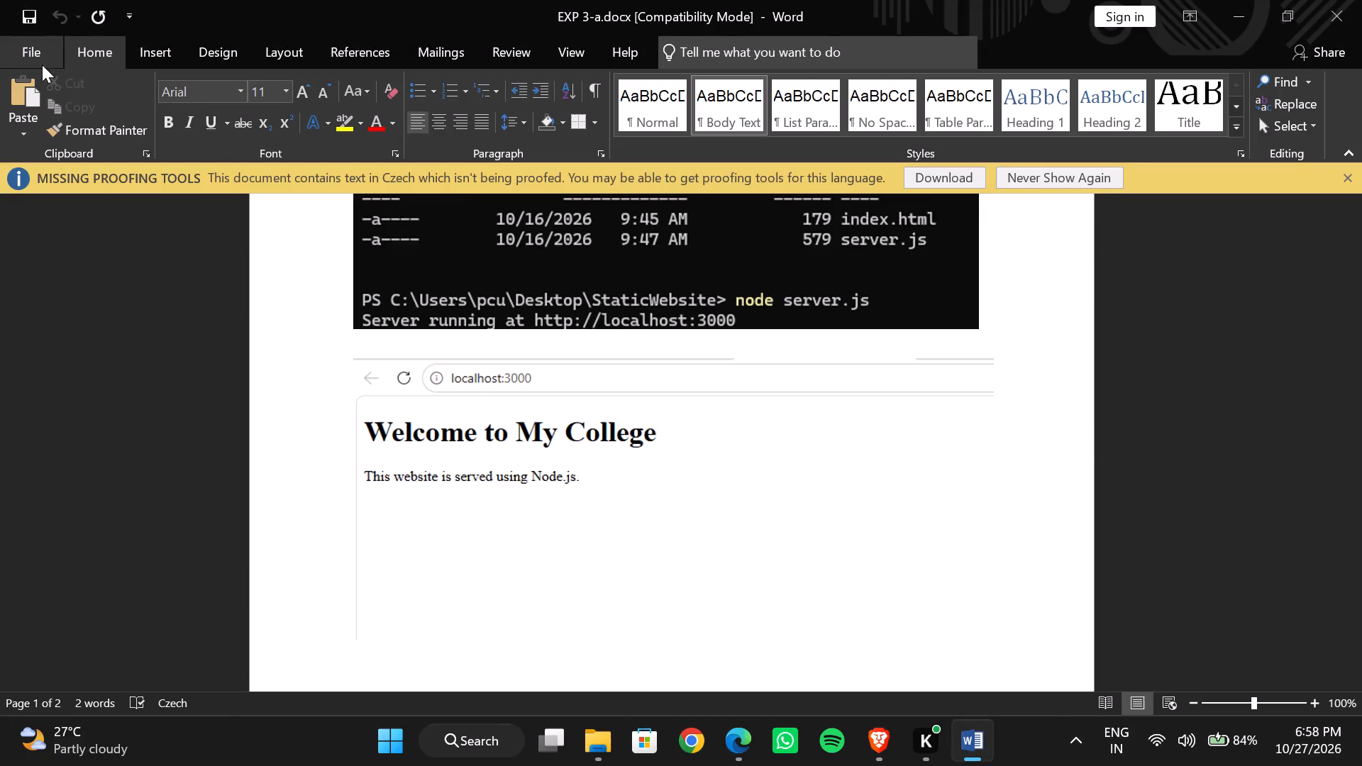
left_click(33, 54)
left_click(70, 355)
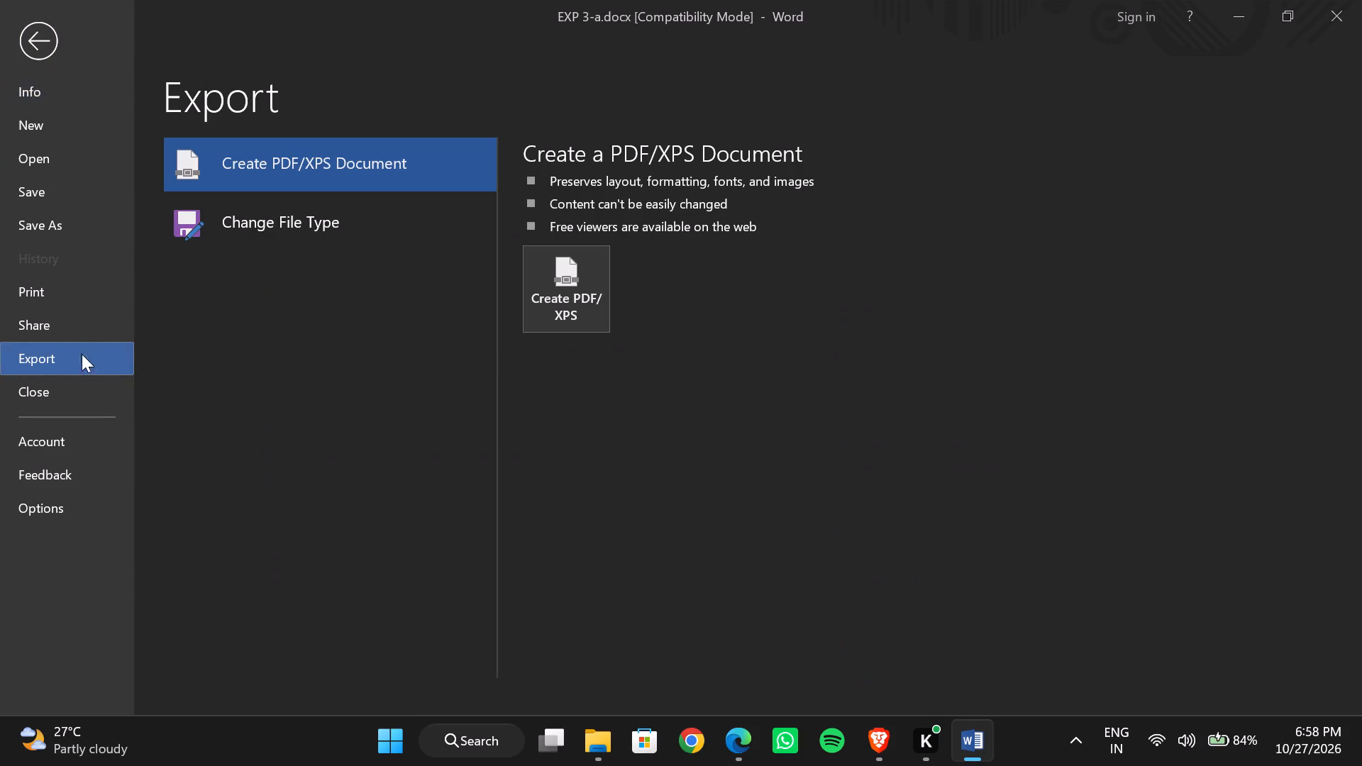
left_click(552, 314)
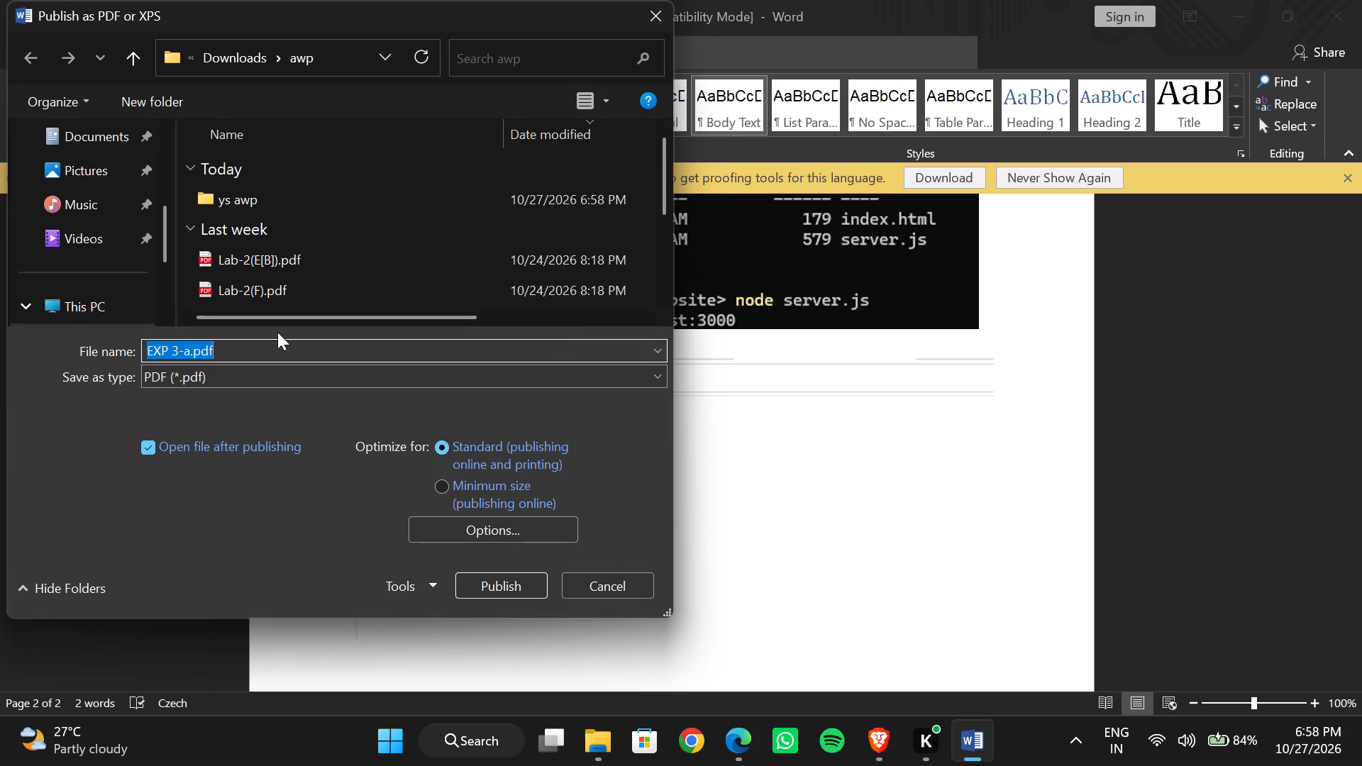
double_click(266, 200)
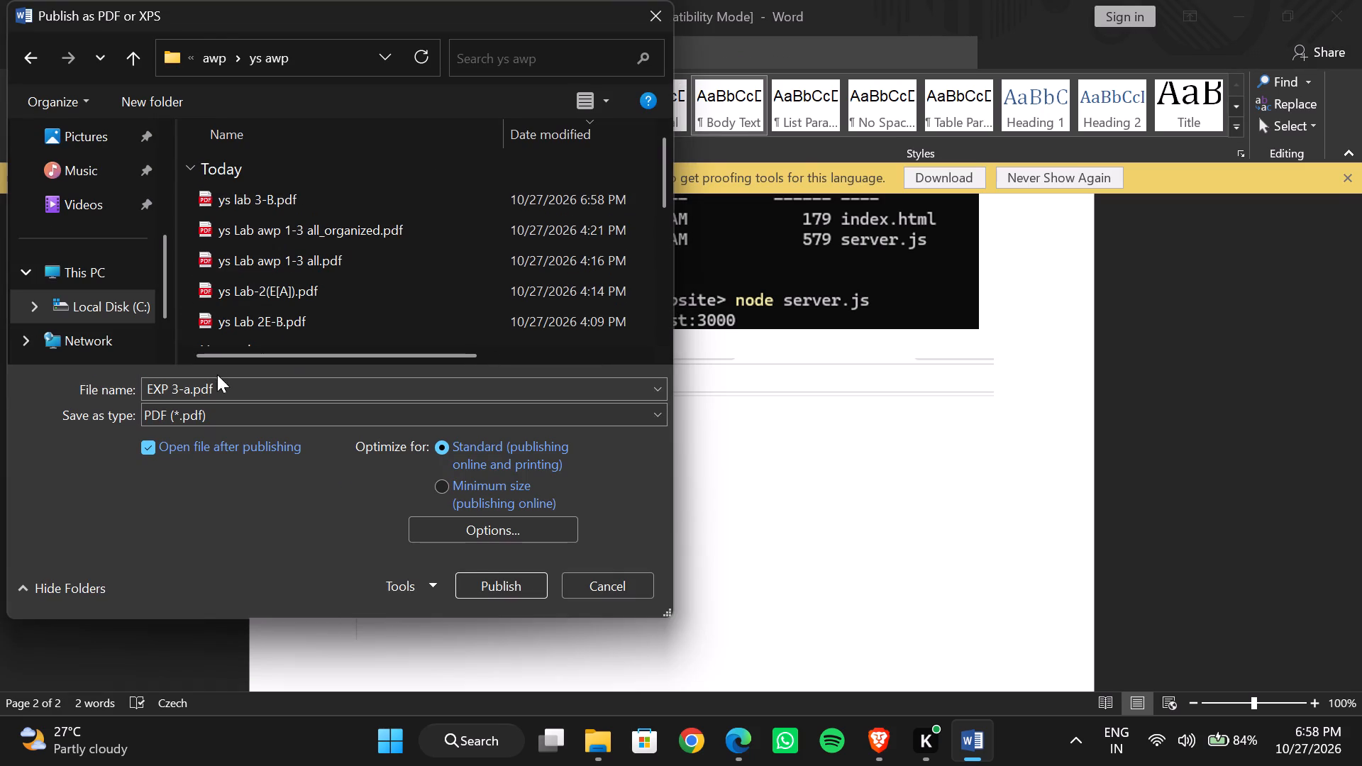
left_click_drag(173, 391, 113, 391)
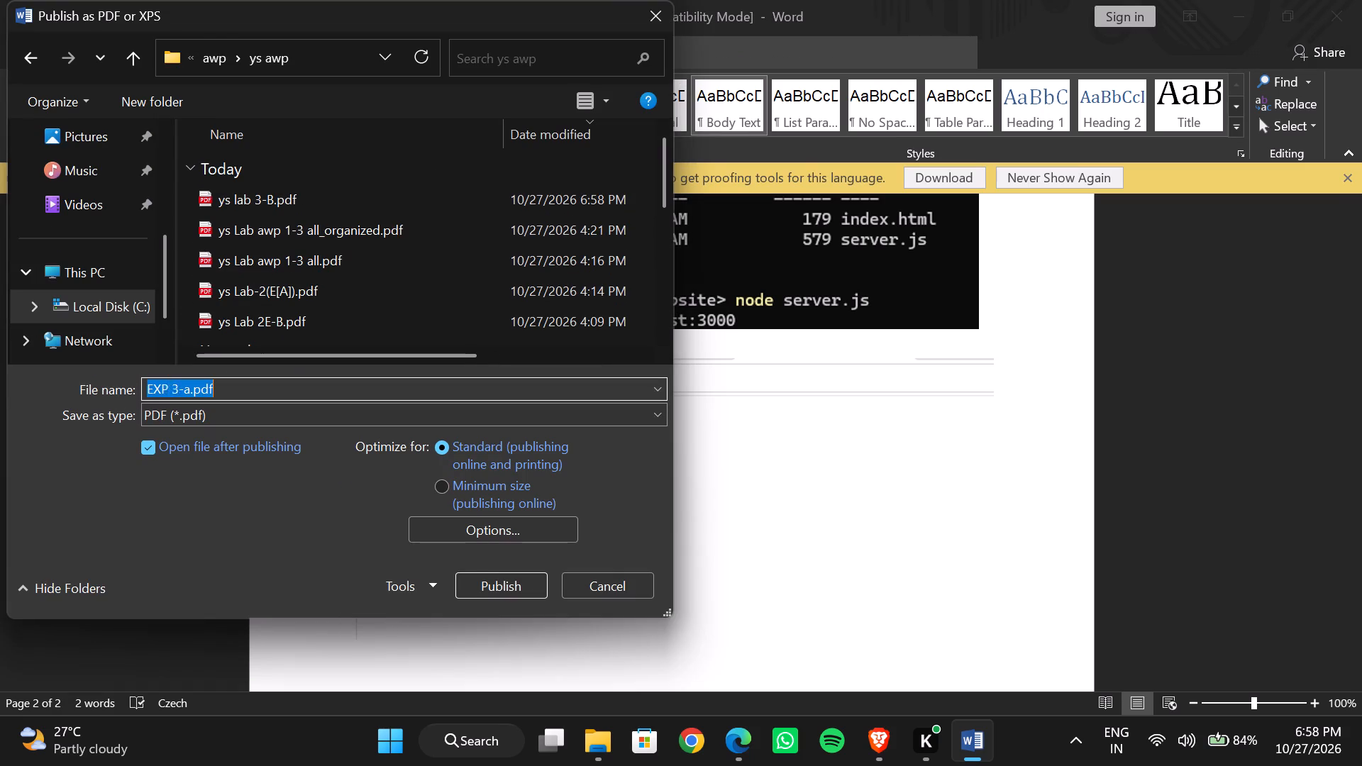
left_click(168, 379)
left_click(170, 387)
key("BackSpace")
key("BackSpace")
key("BackSpace")
key("BackSpace")
key("BackSpace")
key("BackSpace")
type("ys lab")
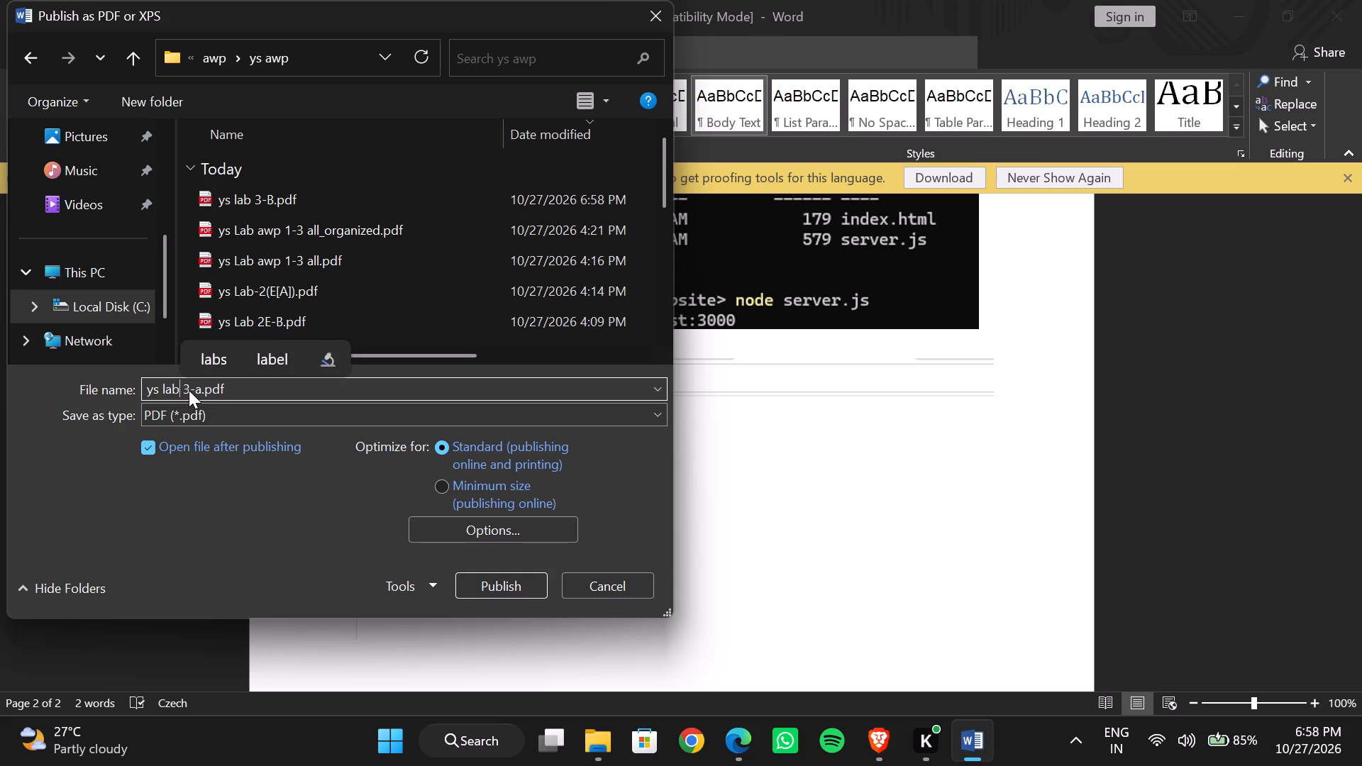
left_click(532, 585)
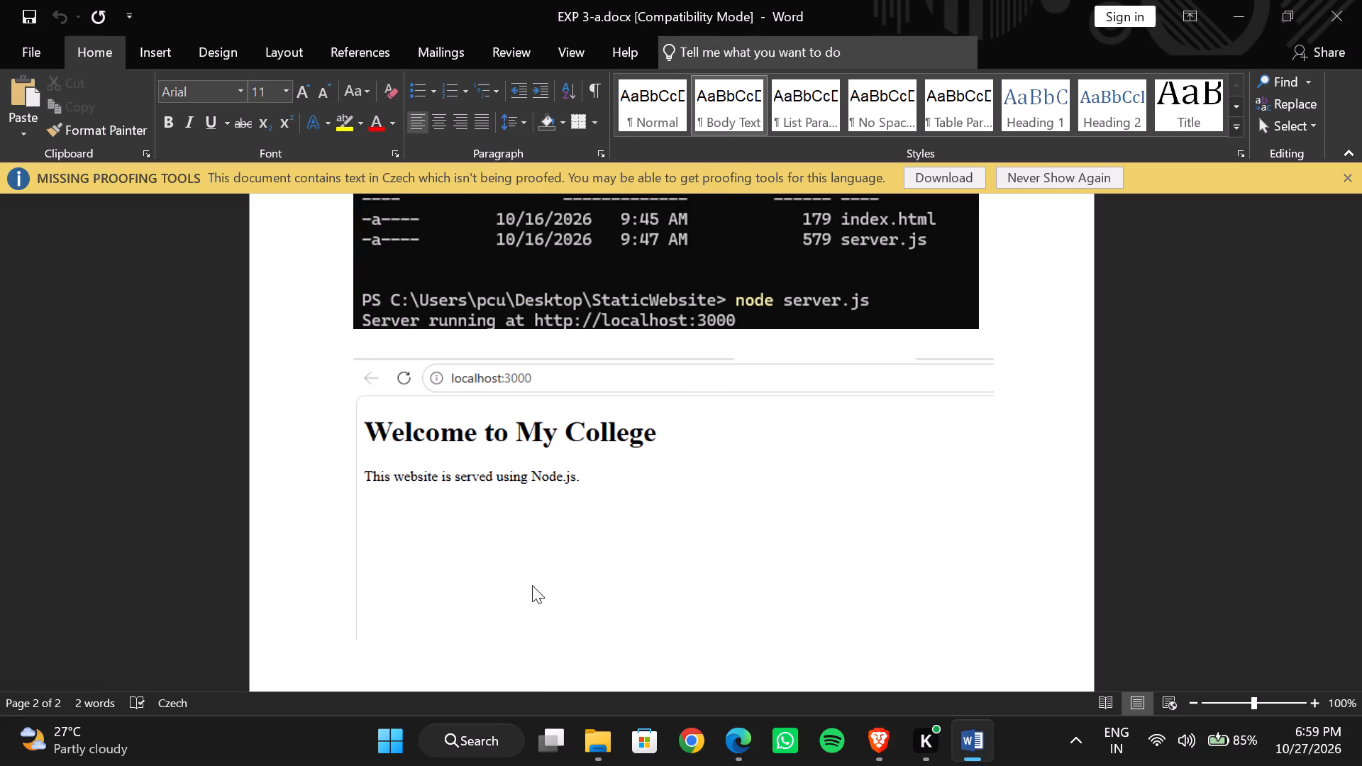
Look through the published ys lab 3-a.pdf in Edge down to the last page.
scroll(867, 508, "down", 6)
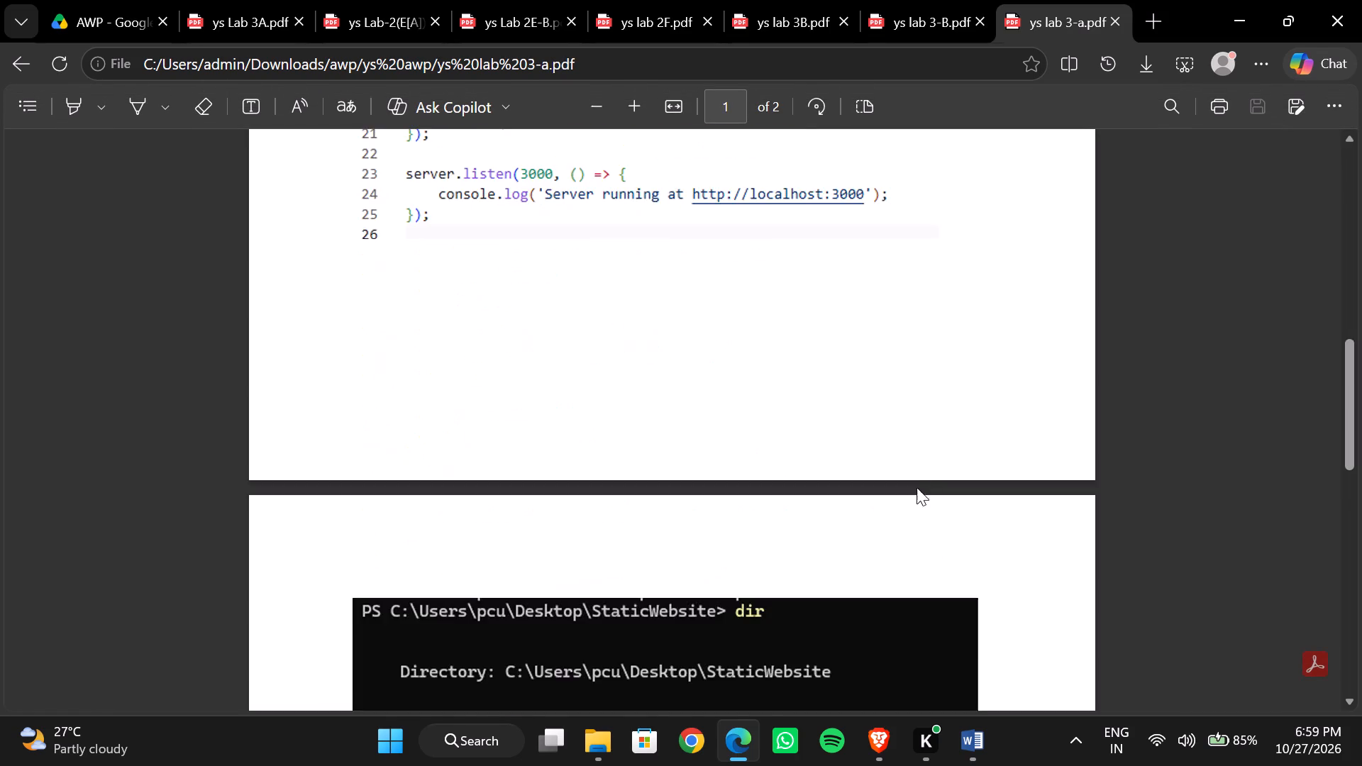
scroll(917, 487, "down", 17)
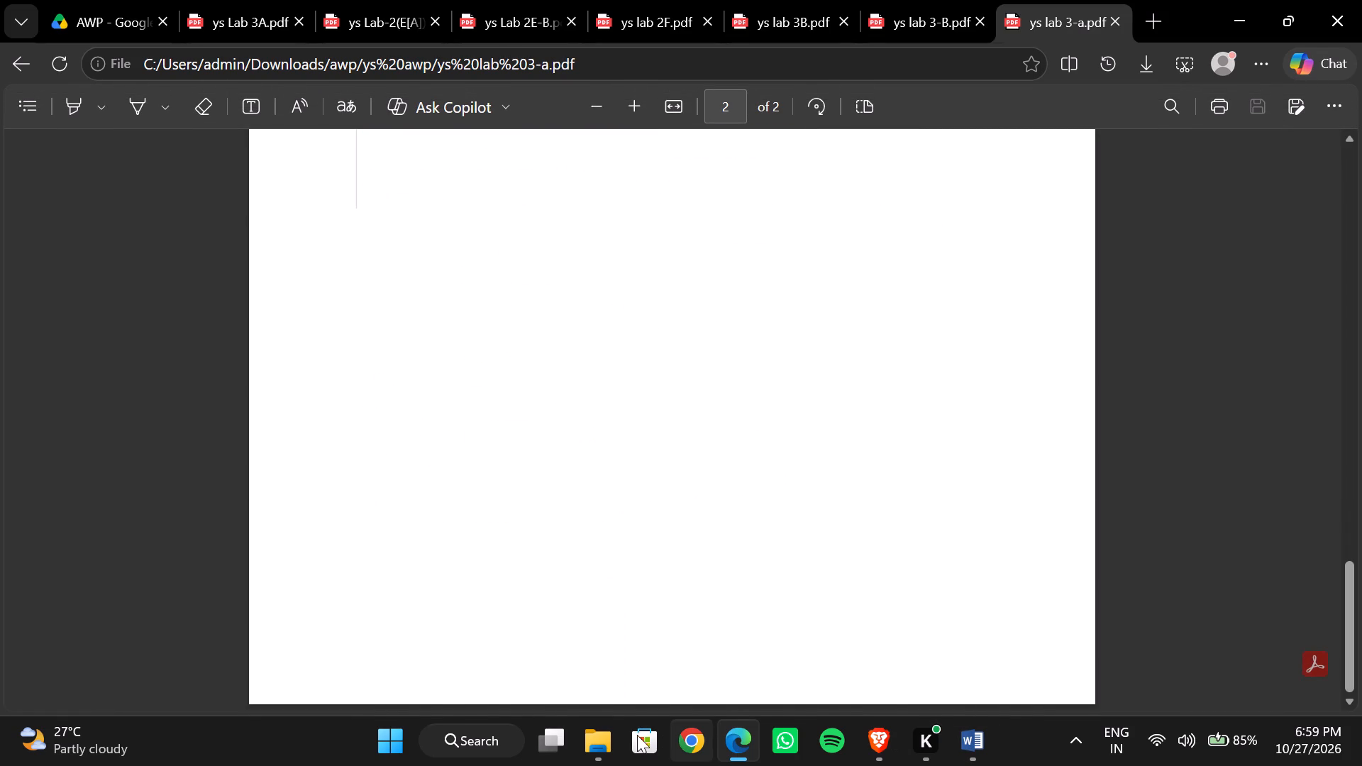
Open the 4A code output Word document from the awp folder in File Explorer and enable editing.
left_click(592, 738)
scroll(428, 335, "up", 1)
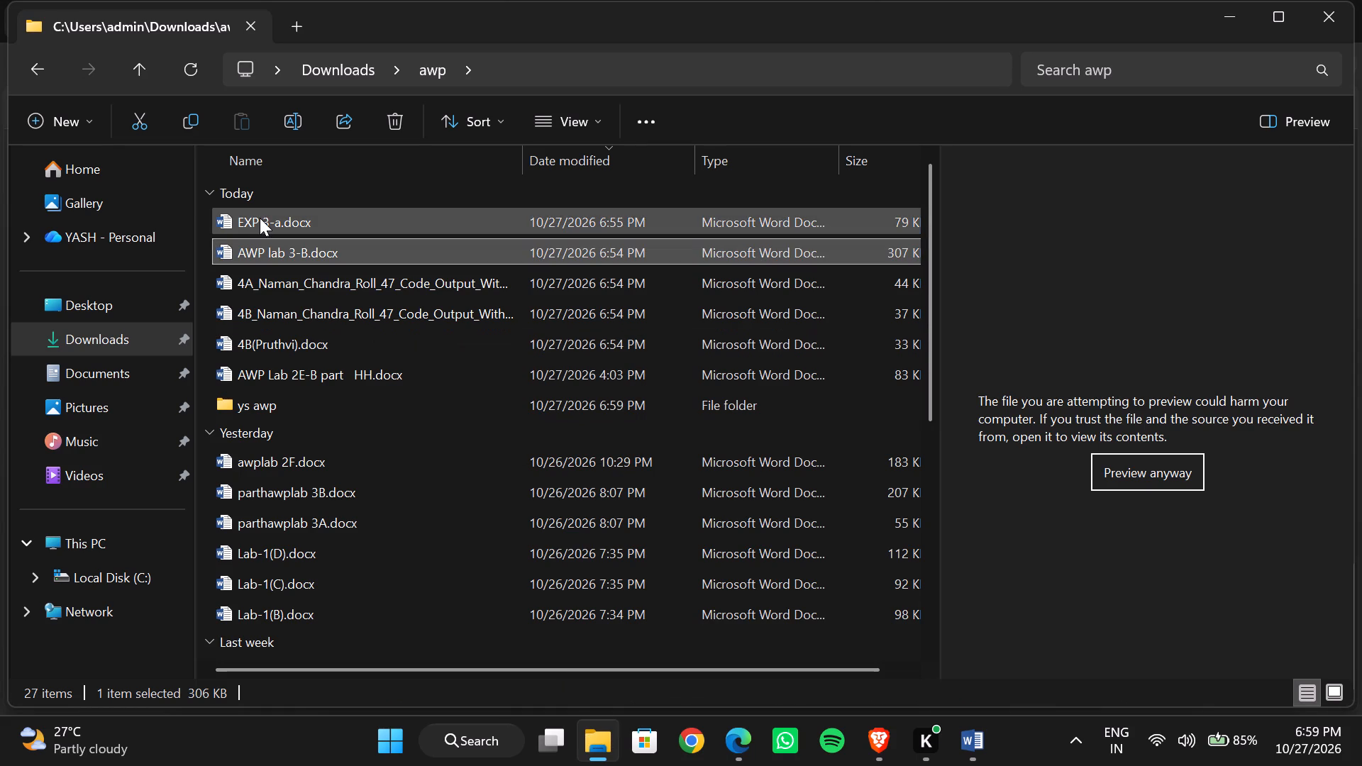
double_click(328, 285)
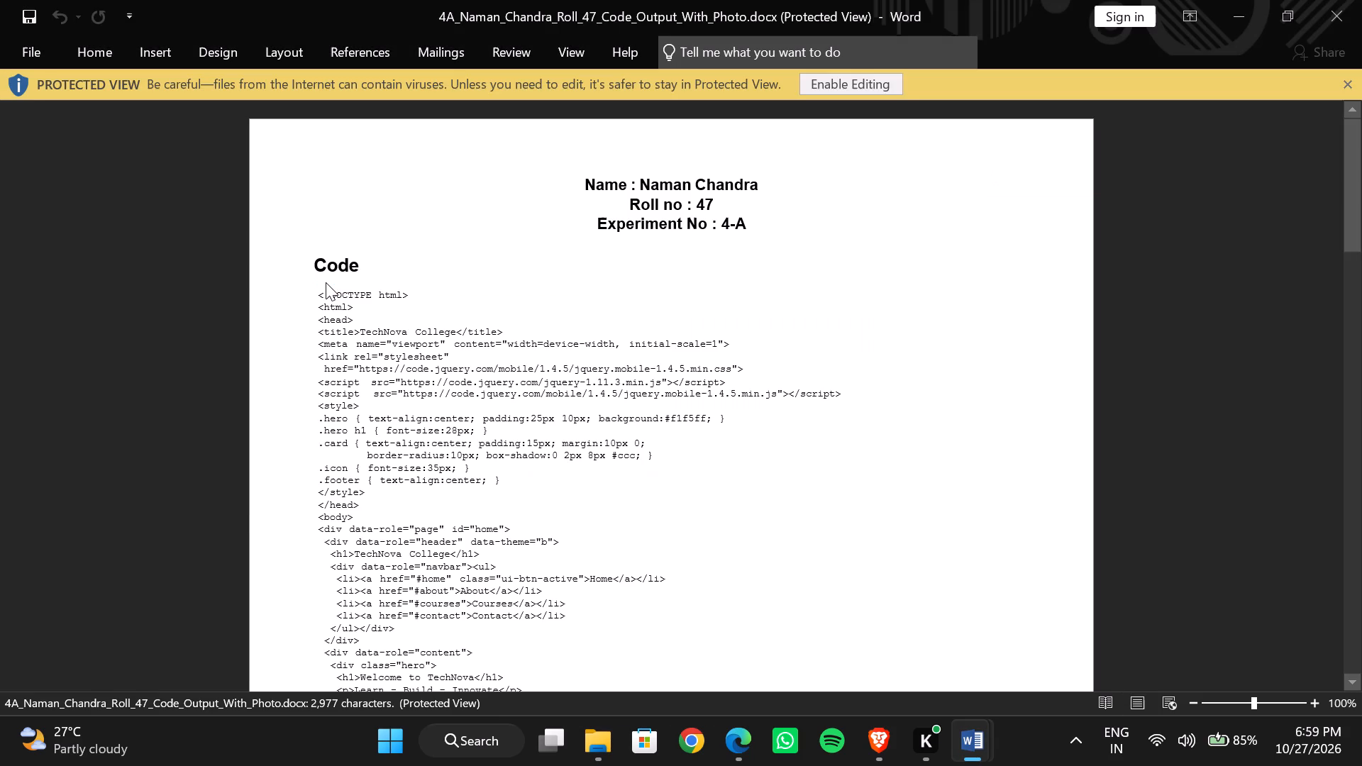
left_click(867, 82)
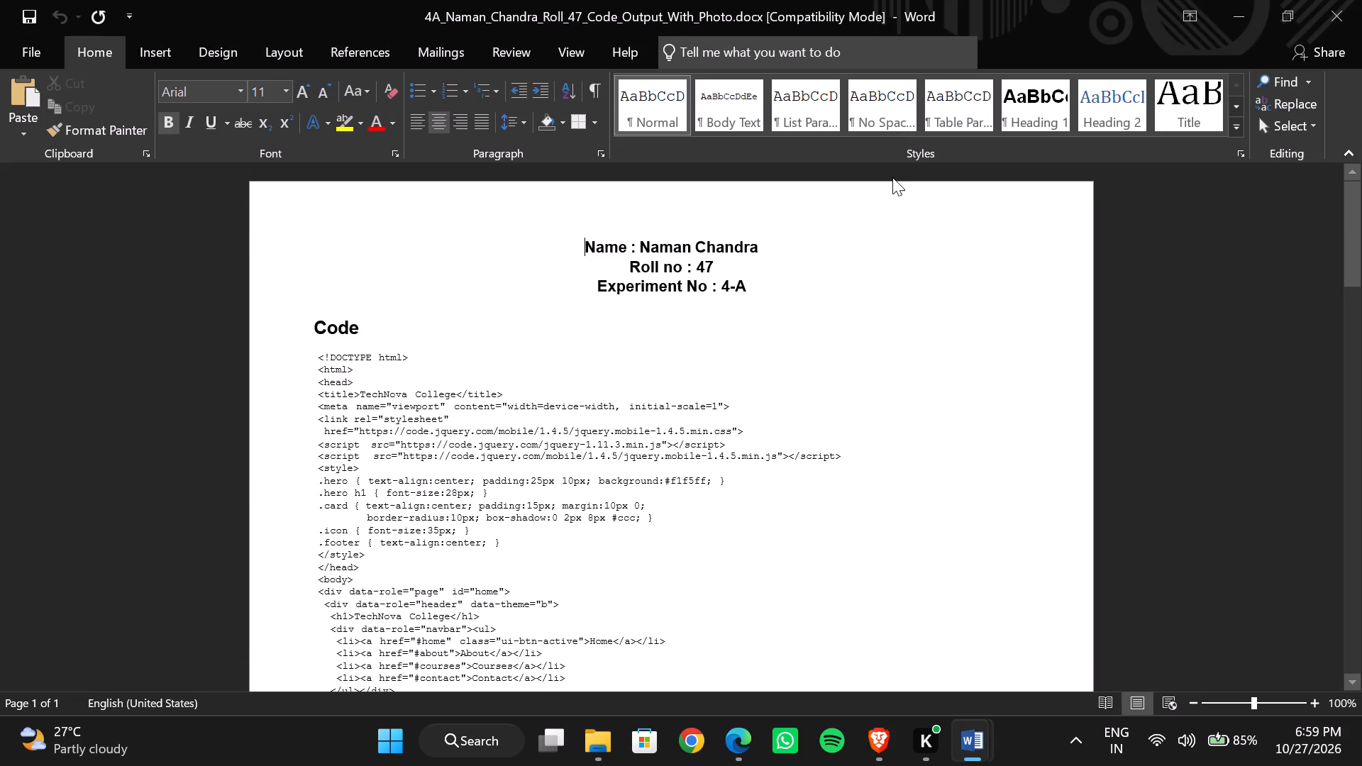
Replace the student name and roll number in the Experiment 4-A heading with the ys student's, keeping the roll number on its own line.
left_click_drag(763, 248, 665, 248)
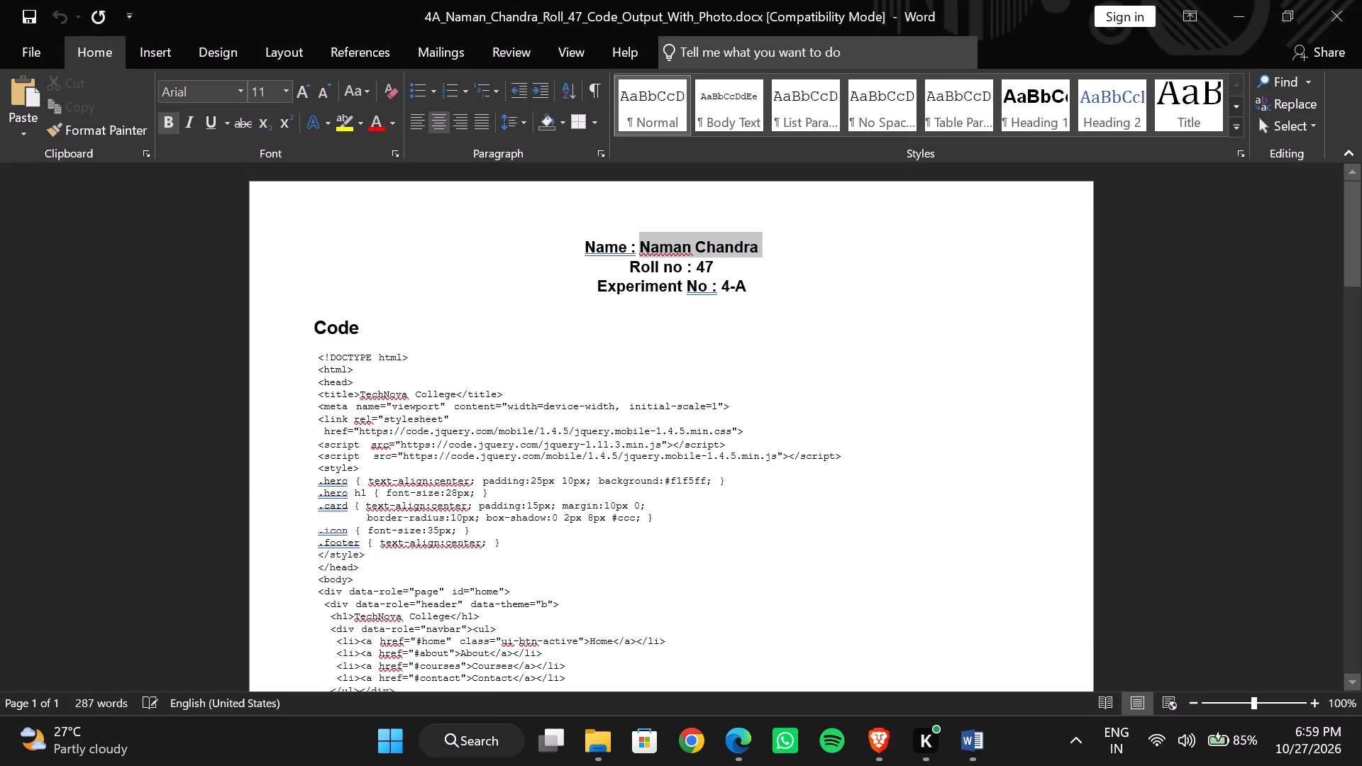
left_click_drag(665, 248, 658, 248)
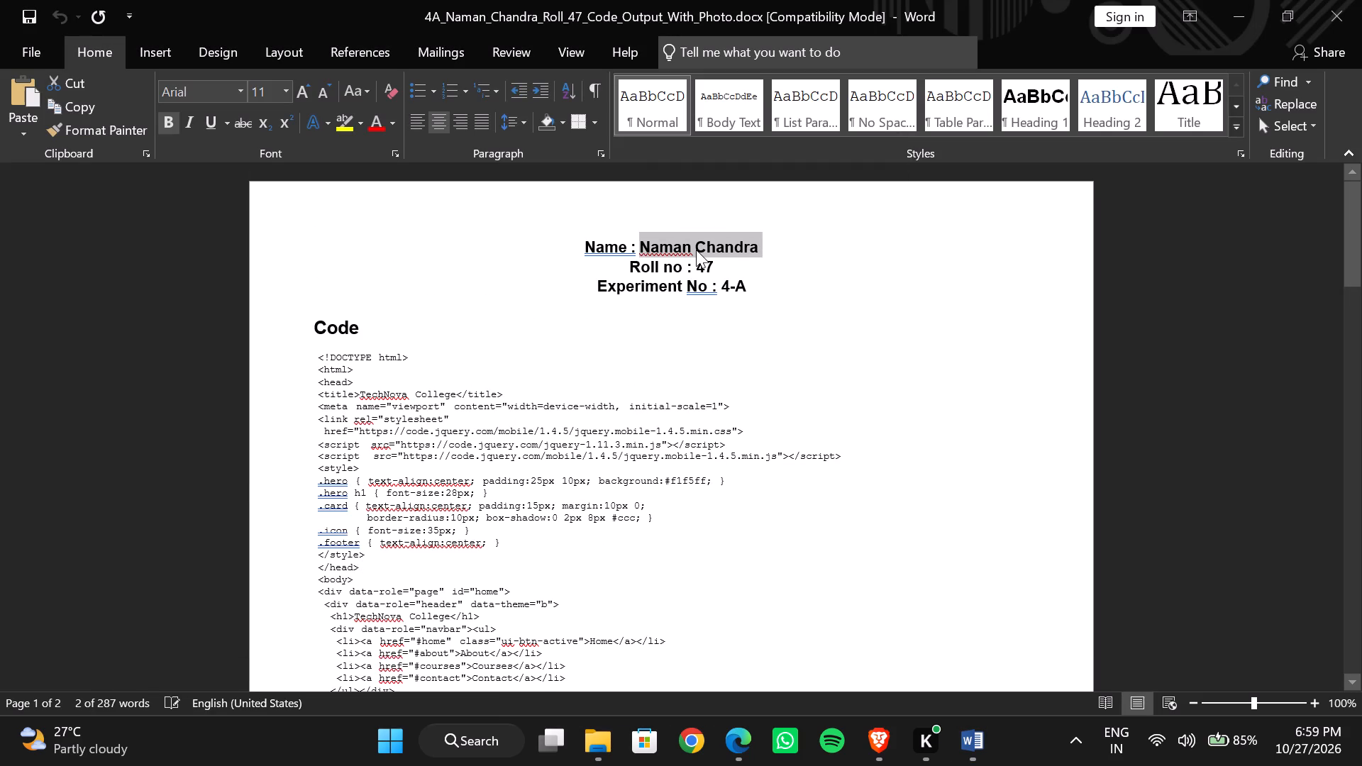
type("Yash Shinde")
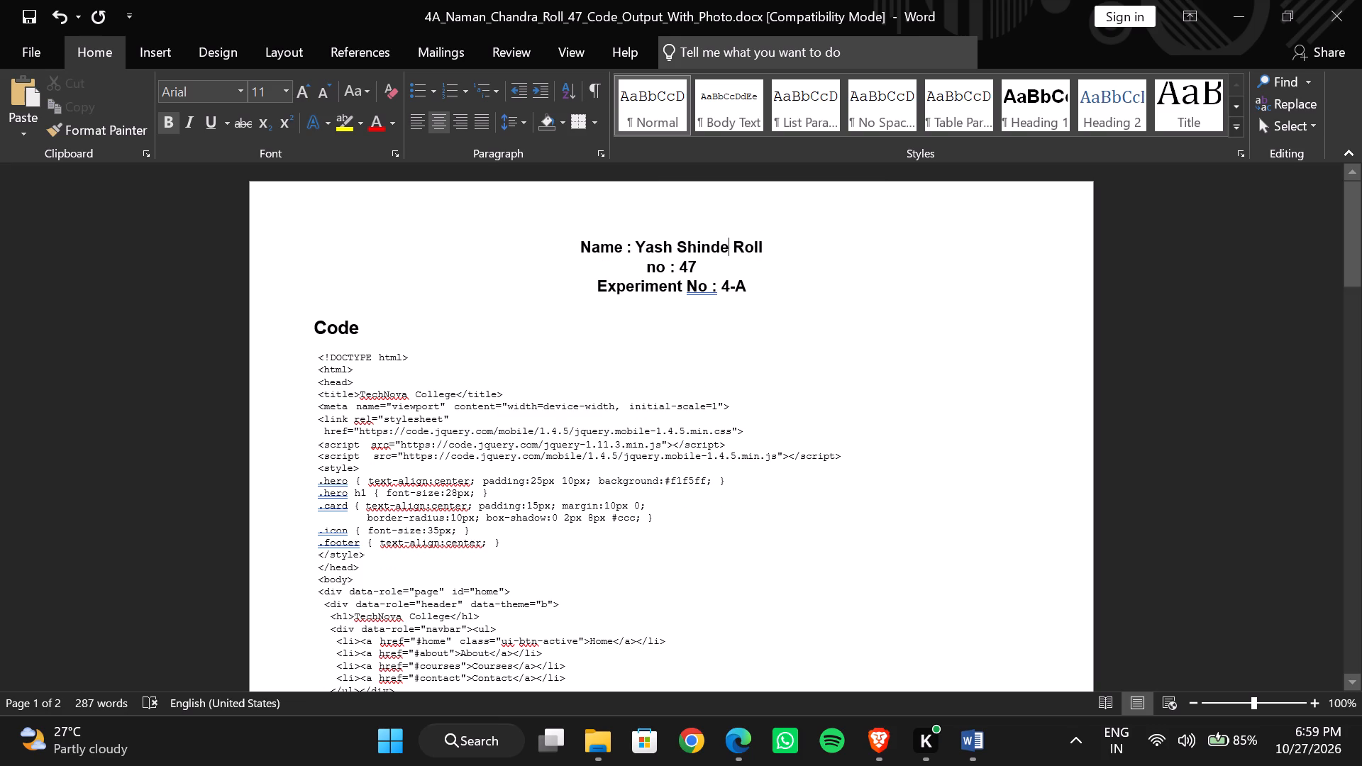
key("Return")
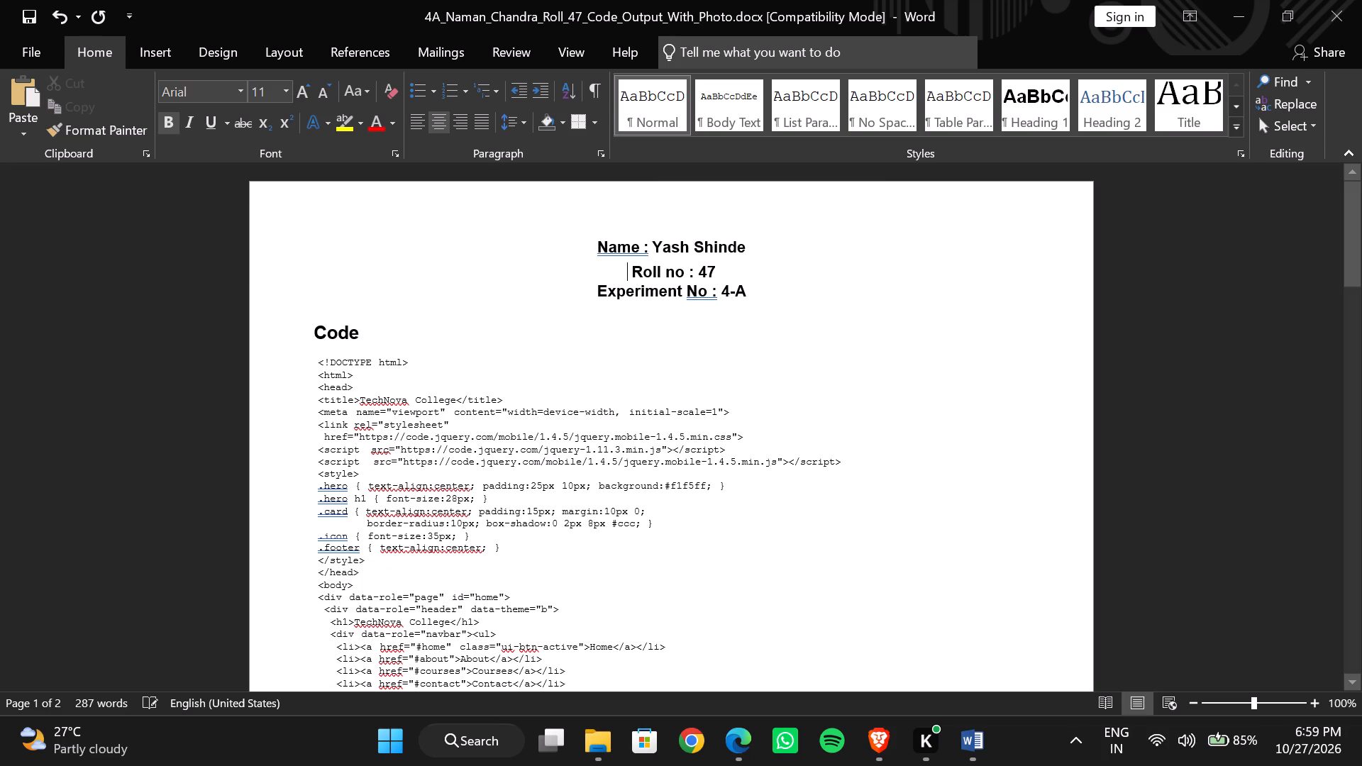
left_click(726, 273)
key("BackSpace")
key("BackSpace")
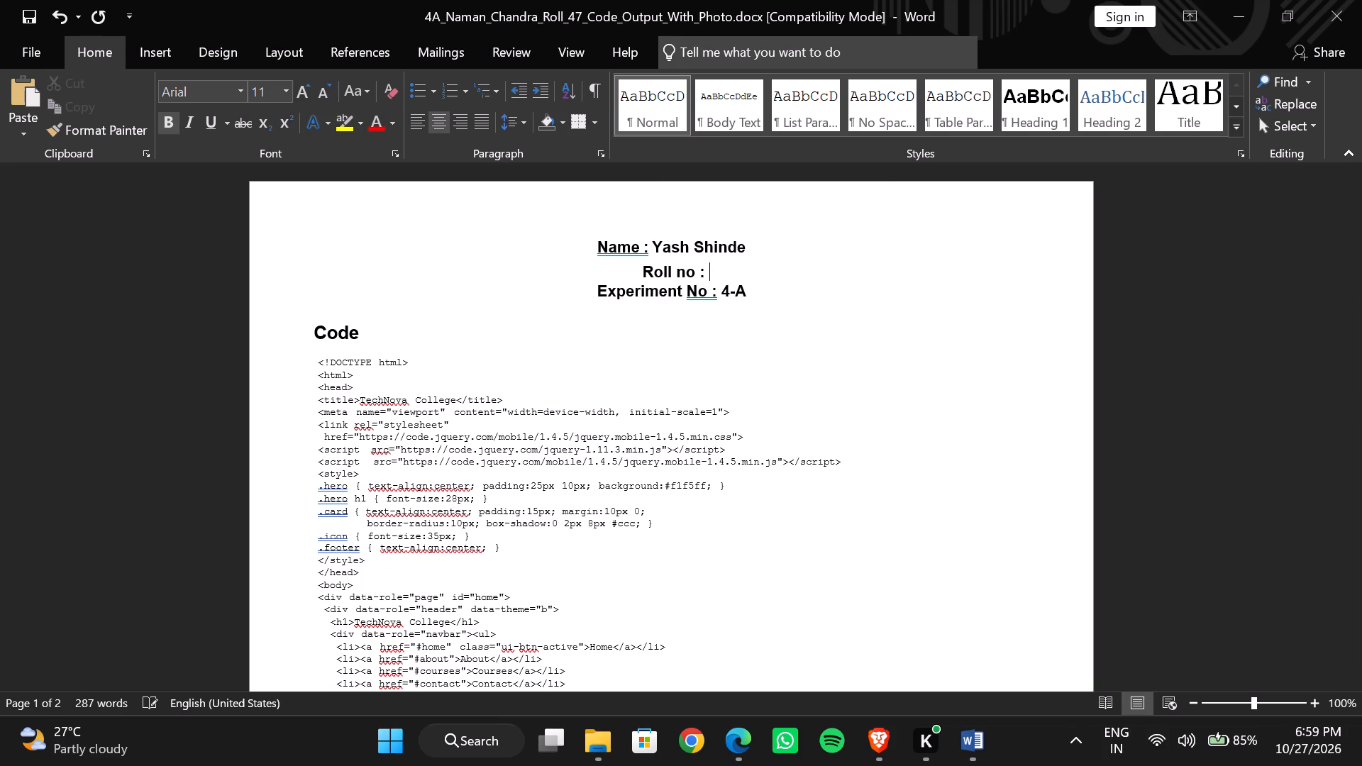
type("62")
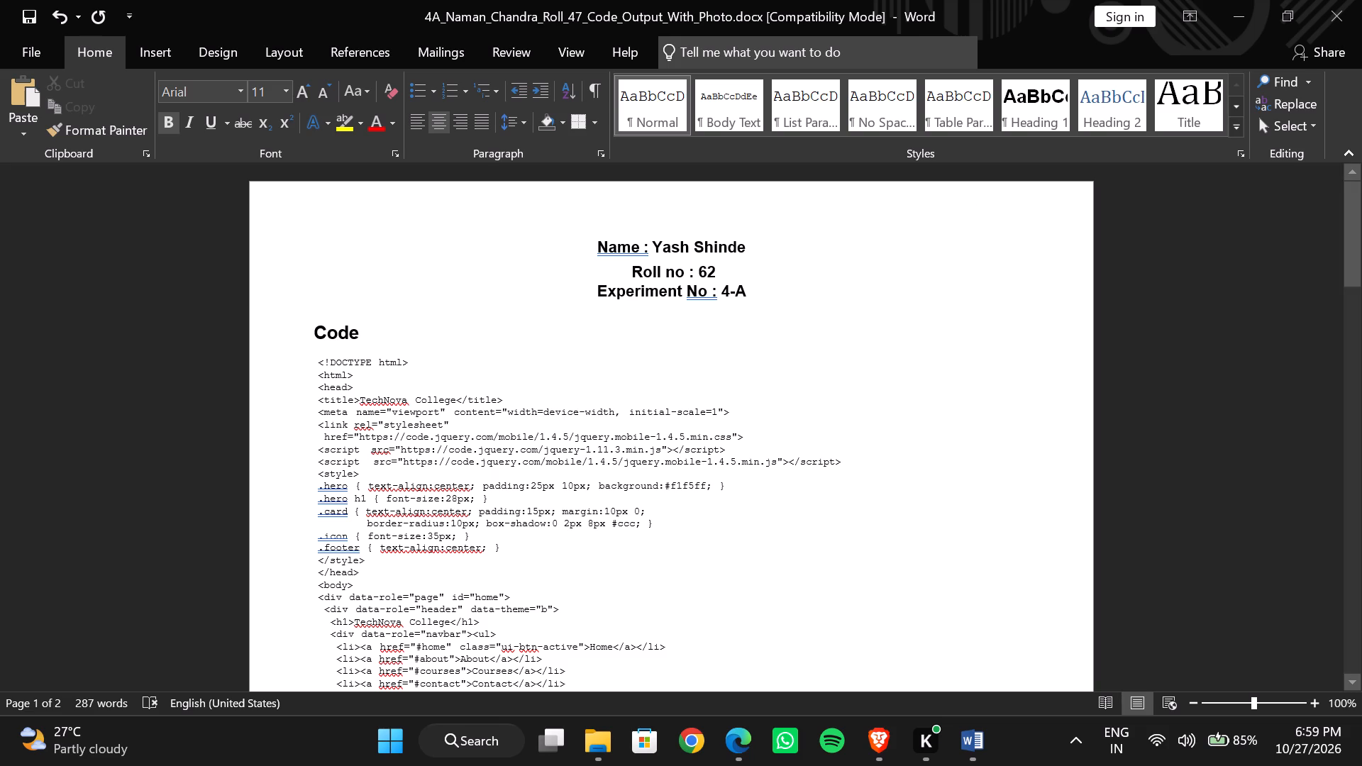
Look through the 4-A document's code and output screenshots to the end and back up to the heading.
scroll(724, 404, "down", 12)
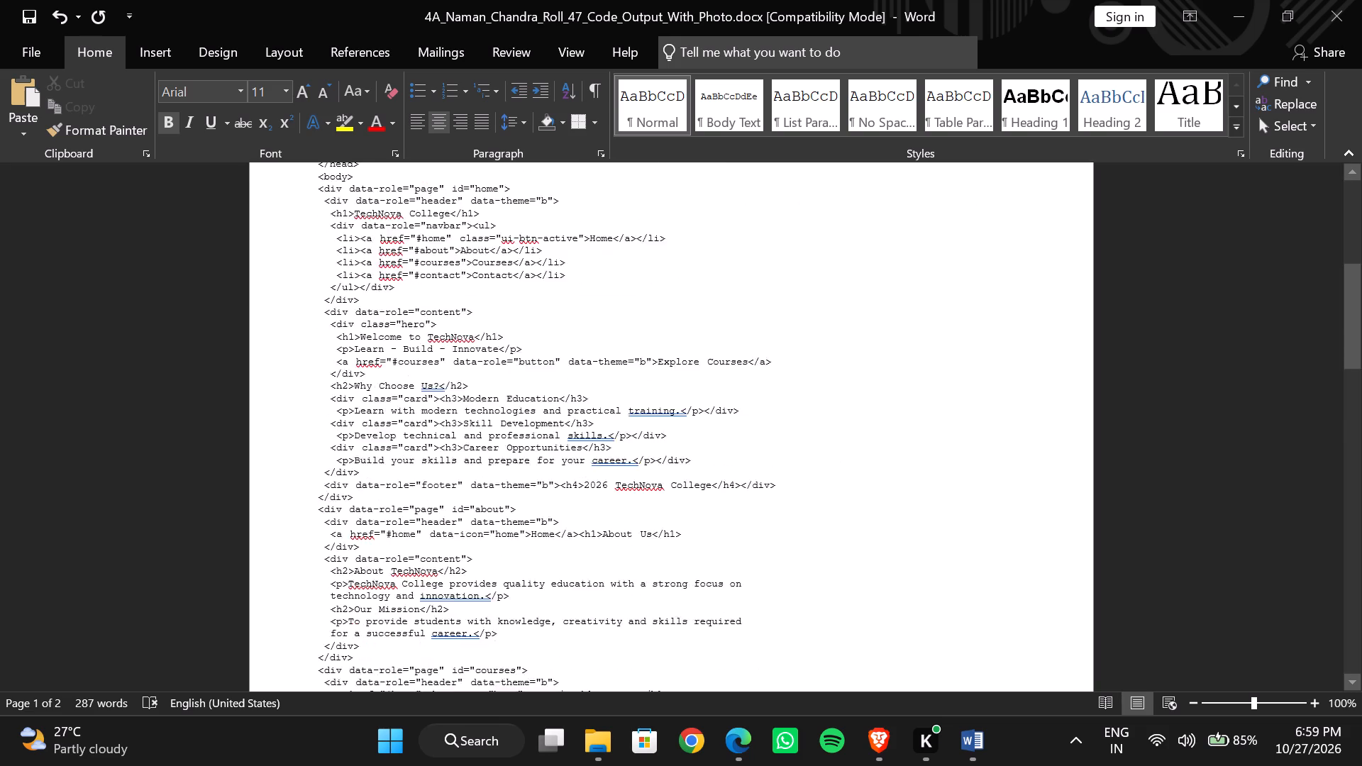
scroll(725, 413, "down", 20)
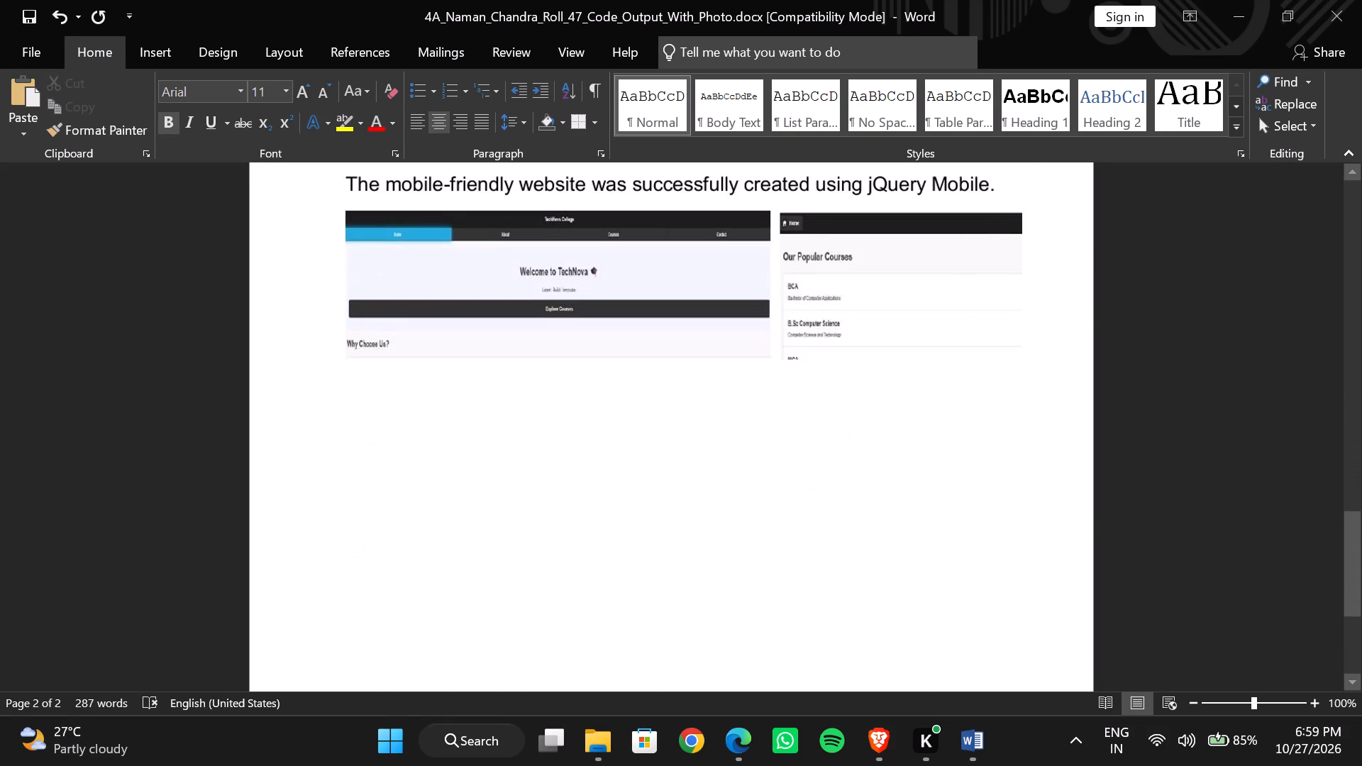
scroll(741, 421, "down", 9)
scroll(741, 421, "up", 14)
scroll(741, 421, "up", 12)
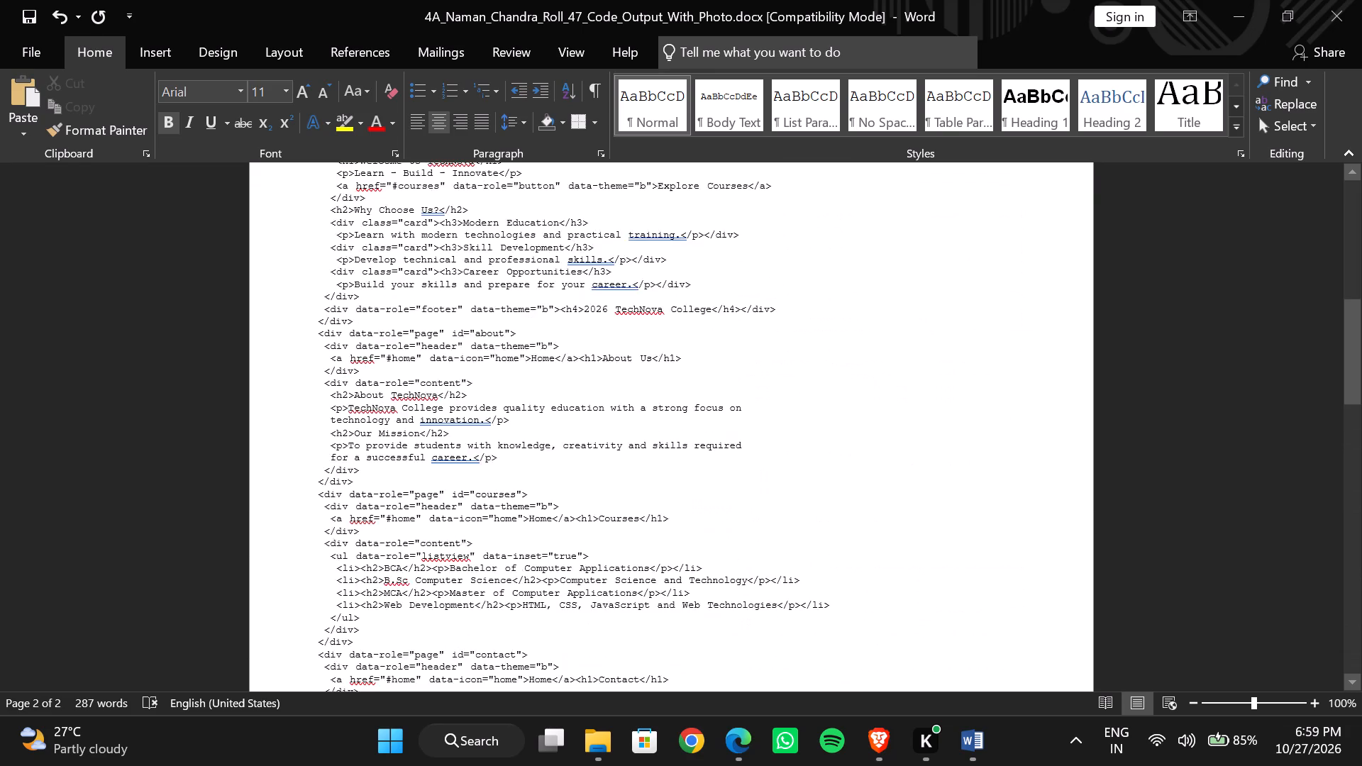
scroll(741, 421, "up", 18)
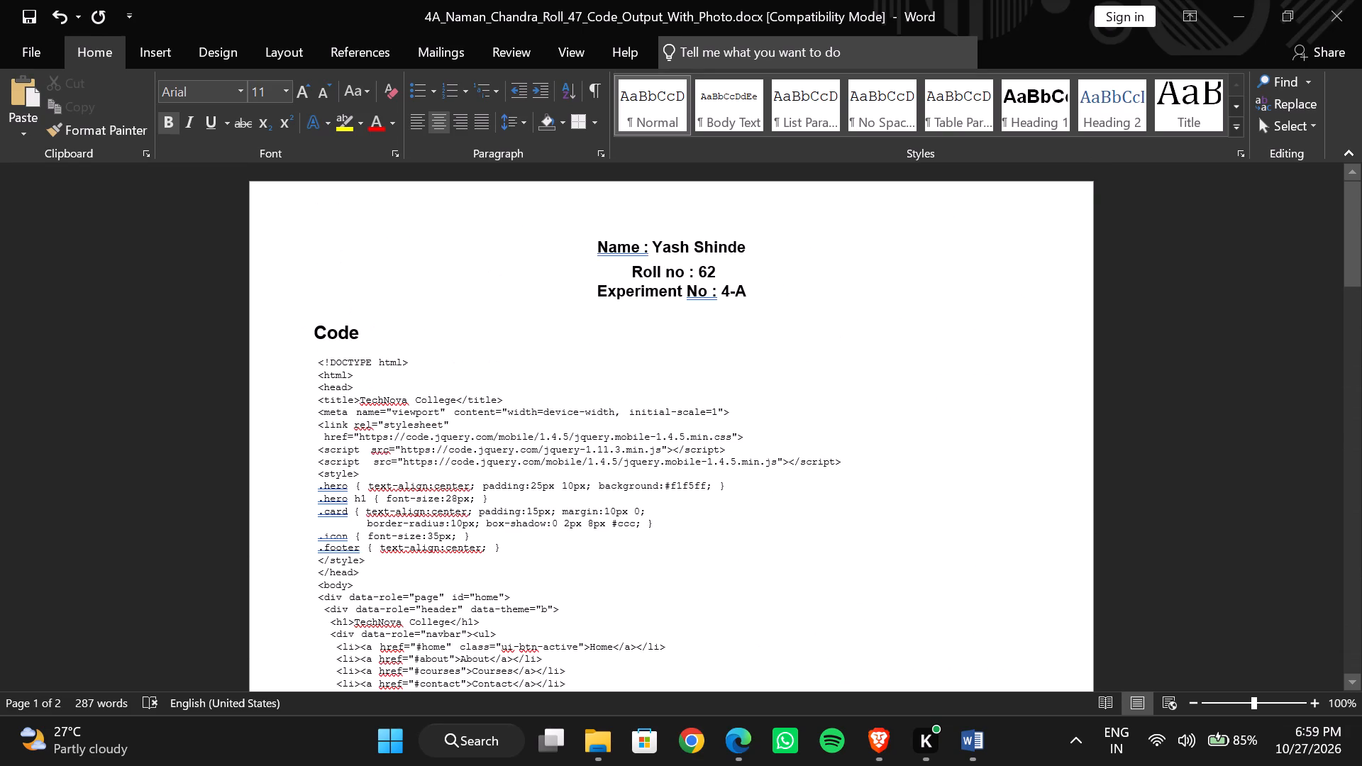
Publish the 4-A document as a PDF named ys lab 4A in the ys awp folder and look through it to the last page.
left_click(18, 59)
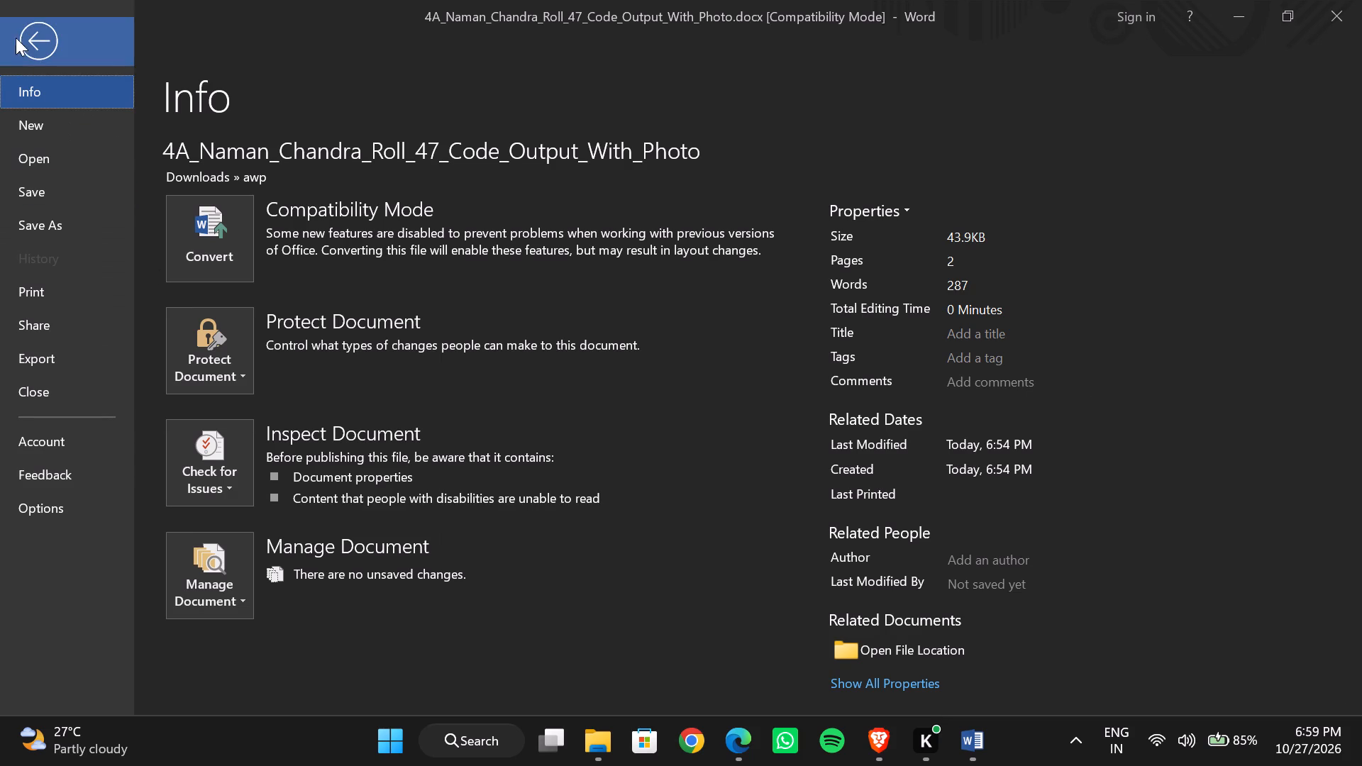
left_click(30, 43)
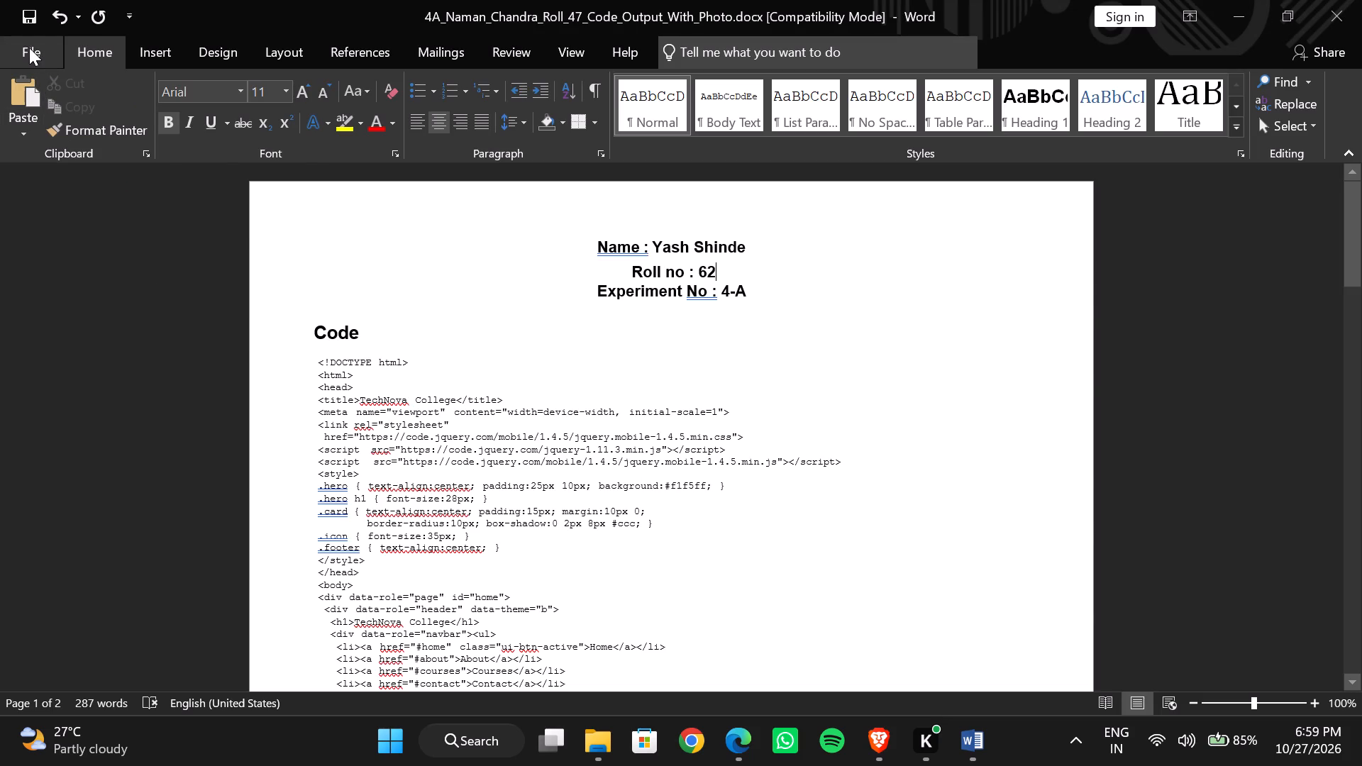
left_click(29, 48)
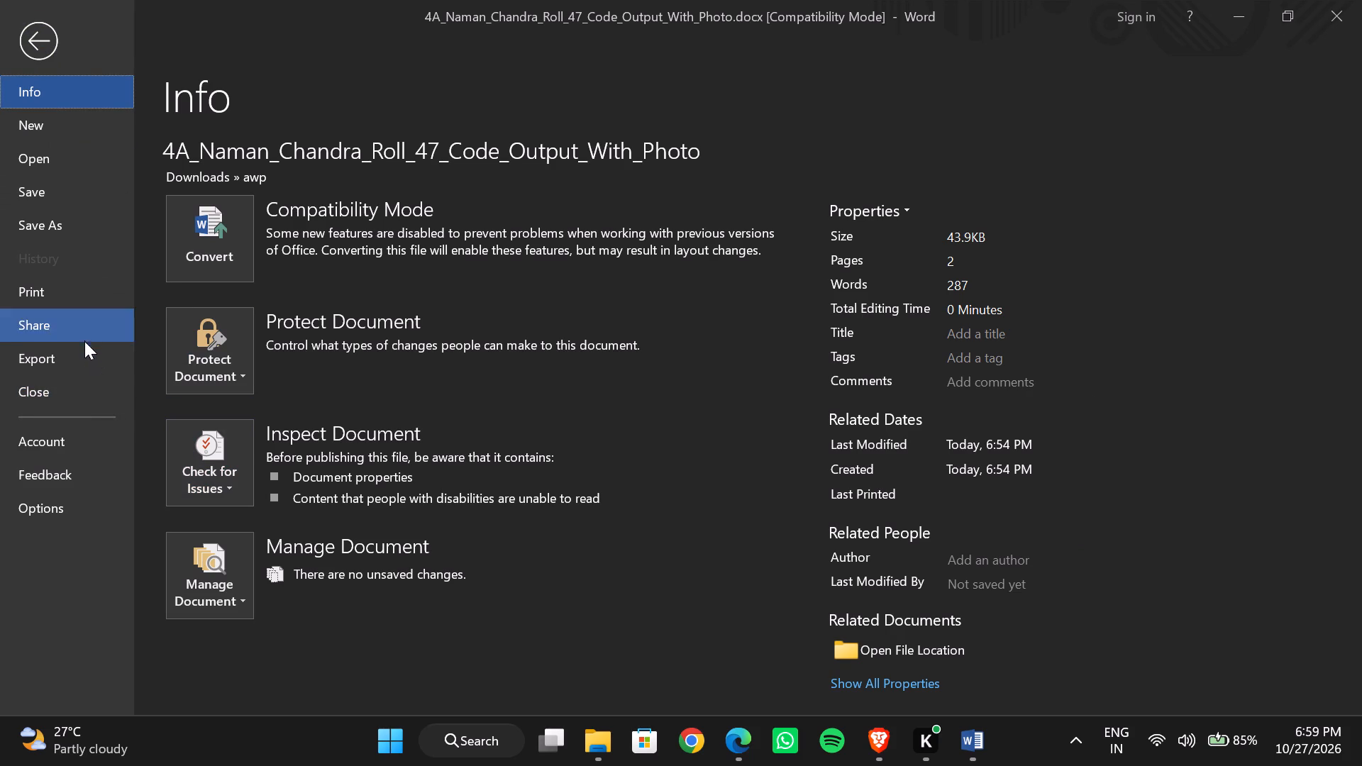
left_click(87, 357)
left_click(588, 294)
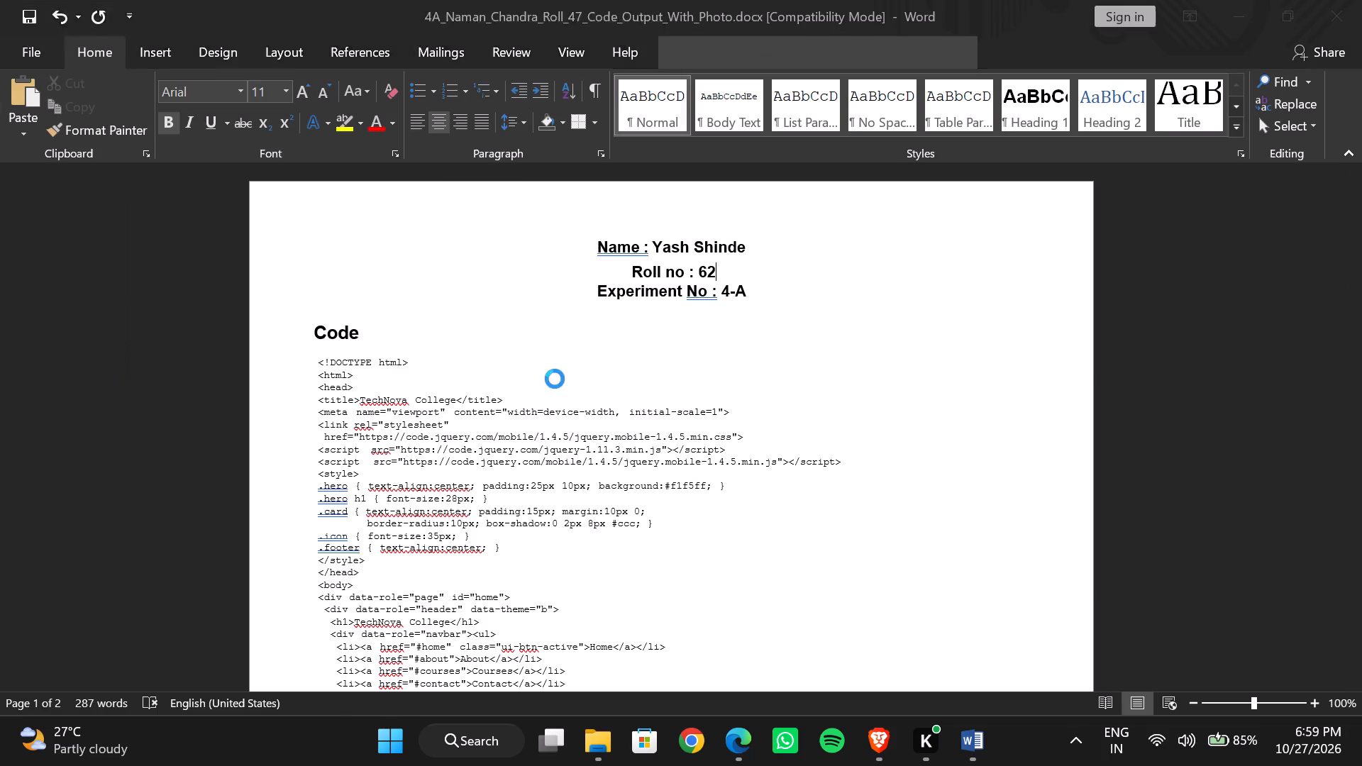
double_click(363, 196)
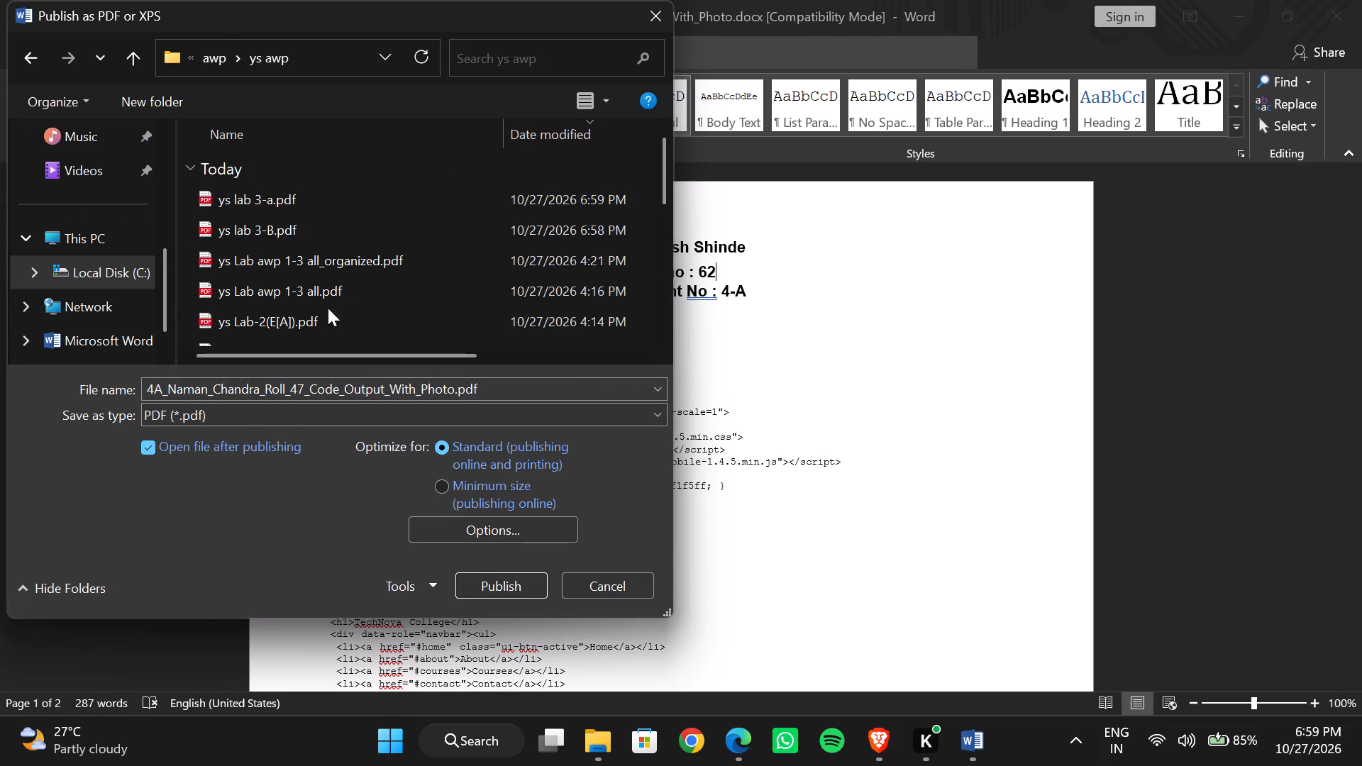
left_click_drag(489, 390, 200, 389)
left_click(182, 388)
left_click_drag(169, 388, 514, 388)
key("BackSpace")
key("BackSpace")
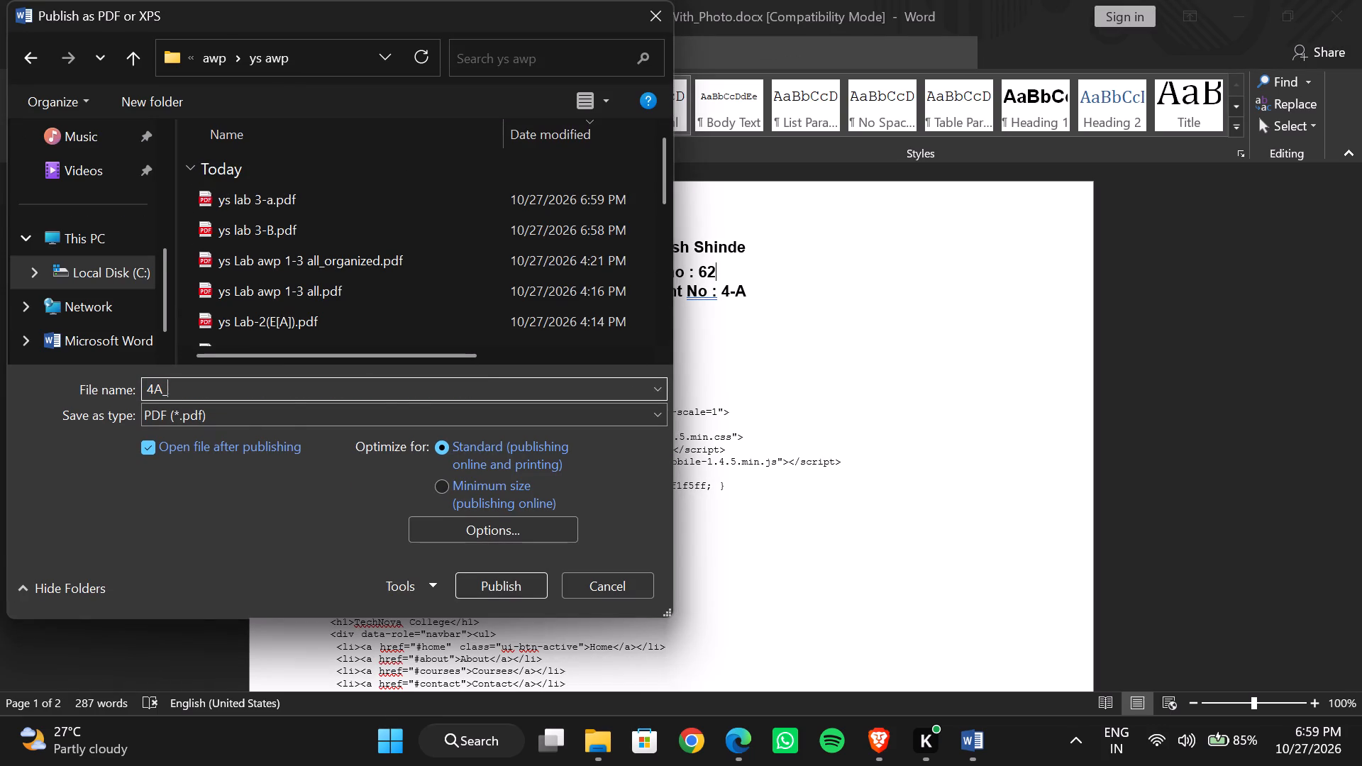
left_click(150, 390)
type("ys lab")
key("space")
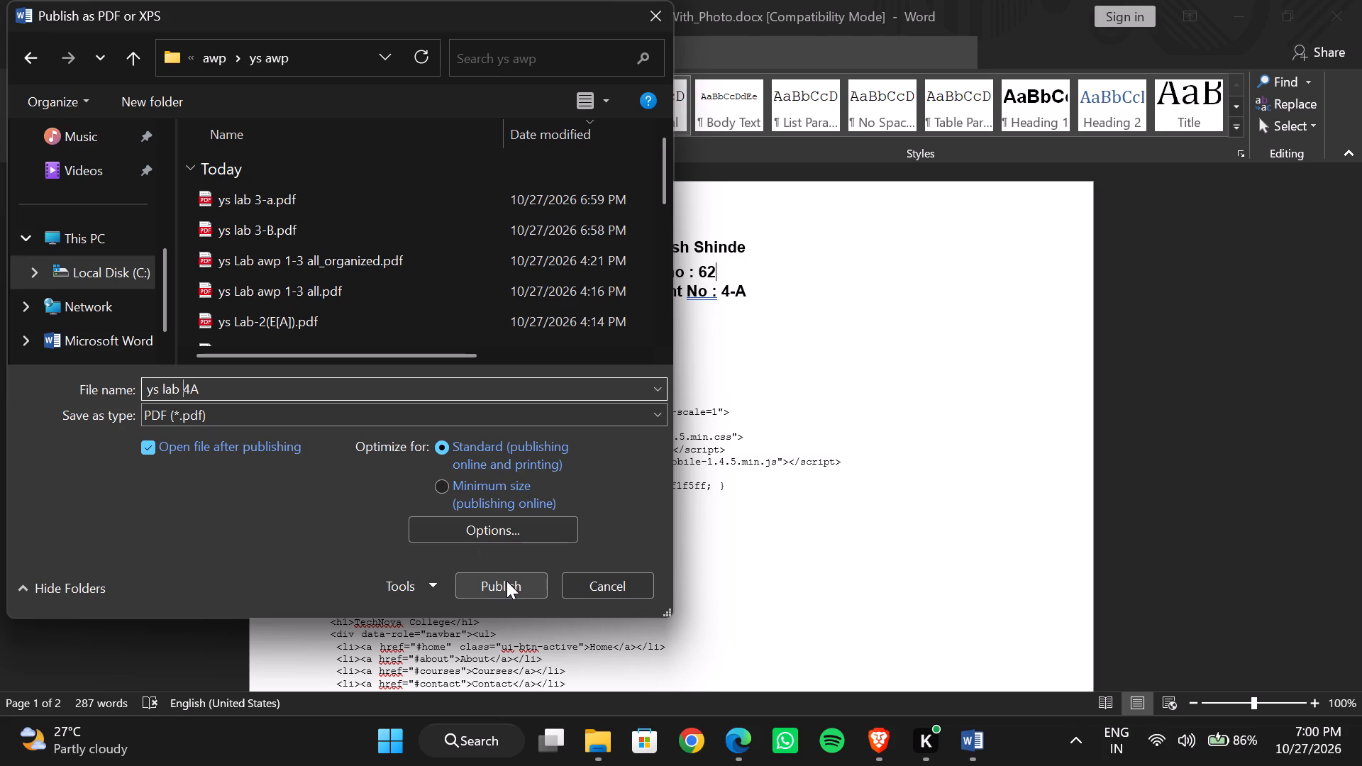
left_click(506, 581)
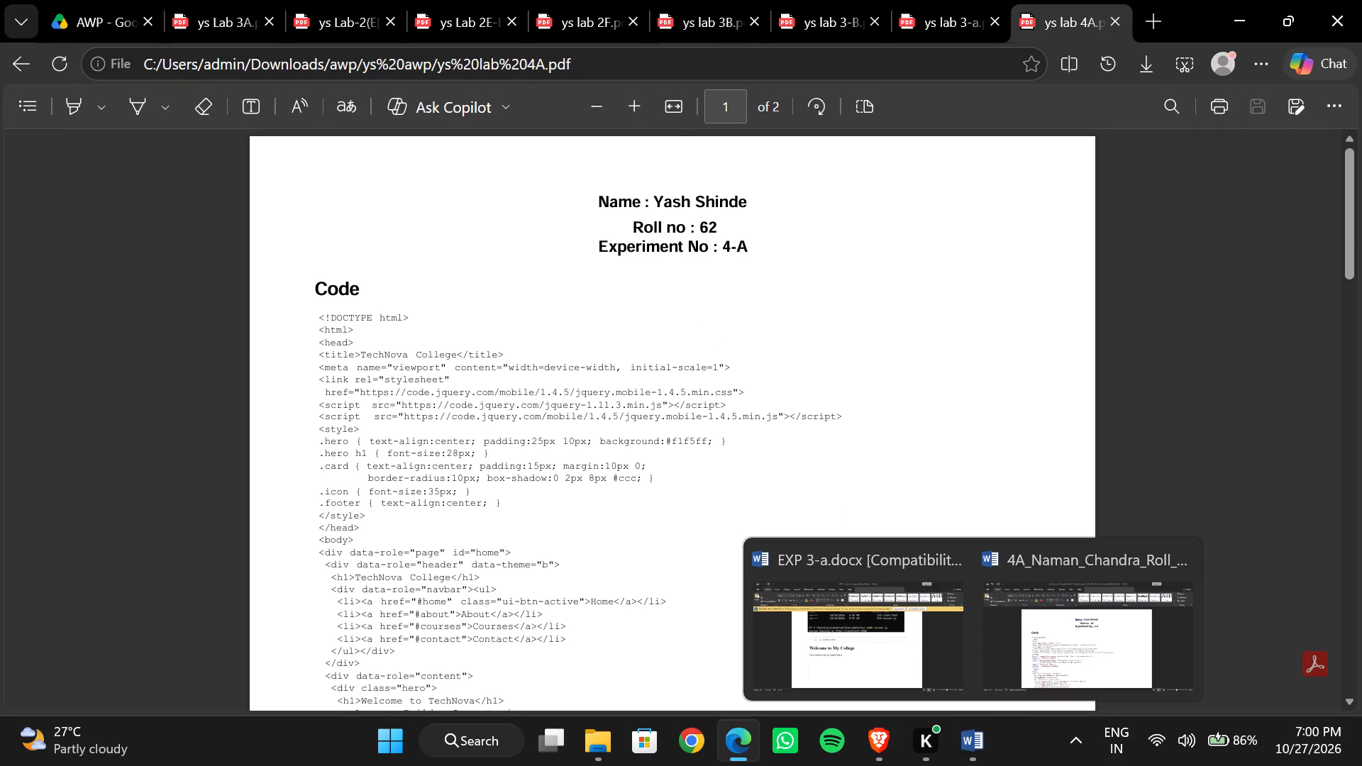
scroll(739, 408, "down", 6)
scroll(740, 411, "up", 7)
scroll(741, 411, "down", 7)
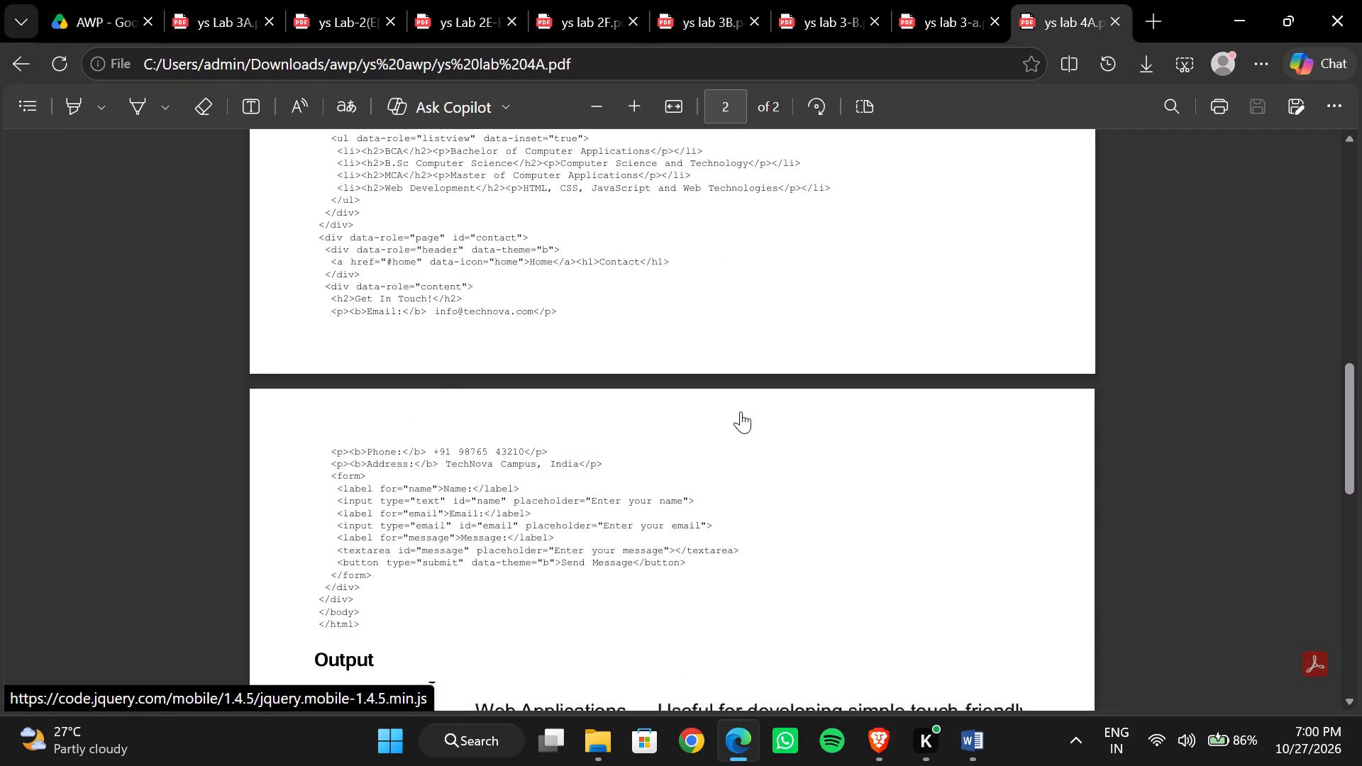
scroll(741, 411, "down", 18)
Back in the 4A Word document, replace the student name in the heading with the second student's name, without the colon after Name.
left_click(985, 755)
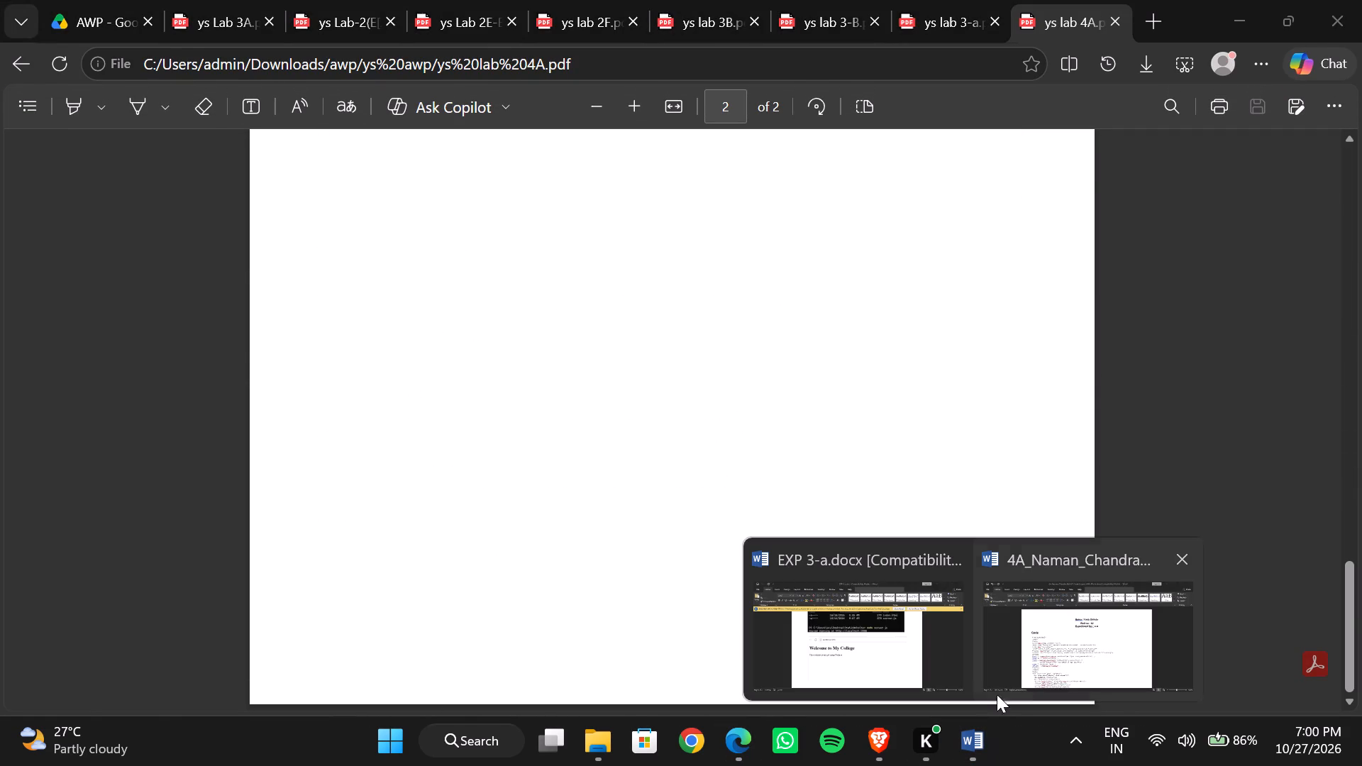
left_click(1029, 644)
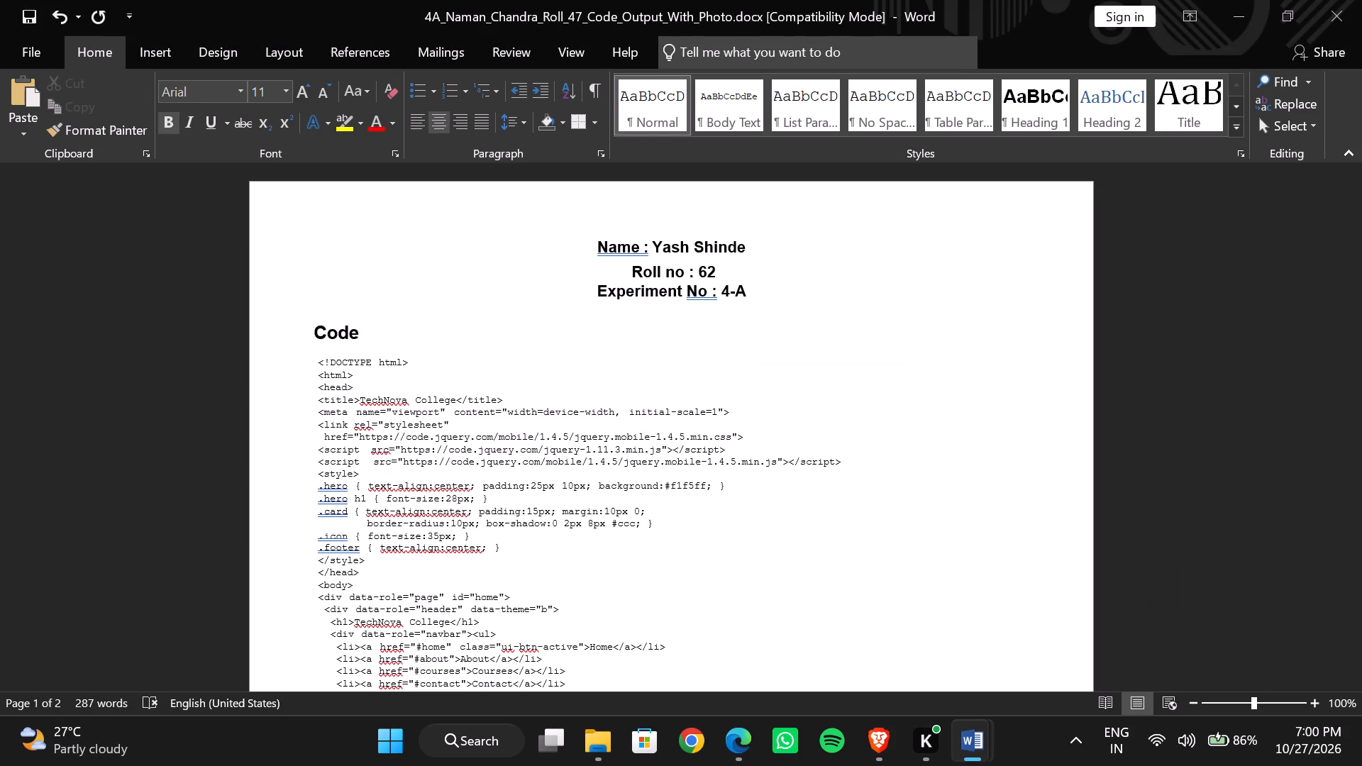
left_click_drag(761, 245, 665, 245)
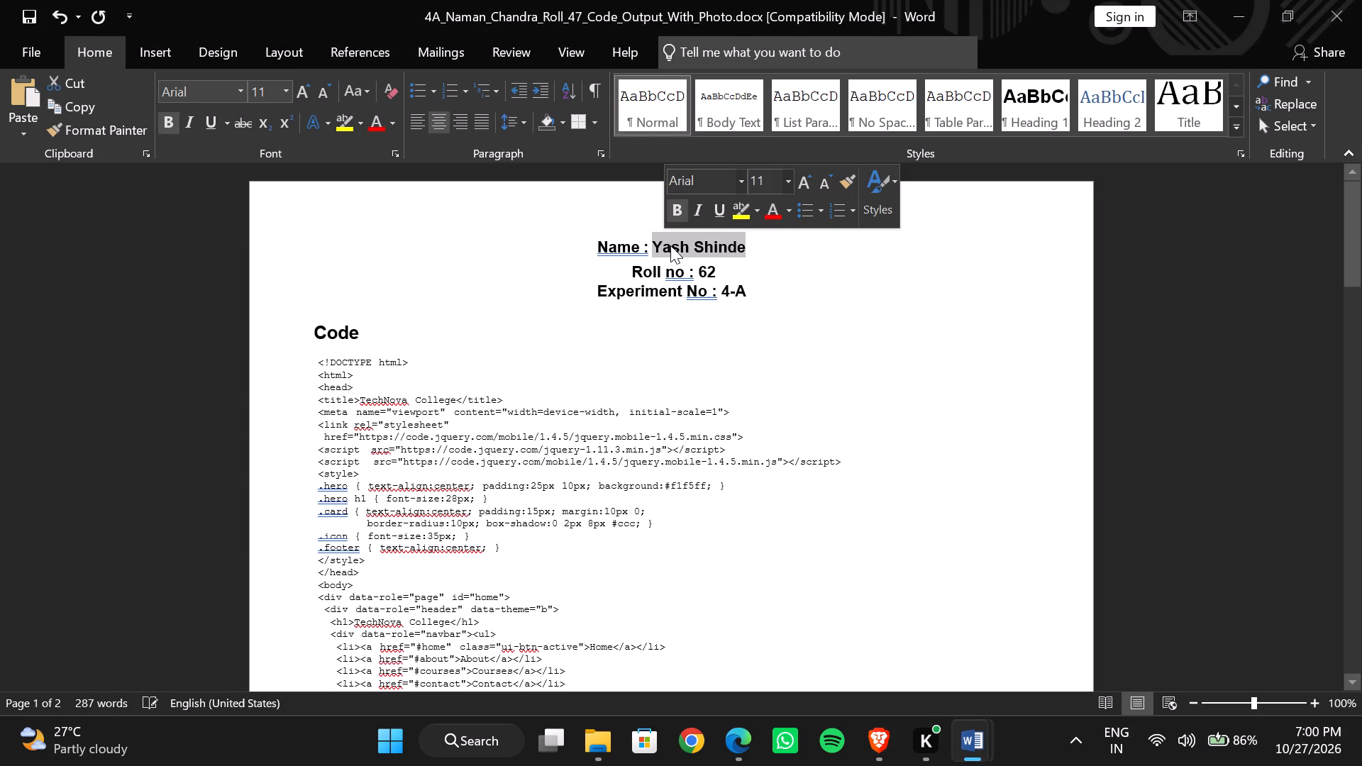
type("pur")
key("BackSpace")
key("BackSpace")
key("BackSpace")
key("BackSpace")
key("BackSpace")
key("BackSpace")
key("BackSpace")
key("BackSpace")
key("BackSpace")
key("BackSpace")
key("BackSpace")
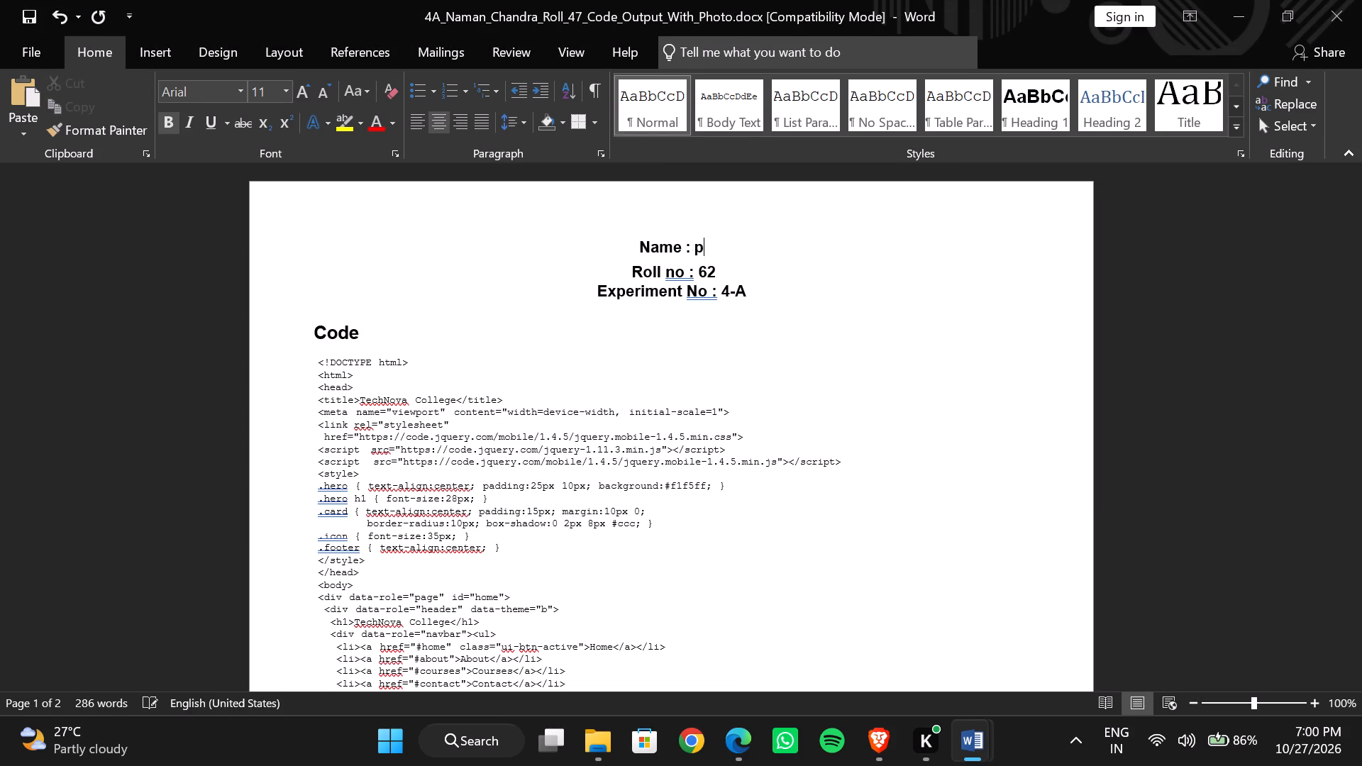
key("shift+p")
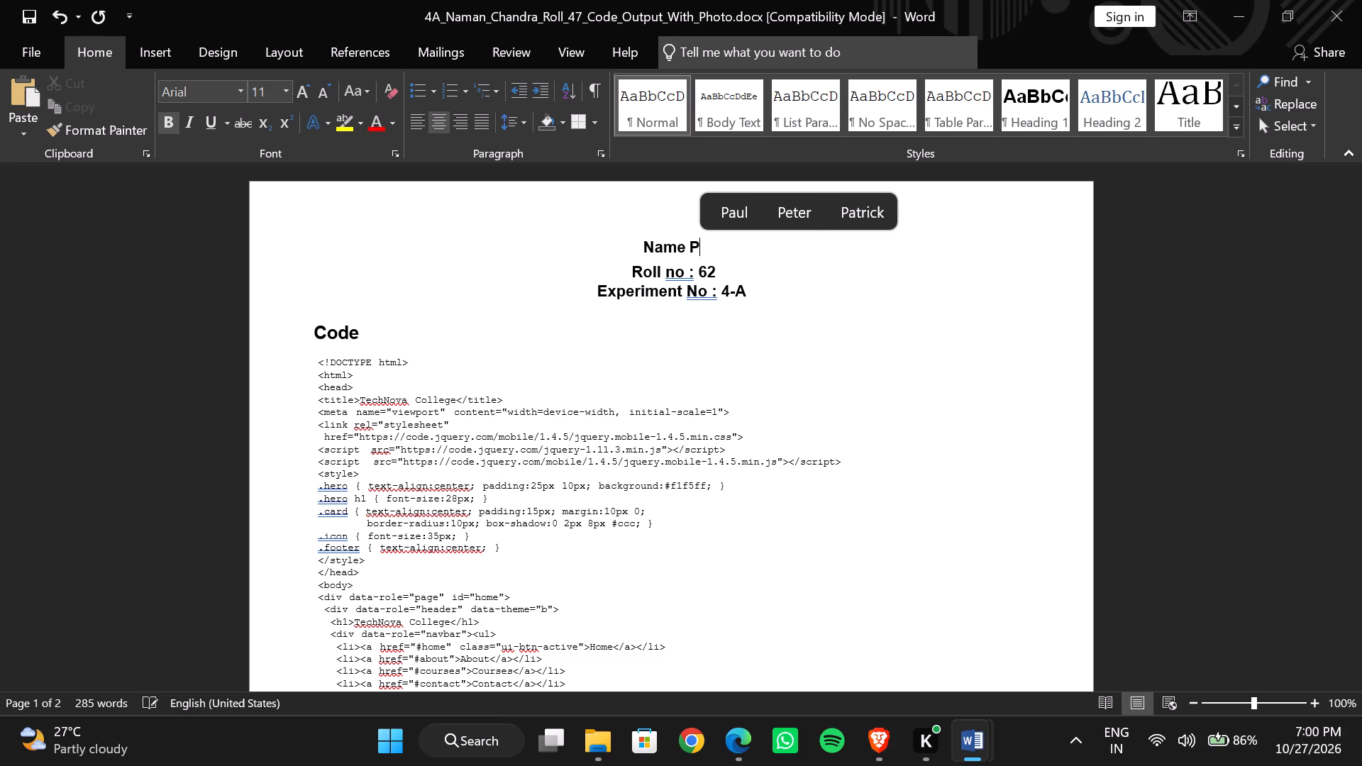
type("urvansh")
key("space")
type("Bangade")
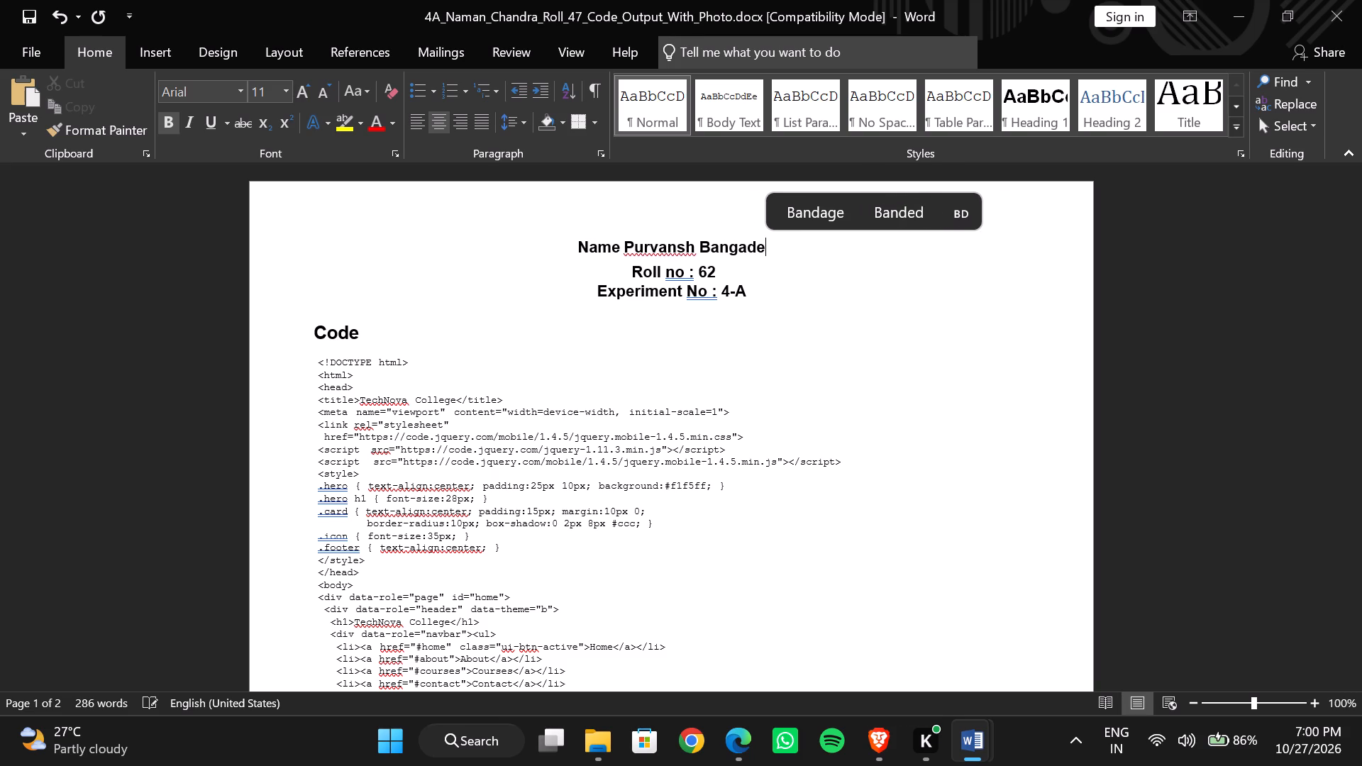
left_click(790, 209)
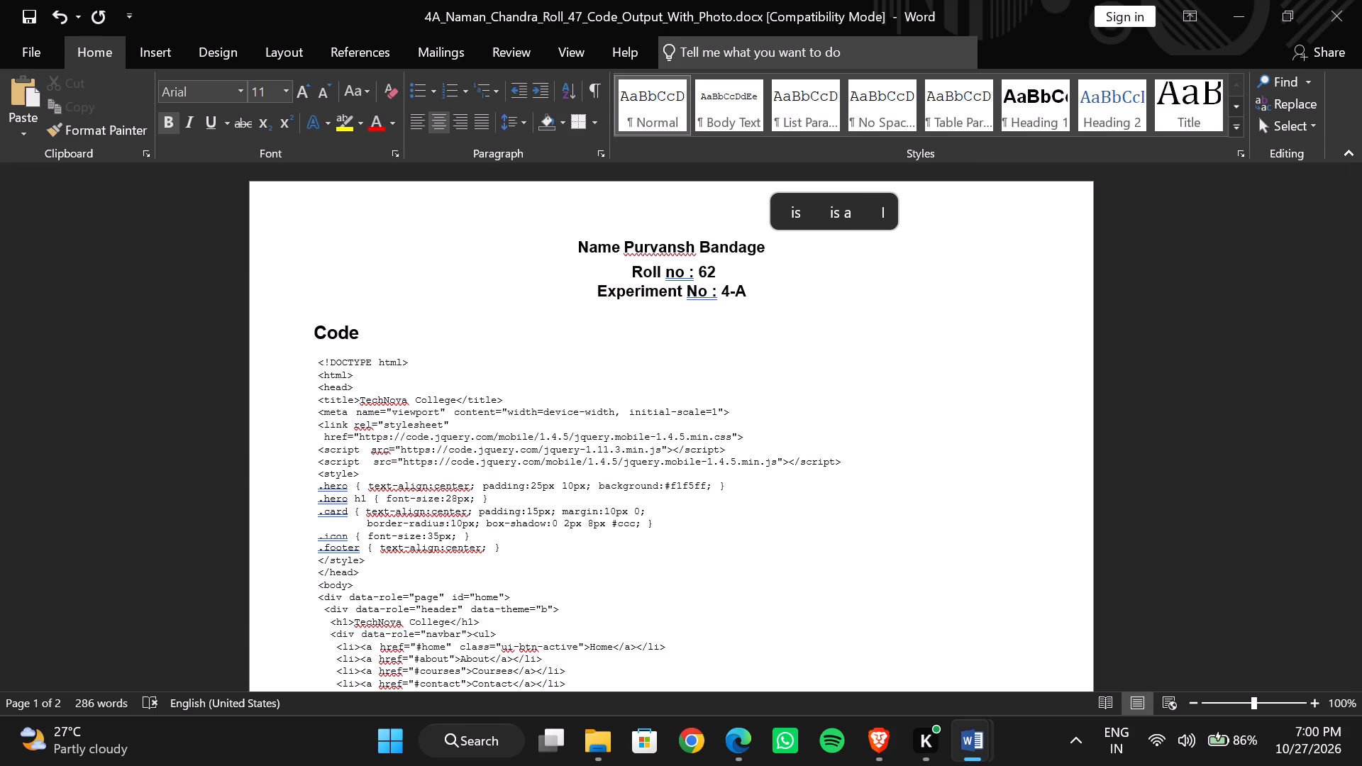
key("BackSpace")
key("BackSpace")
key("BackSpace")
key("BackSpace")
key("BackSpace")
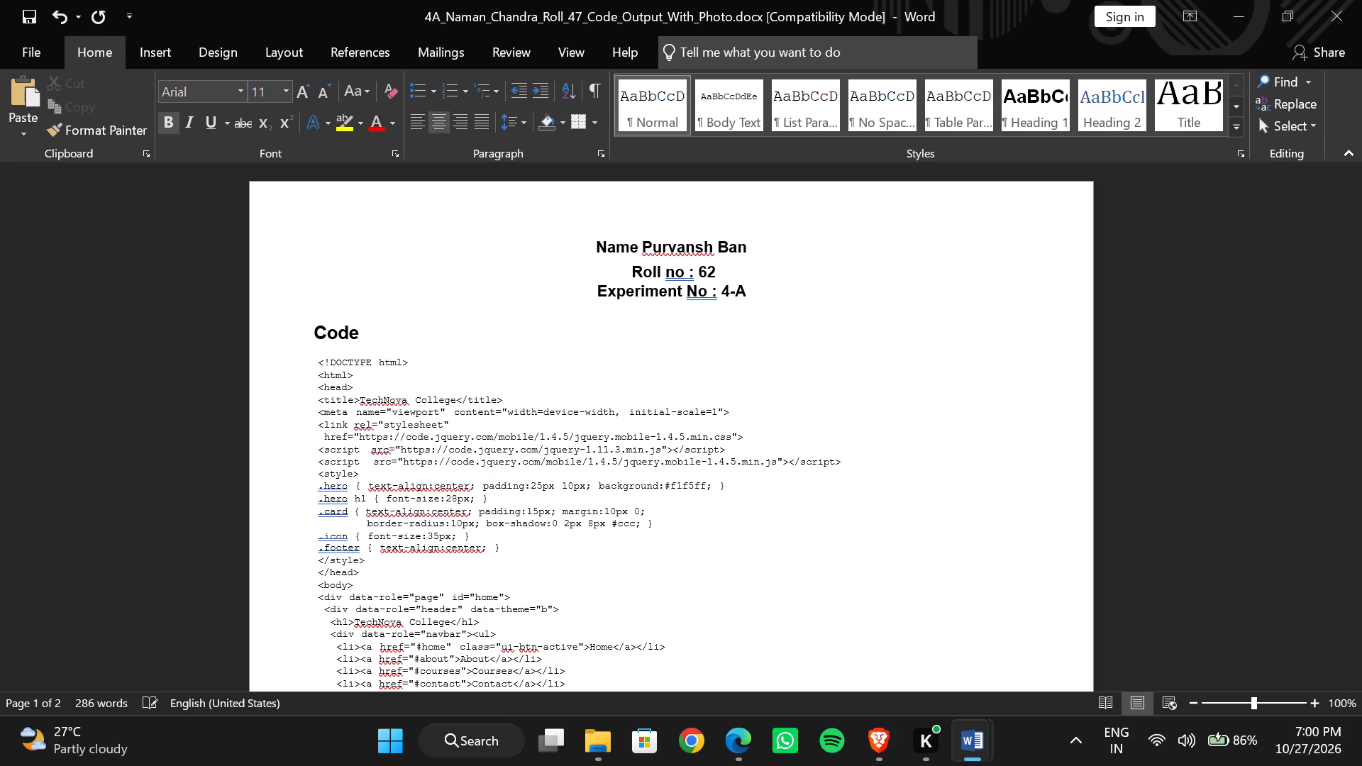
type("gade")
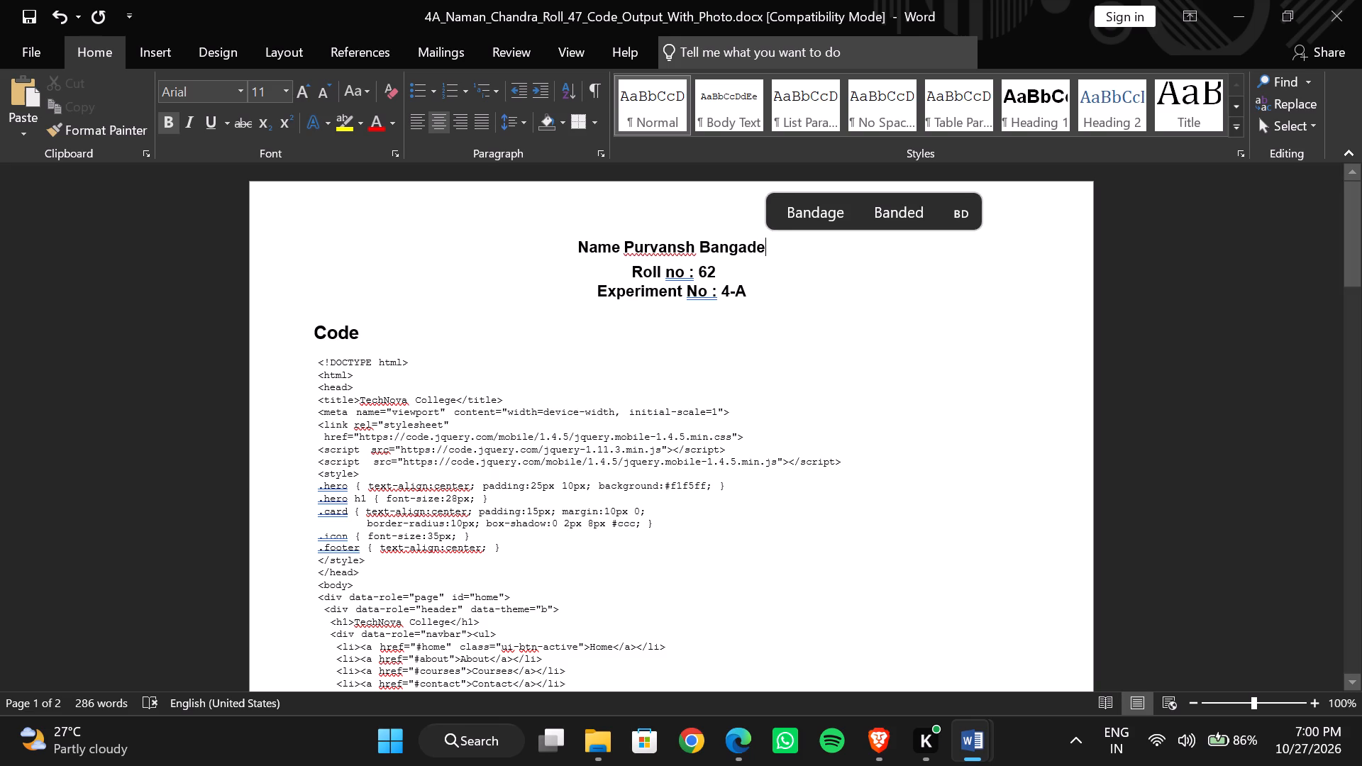
Replace the roll number in the Experiment 4-A heading with the second student's.
left_click(714, 271)
key("BackSpace")
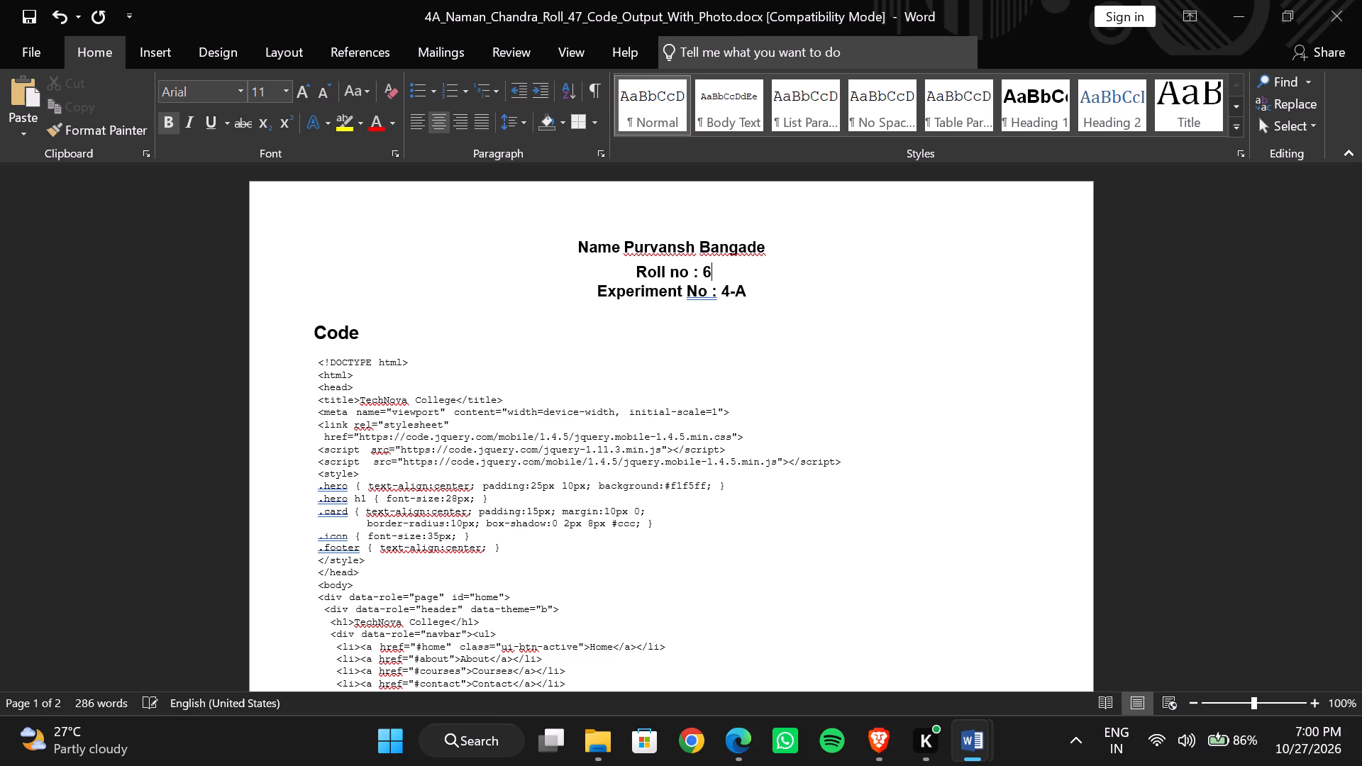
key("BackSpace")
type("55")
Publish the edited 4-A document as a PDF named pb awp lab 4A on the Desktop and look through it to the last page.
left_click(23, 48)
left_click(35, 26)
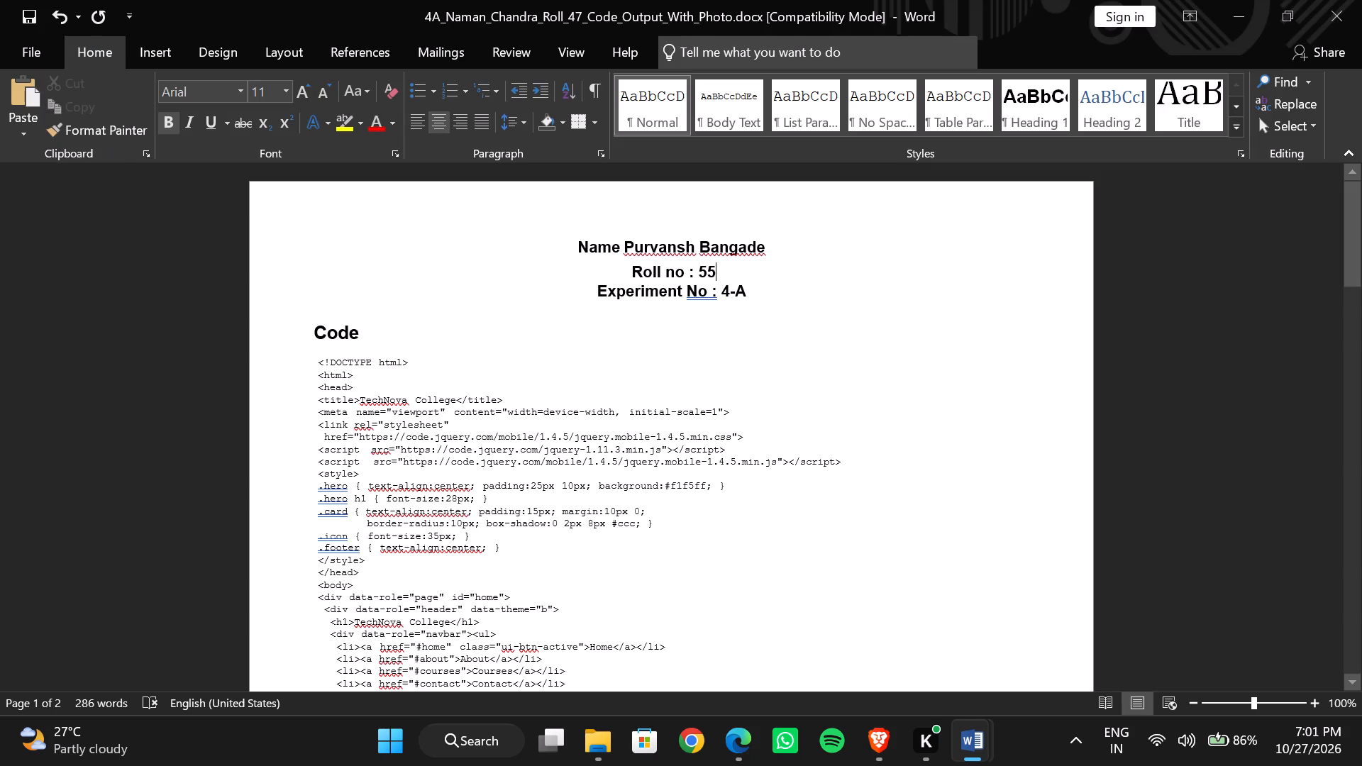
left_click(28, 57)
left_click(52, 351)
left_click(579, 309)
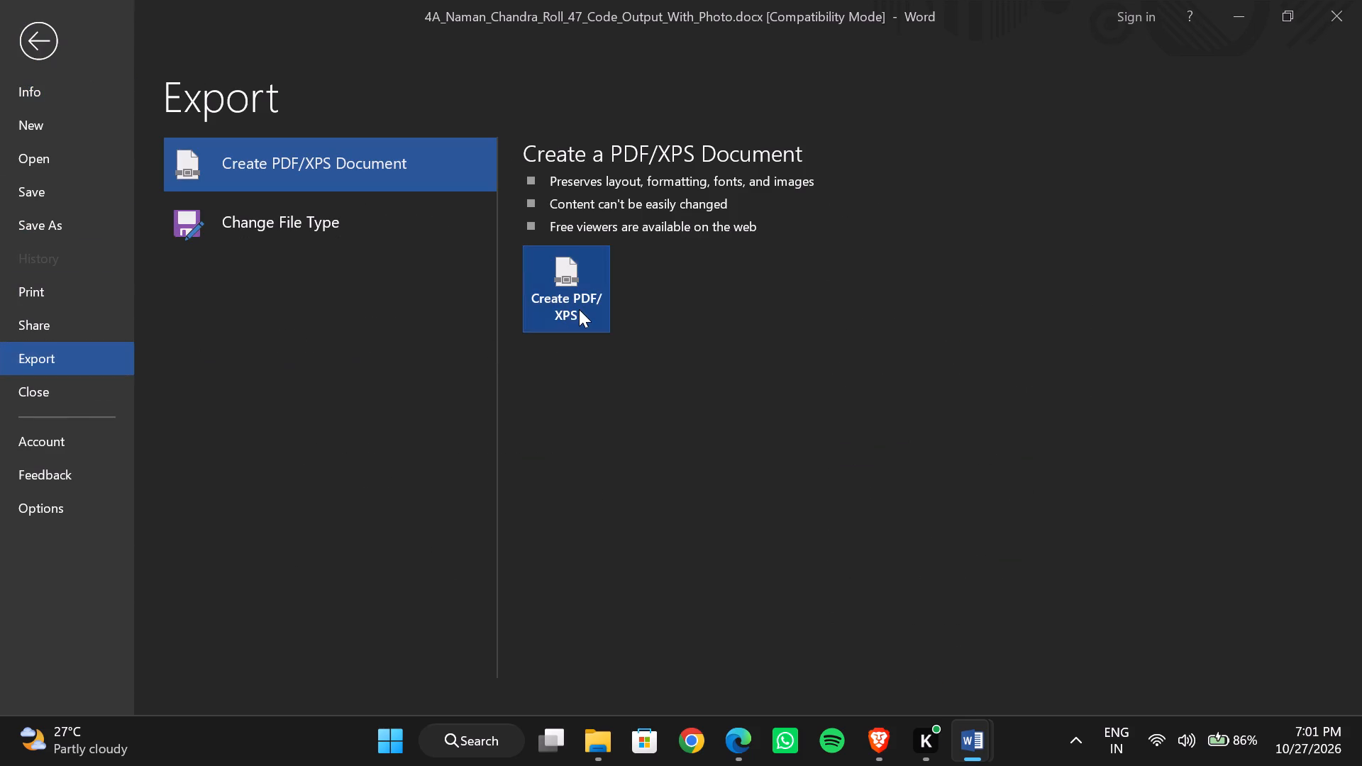
scroll(106, 231, "up", 2)
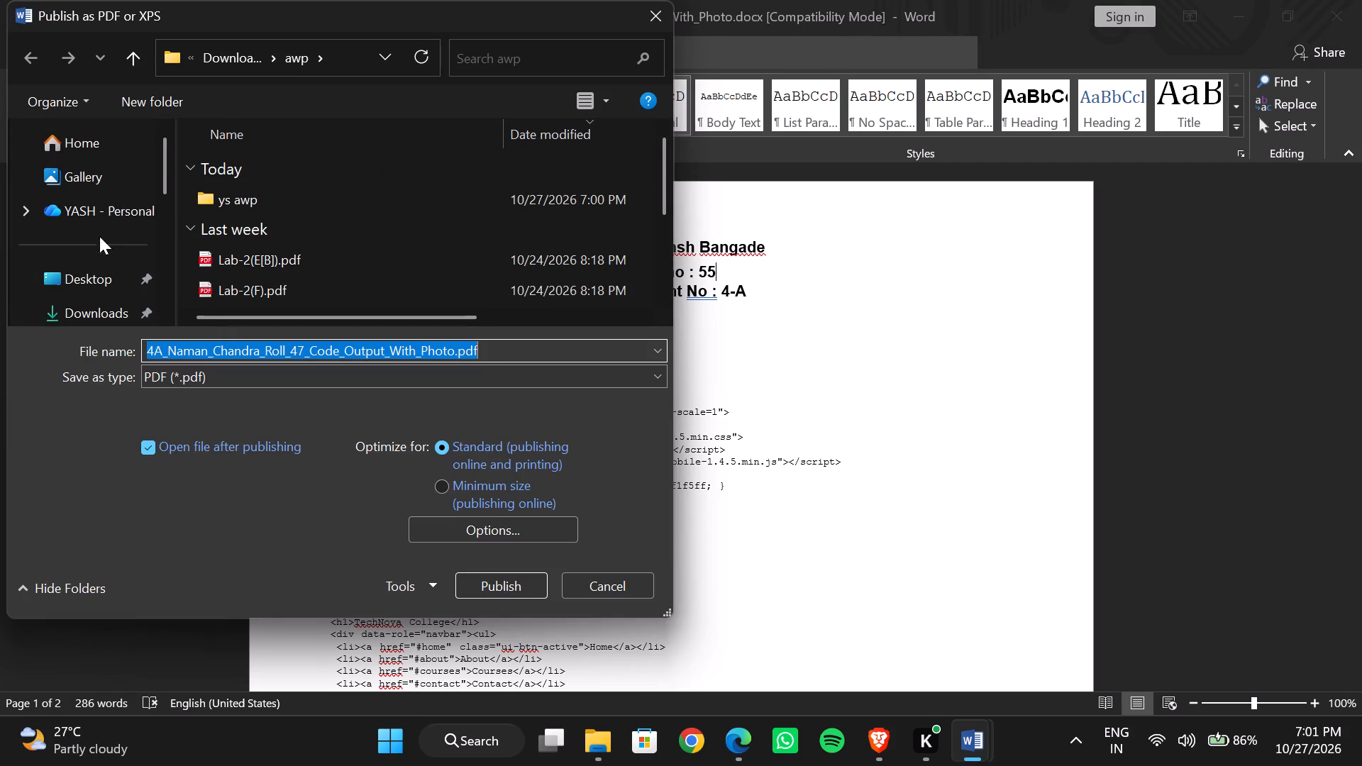
left_click(92, 293)
left_click_drag(478, 348, 92, 348)
left_click(177, 357)
left_click_drag(165, 352, 380, 352)
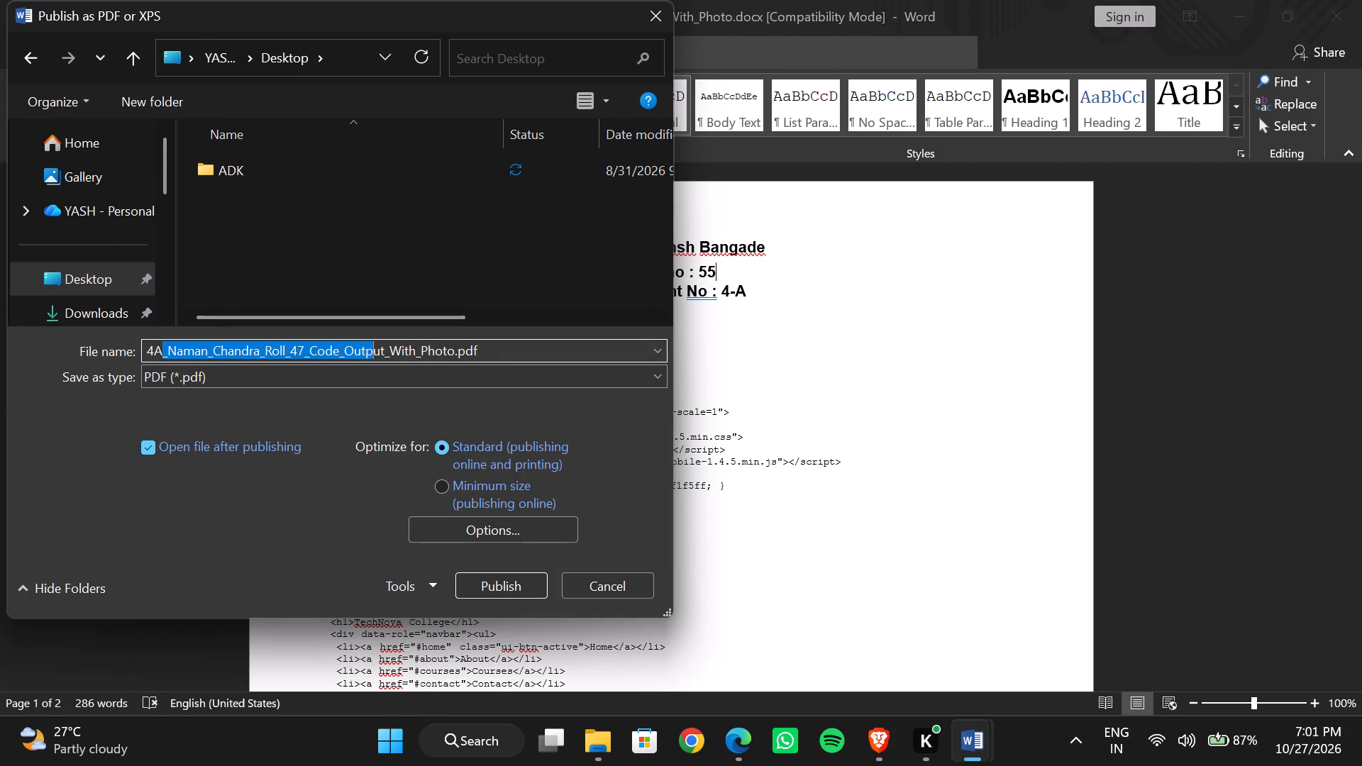
left_click_drag(380, 352, 514, 352)
key("BackSpace")
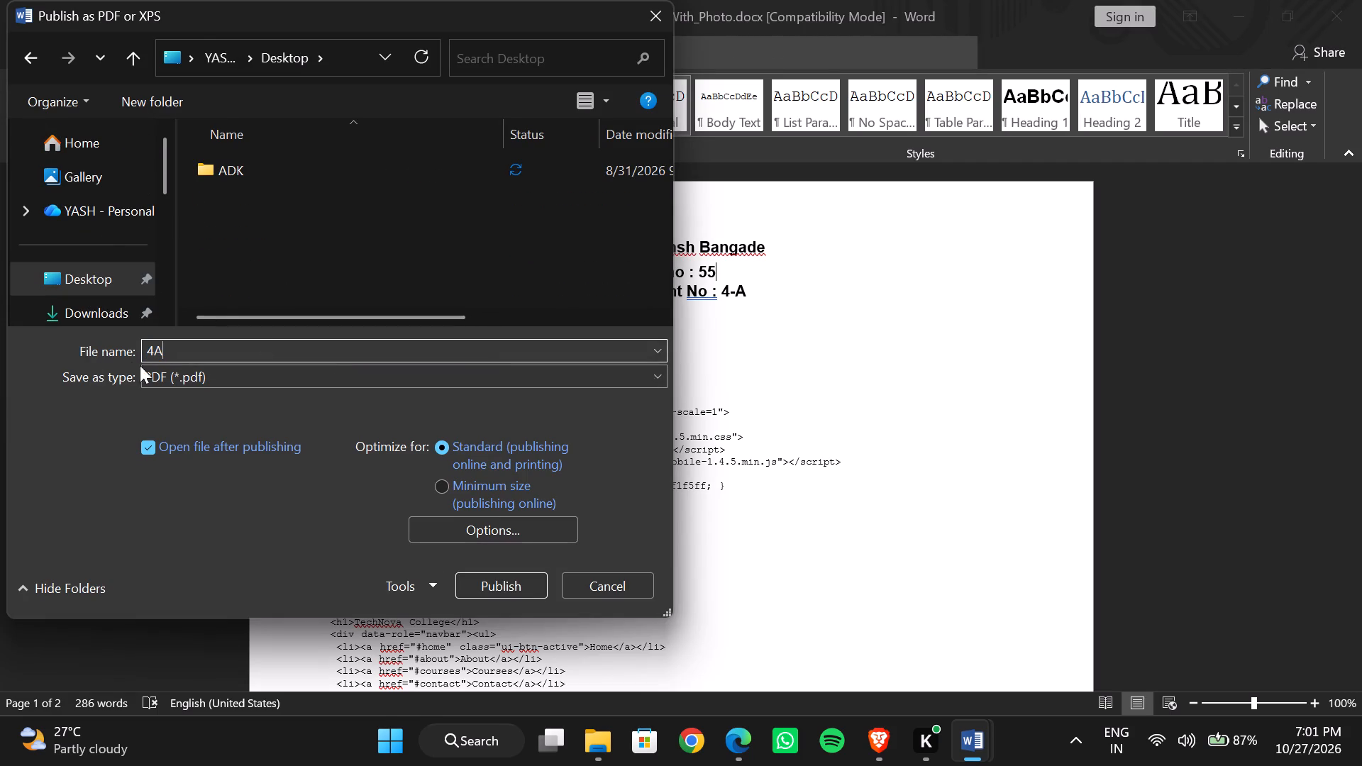
left_click(148, 354)
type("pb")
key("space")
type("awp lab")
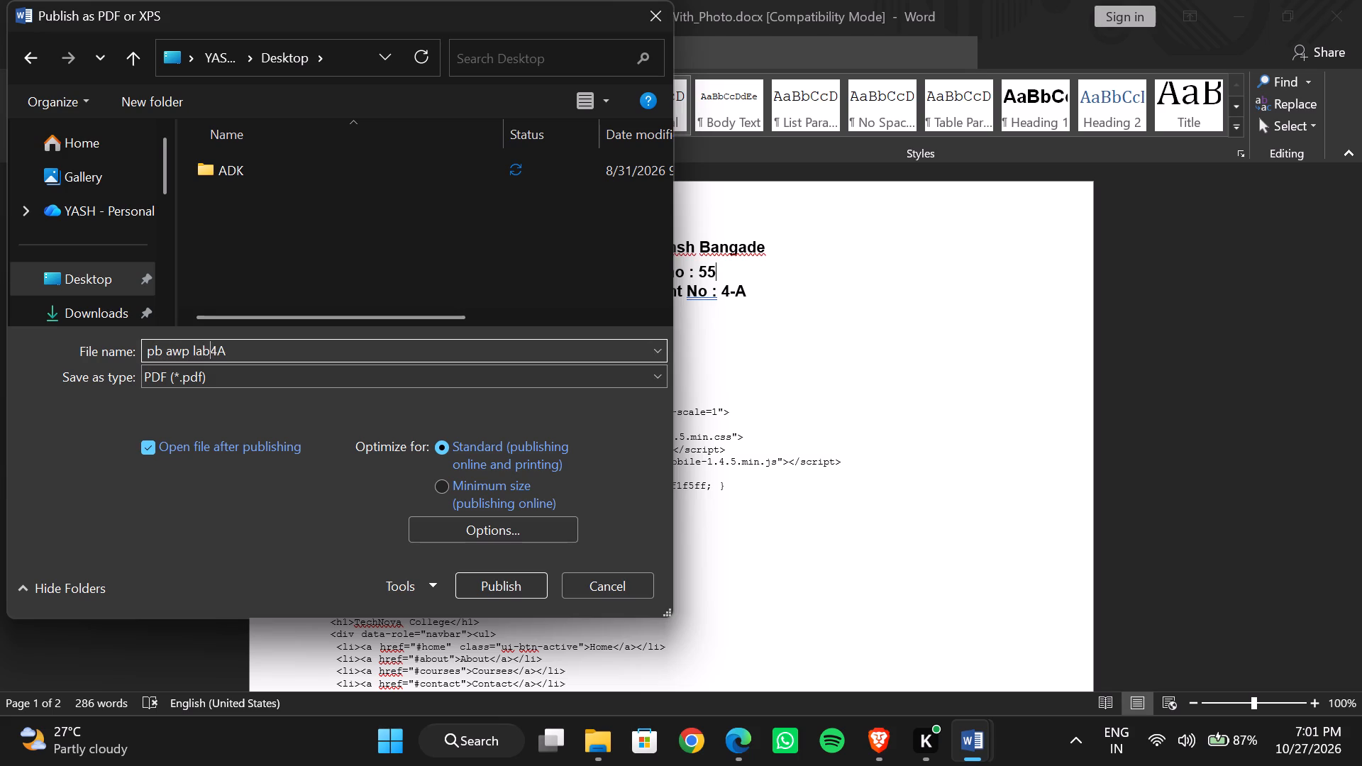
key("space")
left_click(95, 287)
left_click(511, 584)
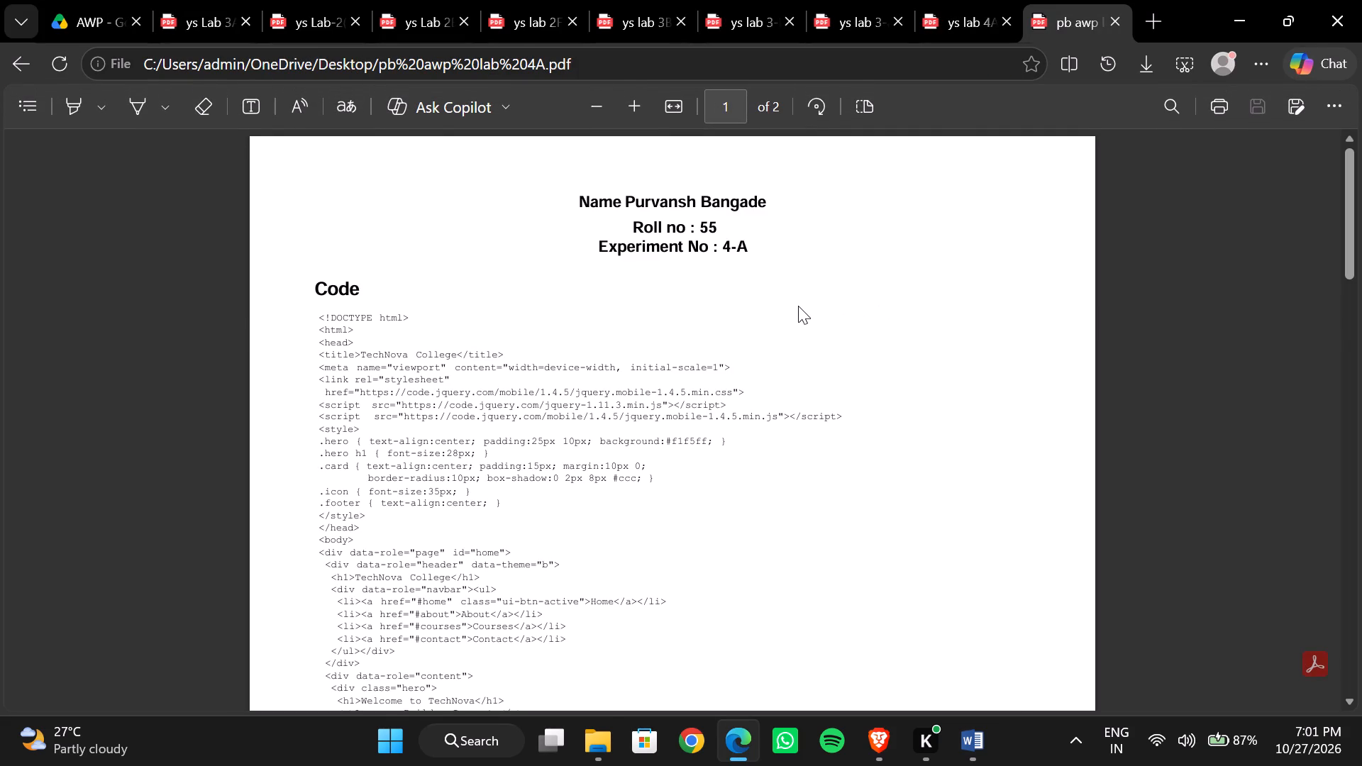
scroll(809, 345, "down", 20)
scroll(809, 345, "down", 7)
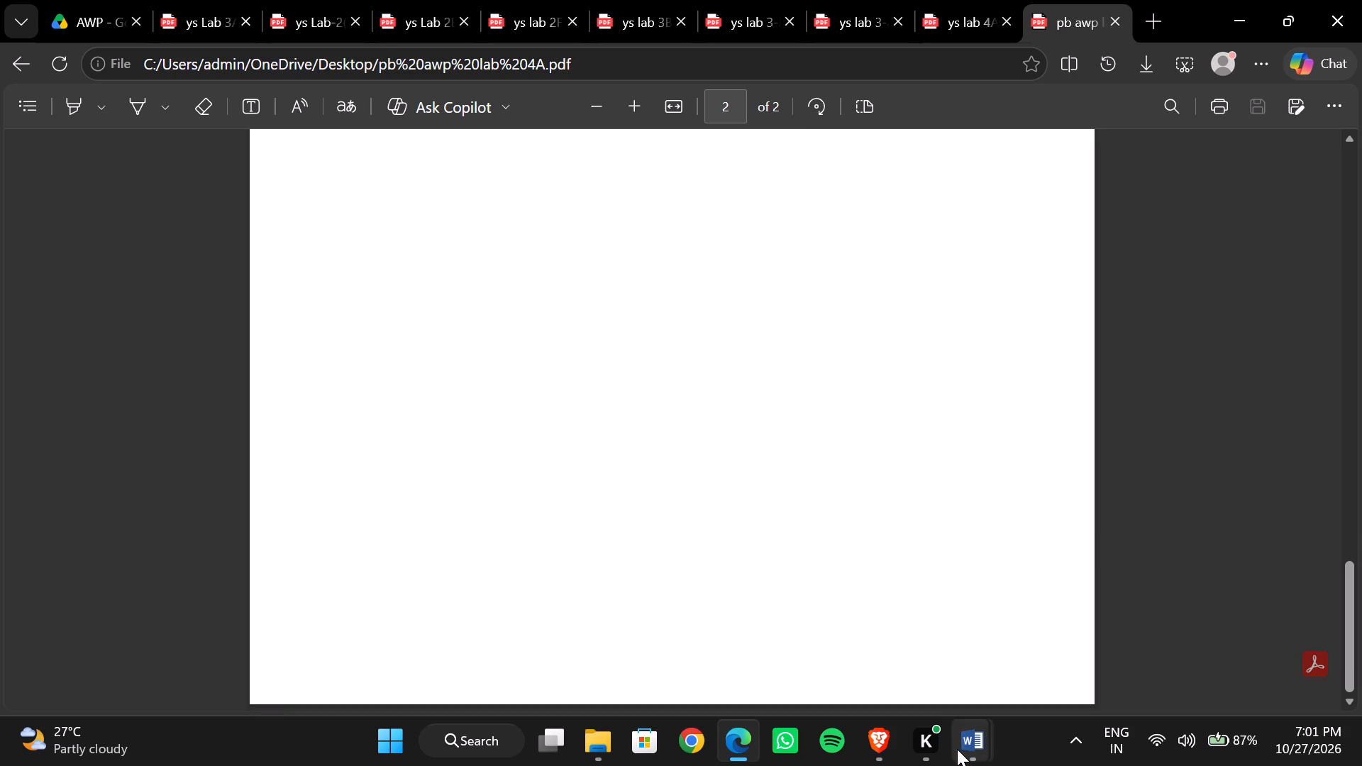
Return to Word and close the 4A code output document.
left_click(1043, 670)
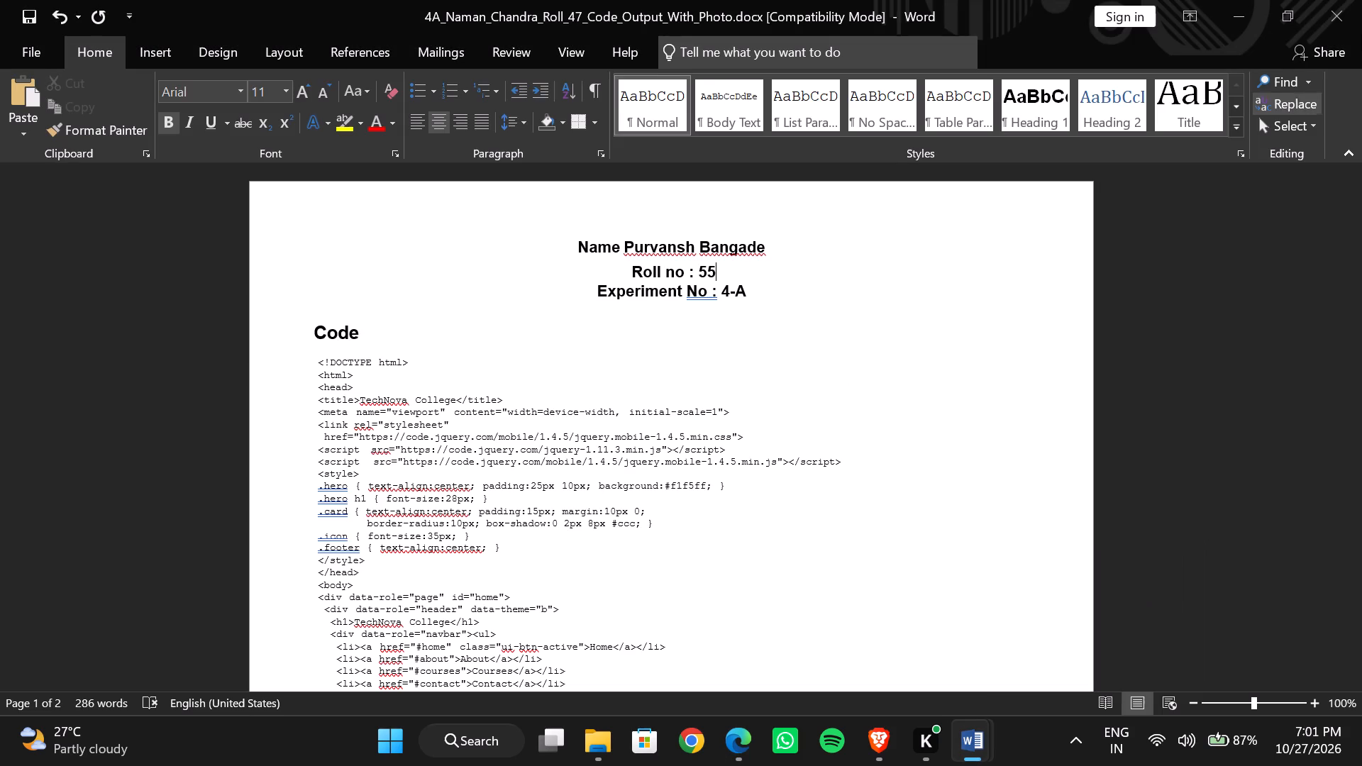
left_click(1354, 14)
left_click(704, 416)
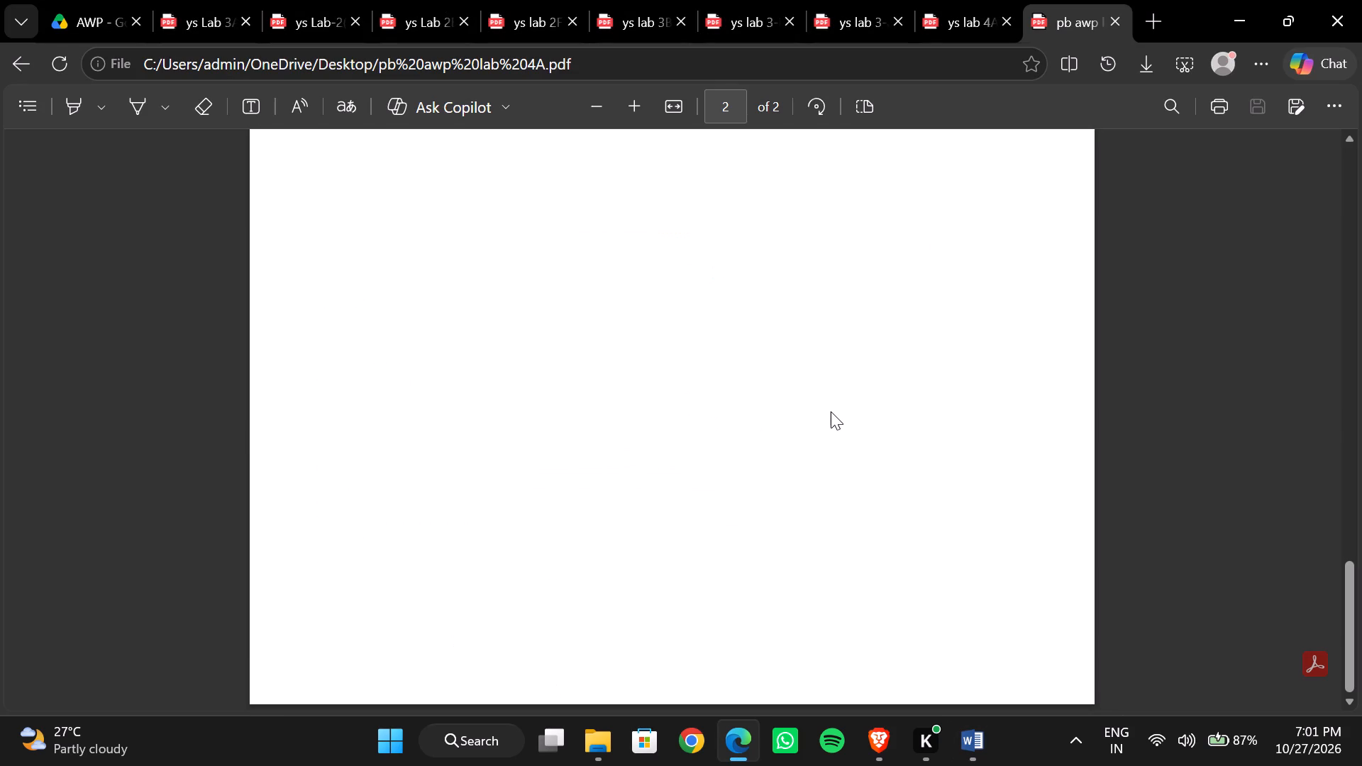
Open the 4B code output Word document from the awp folder in File Explorer.
left_click(984, 762)
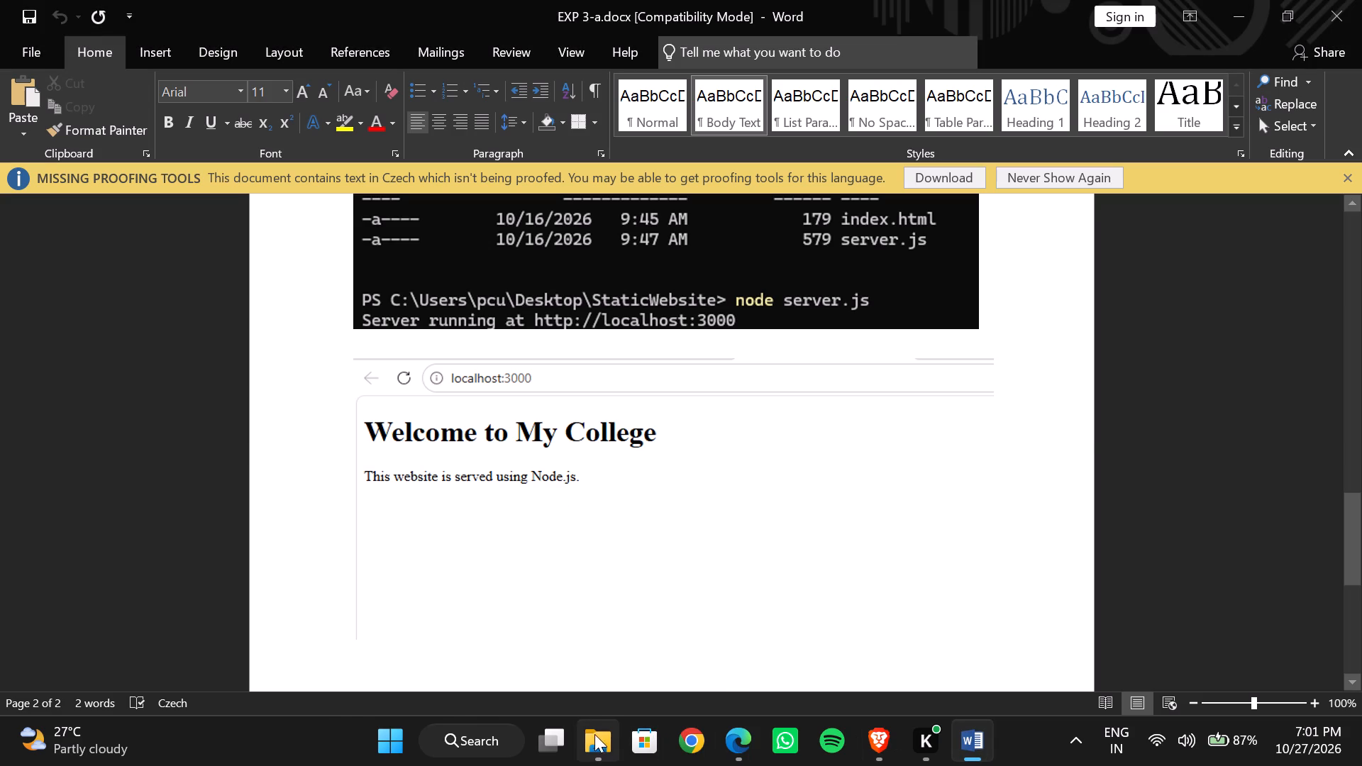
left_click(594, 734)
double_click(375, 307)
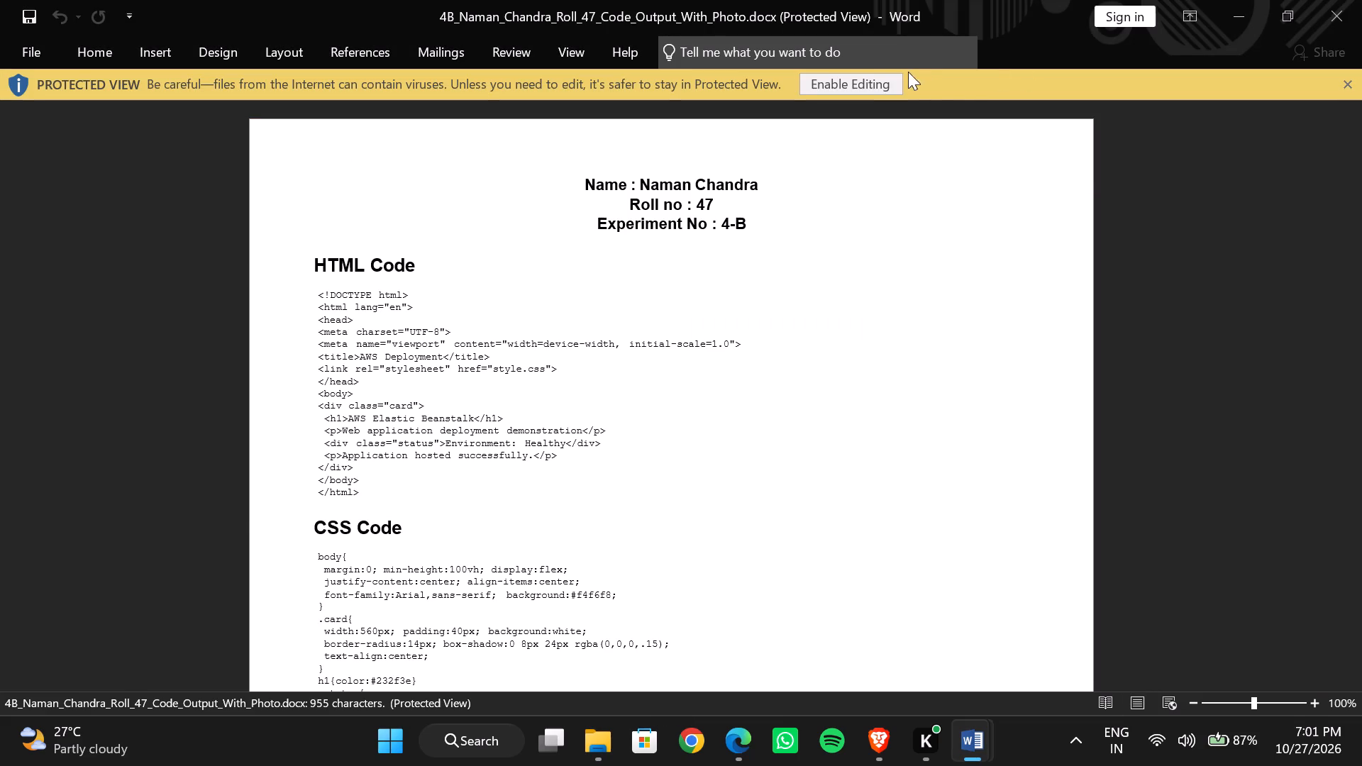
Enable editing of the 4B document and replace the heading's name with the first student's, keeping the roll number on its own line.
left_click(878, 76)
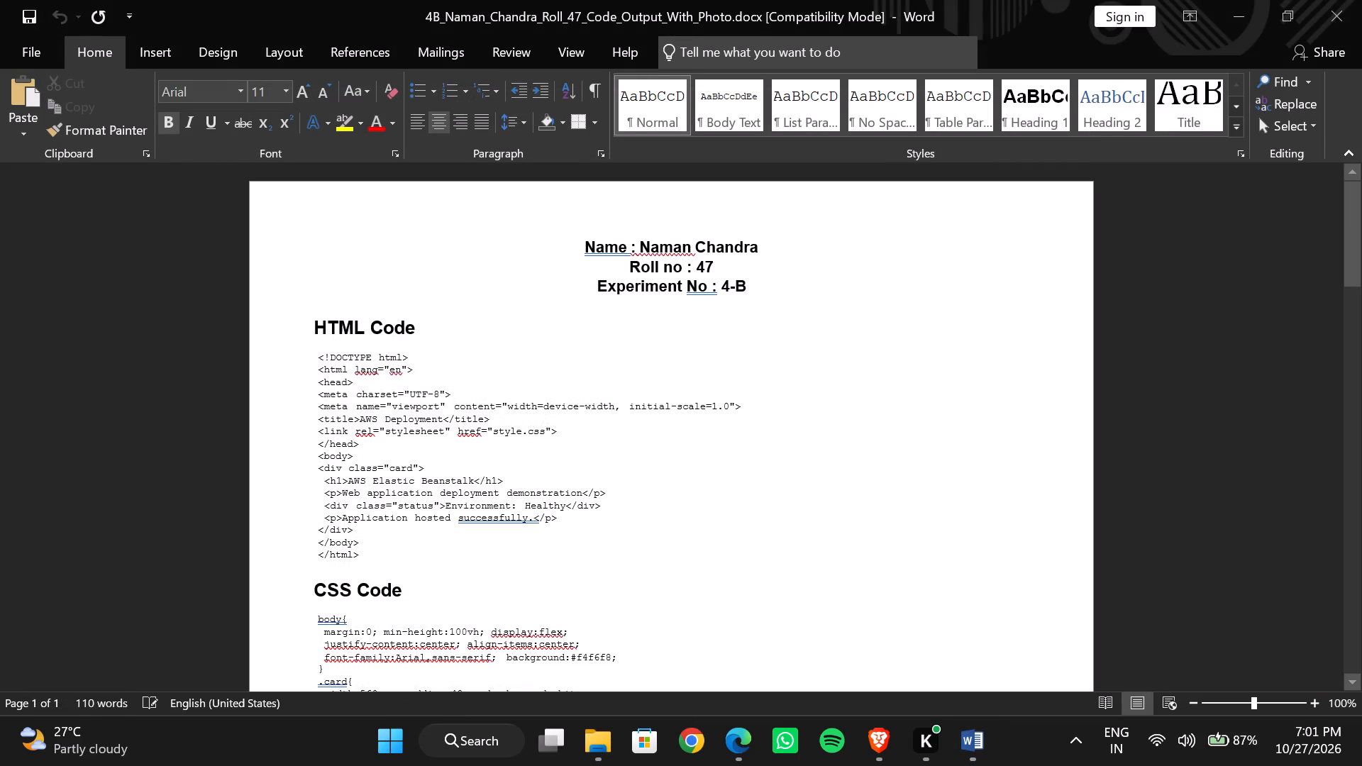
left_click_drag(643, 245, 741, 247)
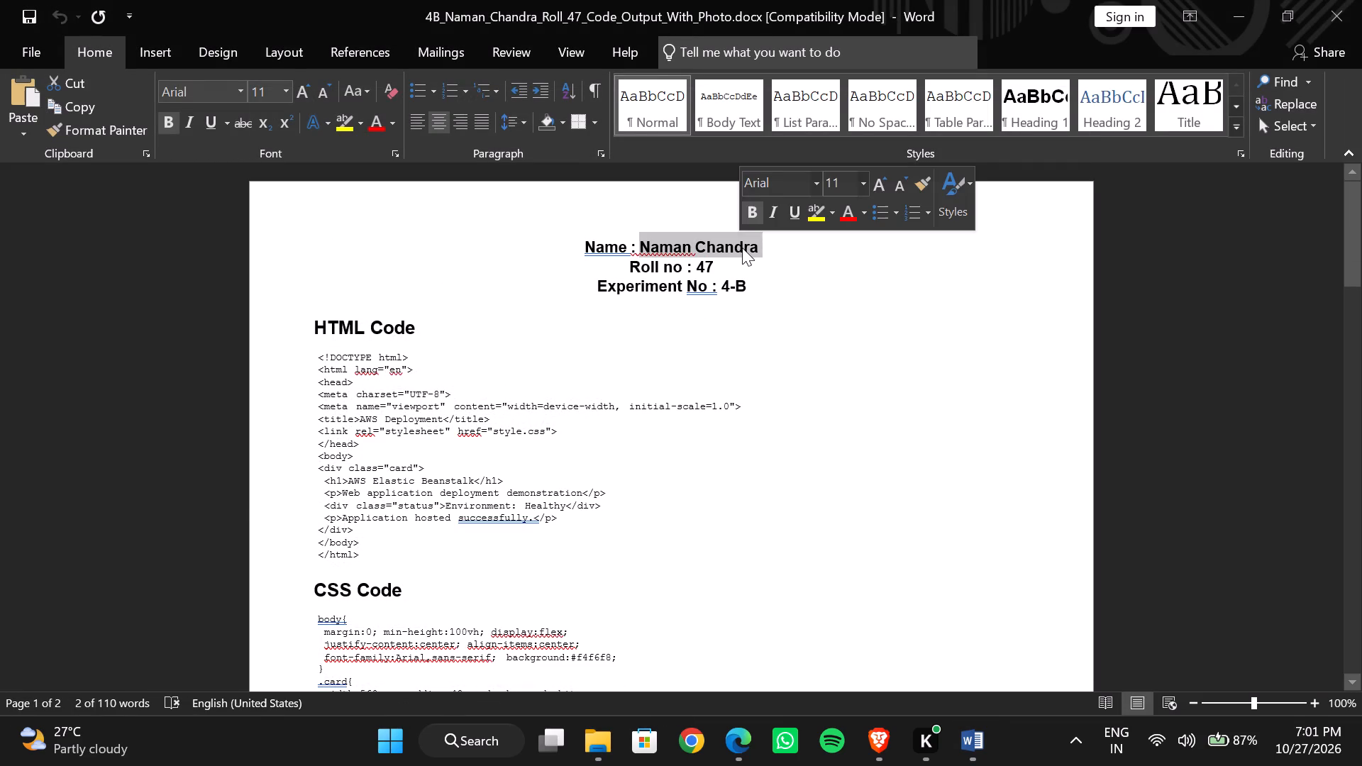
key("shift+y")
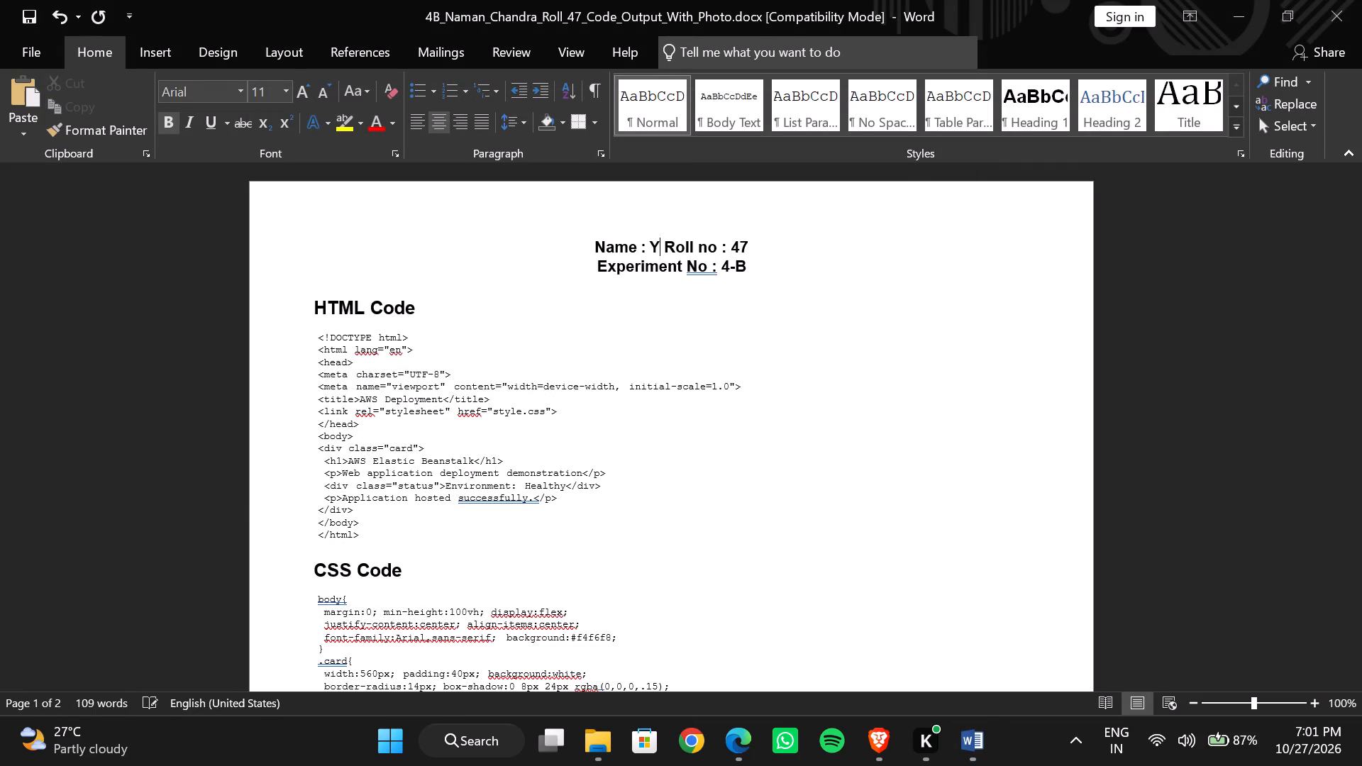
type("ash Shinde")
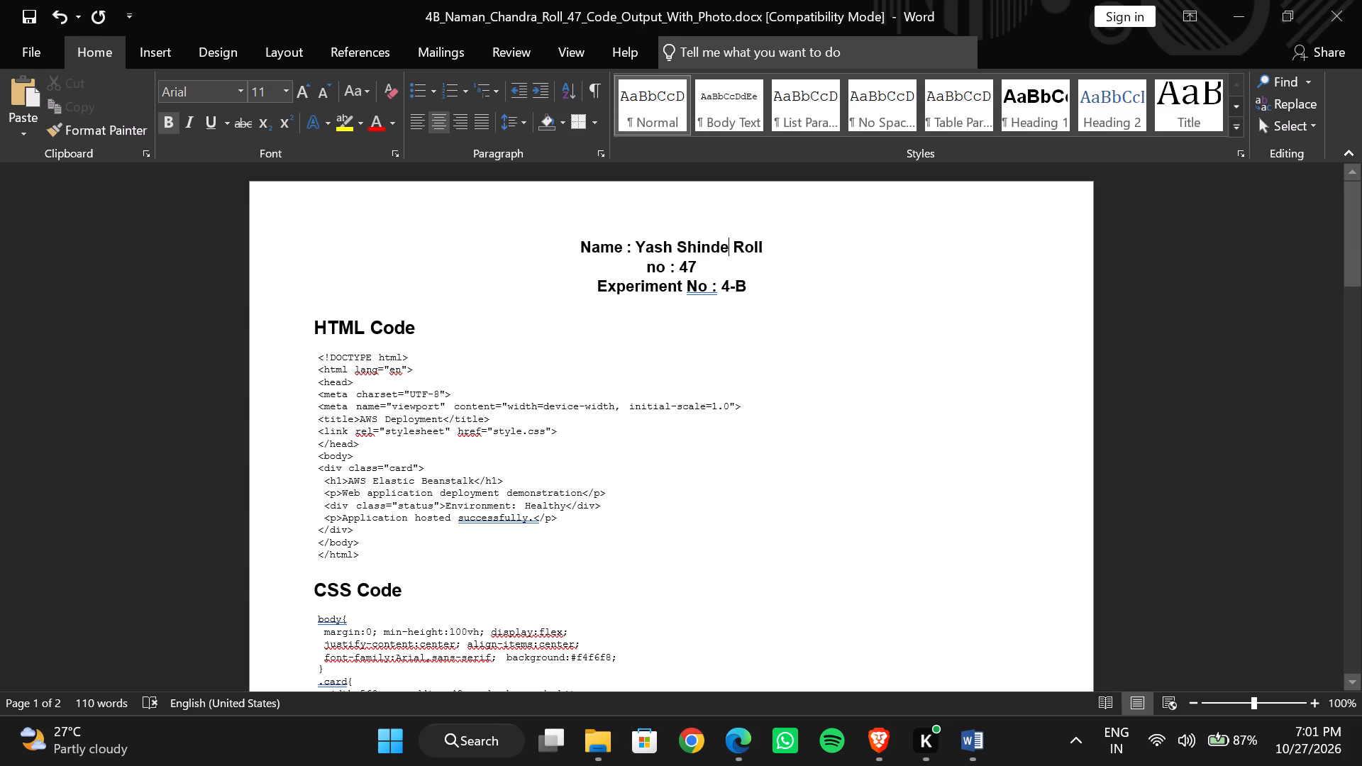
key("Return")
Replace the roll number in the Experiment 4-B heading with the first student's.
left_click(723, 274)
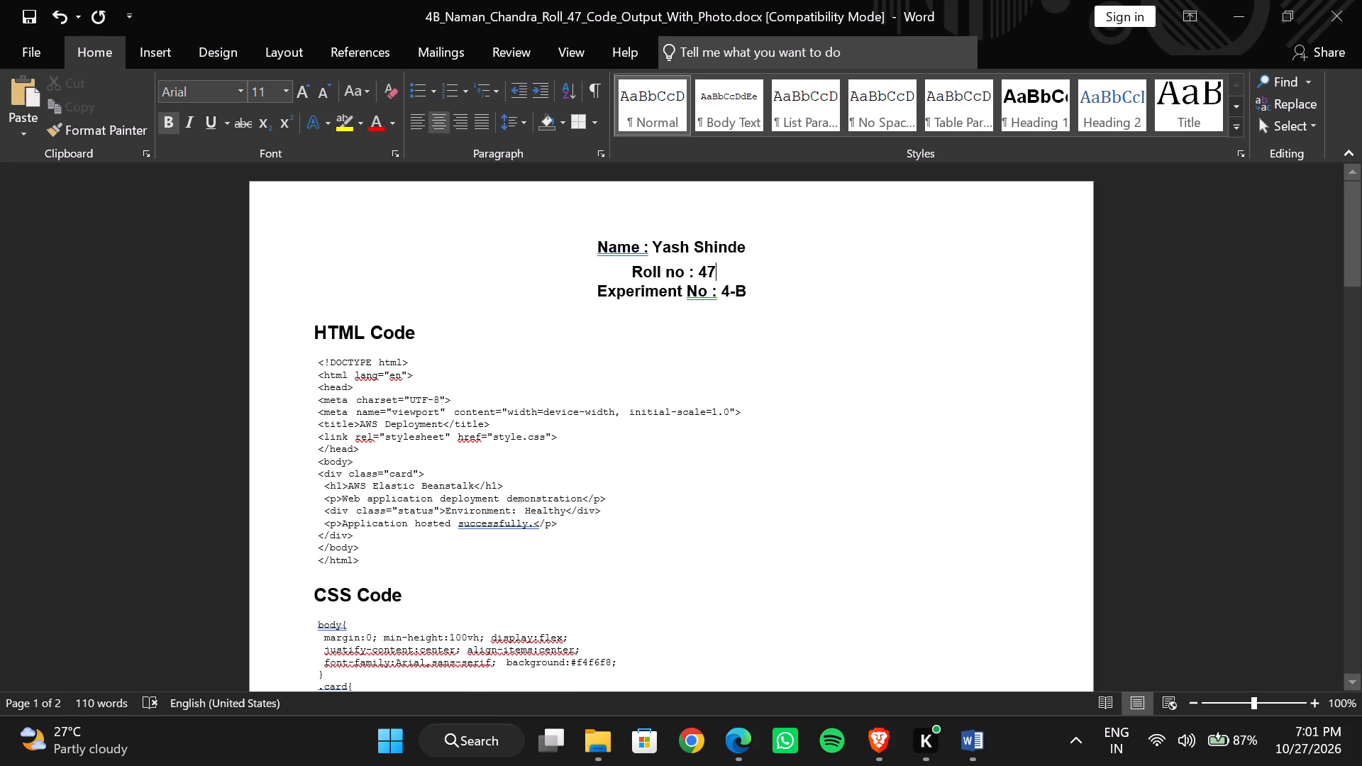
key("BackSpace")
key("BackSpace")
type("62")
Check the 4B document through to its last page and start a PDF export into the ys awp folder inside awp in Downloads.
scroll(558, 387, "down", 20)
scroll(558, 387, "down", 3)
scroll(616, 397, "down", 4)
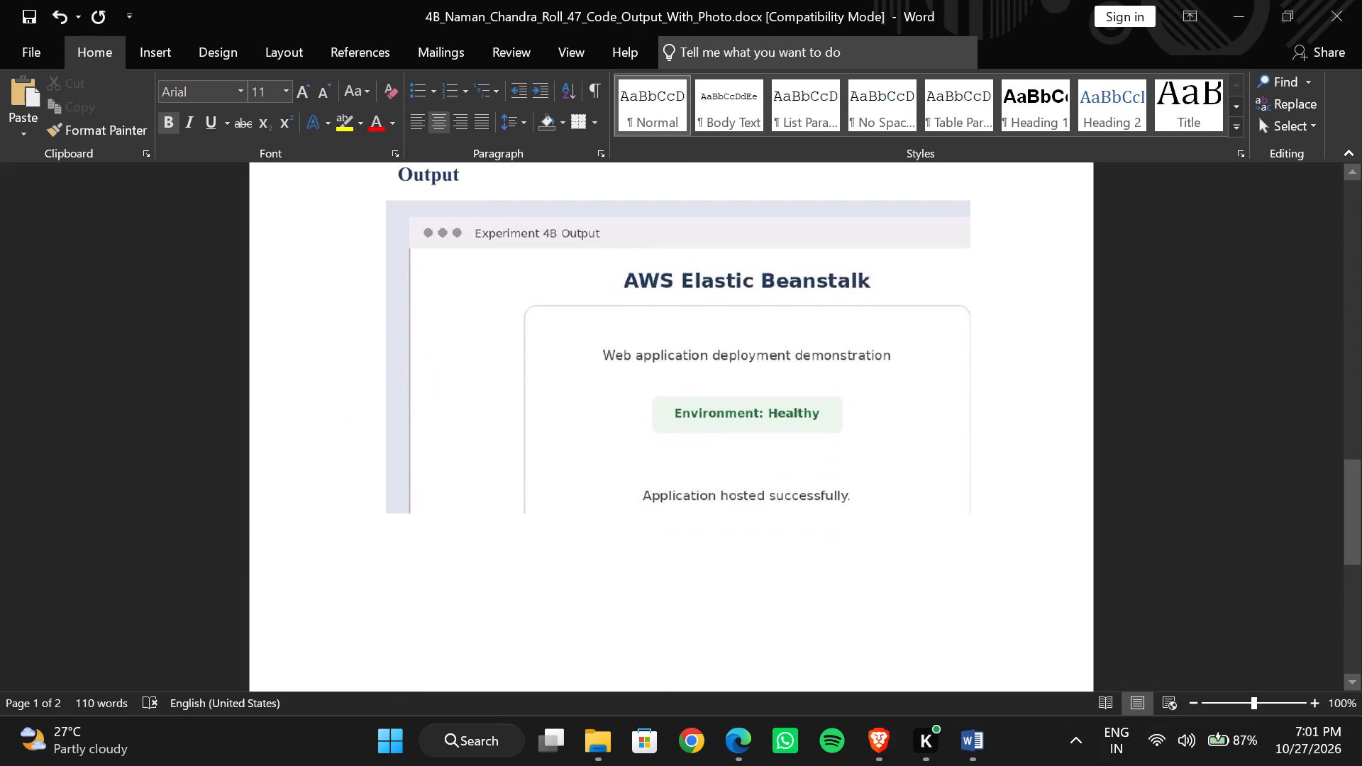
scroll(616, 396, "down", 14)
scroll(611, 391, "up", 4)
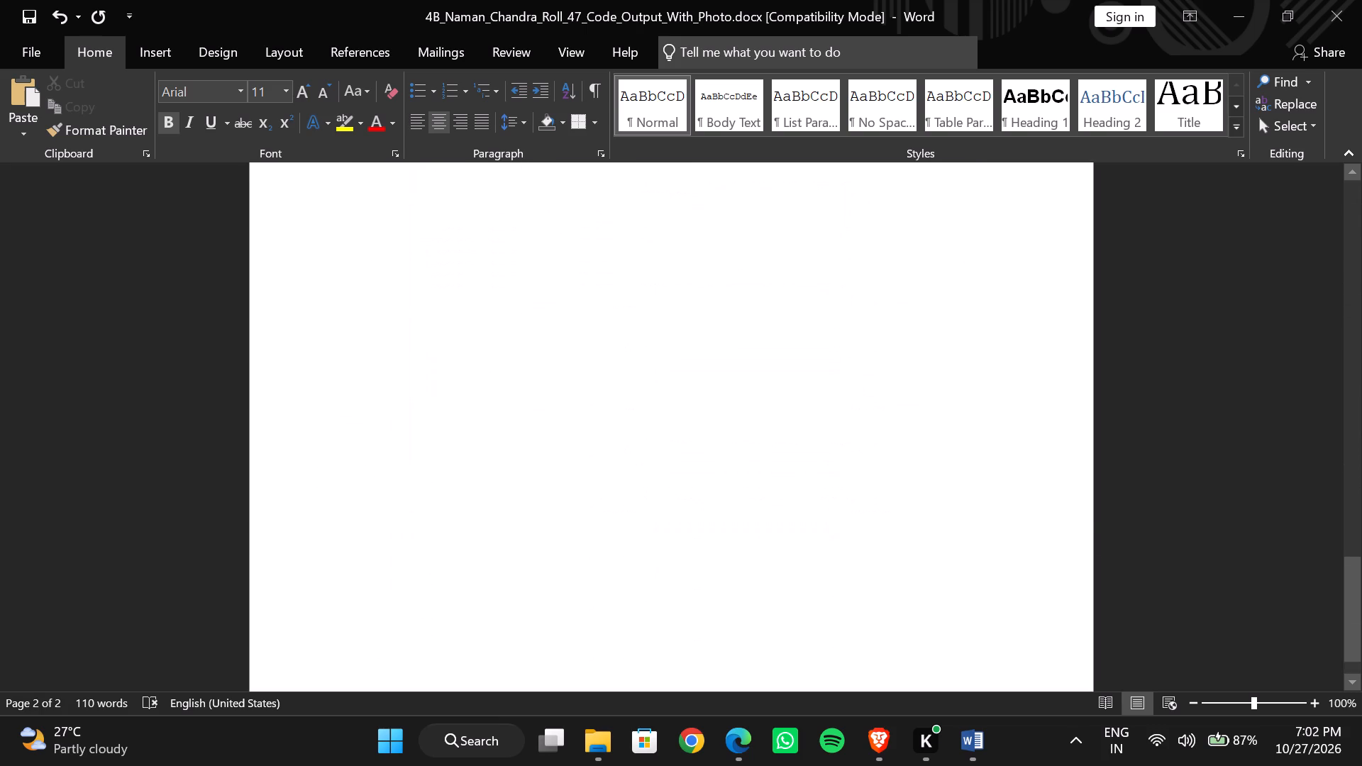
scroll(611, 390, "up", 20)
scroll(611, 390, "up", 18)
scroll(599, 371, "up", 3)
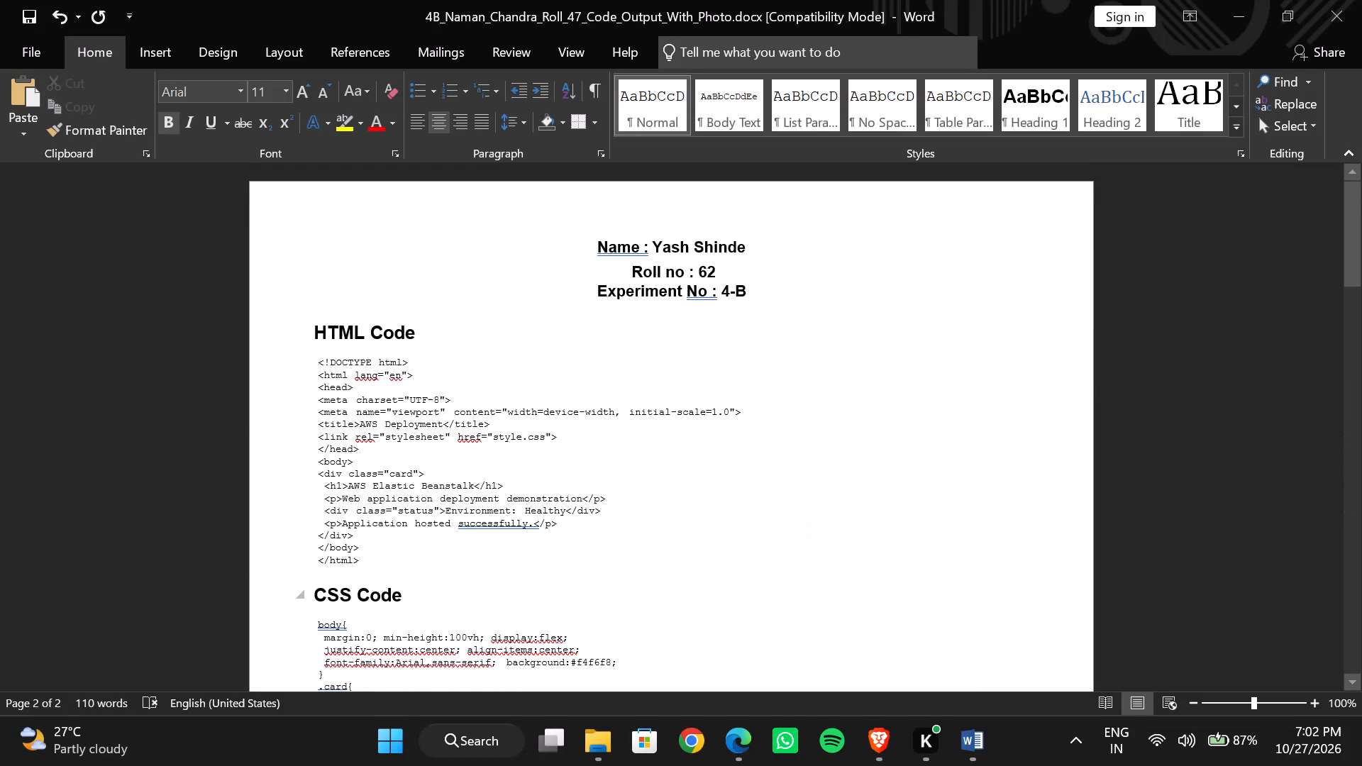
left_click(37, 54)
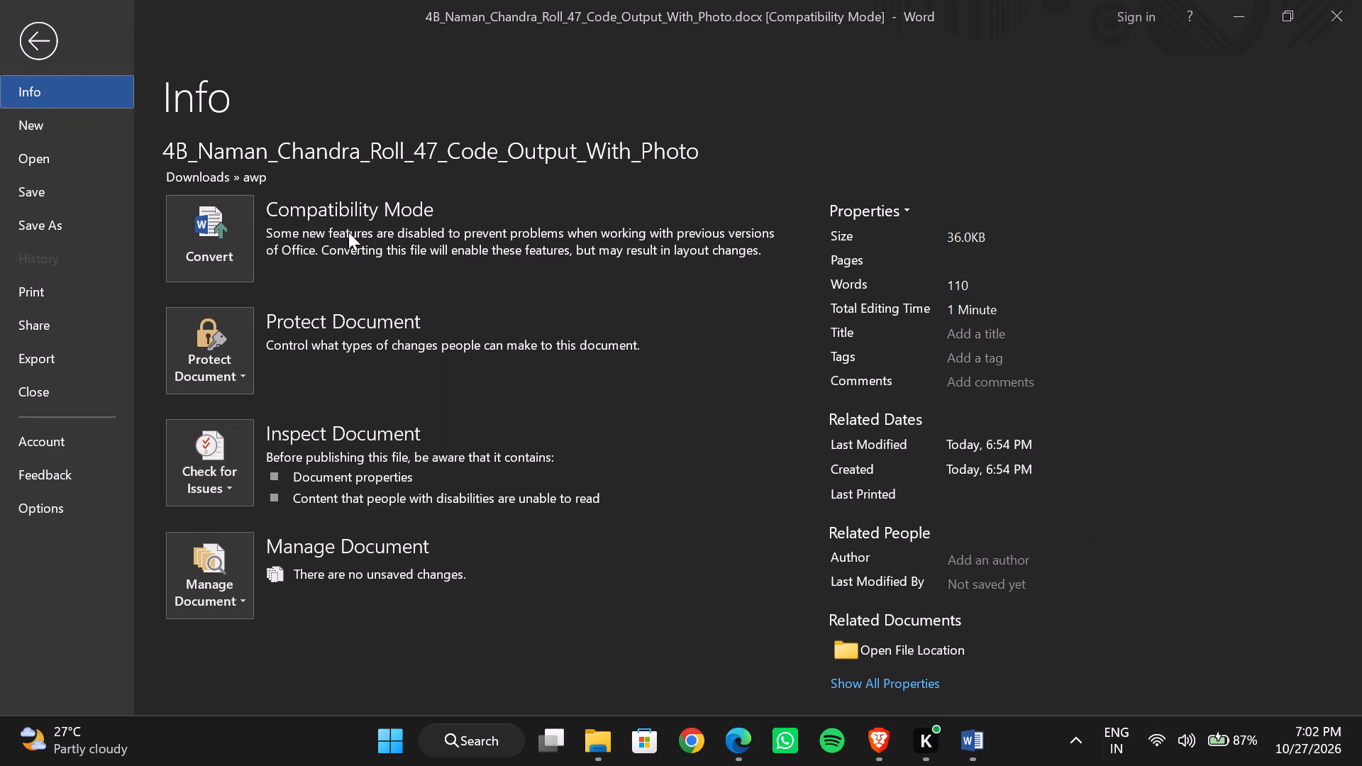
left_click(53, 347)
left_click(582, 306)
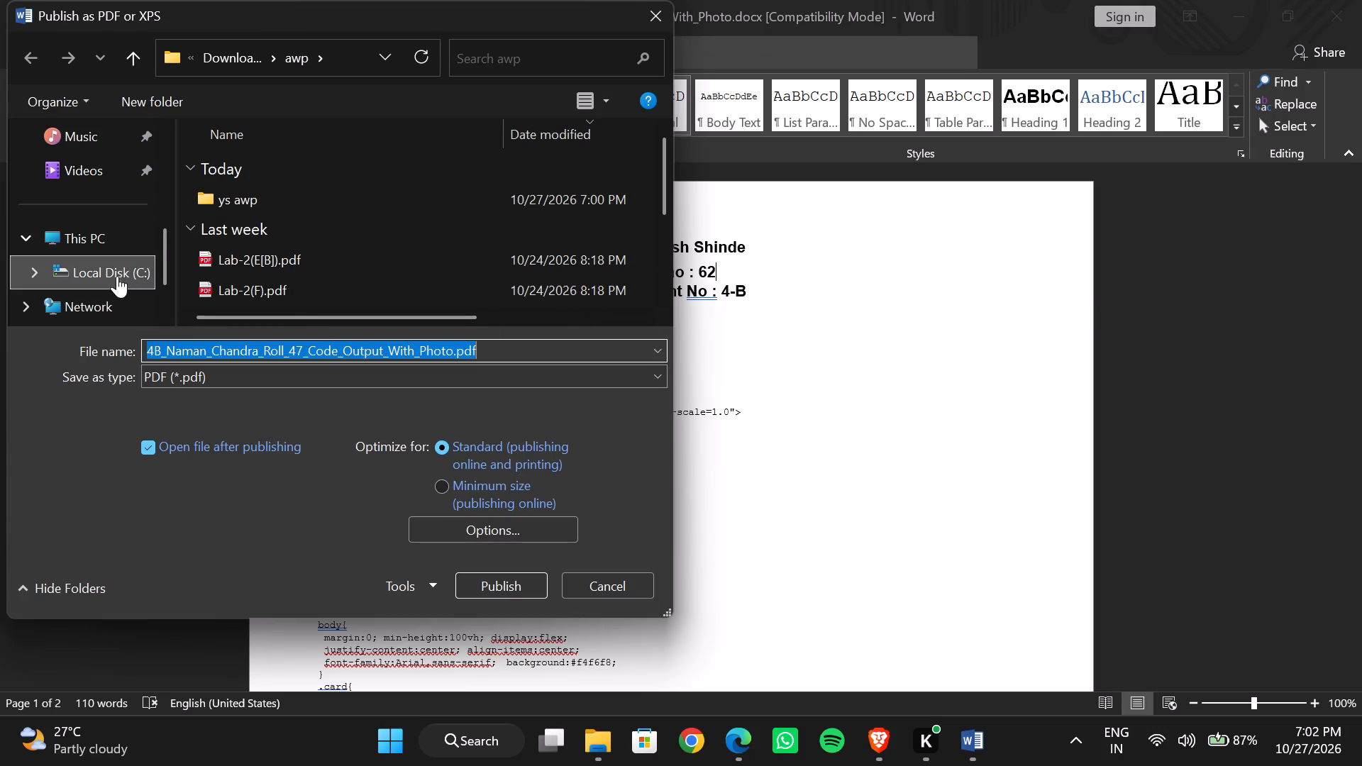
scroll(107, 291, "down", 1)
scroll(98, 245, "up", 4)
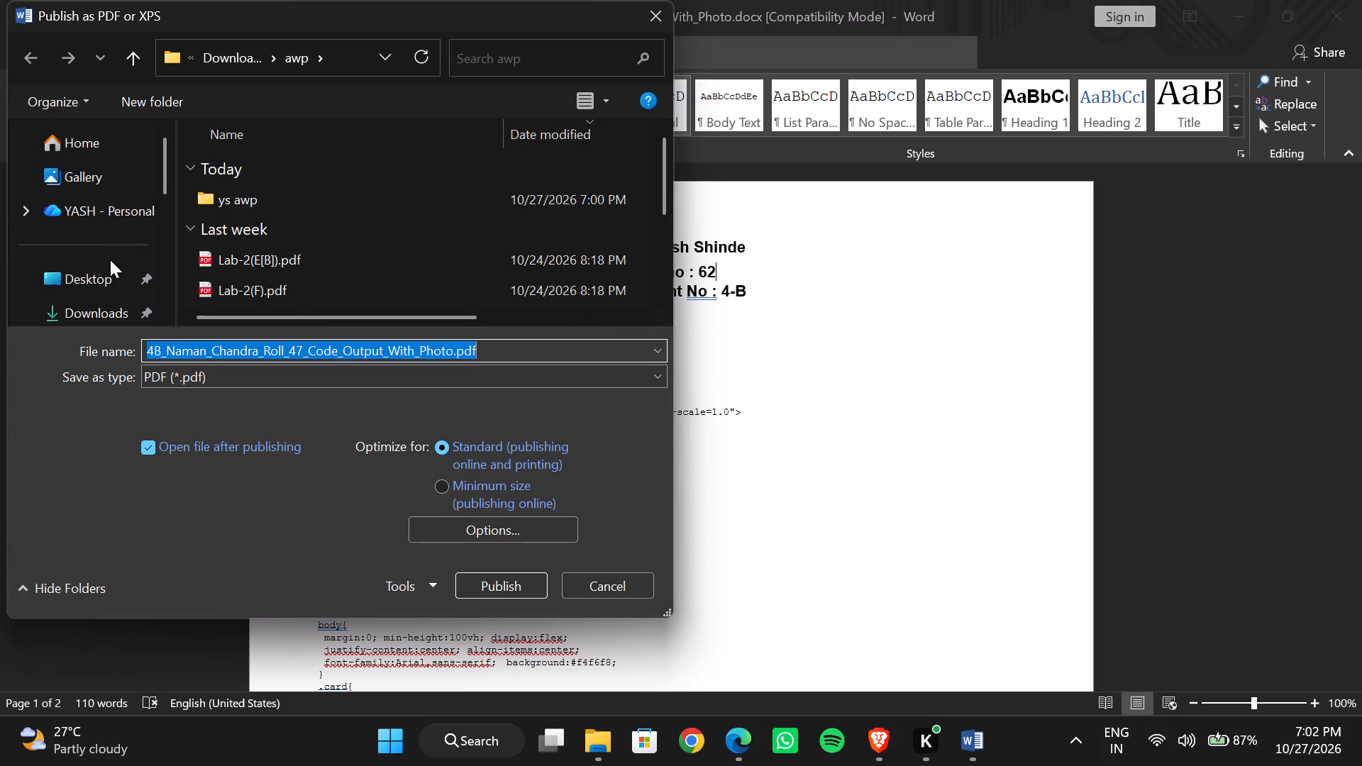
left_click(85, 304)
scroll(361, 268, "down", 2)
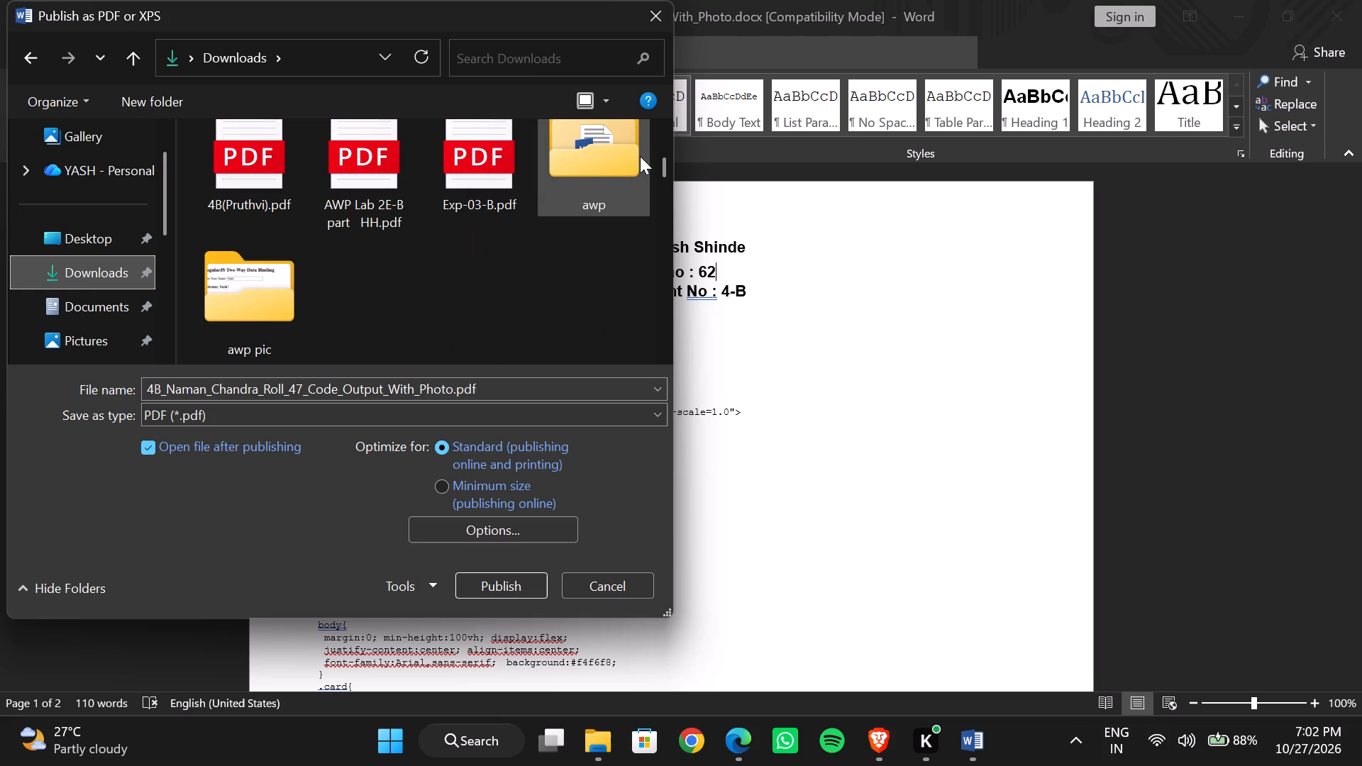
double_click(590, 169)
double_click(331, 201)
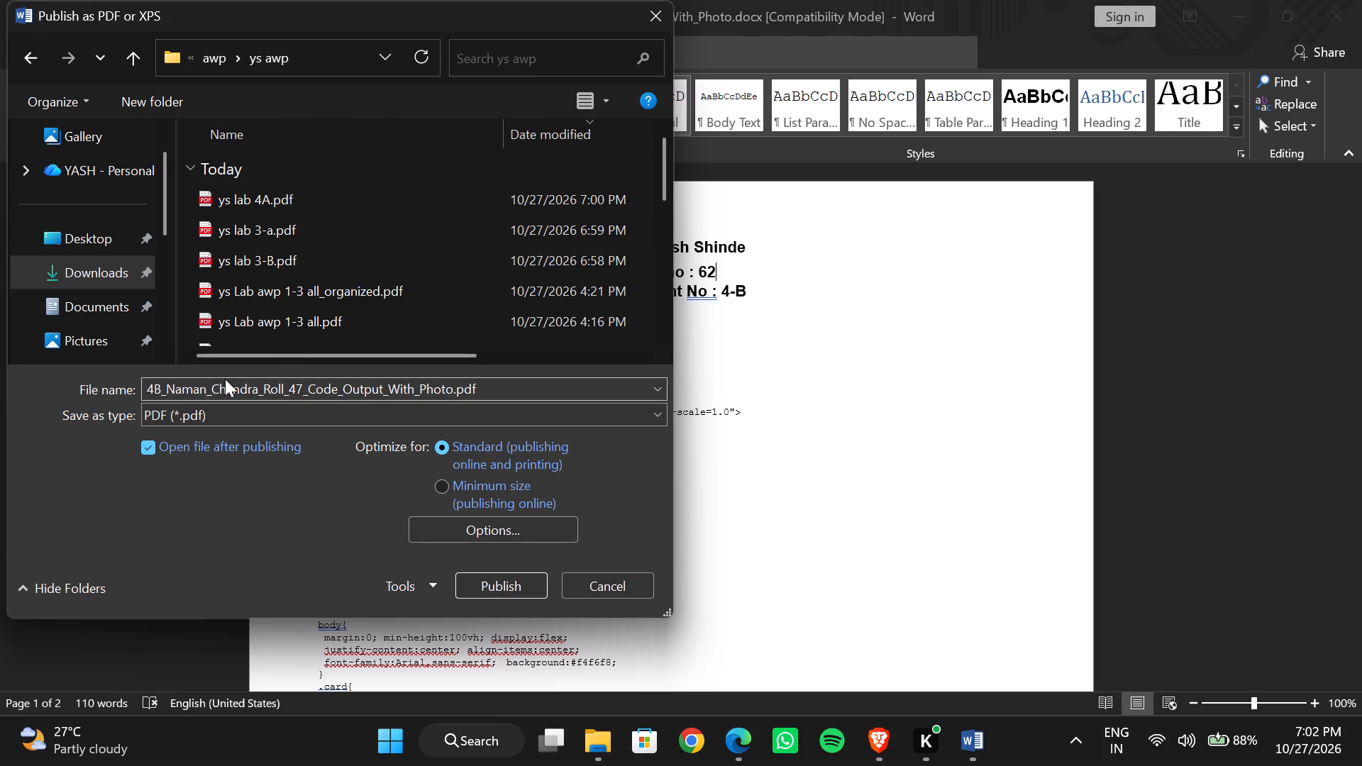
Name the PDF ys lab 4B, publish it and look through it to the last page.
left_click_drag(491, 384, 165, 388)
left_click(165, 389)
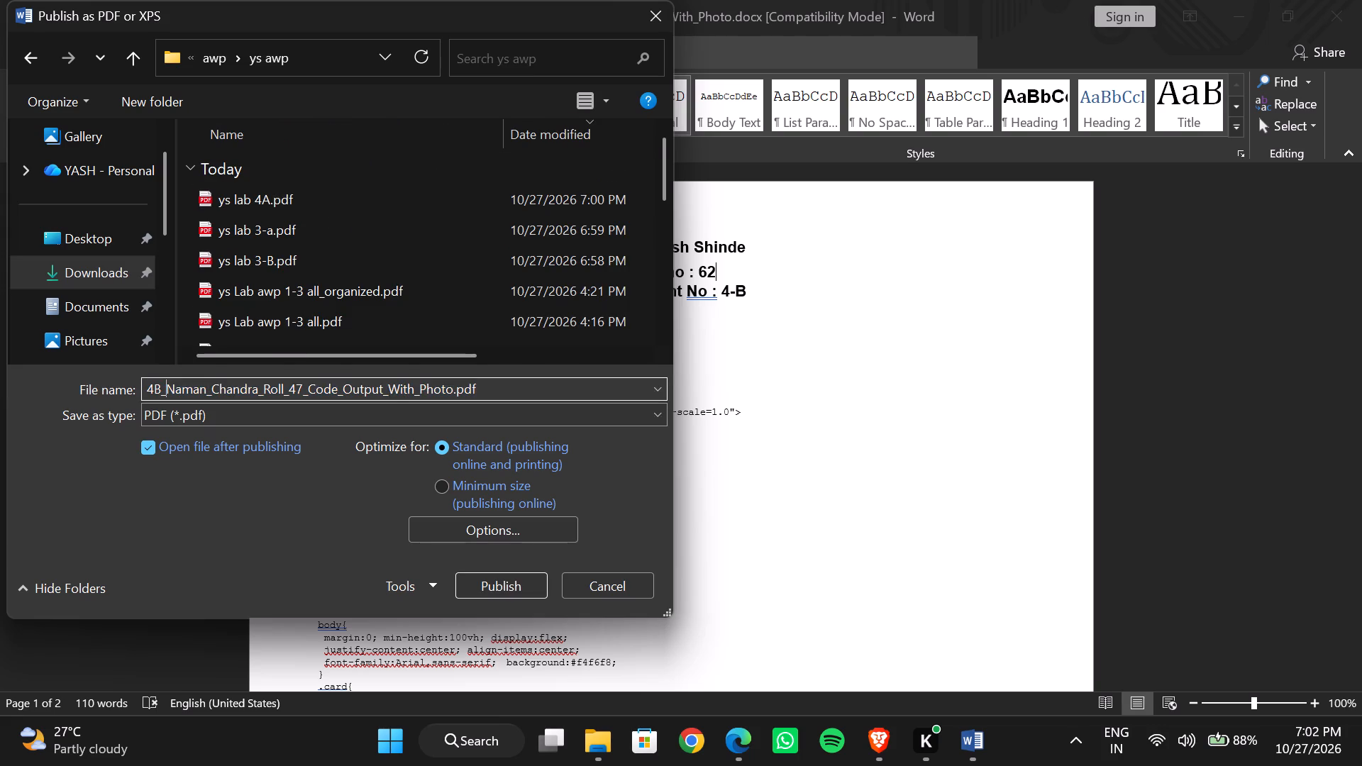
left_click_drag(165, 389, 633, 422)
key("BackSpace")
key("BackSpace")
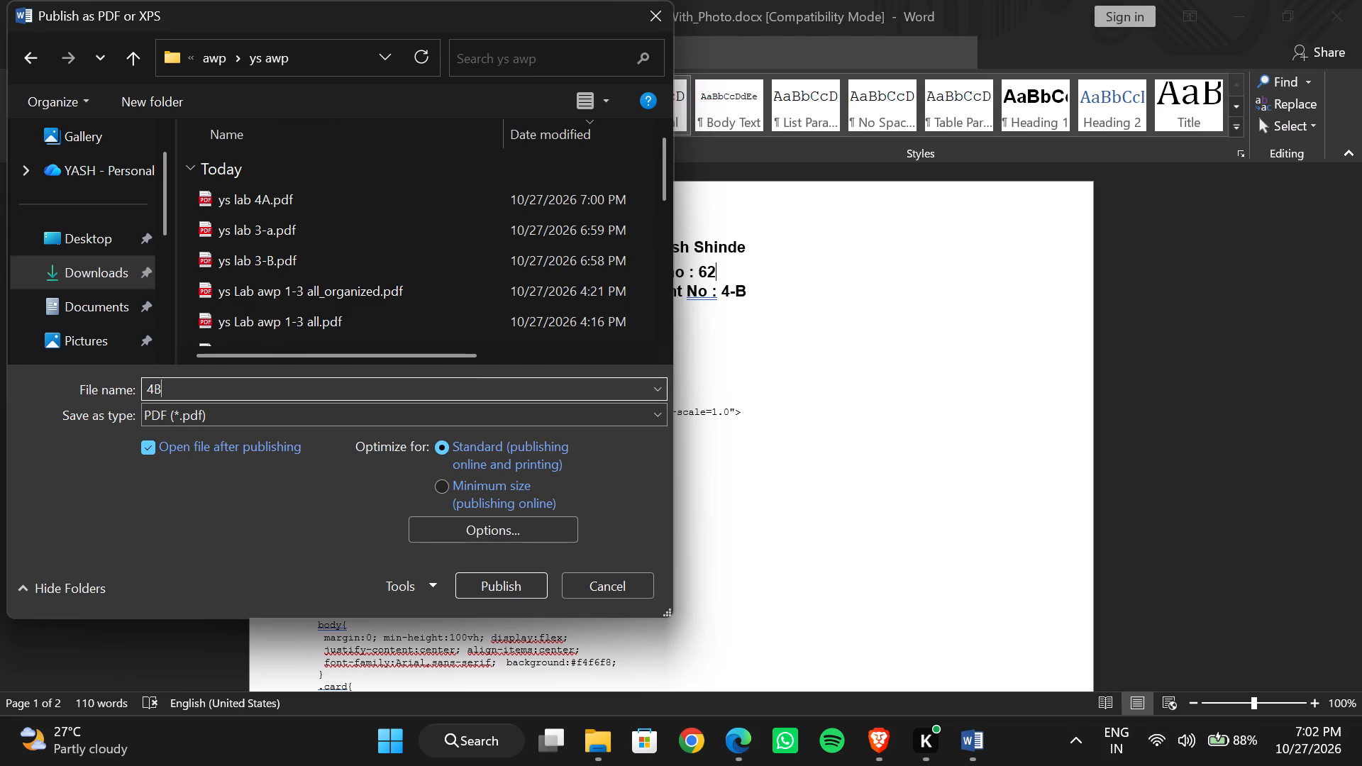
left_click(150, 387)
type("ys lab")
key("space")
left_click(522, 589)
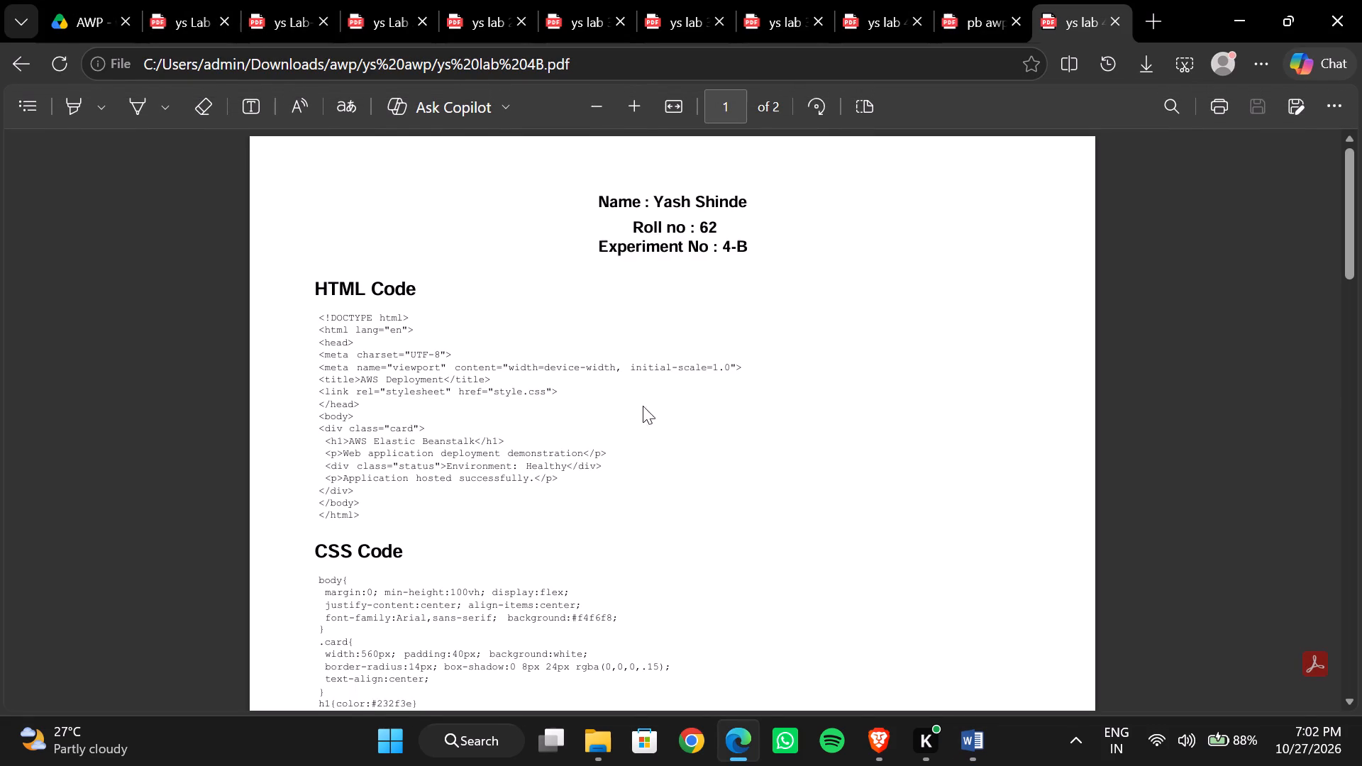
scroll(747, 379, "down", 7)
scroll(754, 379, "up", 8)
scroll(758, 380, "down", 20)
scroll(758, 380, "down", 4)
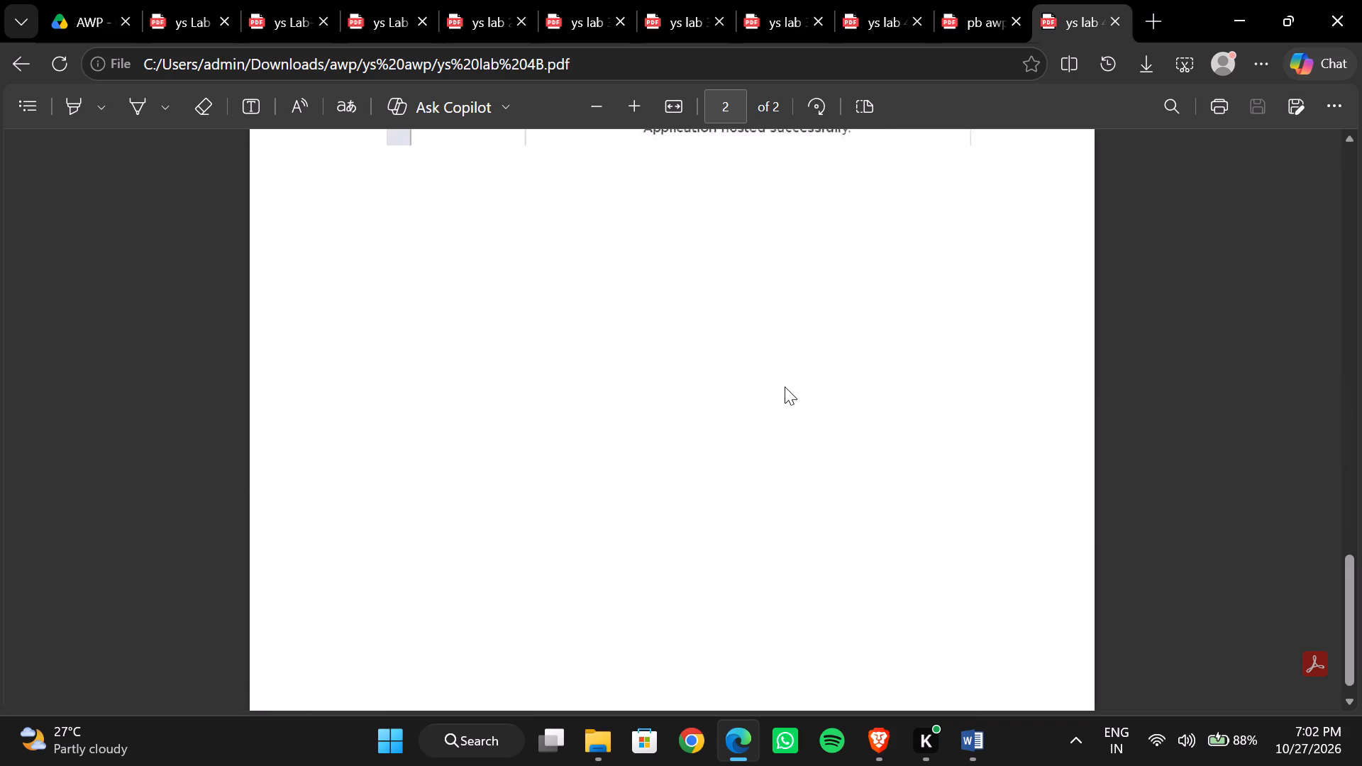
Return to the 4B document in Word and replace the heading's name with the second student's.
left_click(982, 750)
left_click(1048, 633)
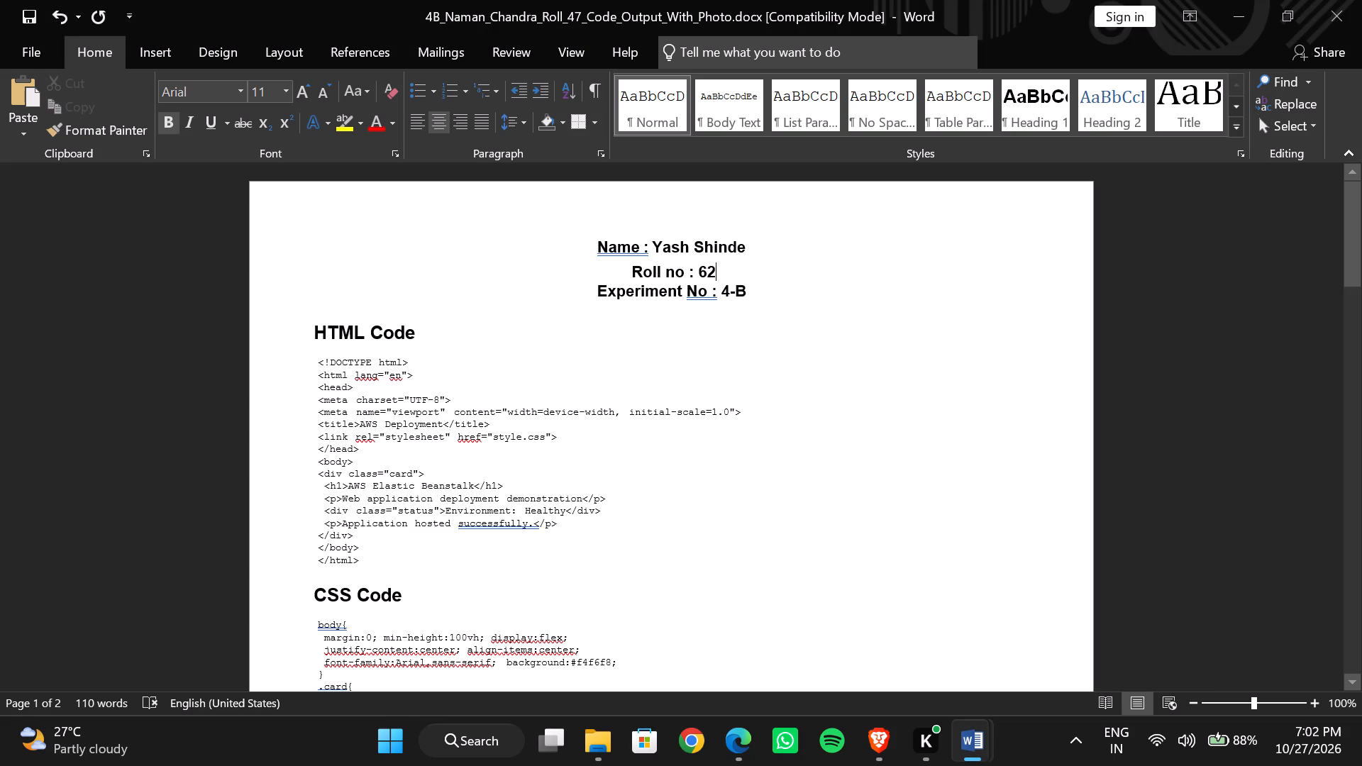
left_click_drag(765, 242, 663, 248)
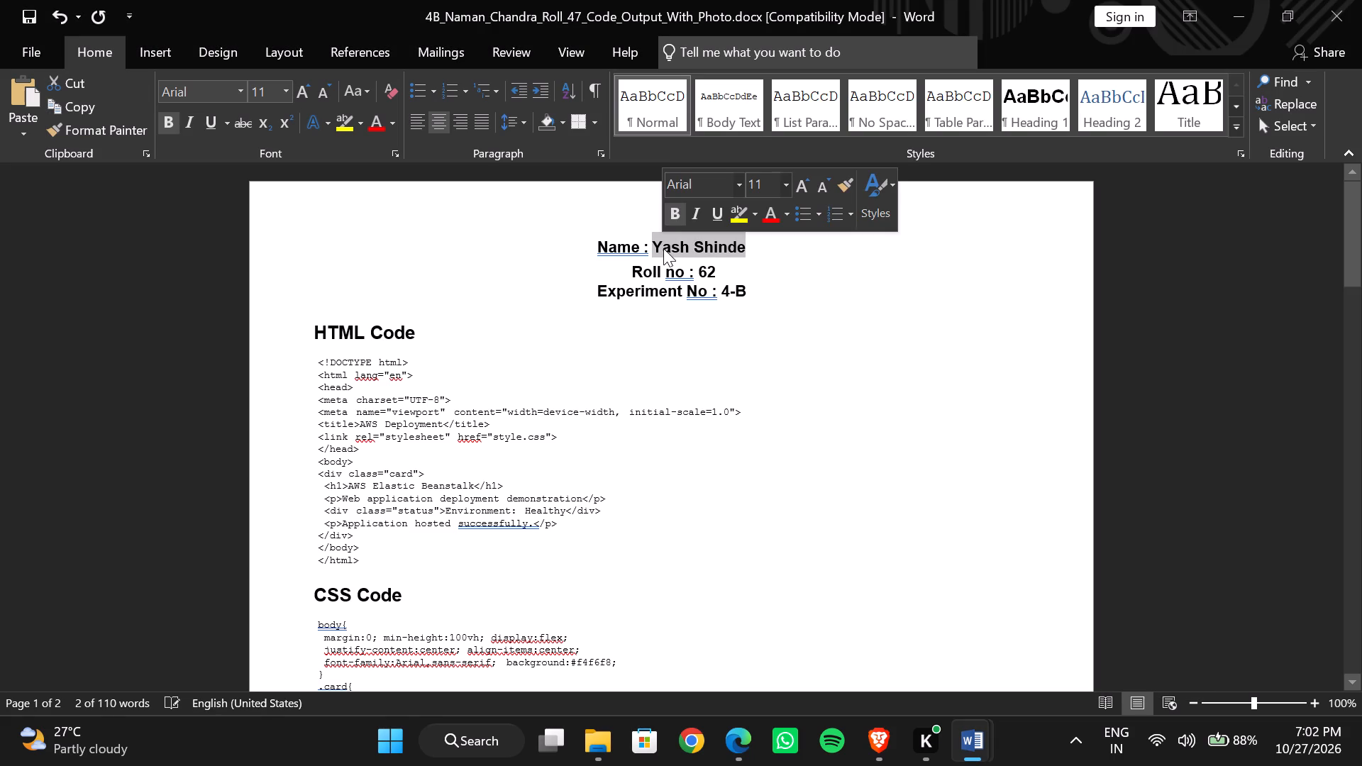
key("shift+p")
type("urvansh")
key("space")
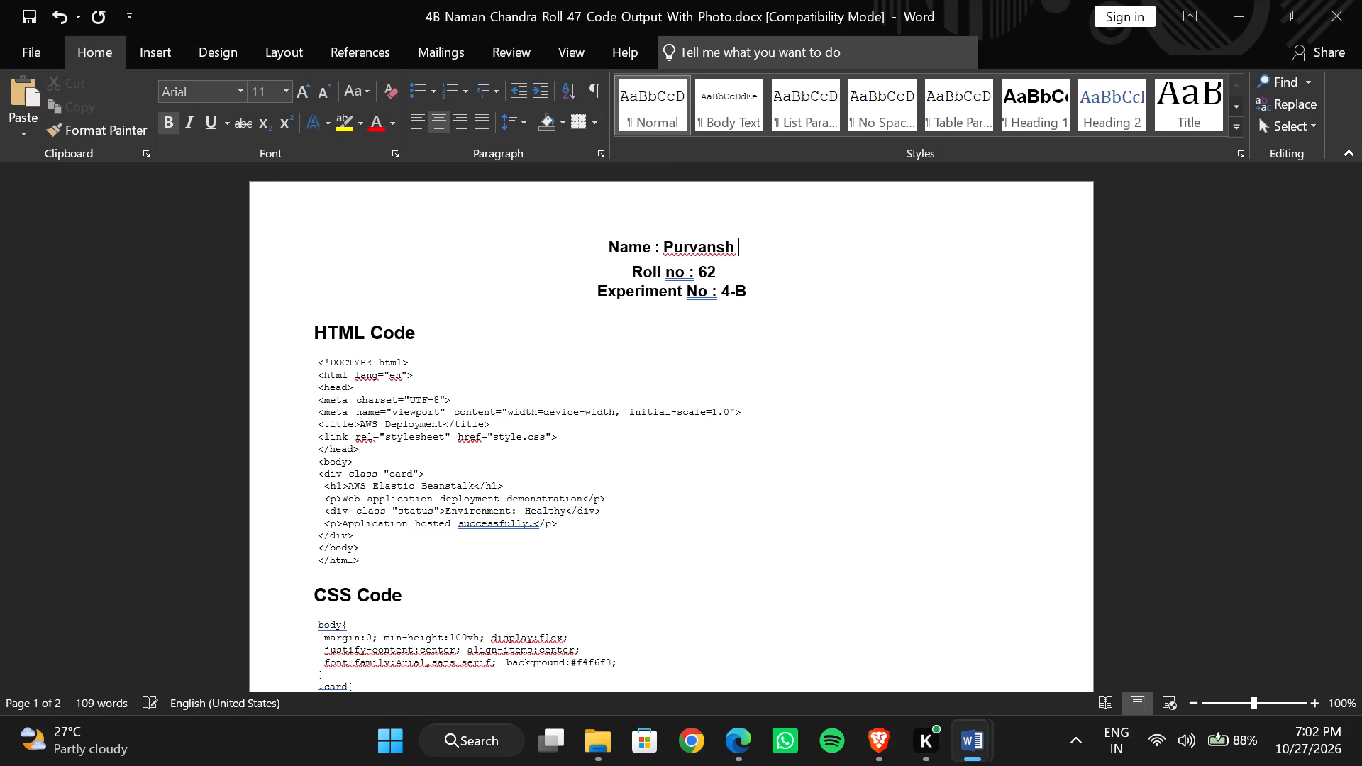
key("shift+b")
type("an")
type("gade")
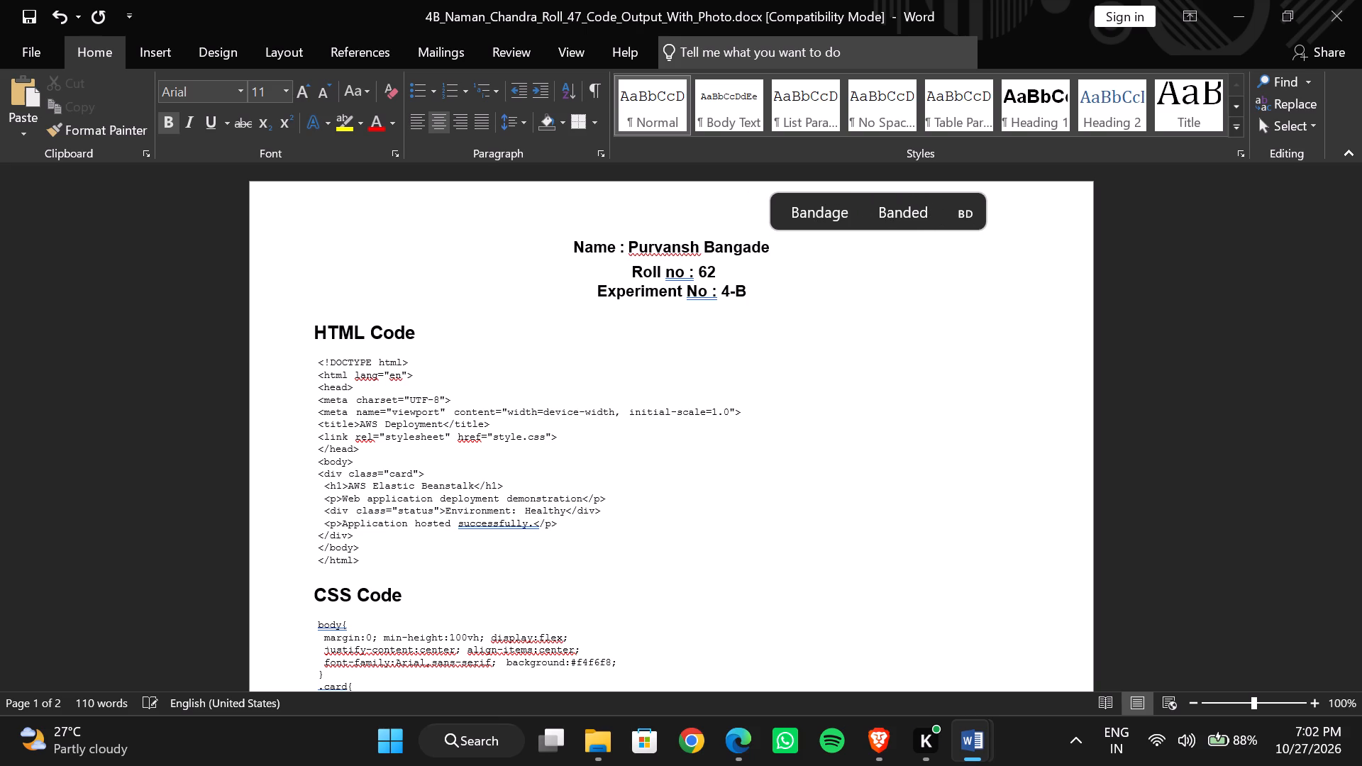
Replace the roll number in the Experiment 4-B heading with the second student's.
left_click(716, 273)
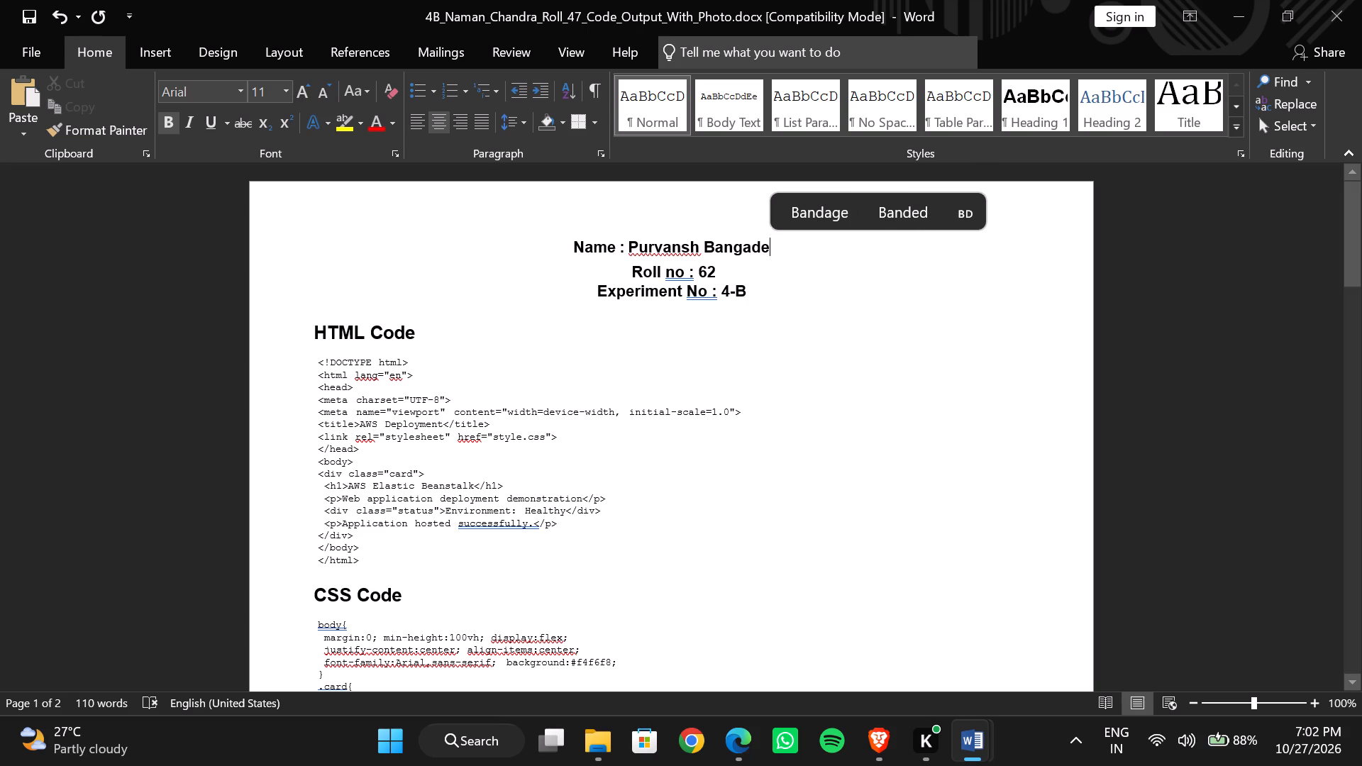
key("BackSpace")
key("BackSpace")
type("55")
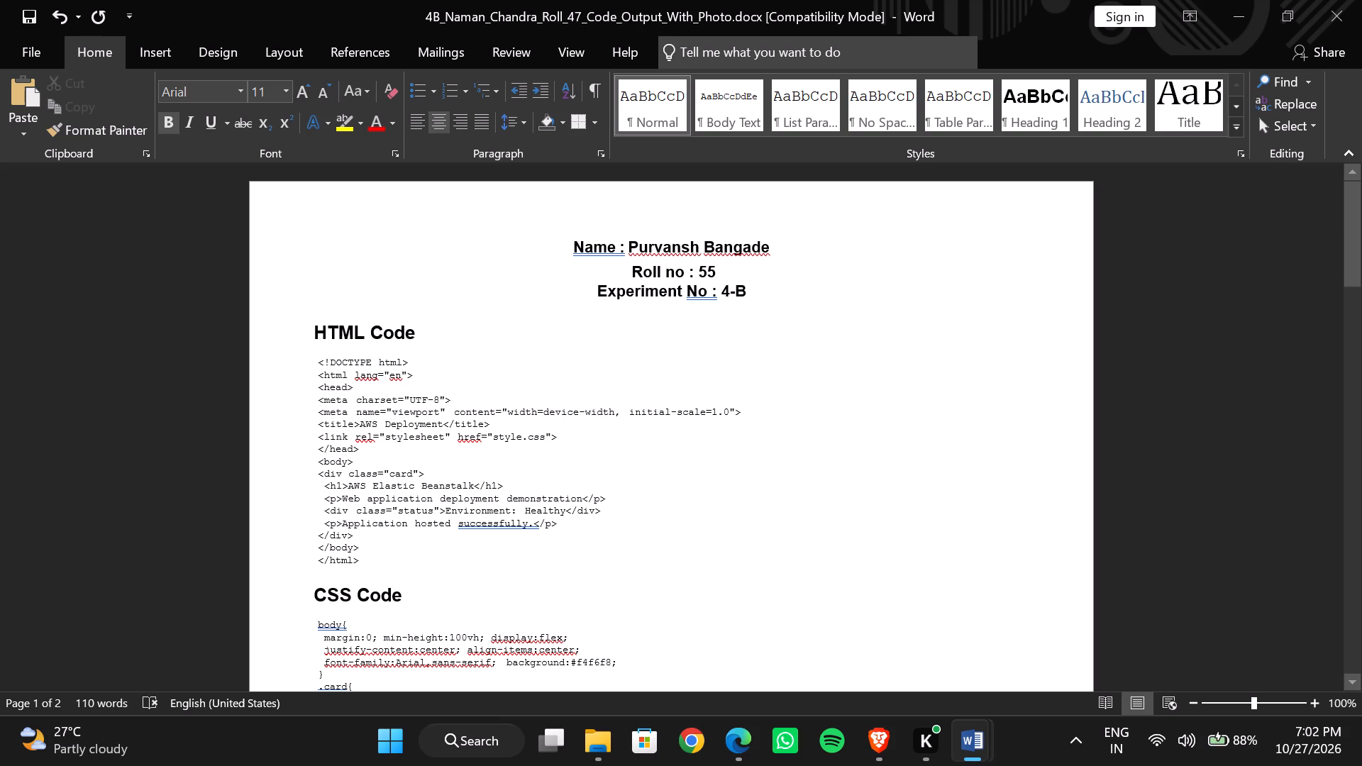
Start a PDF export of the edited 4B document with the Desktop as its destination.
scroll(670, 413, "down", 7)
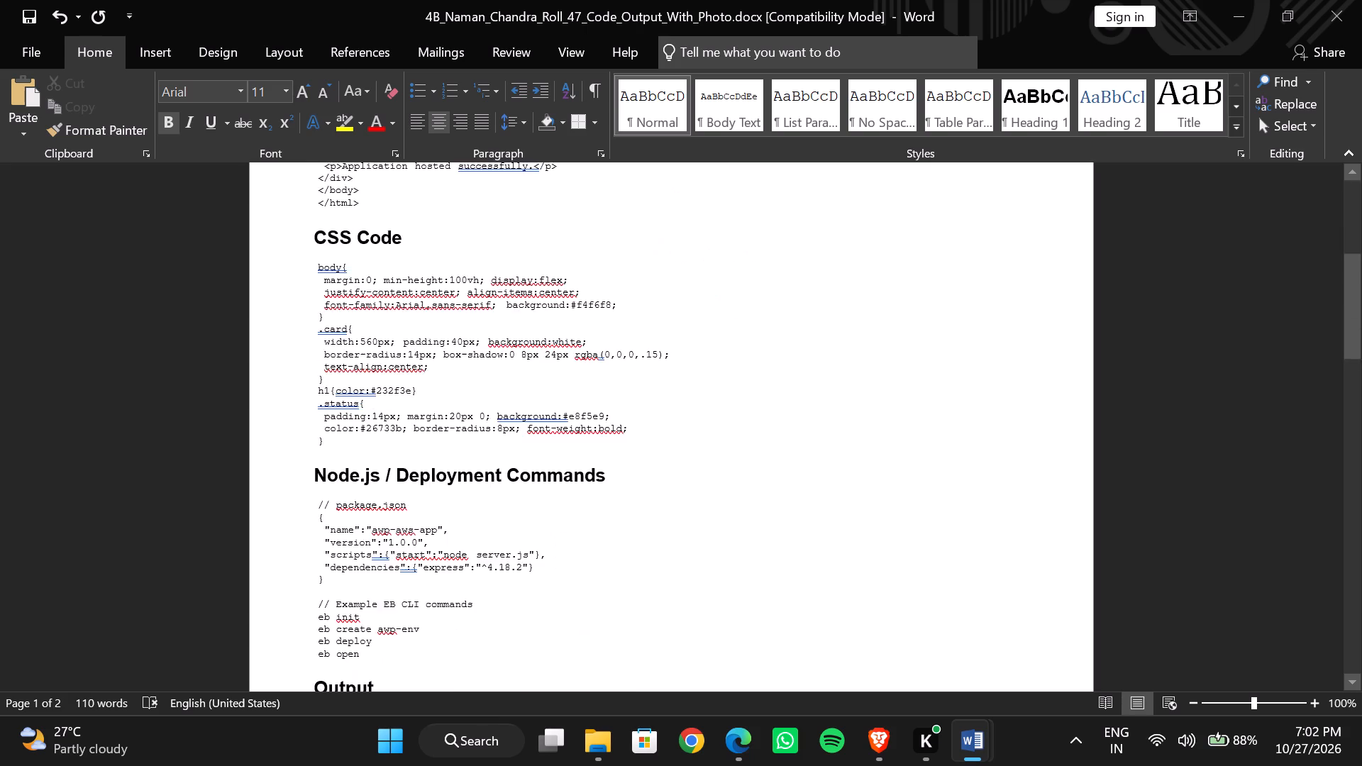
scroll(687, 402, "down", 13)
left_click(28, 52)
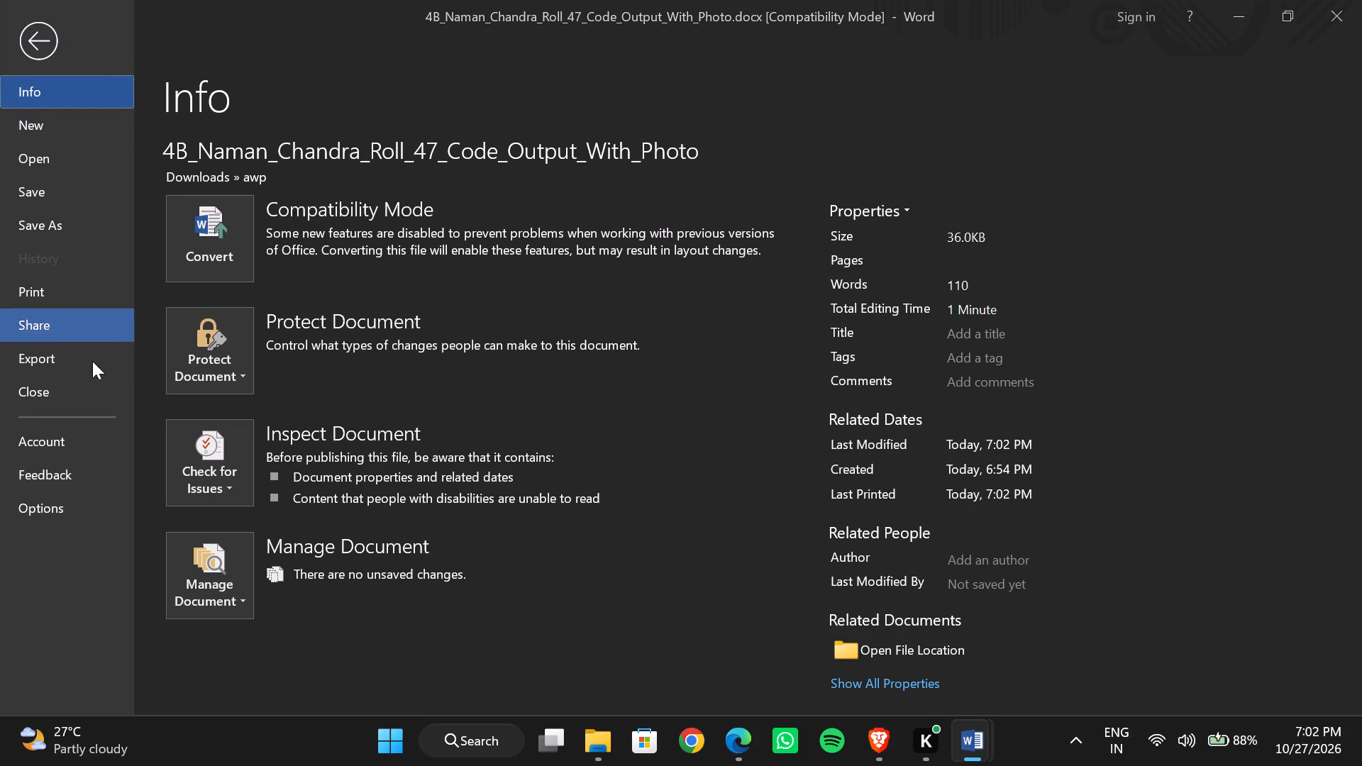
left_click(74, 366)
left_click(561, 320)
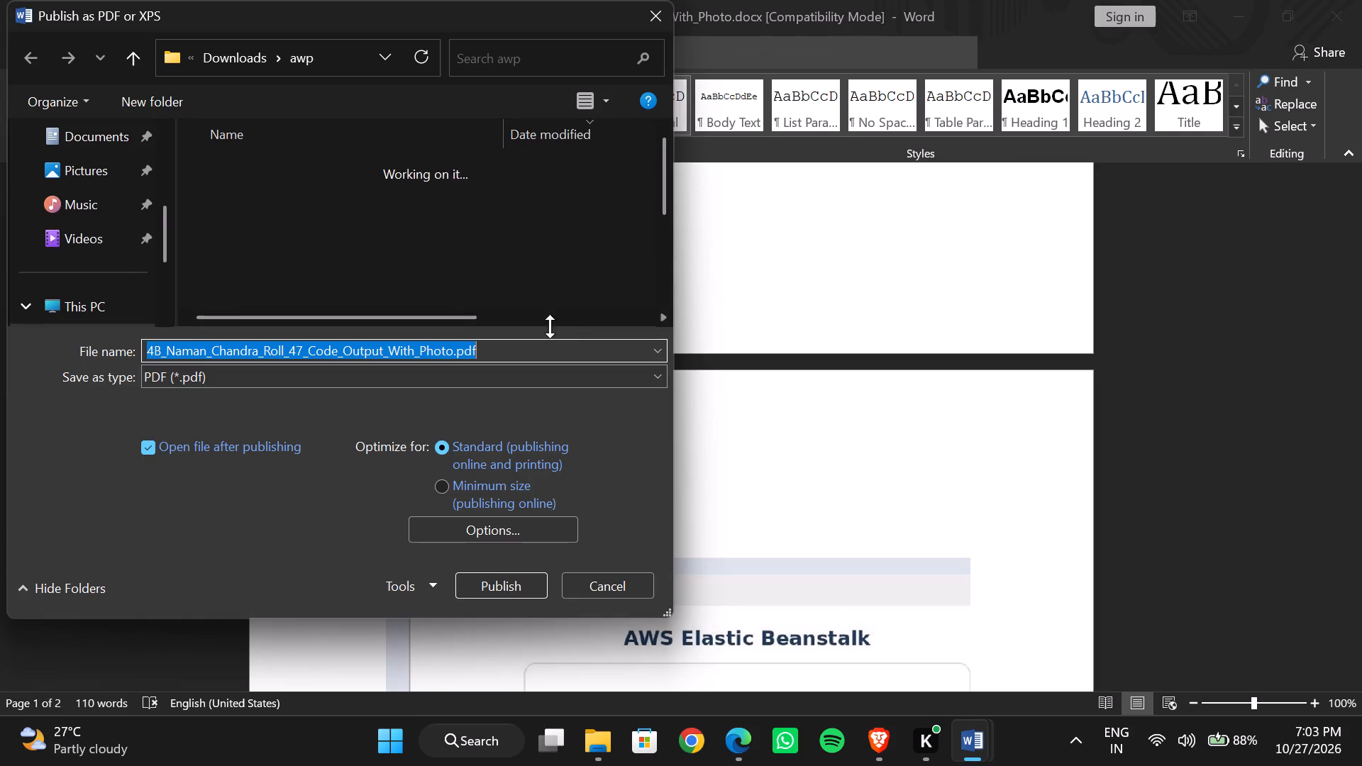
scroll(133, 268, "down", 2)
scroll(79, 199, "up", 4)
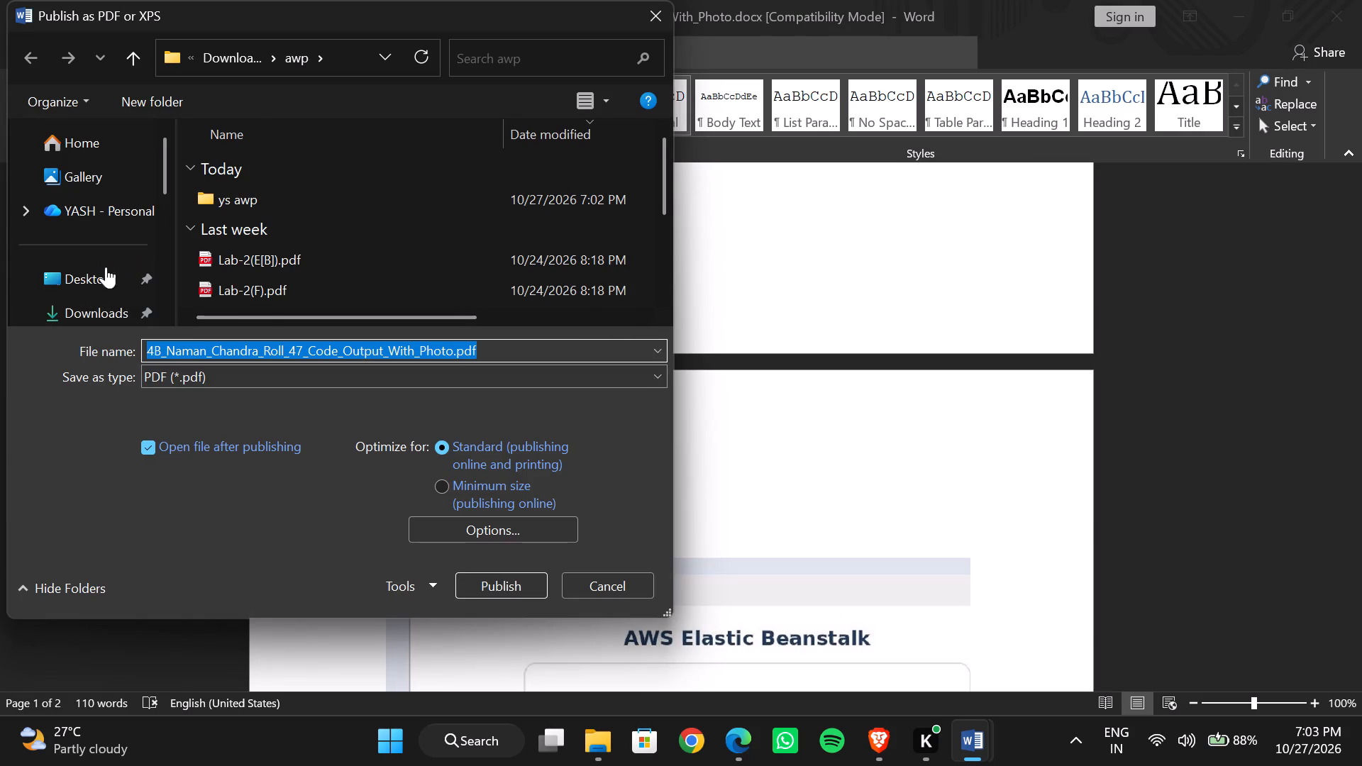
left_click(85, 282)
Name the PDF pb awp lab 4B and publish it.
left_click_drag(493, 348, 381, 354)
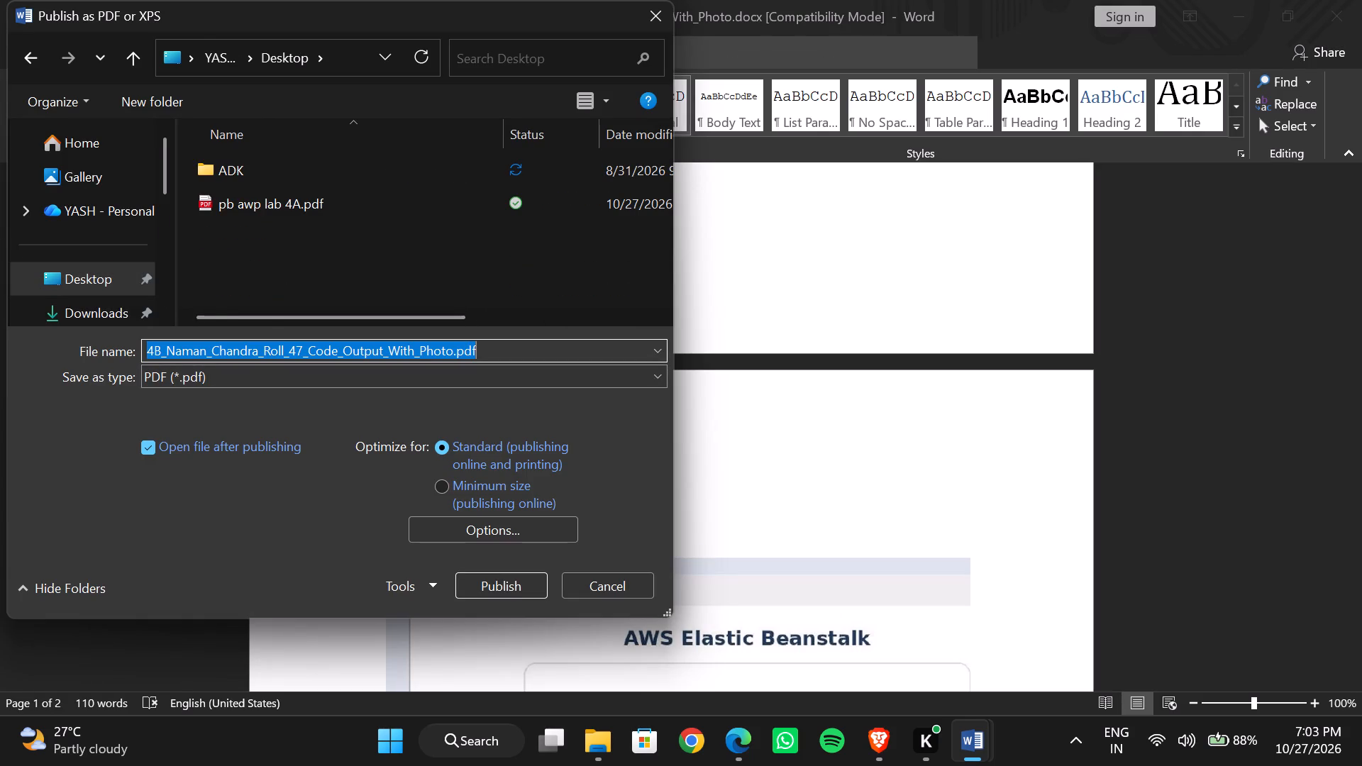
left_click_drag(381, 354, 168, 348)
left_click(165, 348)
left_click_drag(165, 348, 493, 355)
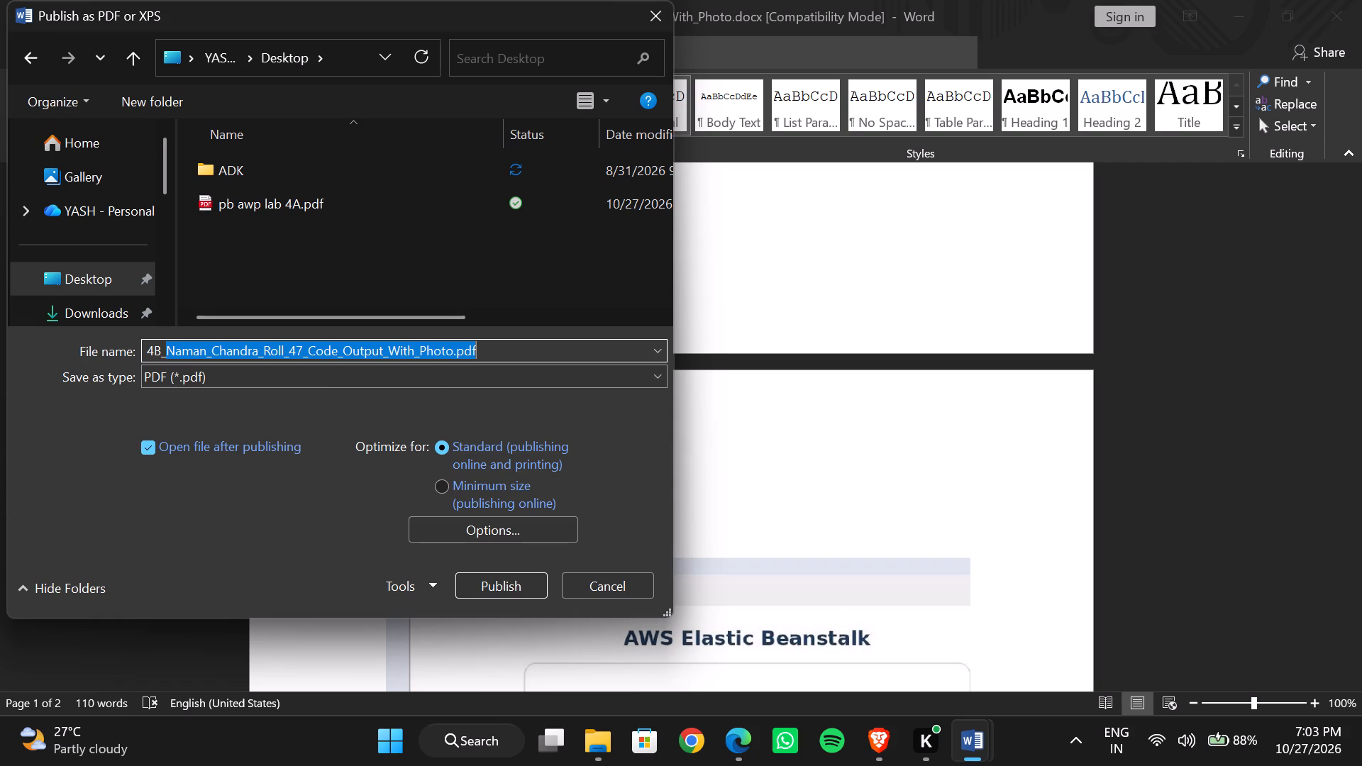
key("BackSpace")
key("BackSpace")
left_click(147, 348)
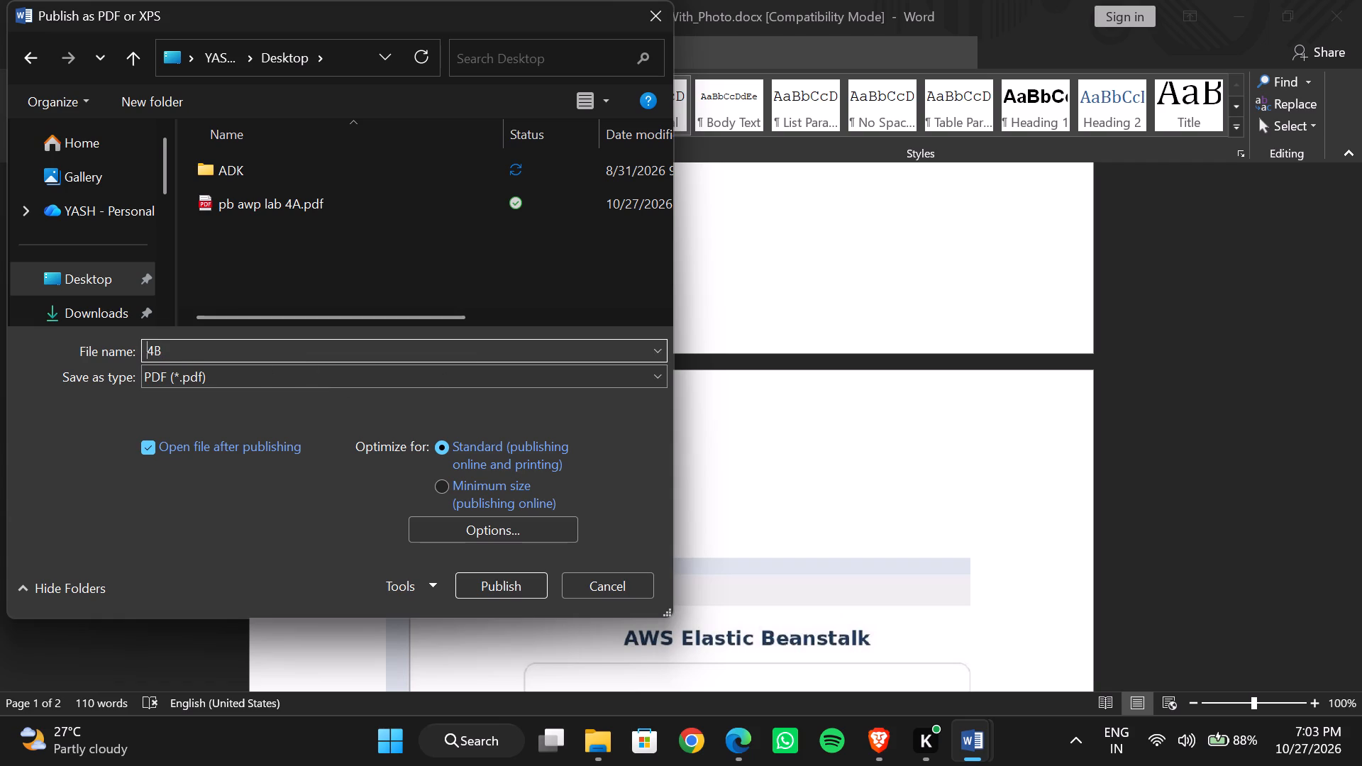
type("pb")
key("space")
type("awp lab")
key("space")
scroll(179, 354, "up", 1)
left_click(499, 591)
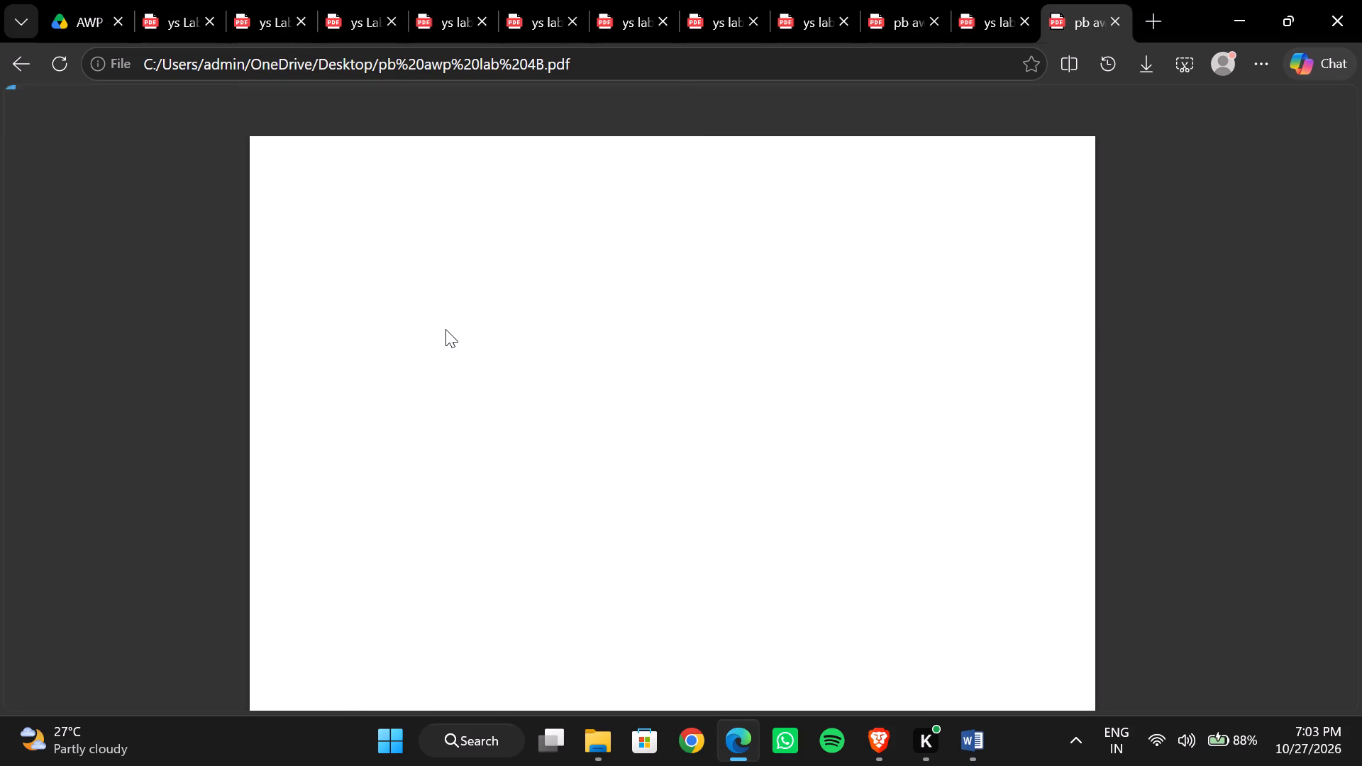
Open the 4B(Pruthvi) Word document from the awp folder and enable it for editing.
scroll(766, 360, "down", 20)
scroll(766, 360, "down", 3)
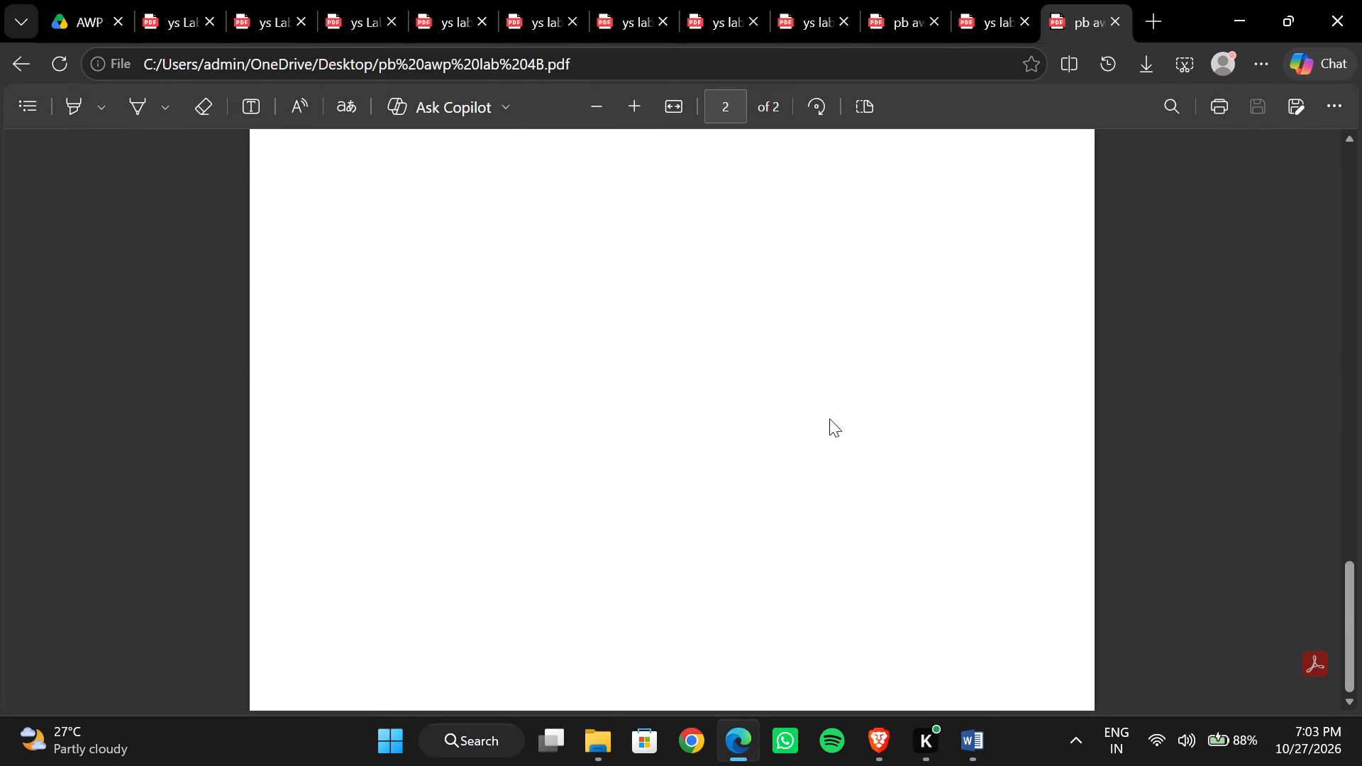
scroll(829, 418, "down", 5)
left_click(592, 731)
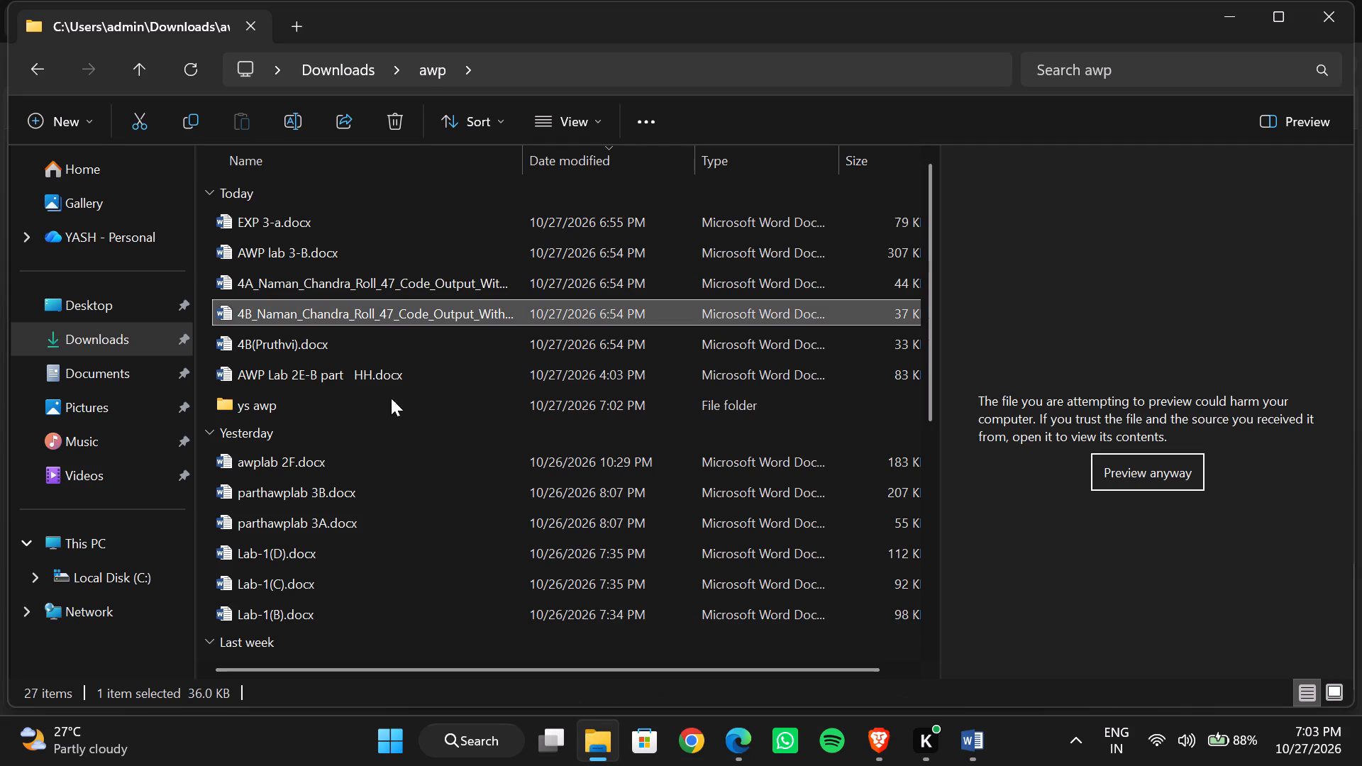
double_click(378, 350)
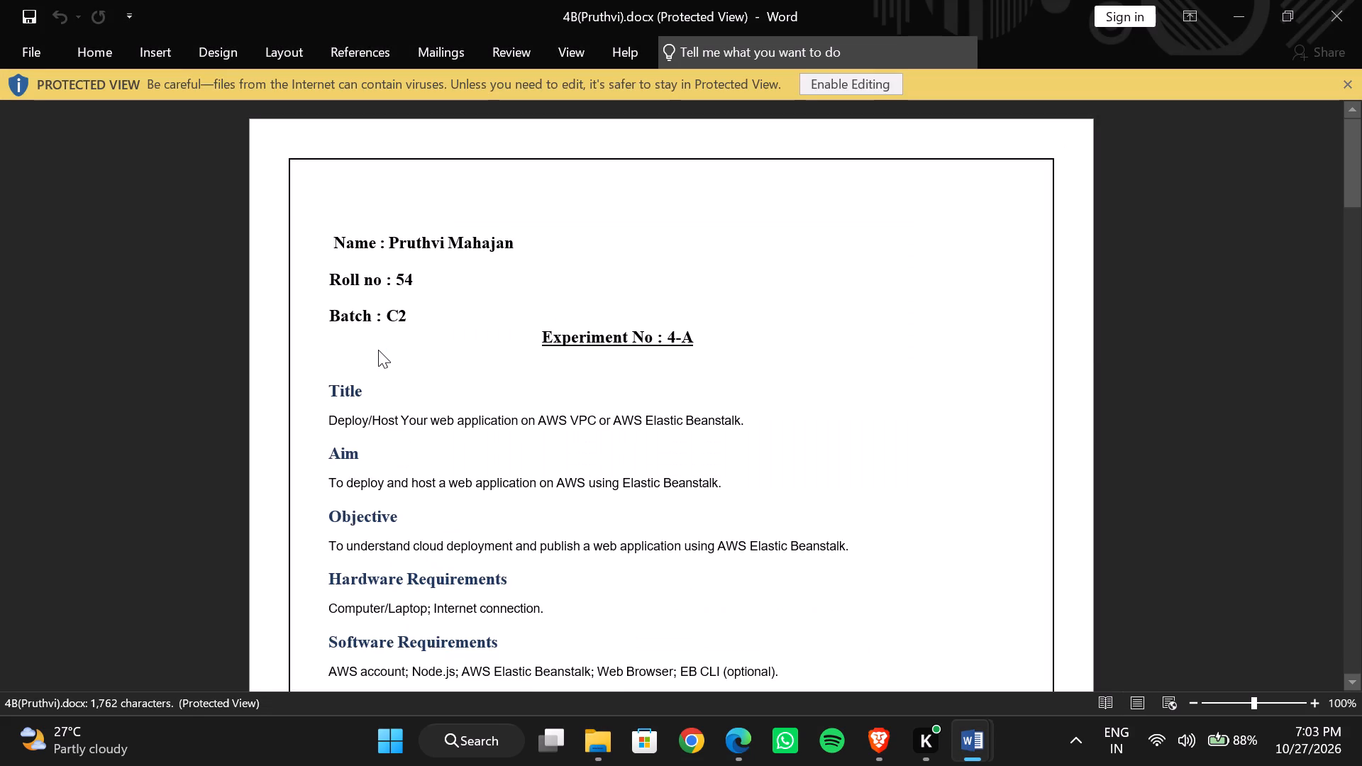
scroll(655, 474, "down", 6)
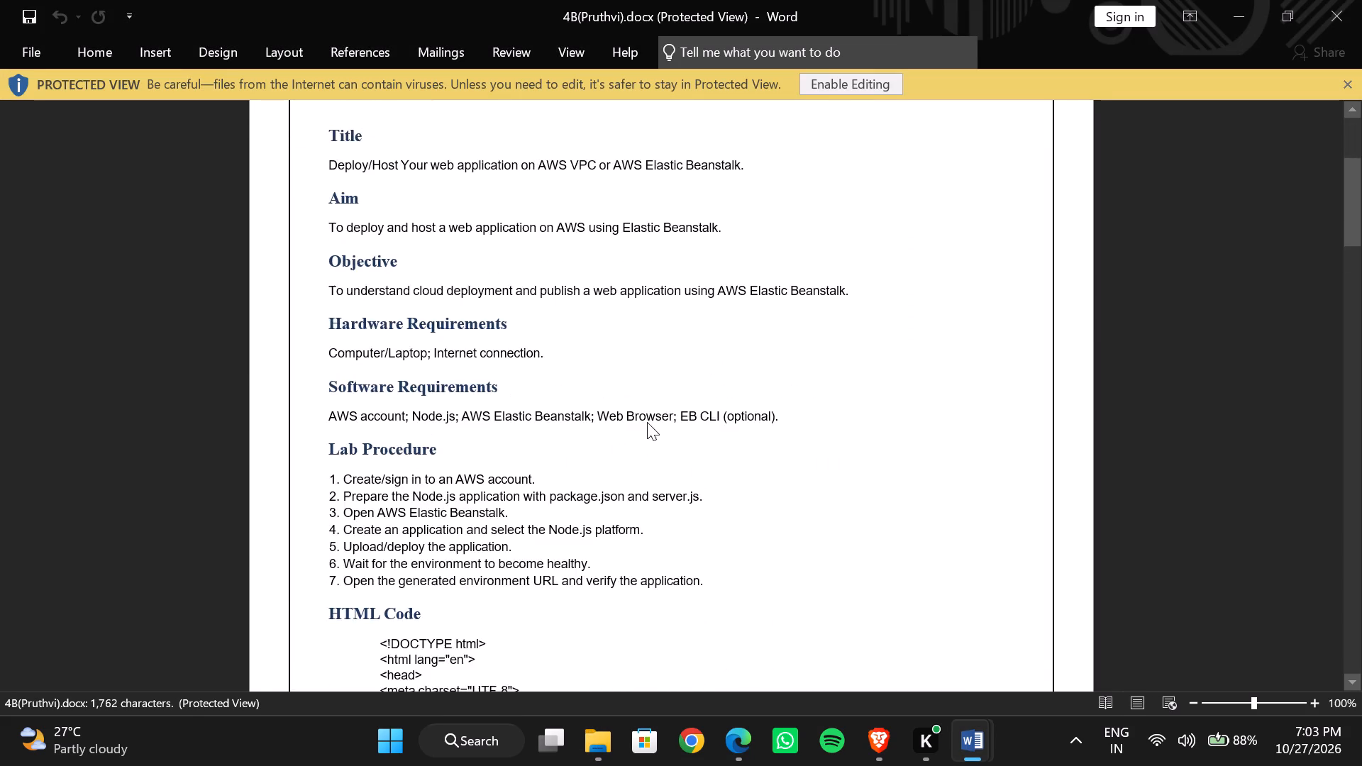
scroll(647, 422, "down", 20)
scroll(647, 422, "down", 20)
scroll(647, 422, "down", 8)
scroll(646, 406, "up", 20)
scroll(646, 406, "up", 20)
scroll(646, 406, "up", 4)
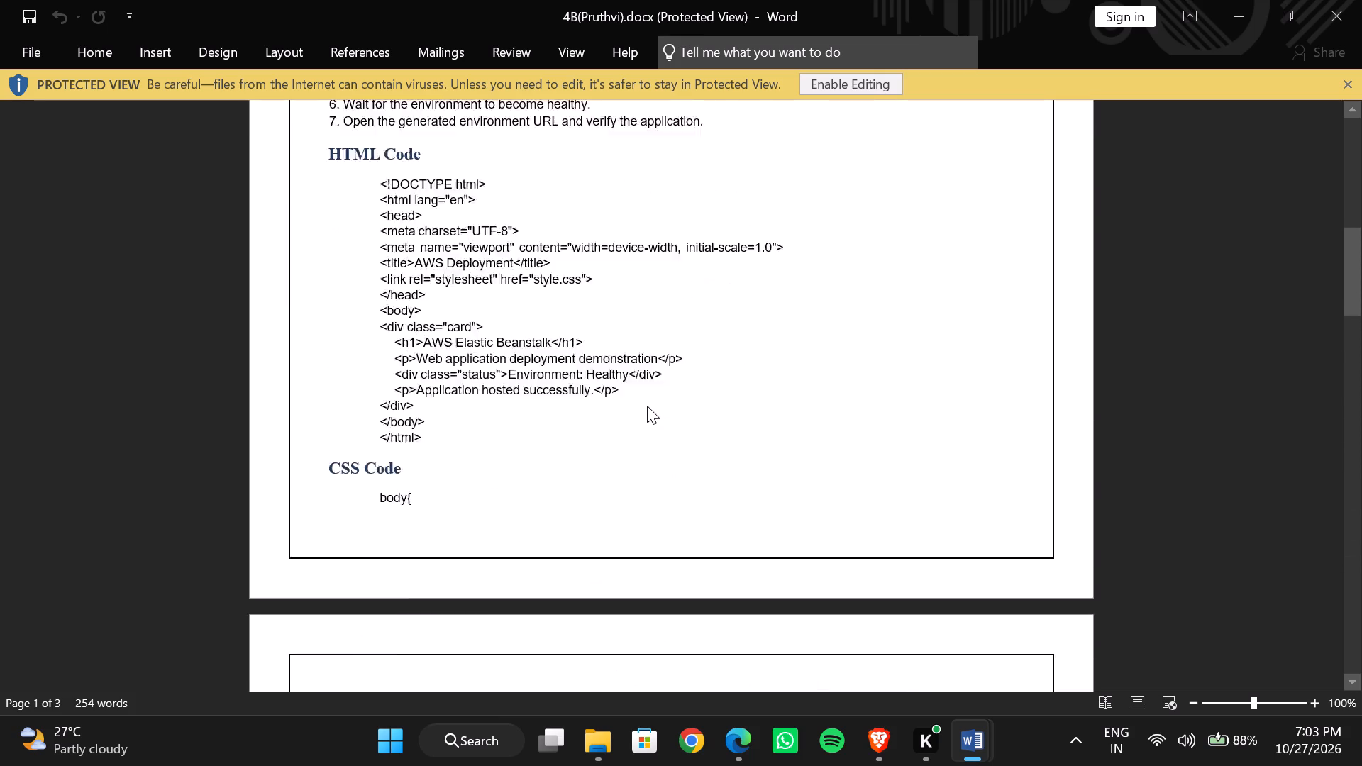
scroll(647, 406, "up", 14)
left_click(850, 84)
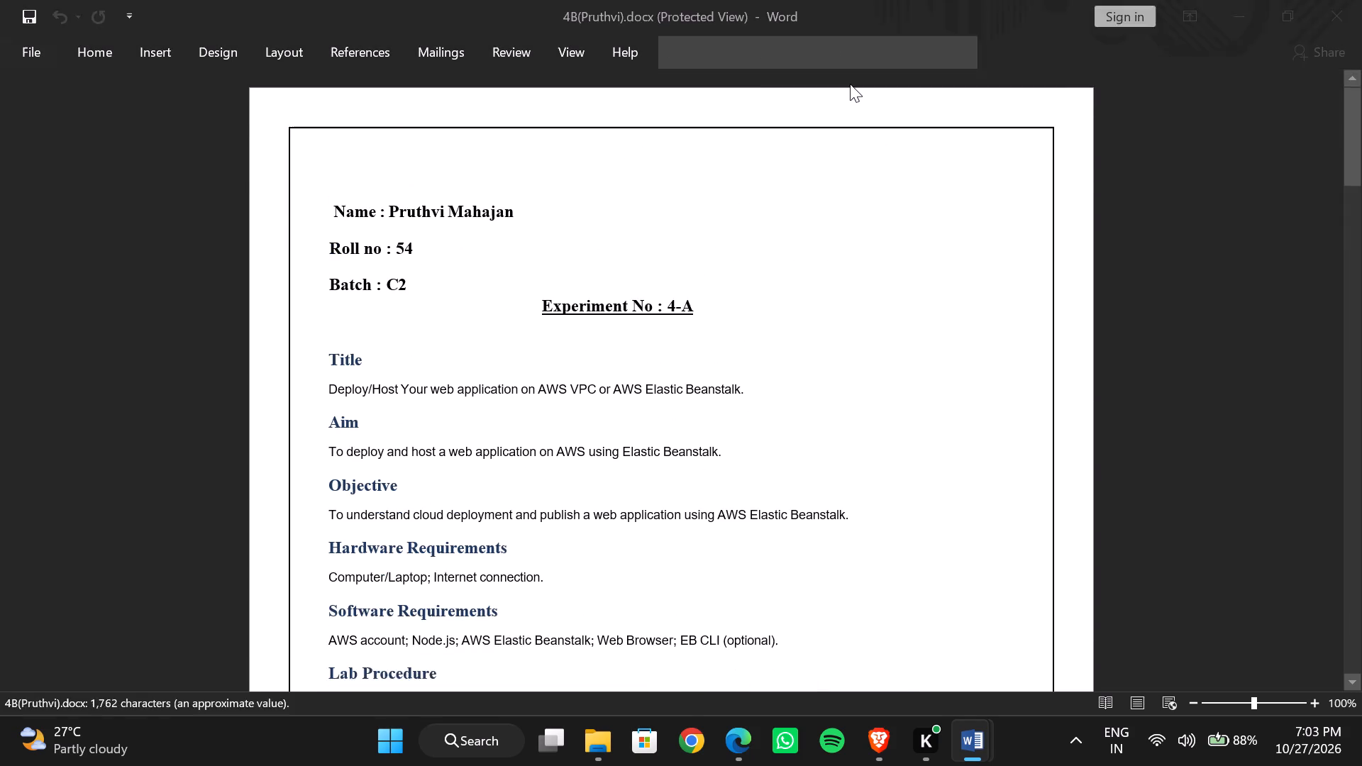
Replace the name in the write-up's heading with the first student's, keeping the roll number on its own line.
left_click_drag(531, 304, 515, 304)
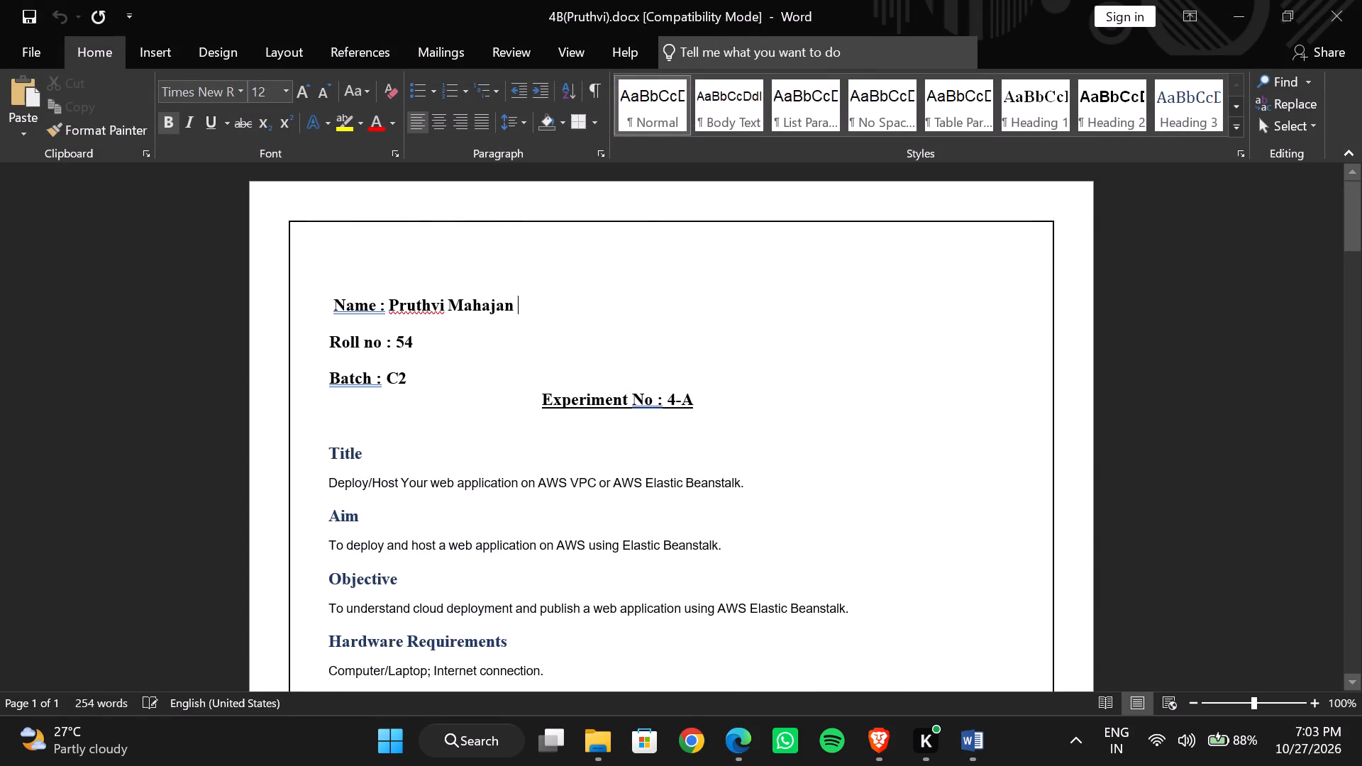
left_click_drag(515, 304, 410, 304)
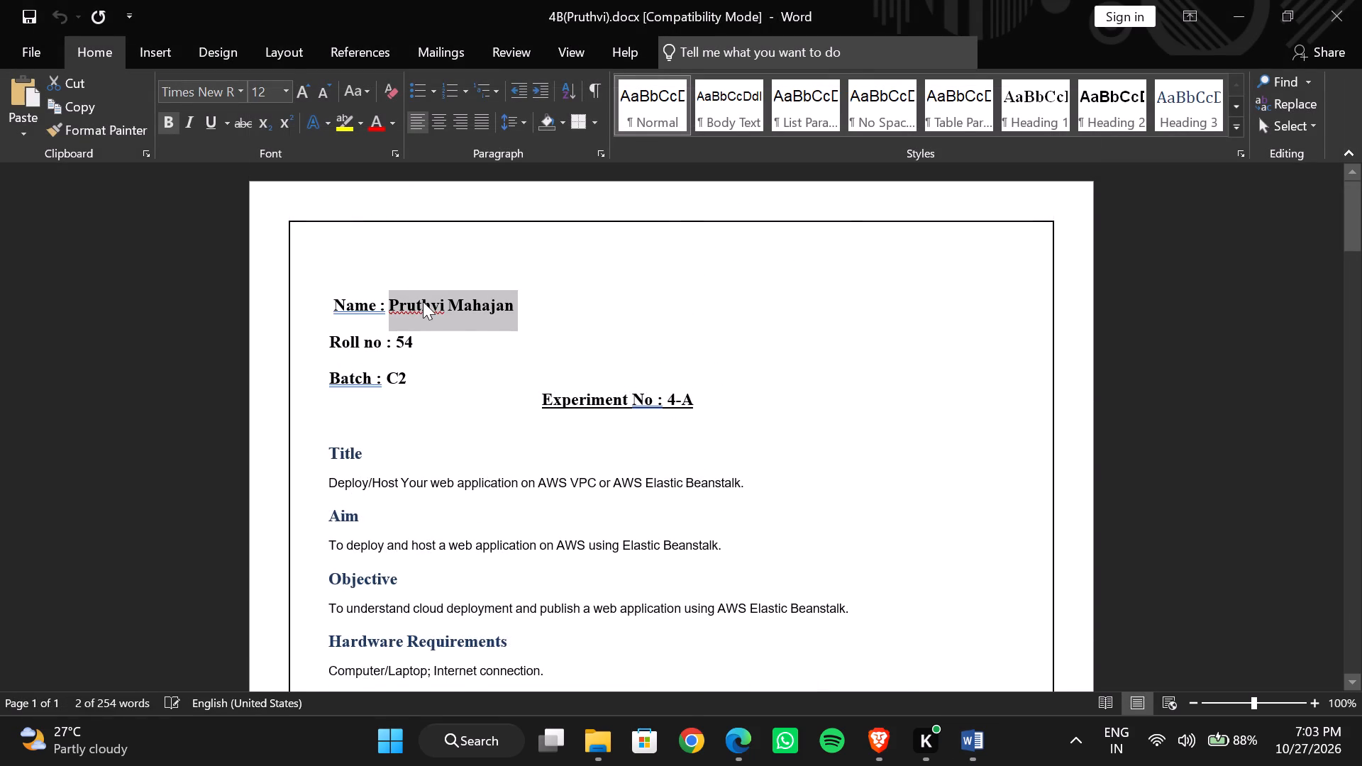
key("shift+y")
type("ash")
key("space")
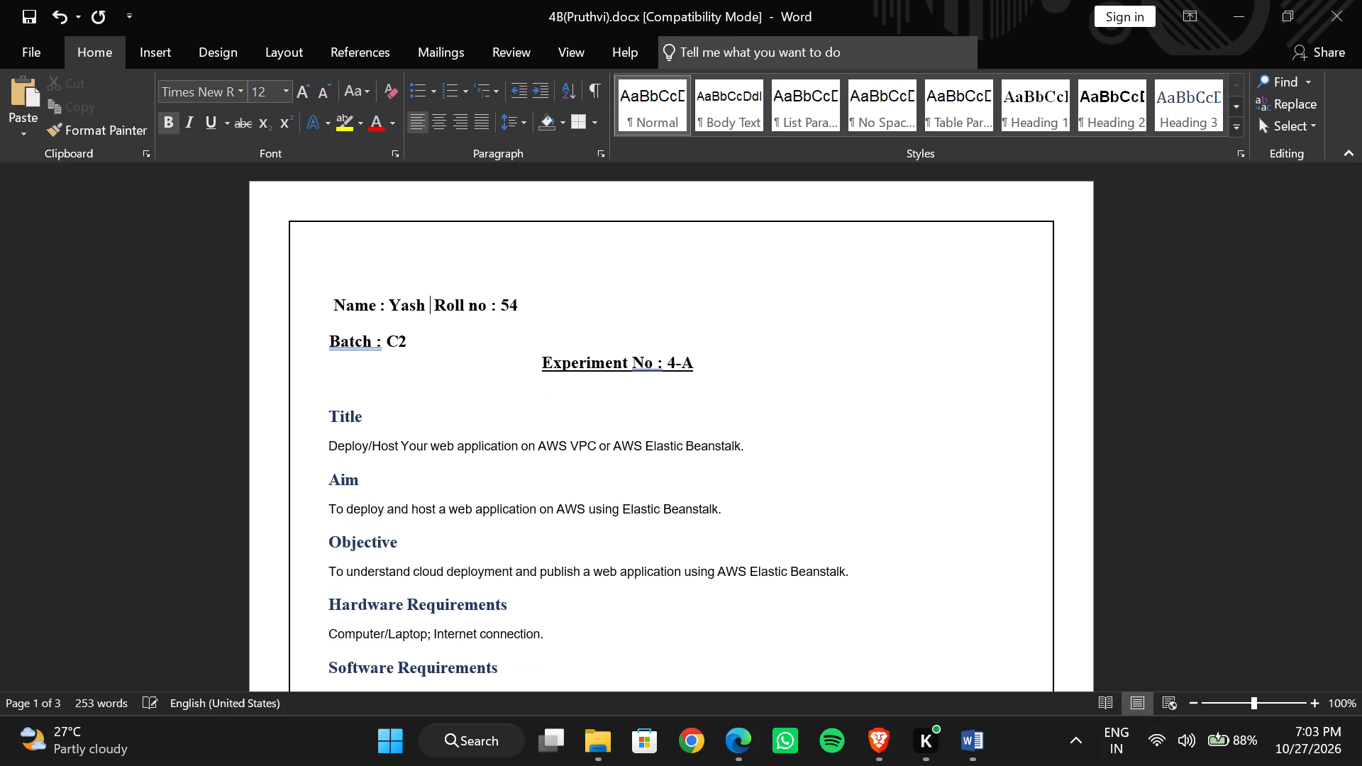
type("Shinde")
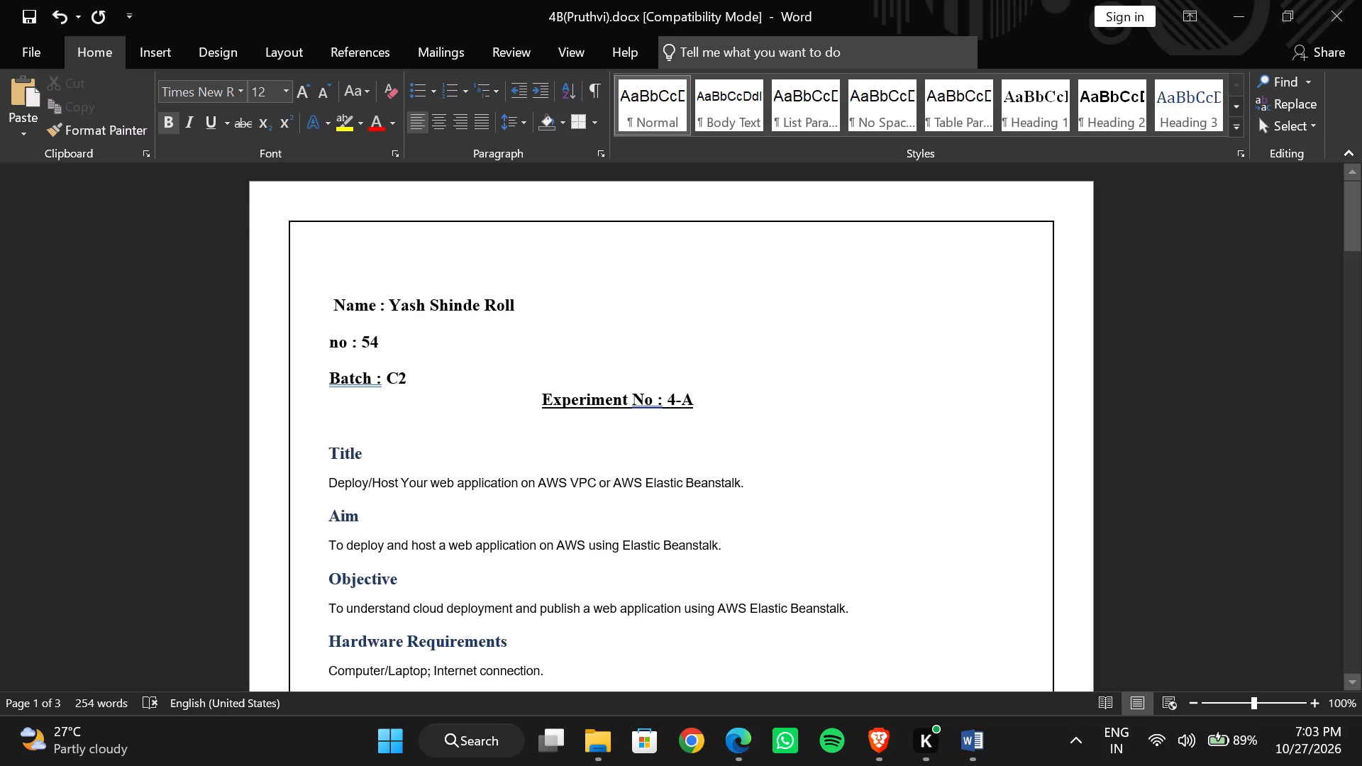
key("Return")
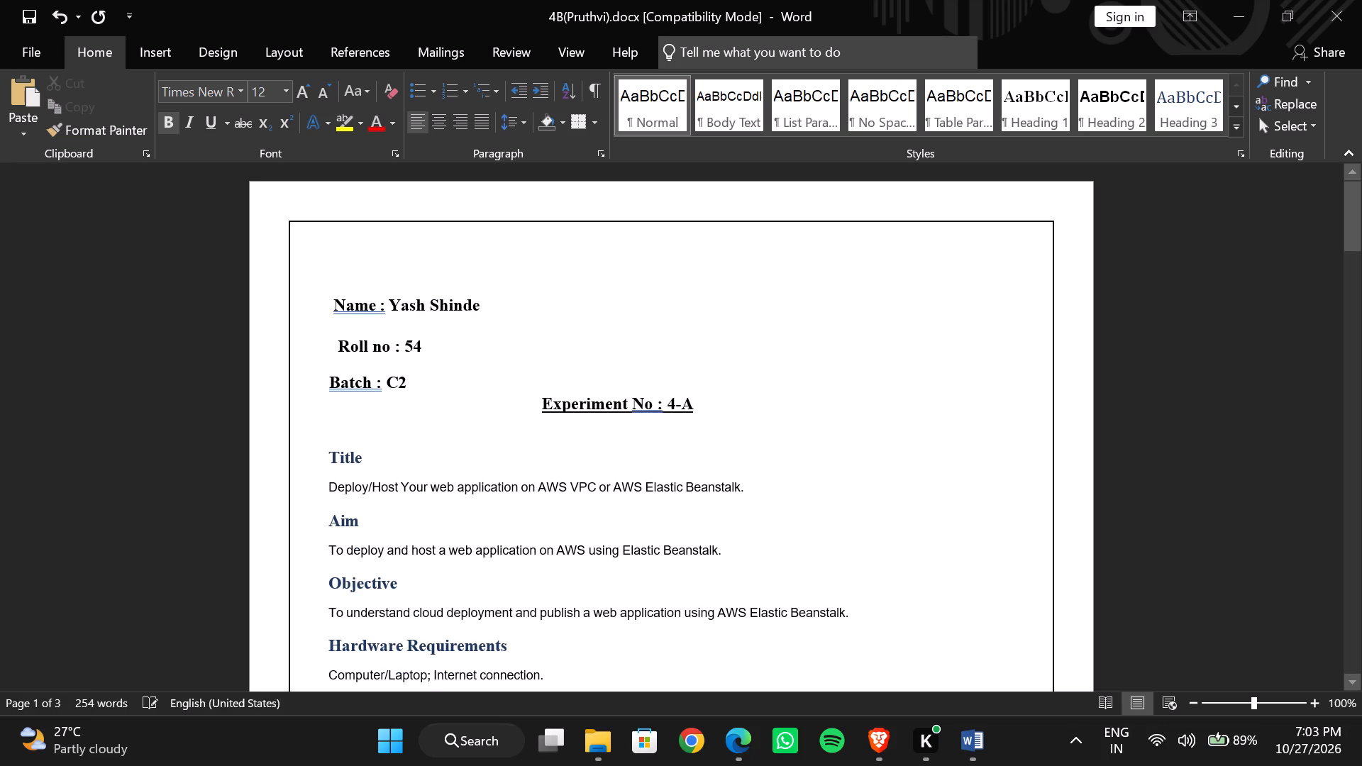
Replace the heading's roll number with the first student's and remove the extra space before that line.
left_click(424, 346)
key("BackSpace")
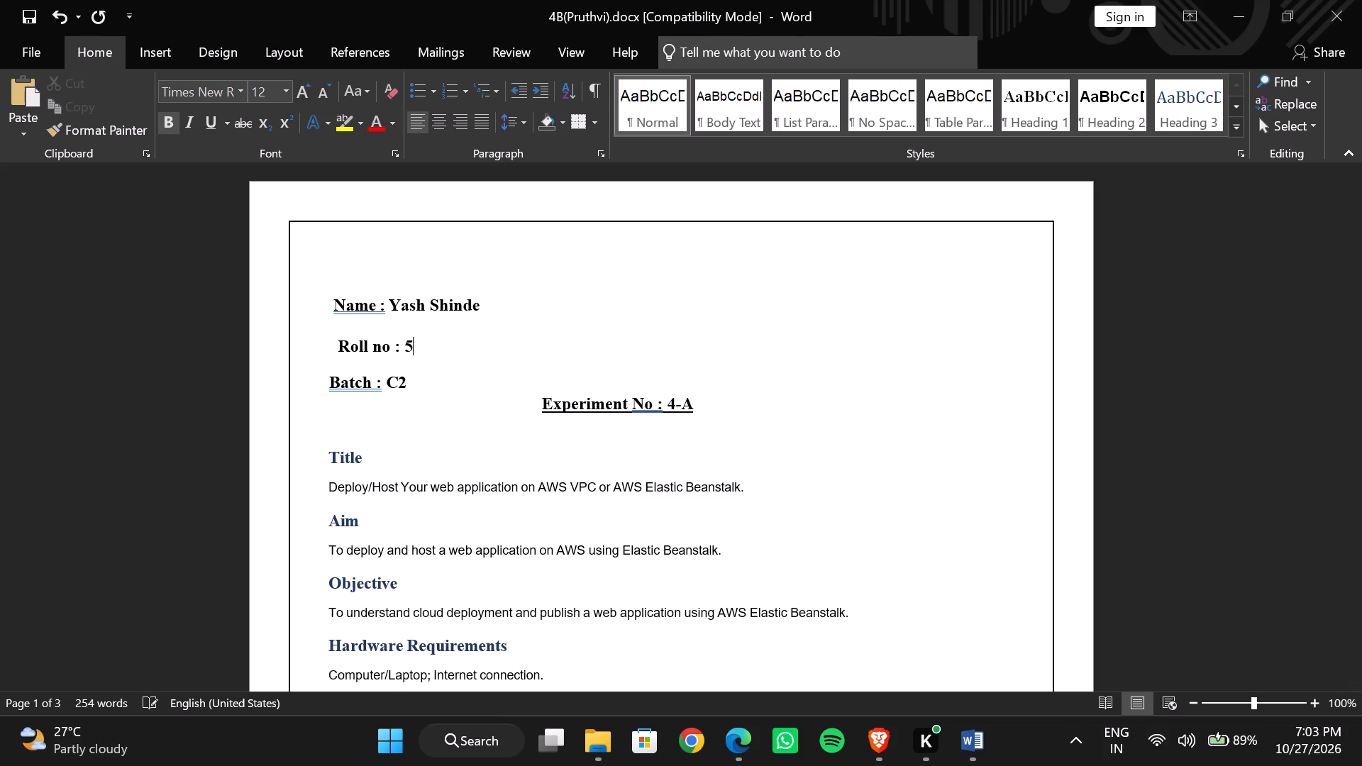
key("BackSpace")
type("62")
left_click(339, 347)
key("BackSpace")
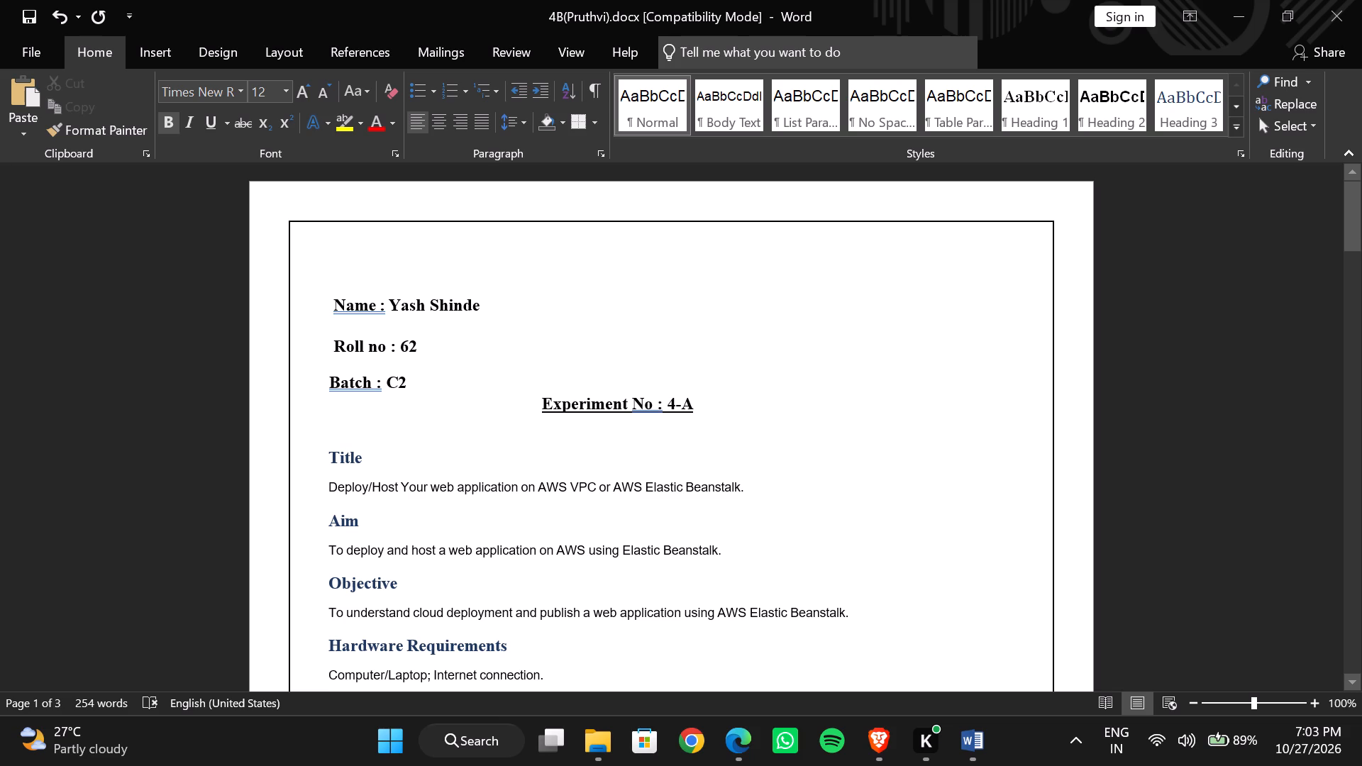
Start a PDF export of the edited write-up with the ys awp folder as its destination.
scroll(780, 437, "down", 1)
scroll(780, 436, "down", 20)
scroll(780, 436, "down", 20)
scroll(780, 436, "down", 5)
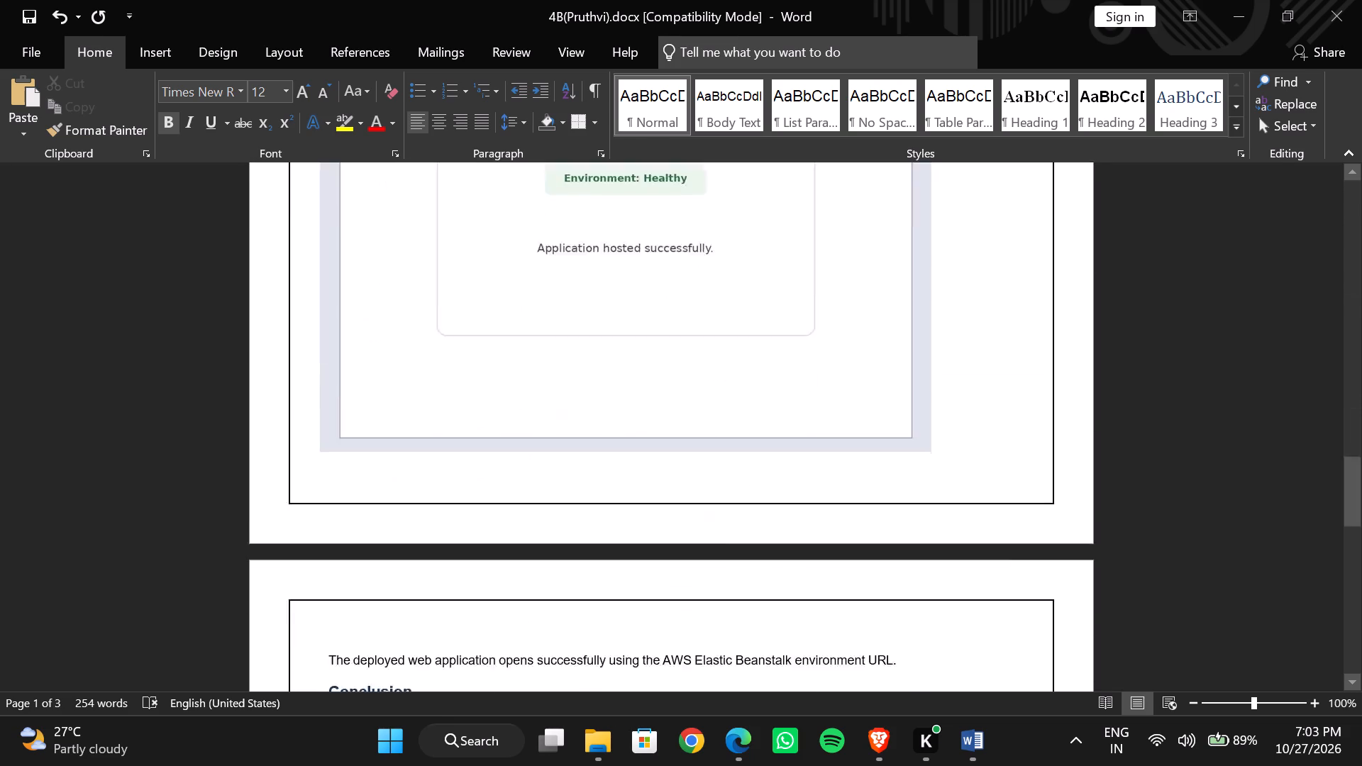
scroll(783, 426, "down", 10)
scroll(787, 425, "up", 20)
scroll(787, 425, "up", 12)
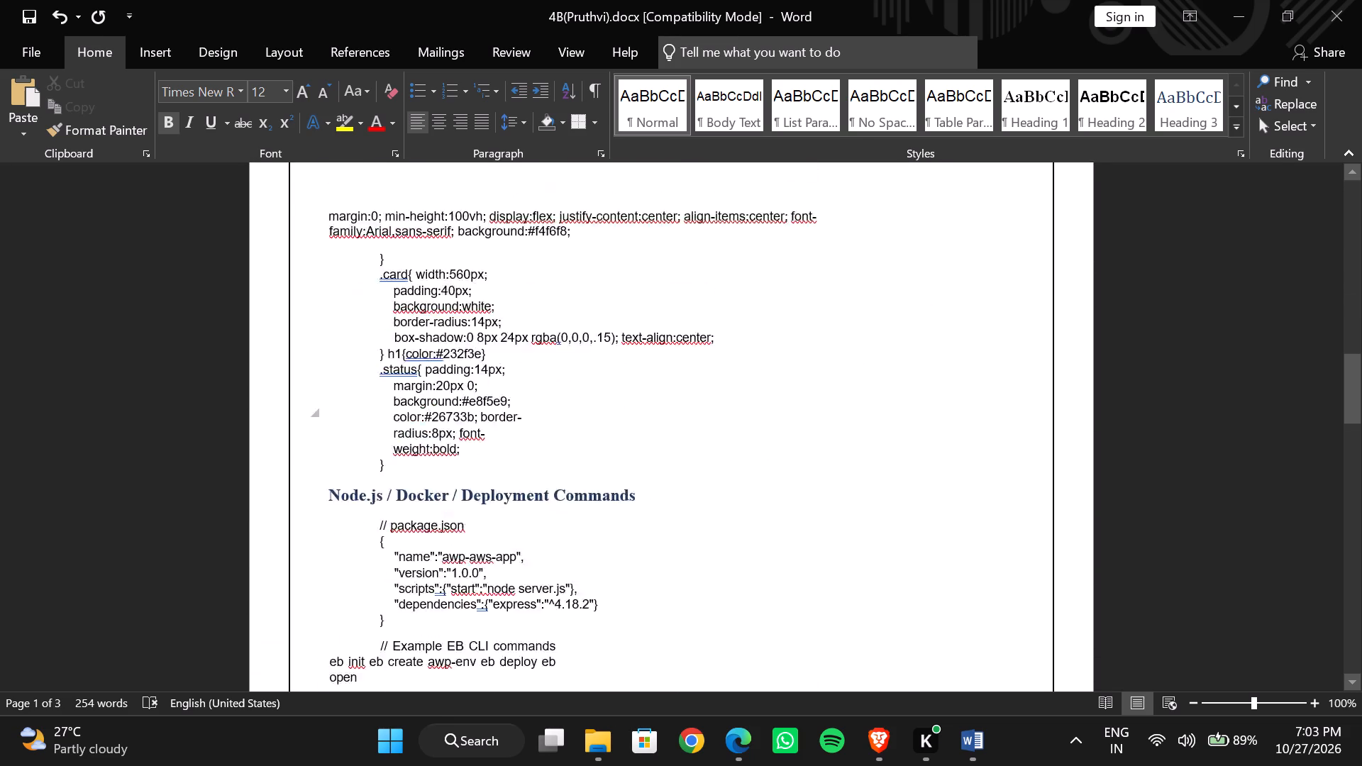
scroll(786, 423, "up", 20)
scroll(786, 423, "up", 5)
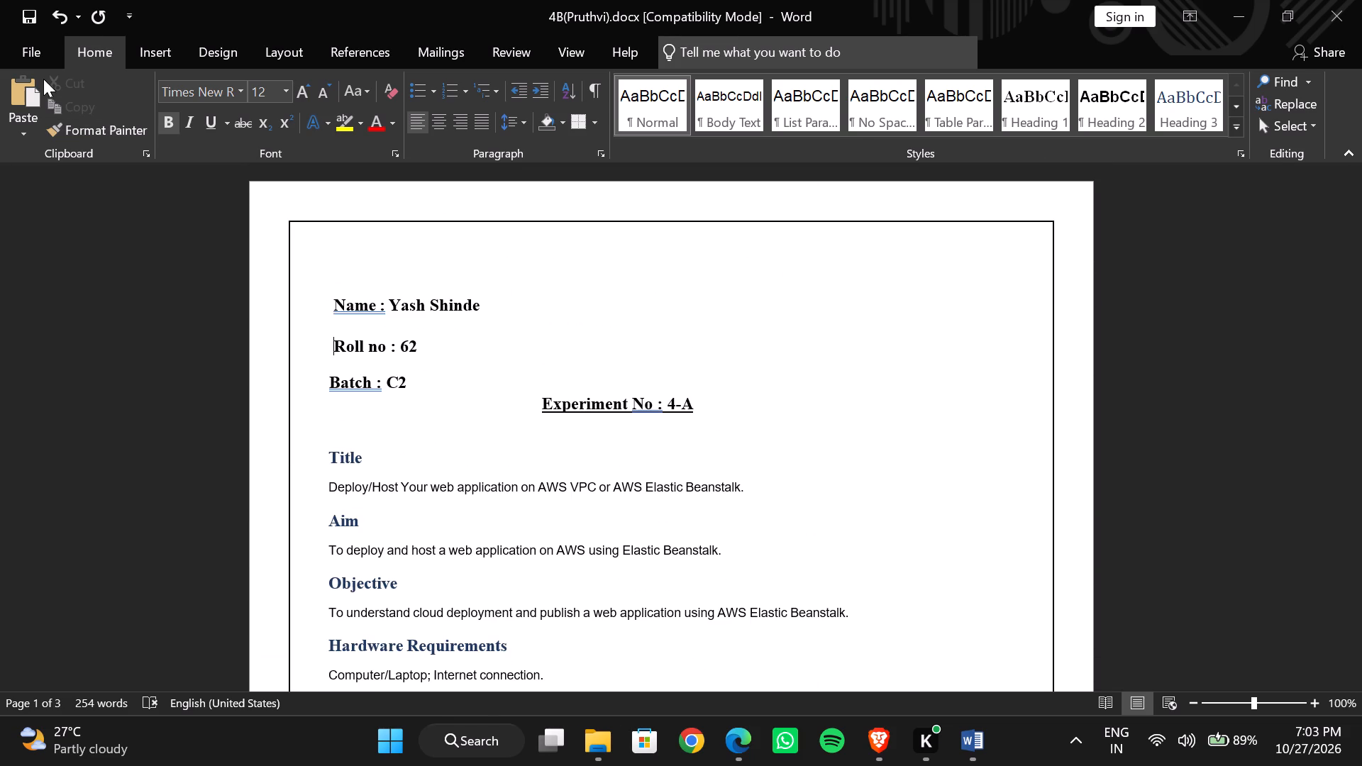
left_click(35, 57)
left_click(40, 362)
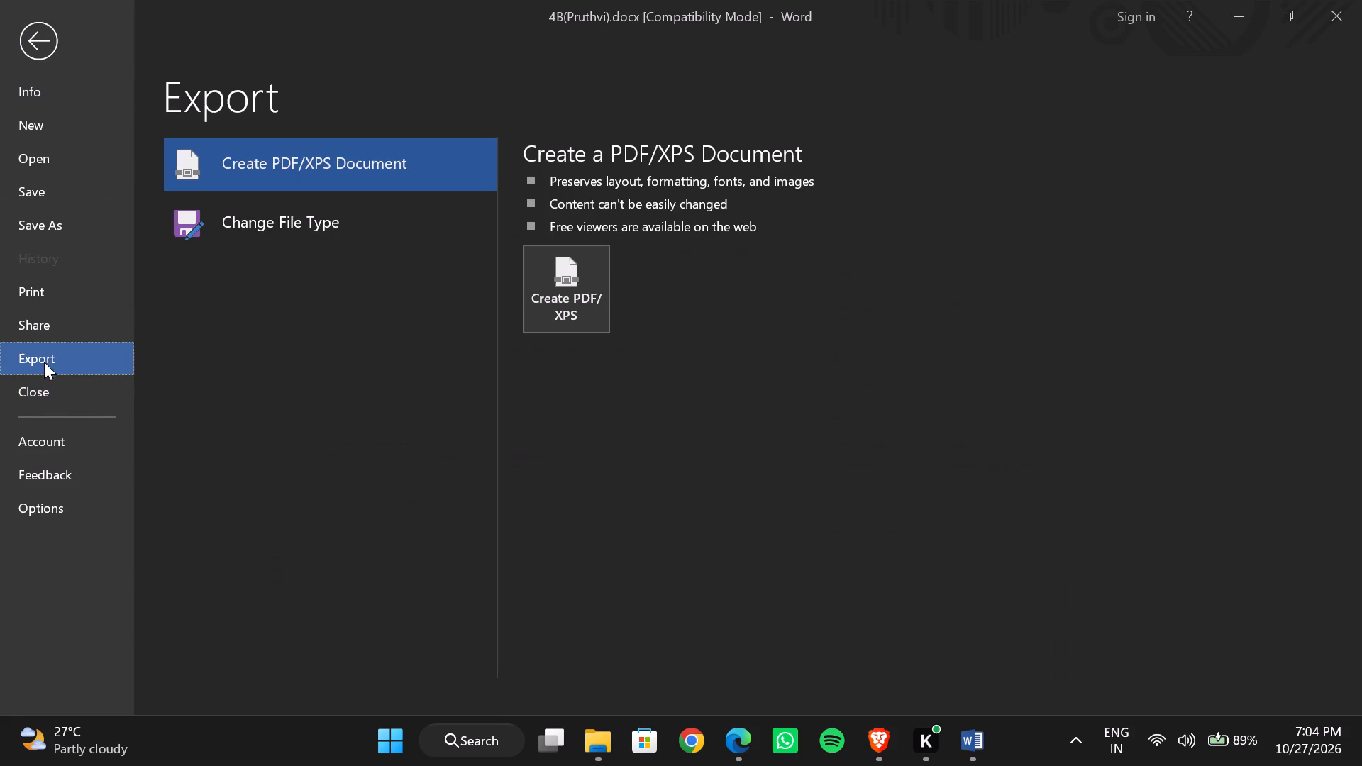
left_click(538, 299)
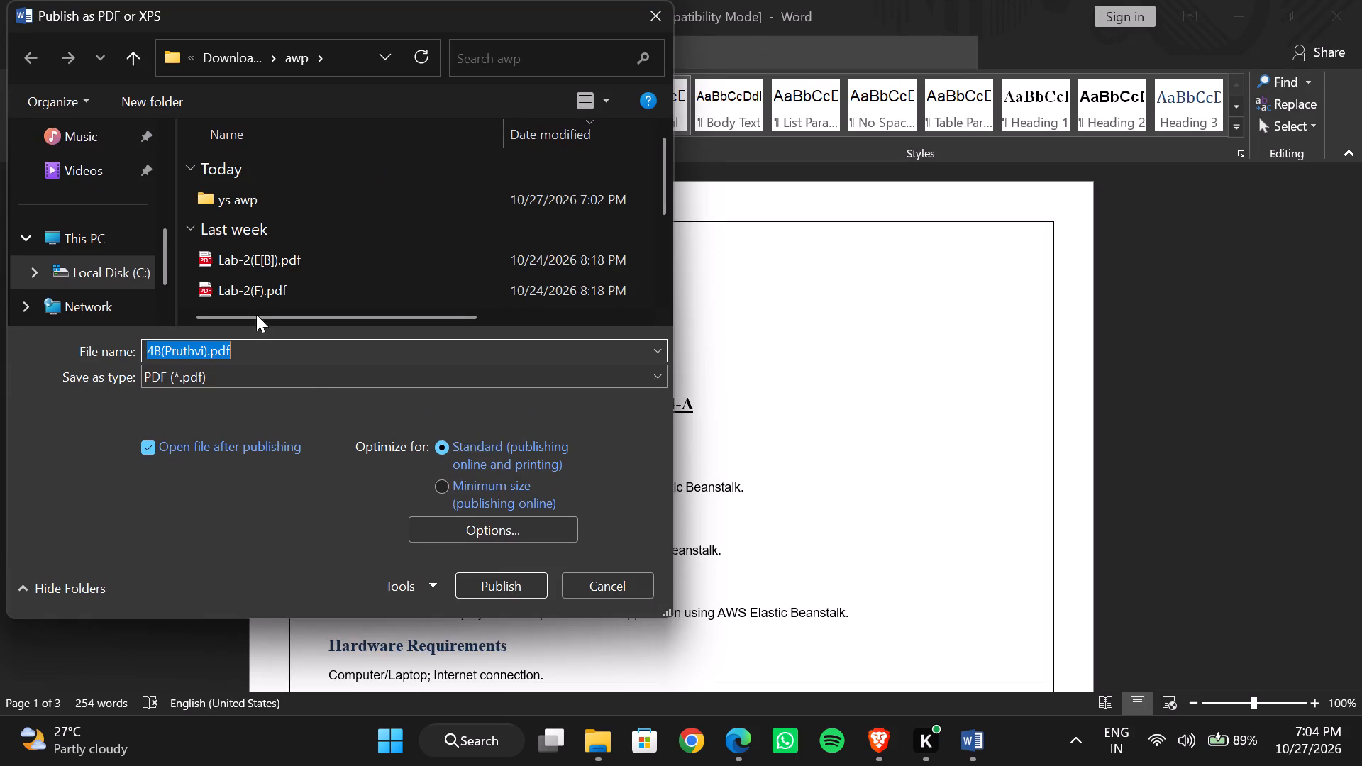
double_click(250, 194)
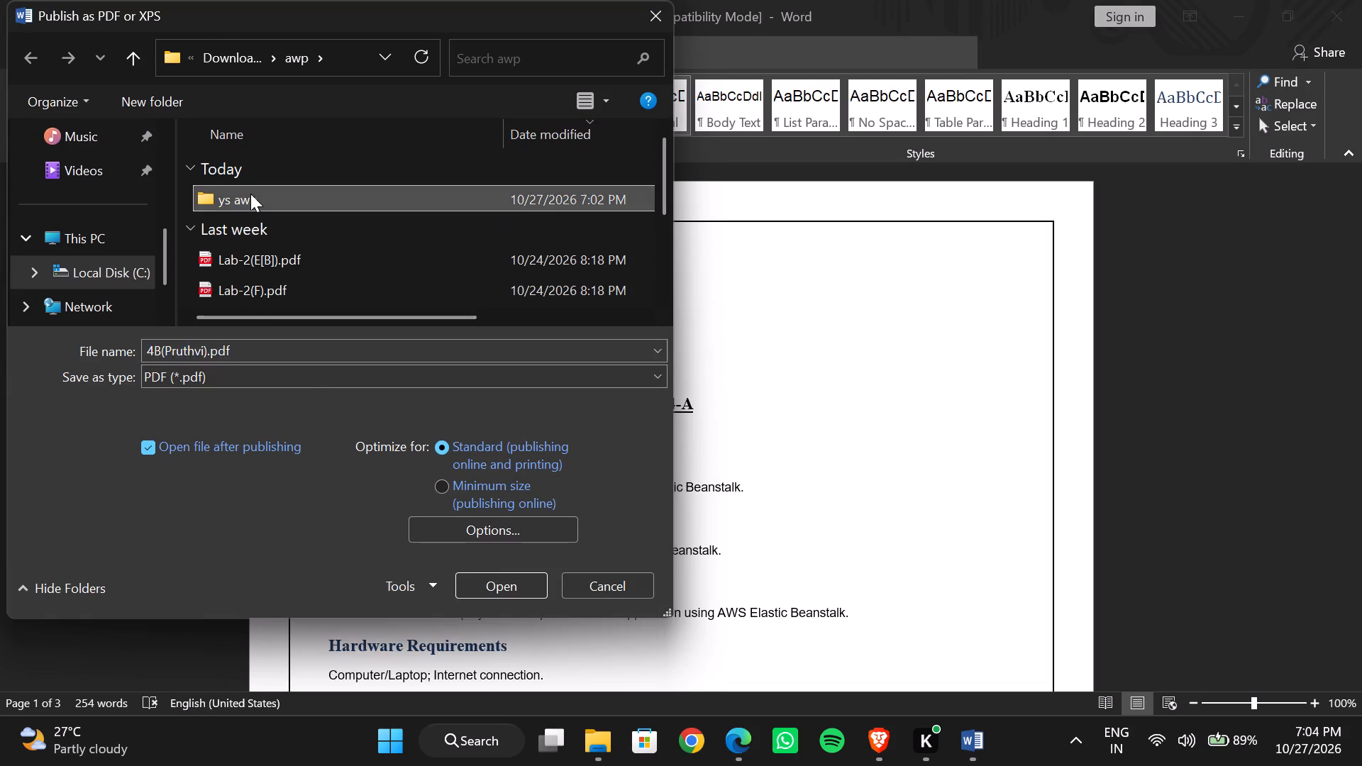
left_click(249, 386)
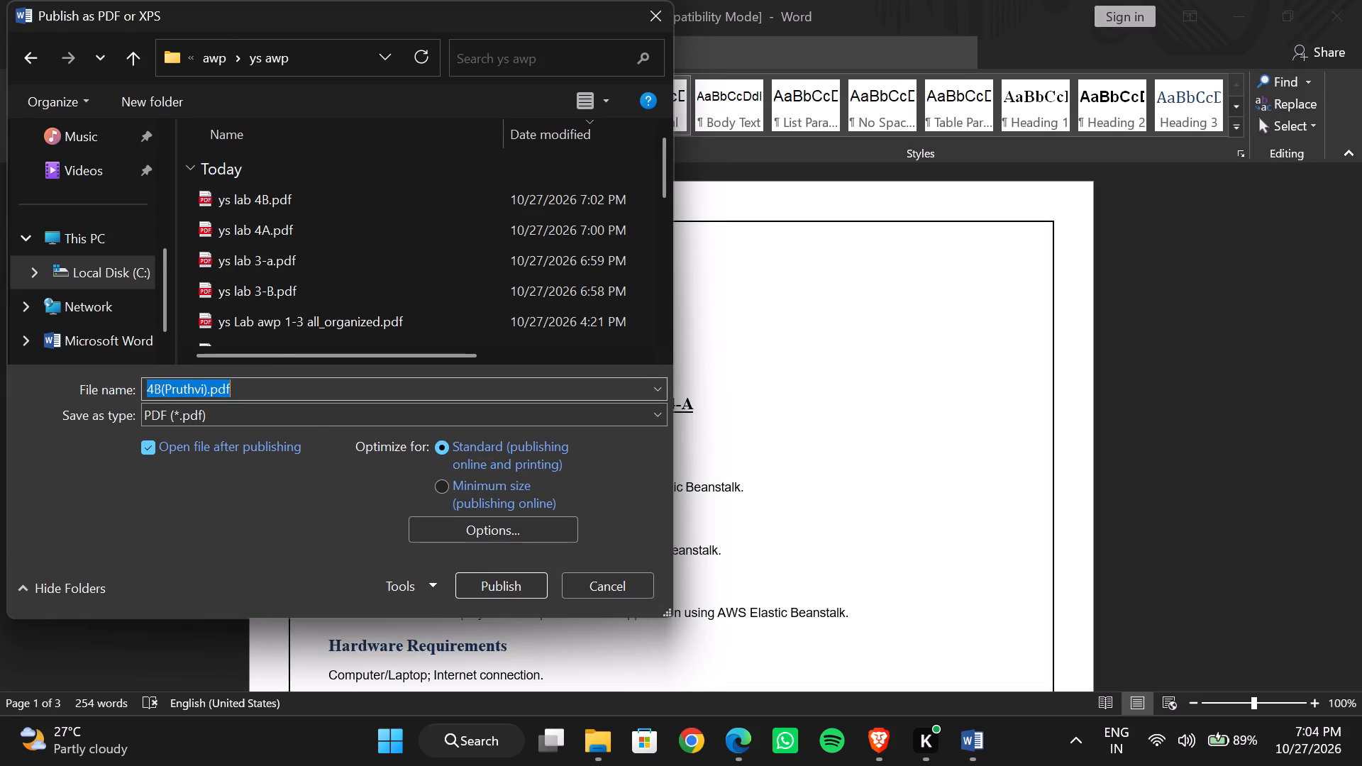
Name the PDF ys lab writeup 4B and publish it.
left_click(149, 392)
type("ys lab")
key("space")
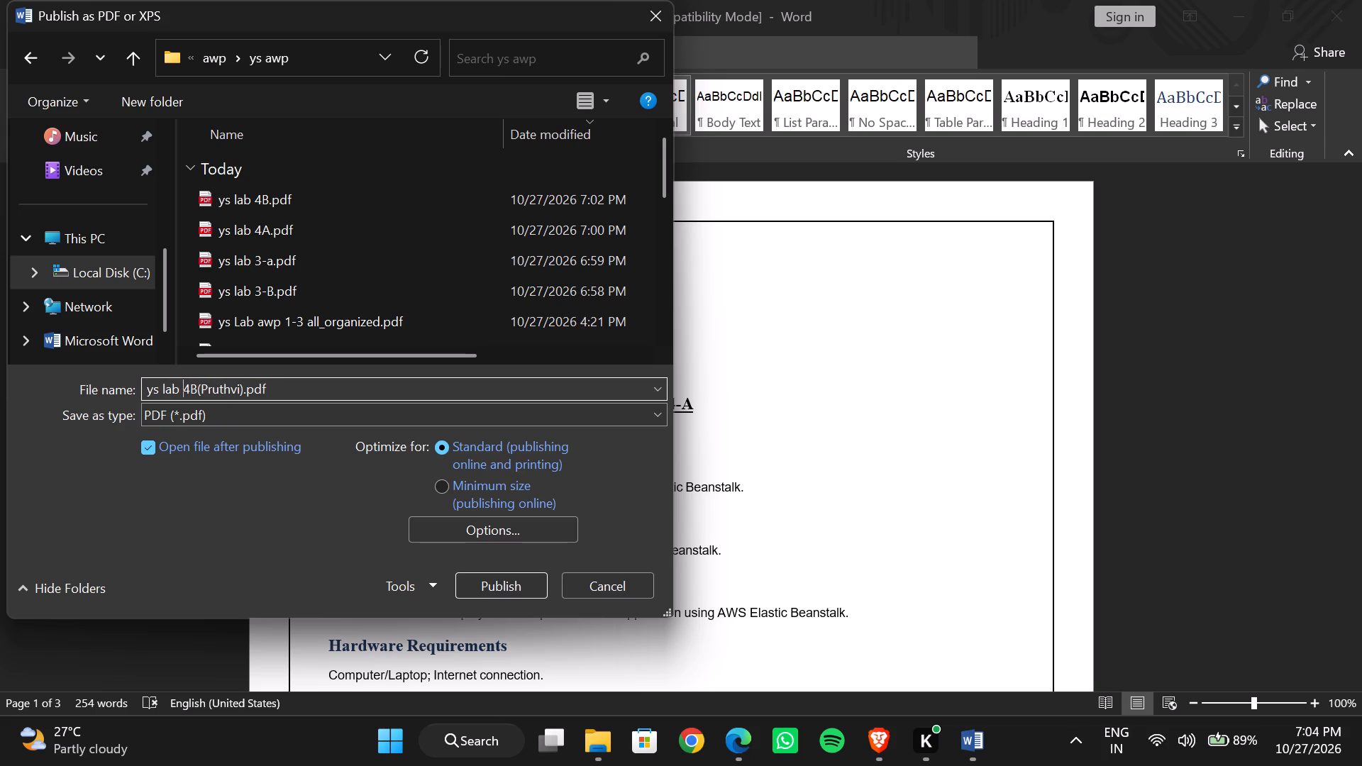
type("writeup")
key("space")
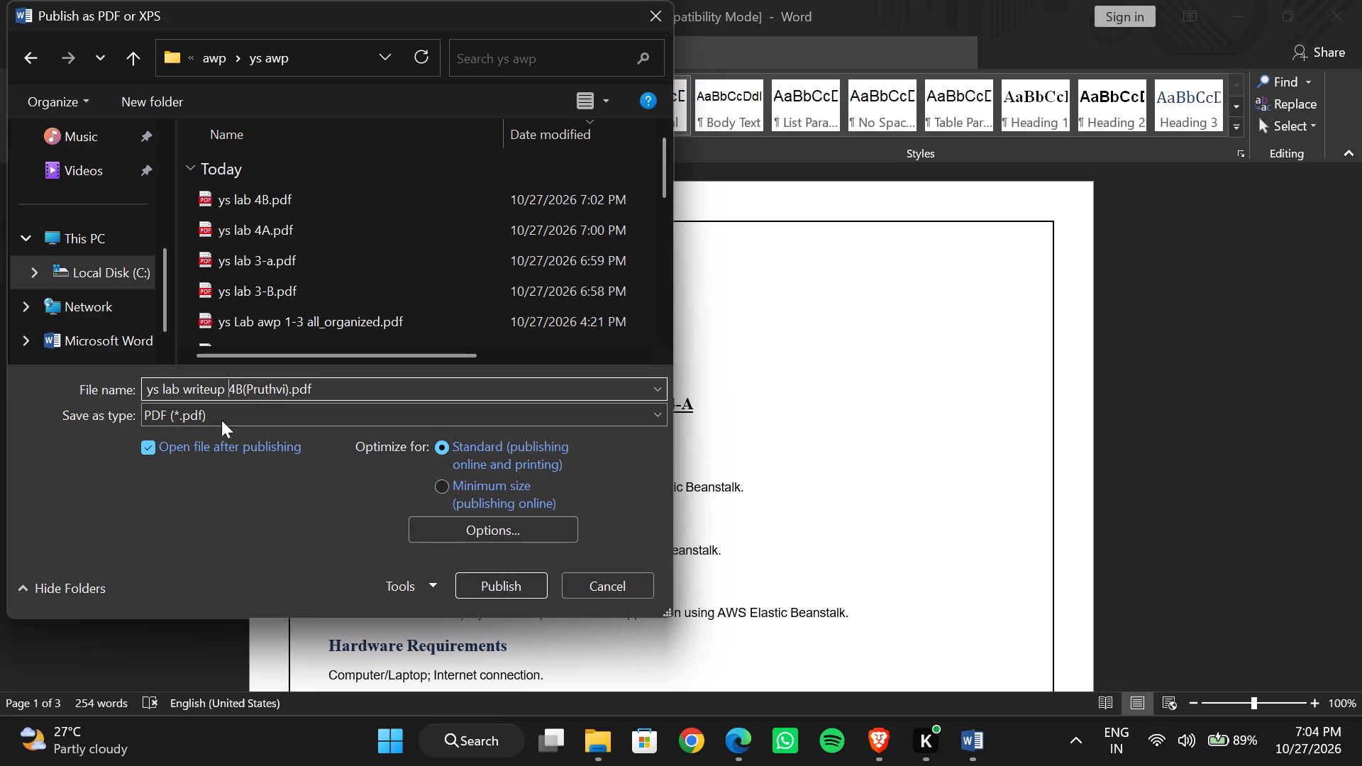
left_click(304, 390)
left_click_drag(323, 392, 248, 399)
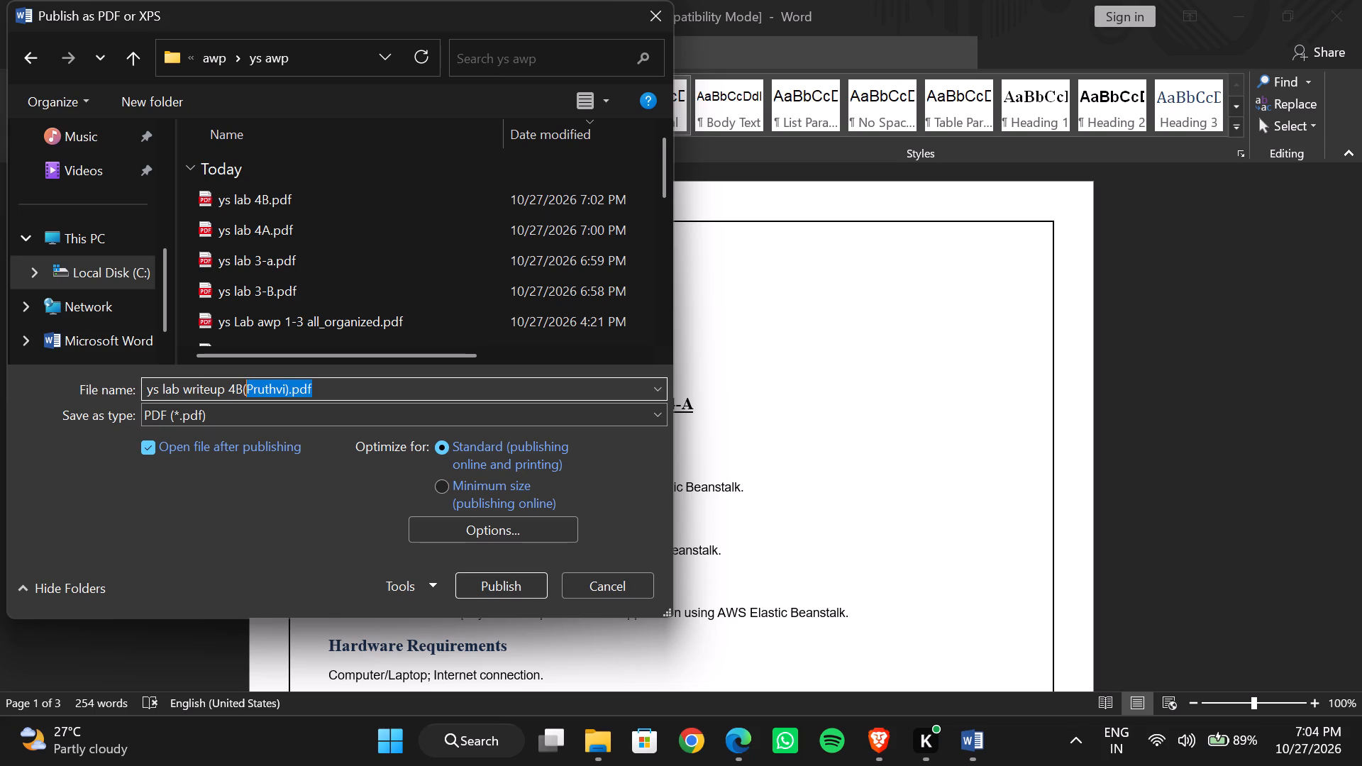
left_click_drag(248, 399, 242, 401)
key("BackSpace")
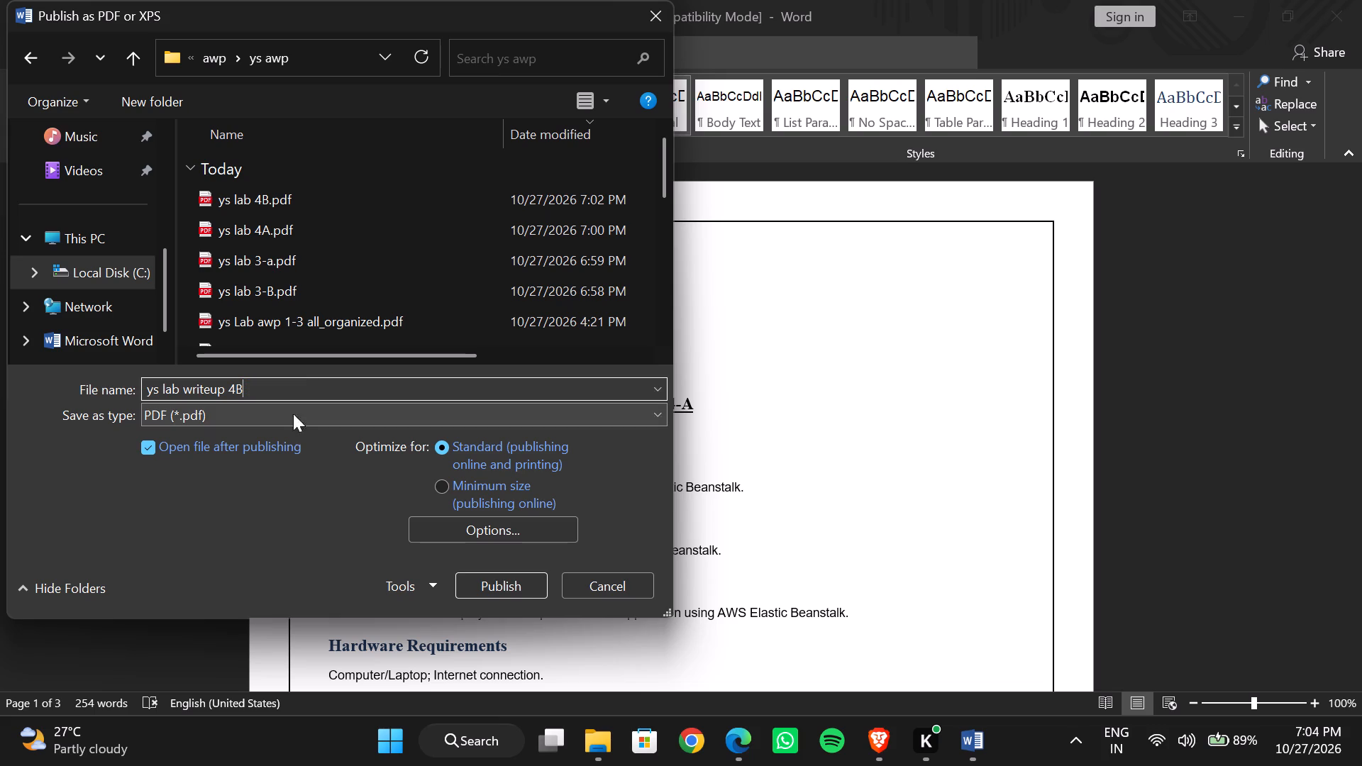
left_click(531, 588)
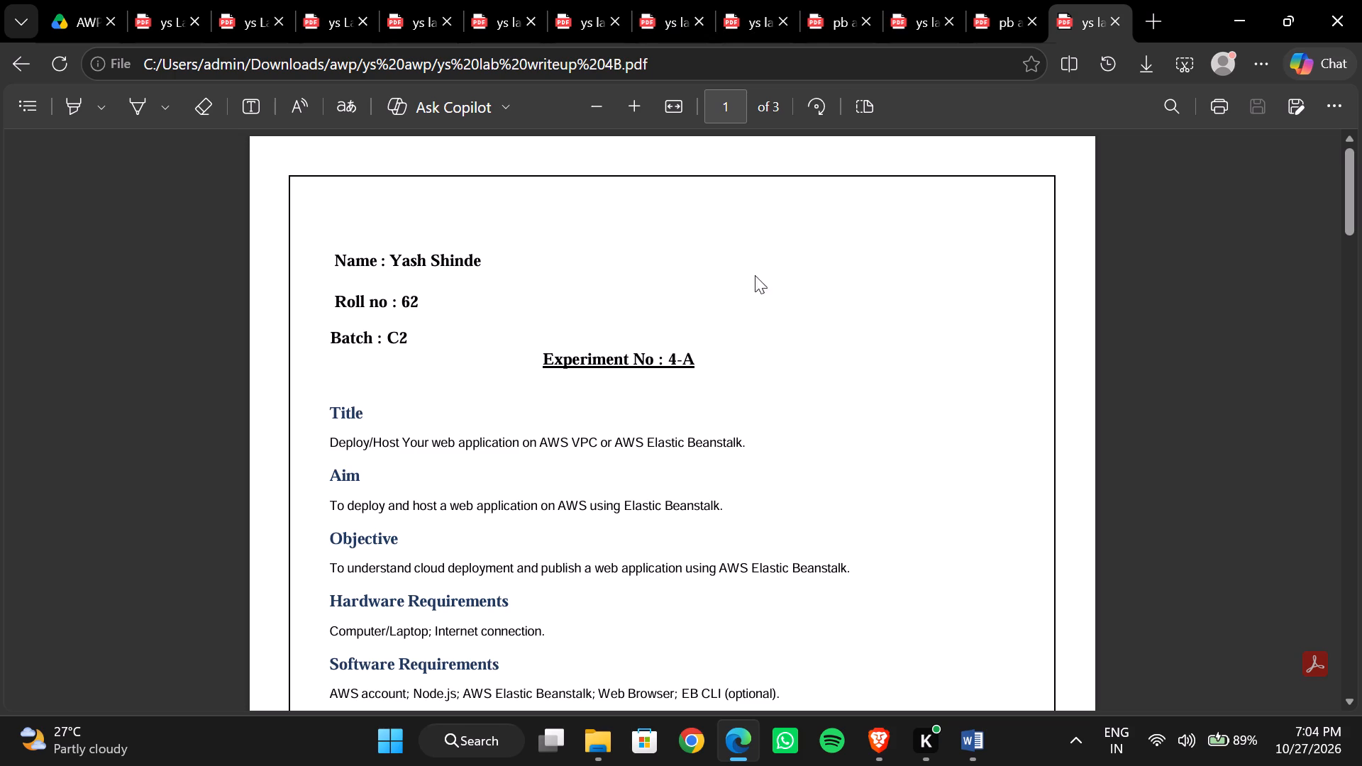
Return to the 4B write-up in Word and replace the heading's name with the second student's.
left_click(970, 745)
left_click(1166, 660)
left_click_drag(504, 306, 471, 293)
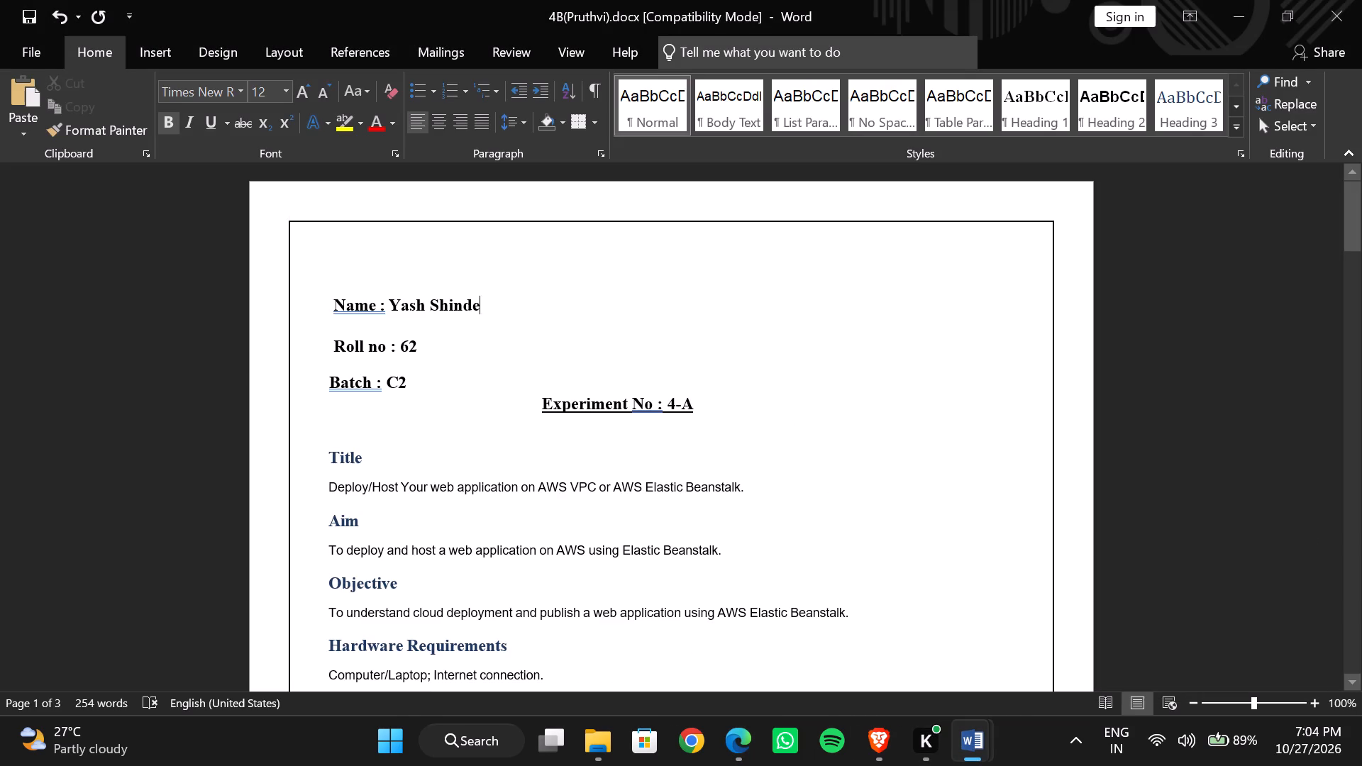
left_click_drag(471, 293, 406, 298)
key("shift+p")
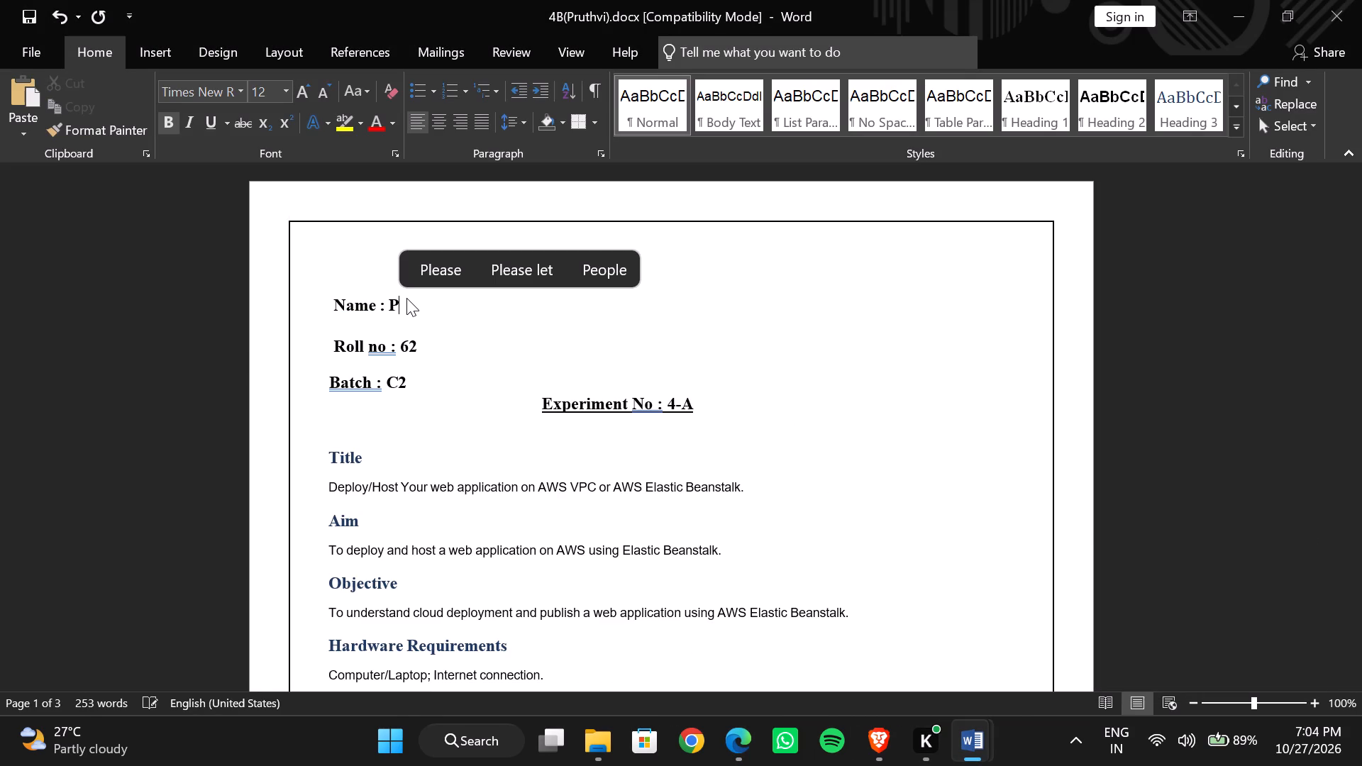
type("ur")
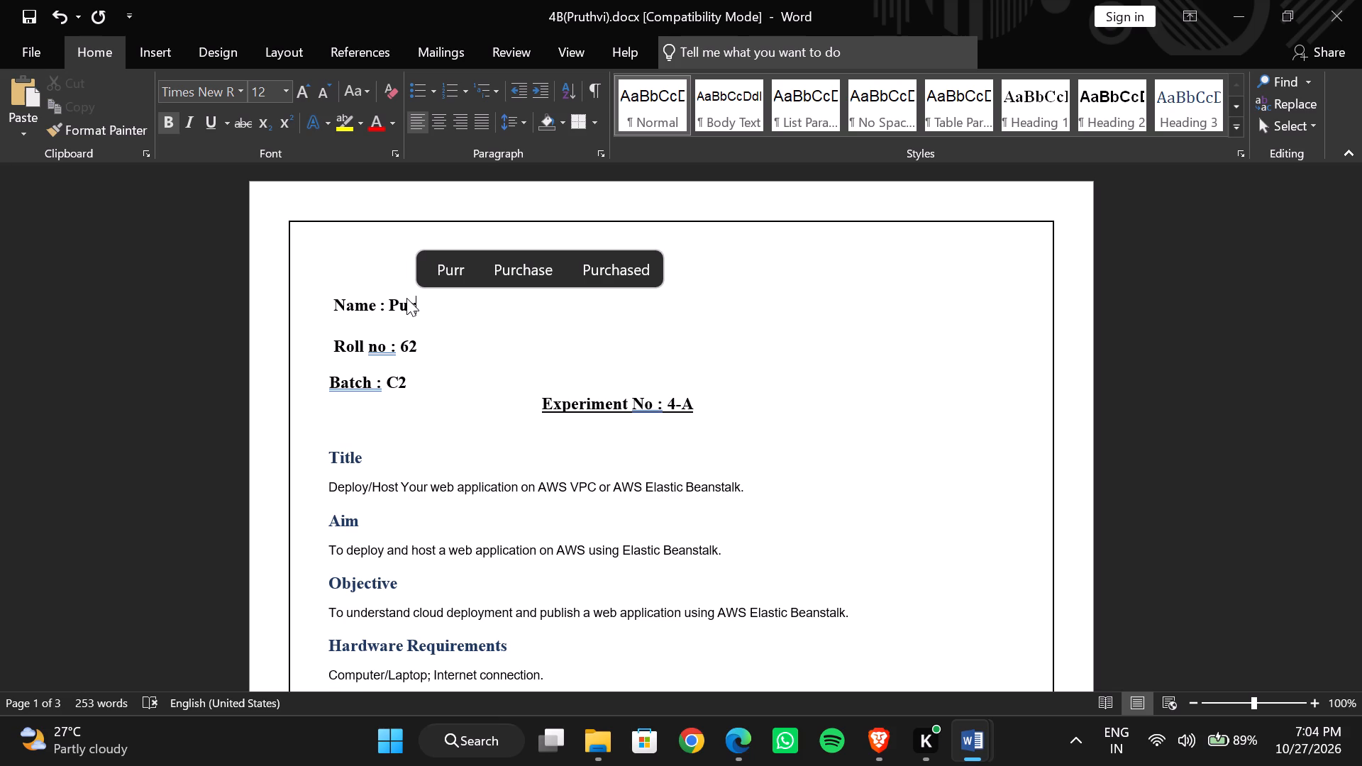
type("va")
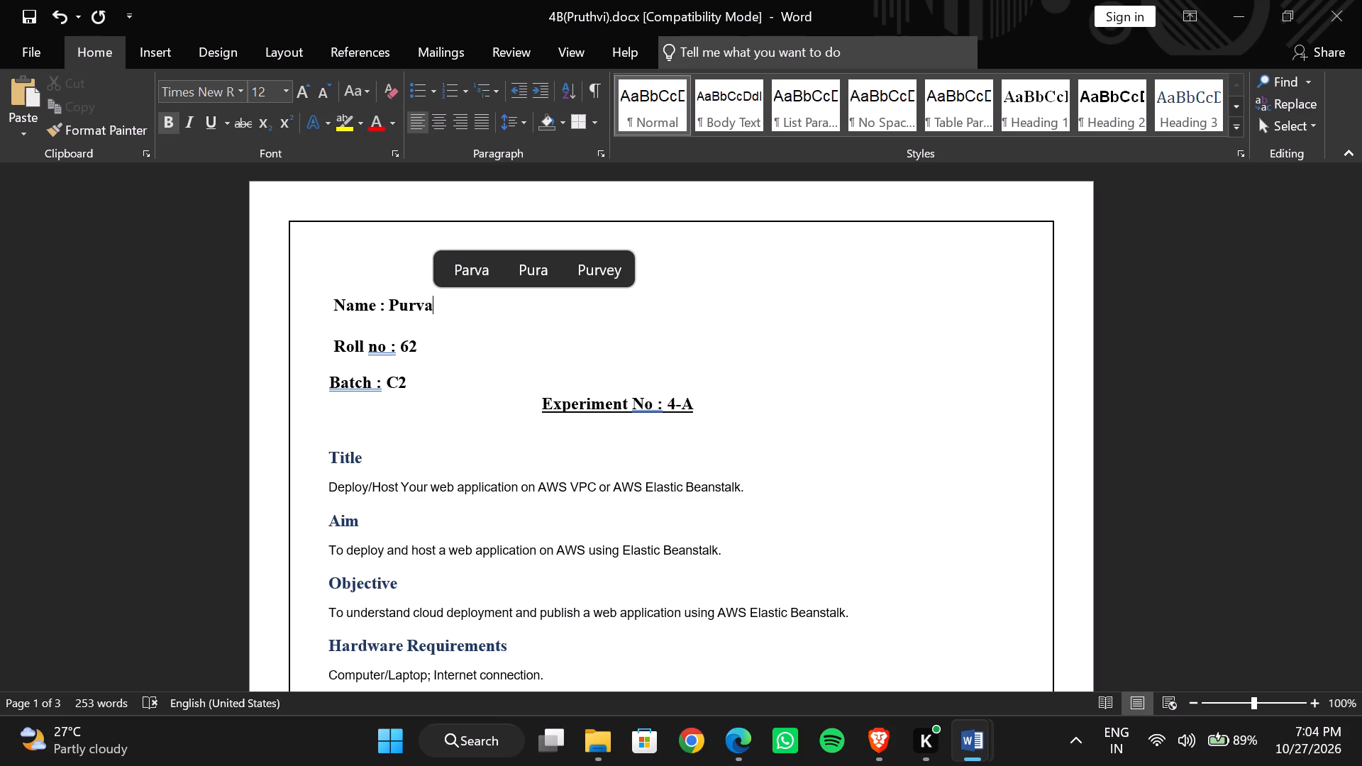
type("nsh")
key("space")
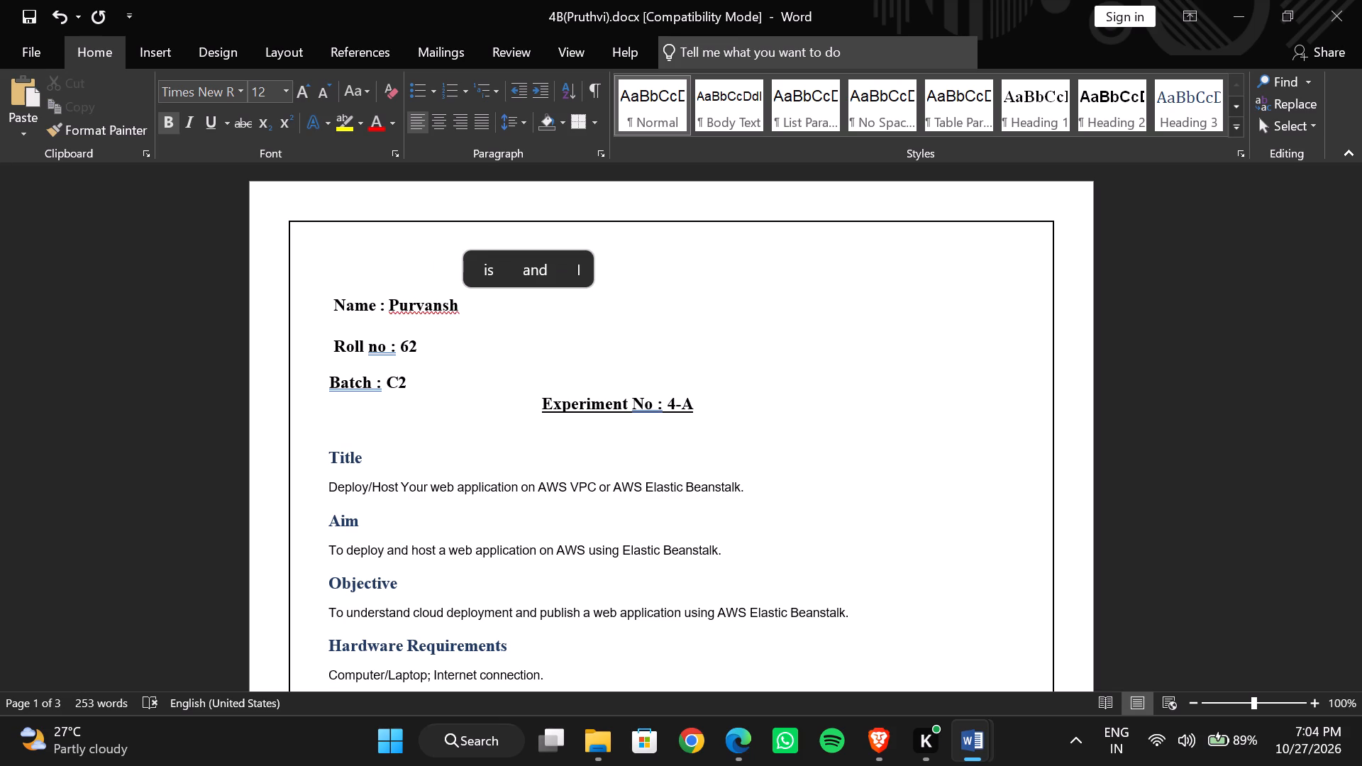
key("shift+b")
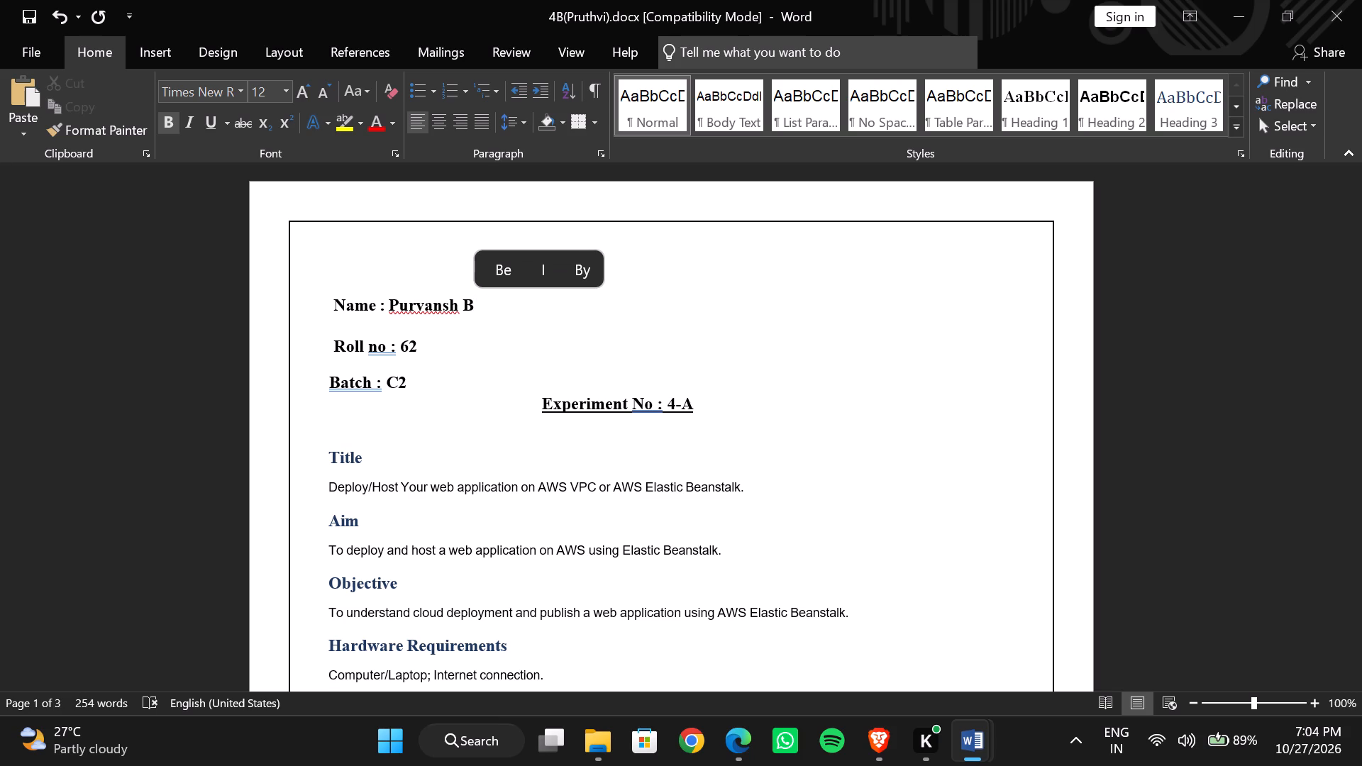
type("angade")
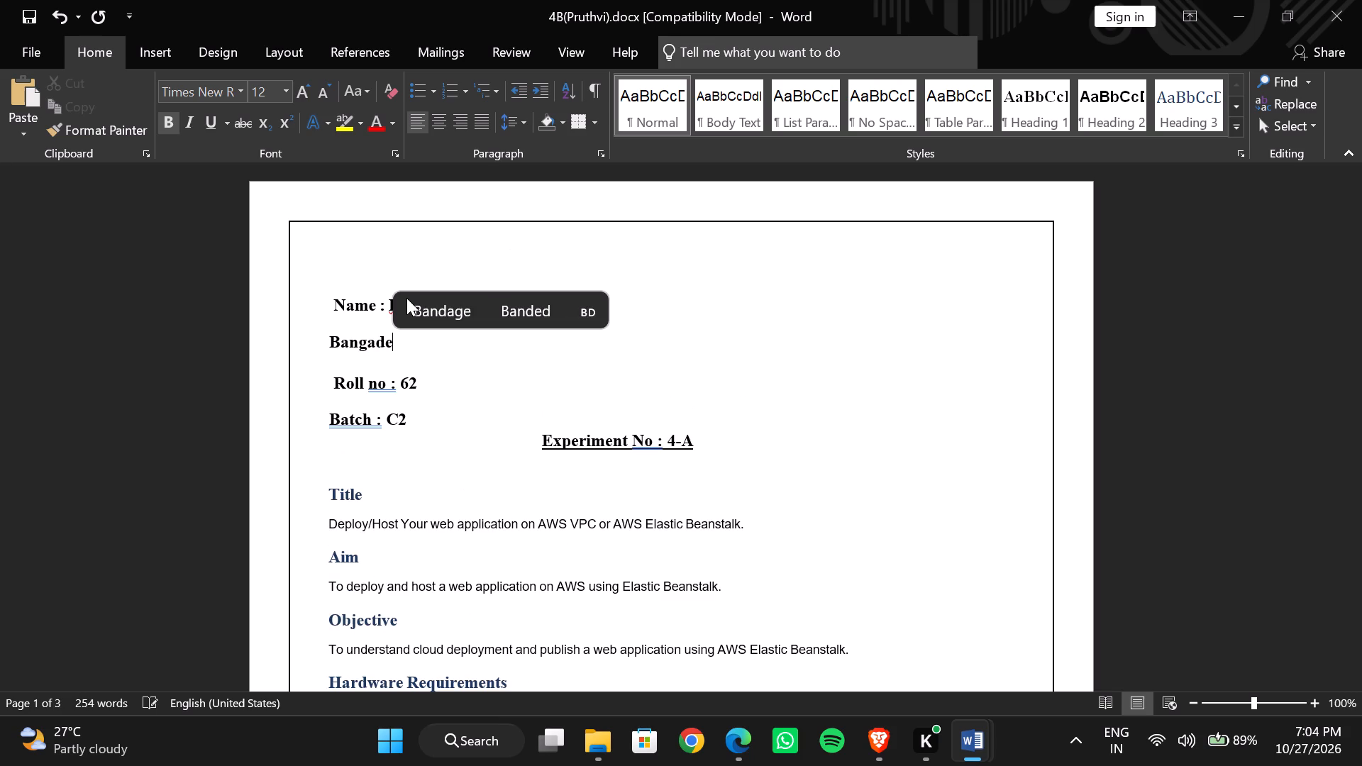
Adjust the spacing before the surname line in the heading and replace the roll number with the second student's.
left_click(329, 342)
key("BackSpace")
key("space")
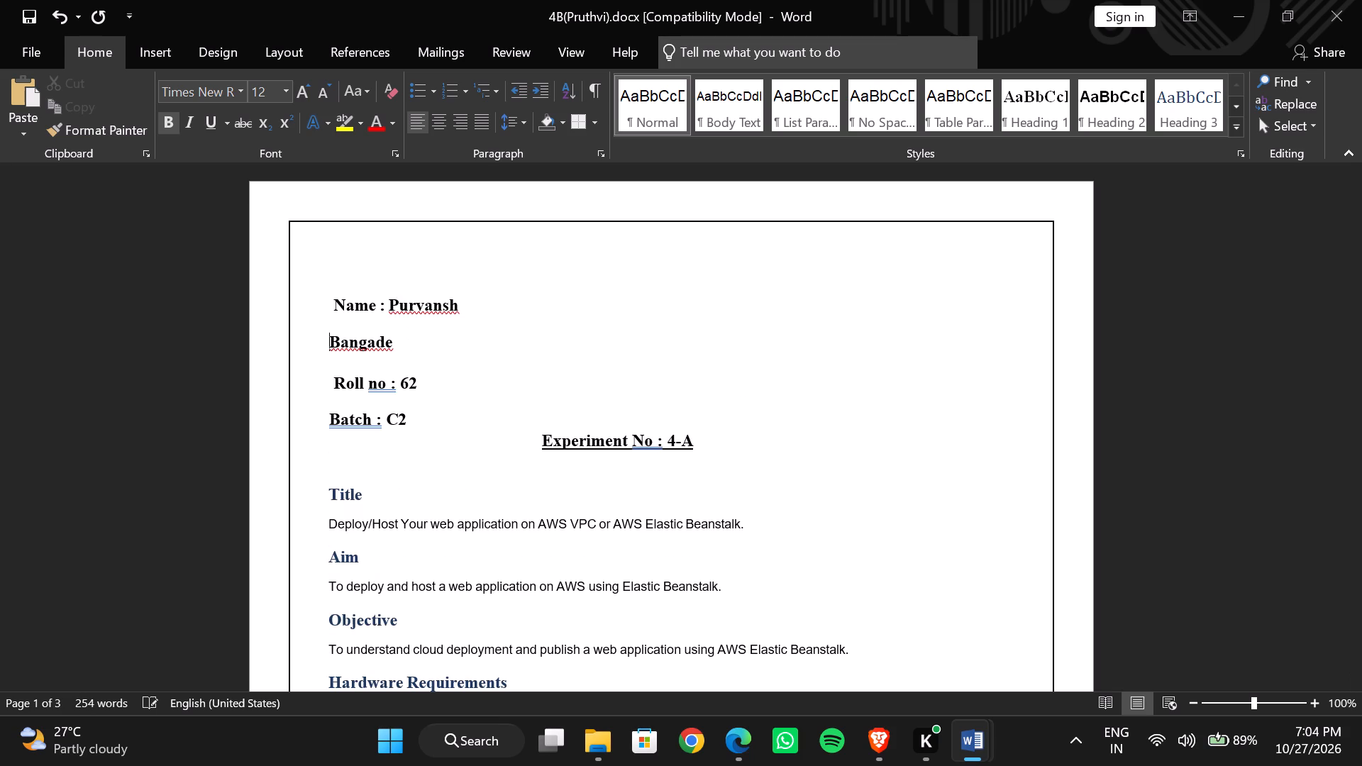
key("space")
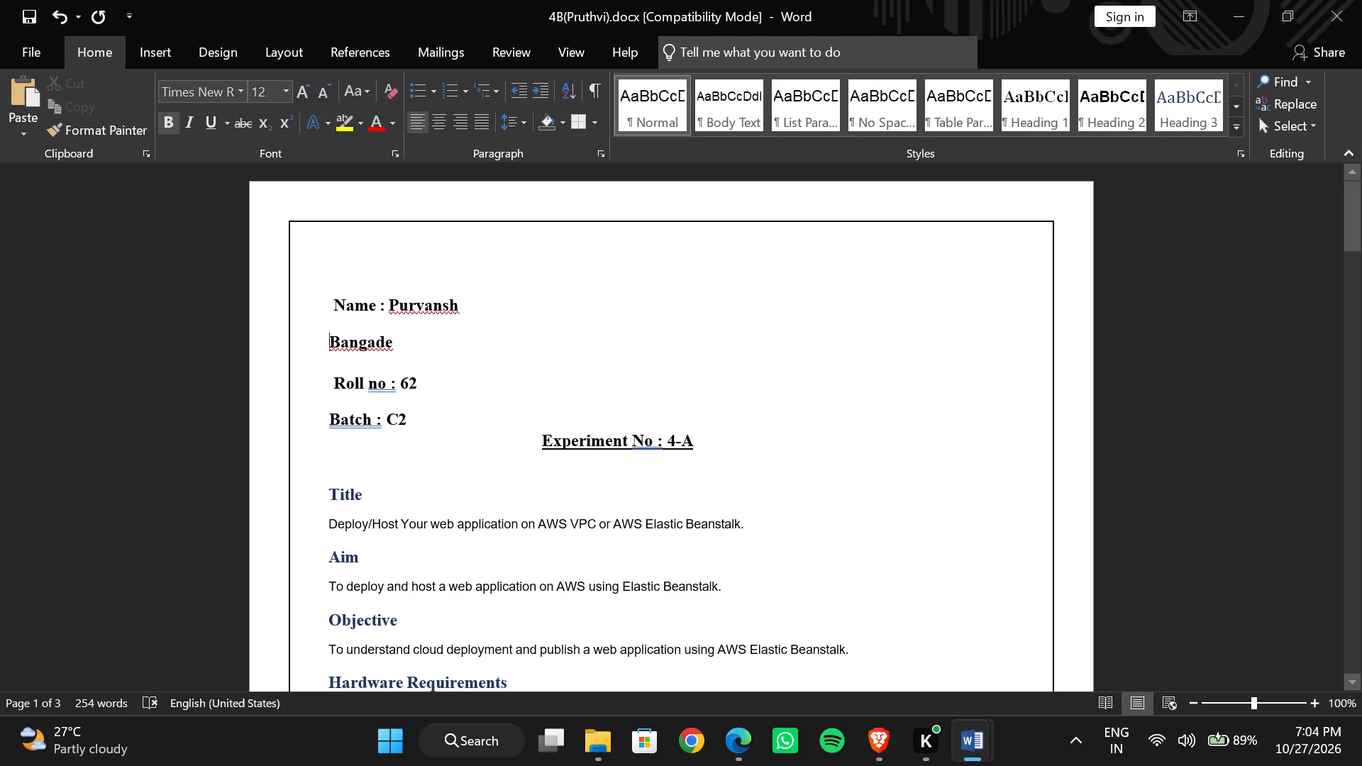
left_click(436, 384)
key("BackSpace")
key("BackSpace")
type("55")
Start a PDF export of the edited 4B write-up with the Desktop as its destination.
left_click(40, 53)
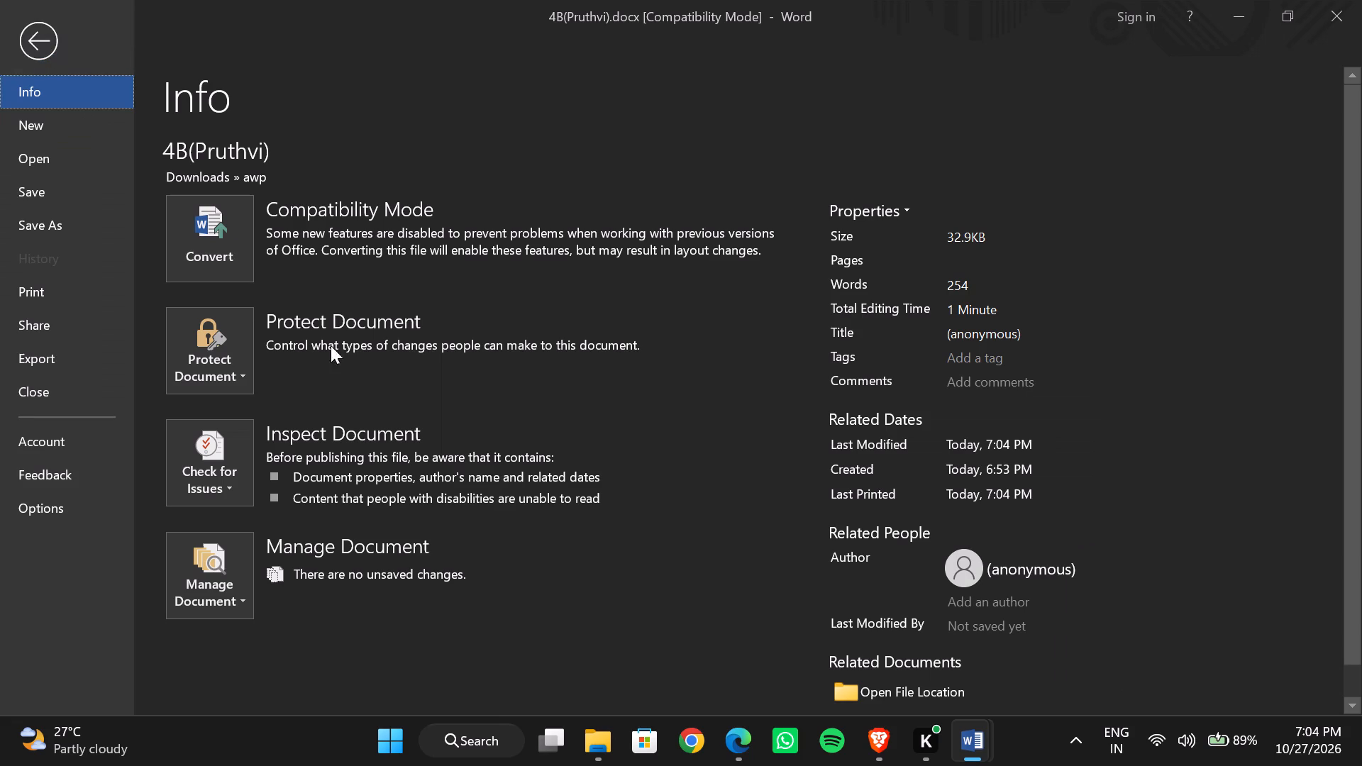
left_click(62, 353)
left_click(563, 284)
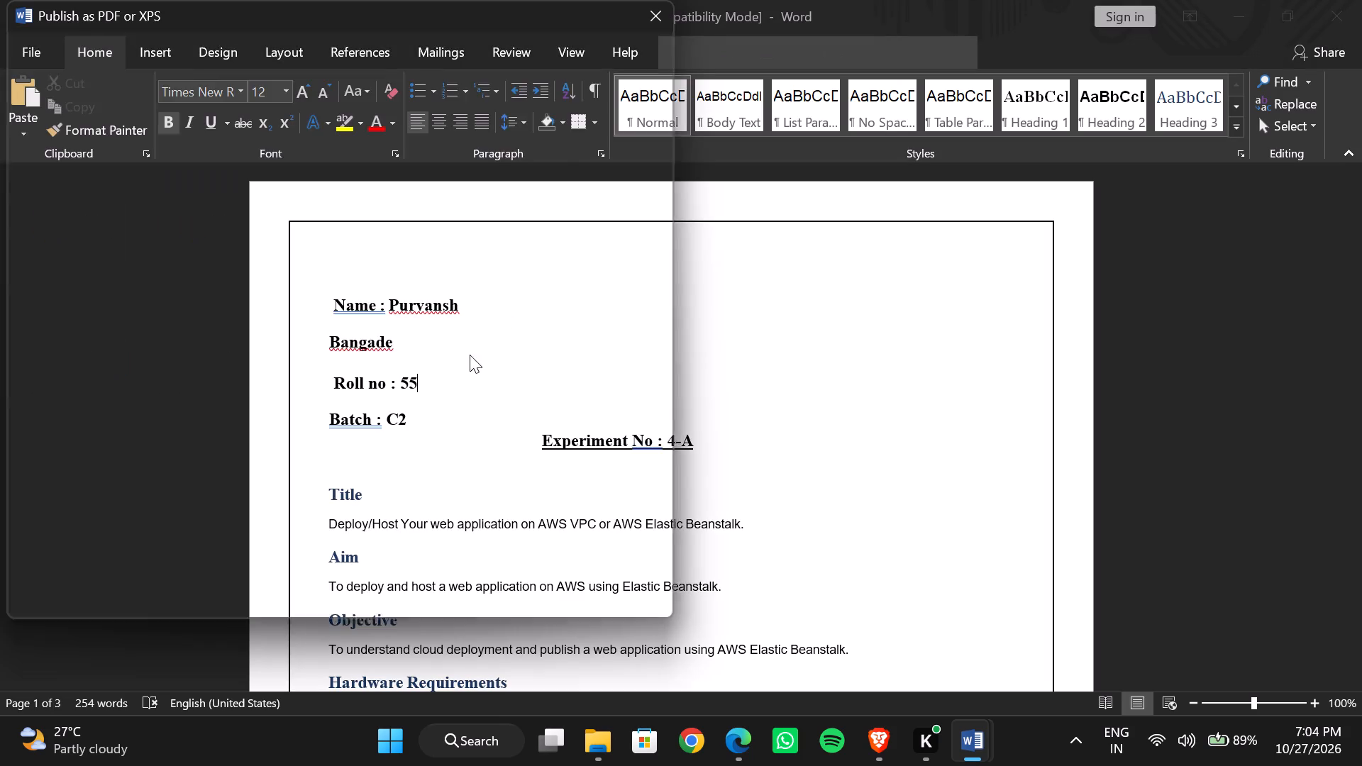
scroll(111, 291, "up", 3)
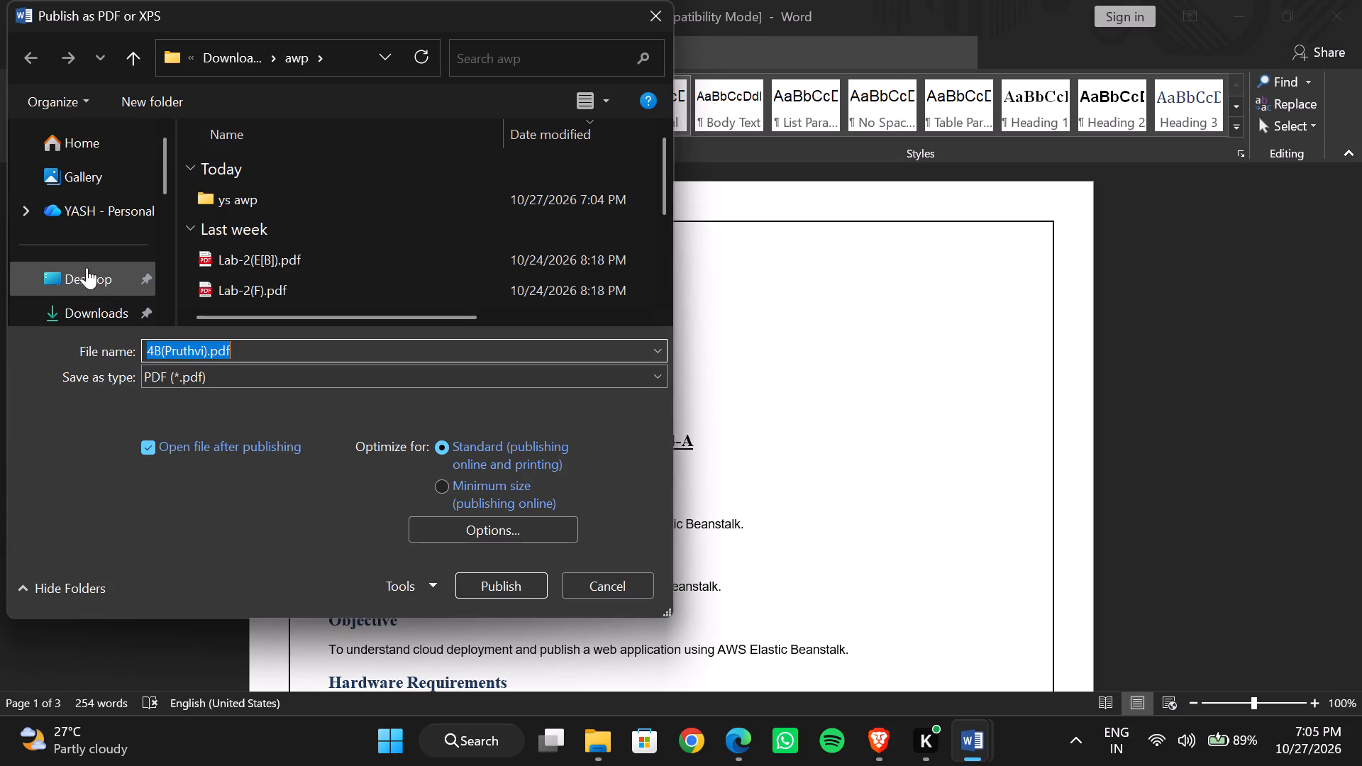
left_click(92, 288)
Name the PDF "4B pb lab writuppdf", replacing the bracketed name after 4B, and publish it.
left_click(206, 351)
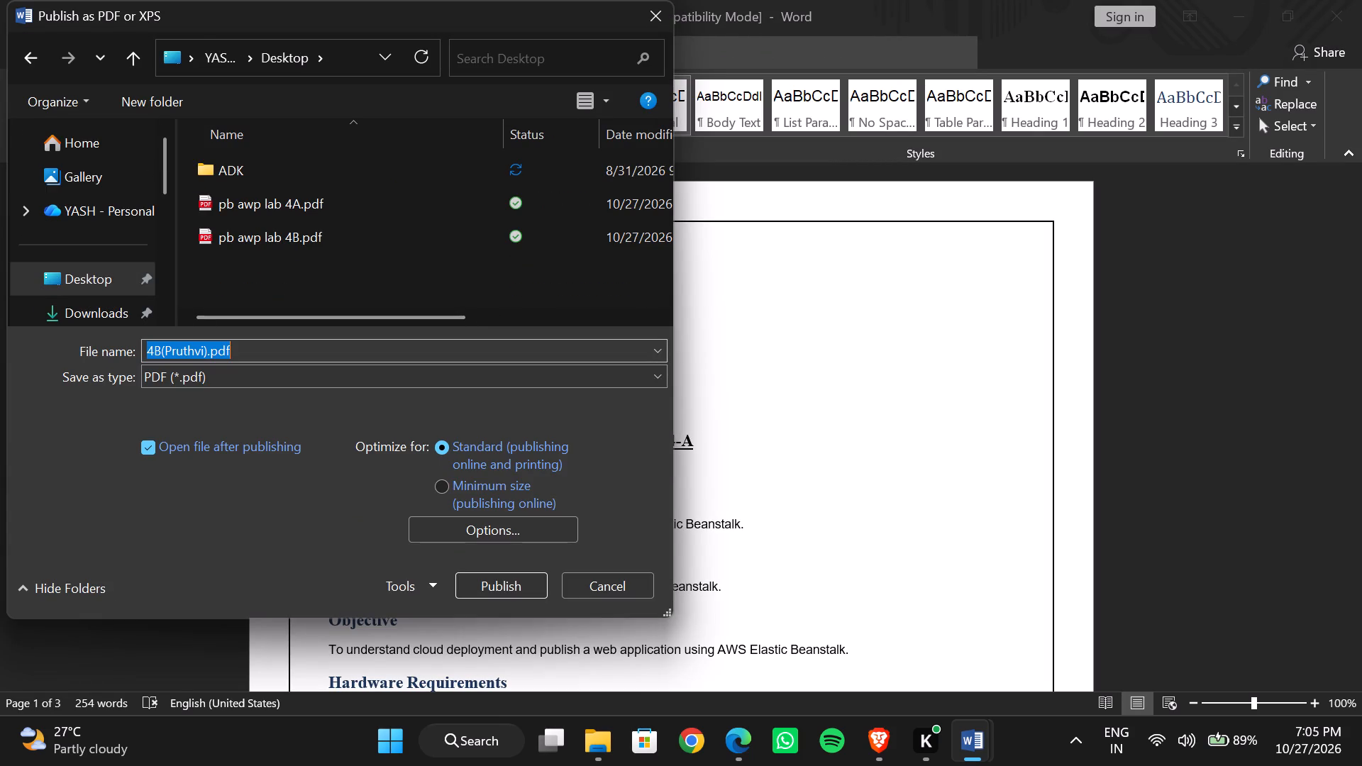
left_click(265, 349)
left_click_drag(265, 349, 181, 350)
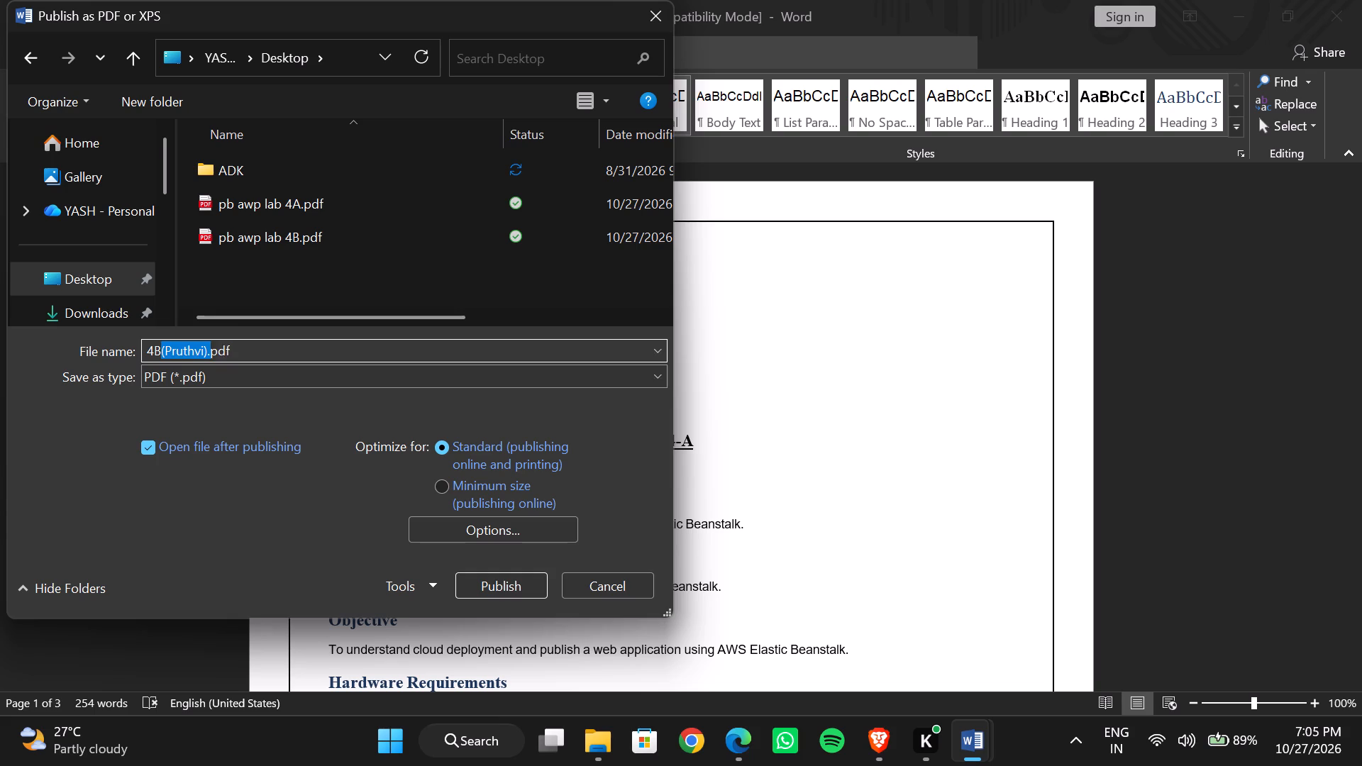
key("BackSpace")
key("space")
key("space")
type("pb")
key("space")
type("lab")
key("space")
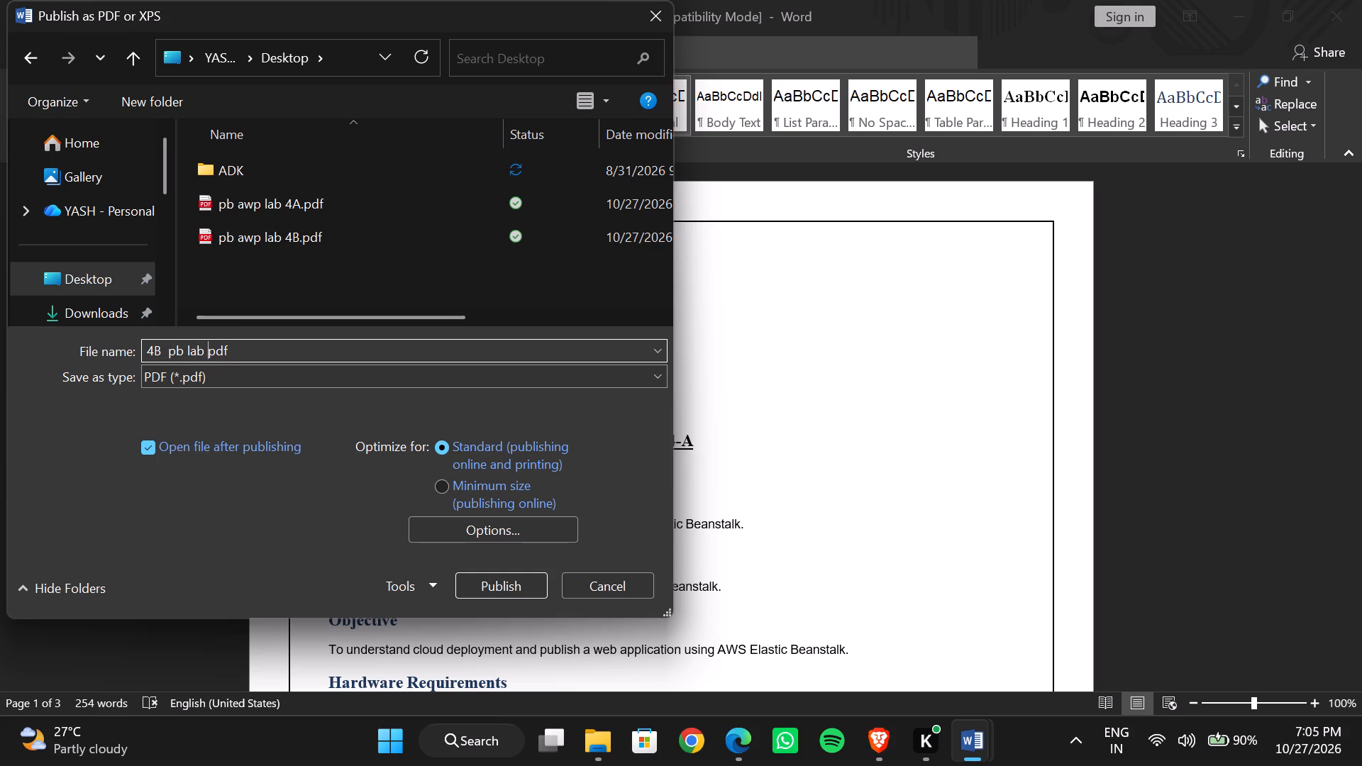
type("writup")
left_click(514, 596)
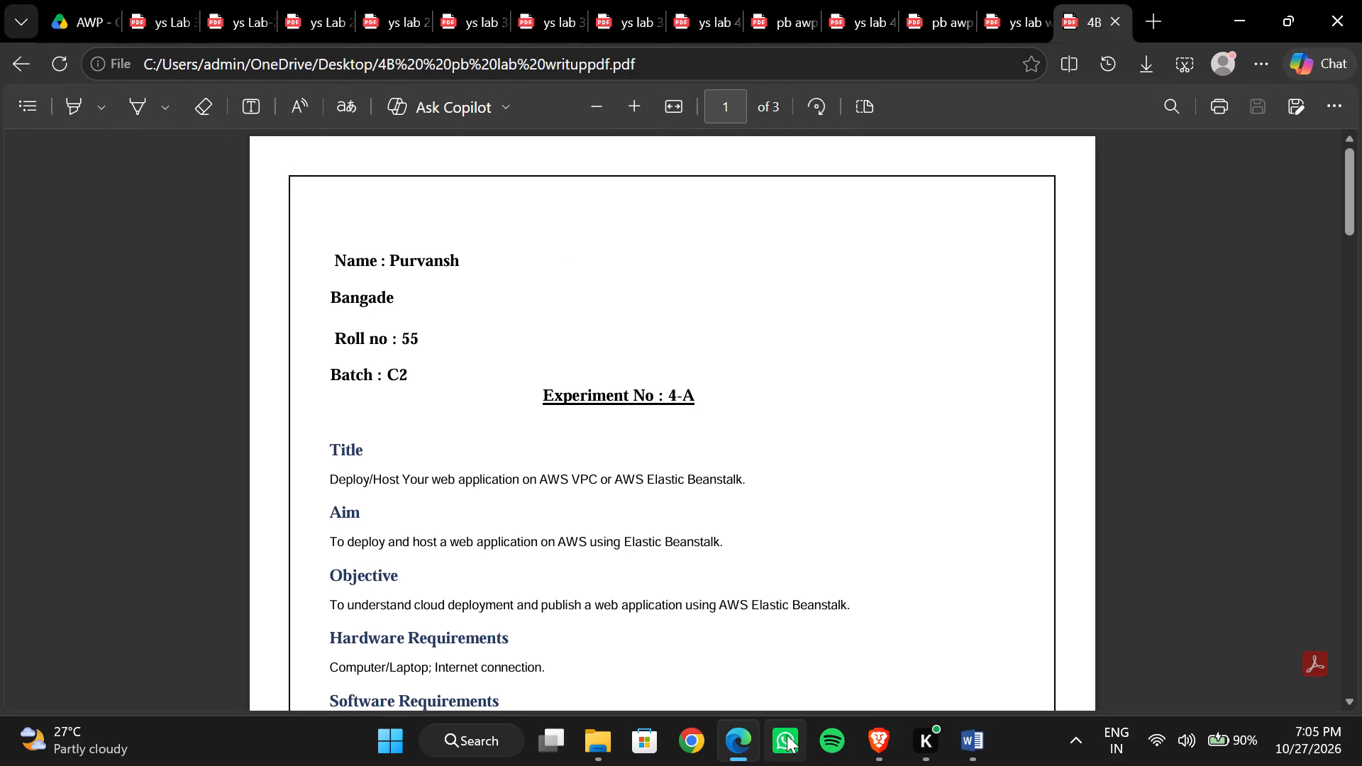
Switch to File Explorer and look through the documents in the awp folder.
left_click(618, 730)
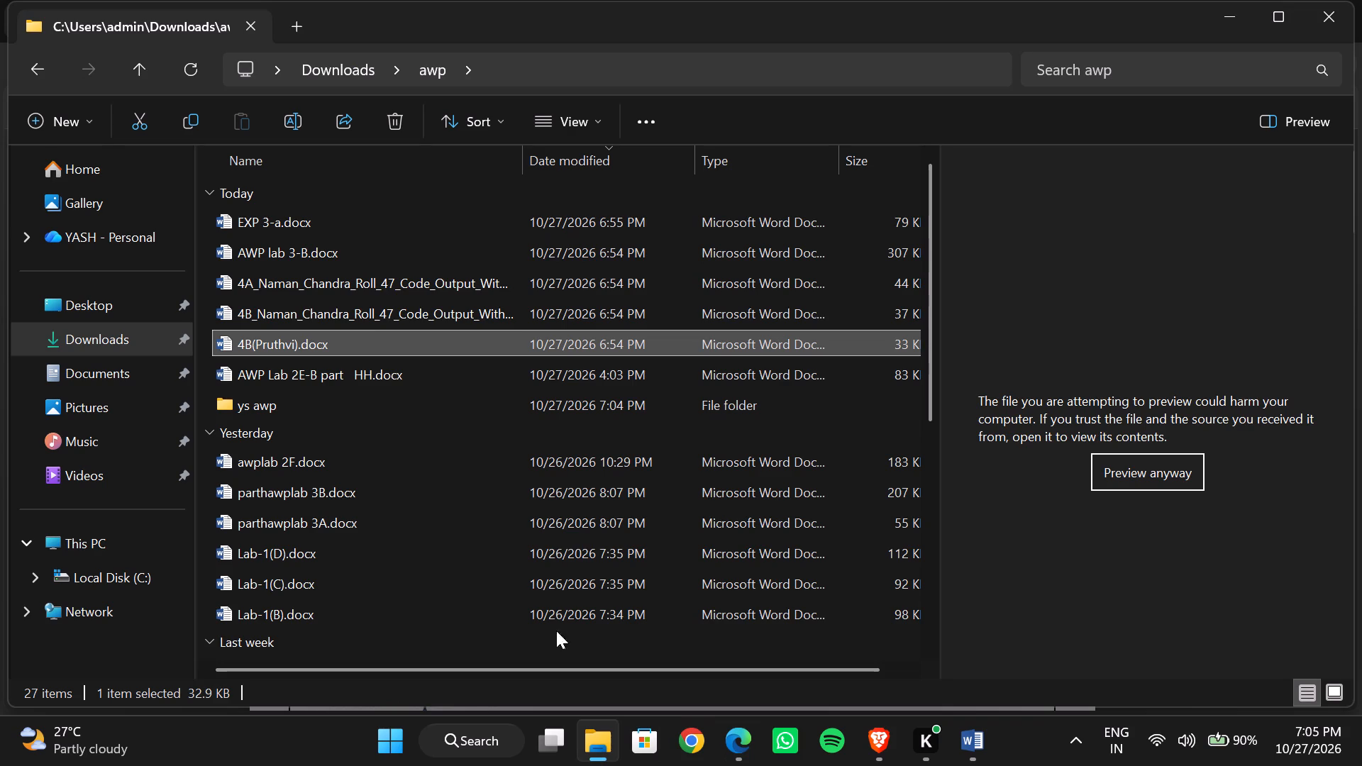
scroll(440, 431, "up", 2)
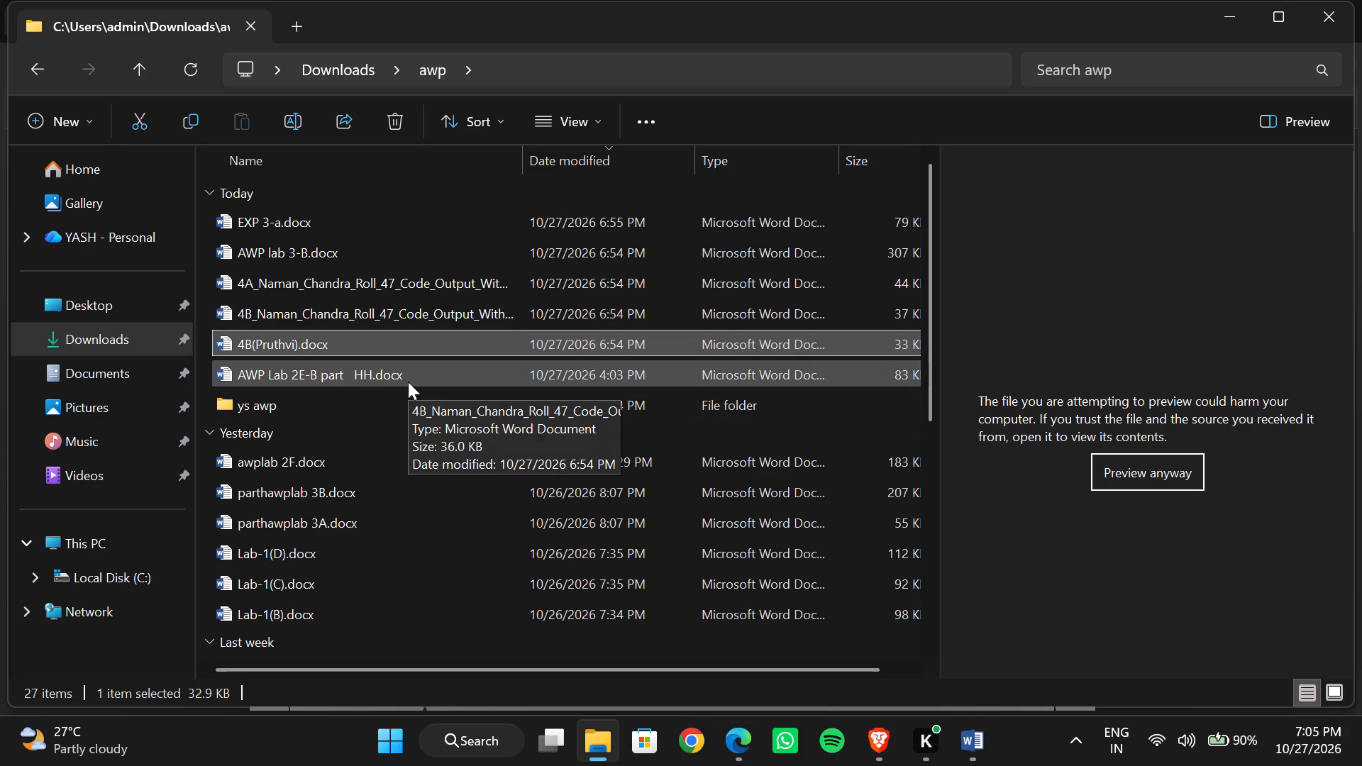
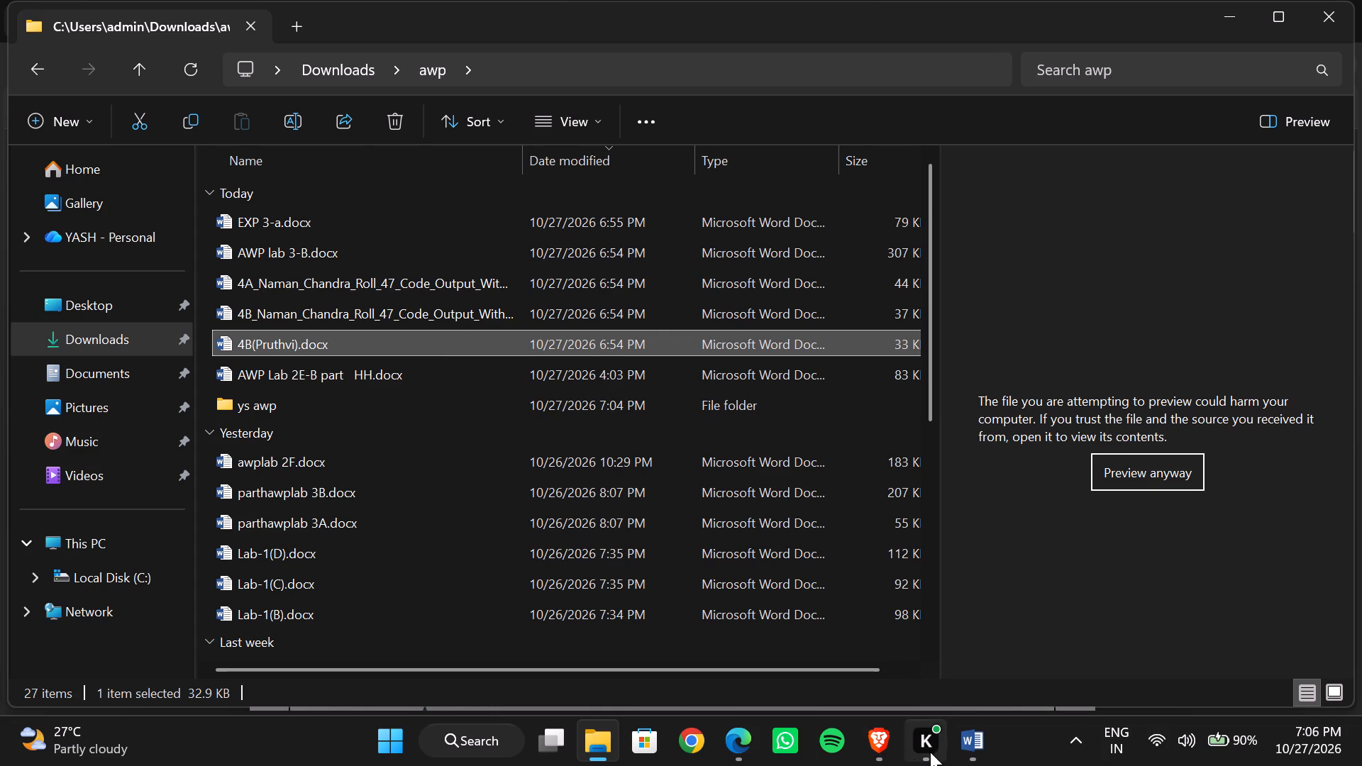
Switch to Microsoft Edge and review the exported "ys lab writeup 4B" PDF from its heading through the code, output and conclusion.
left_click(748, 736)
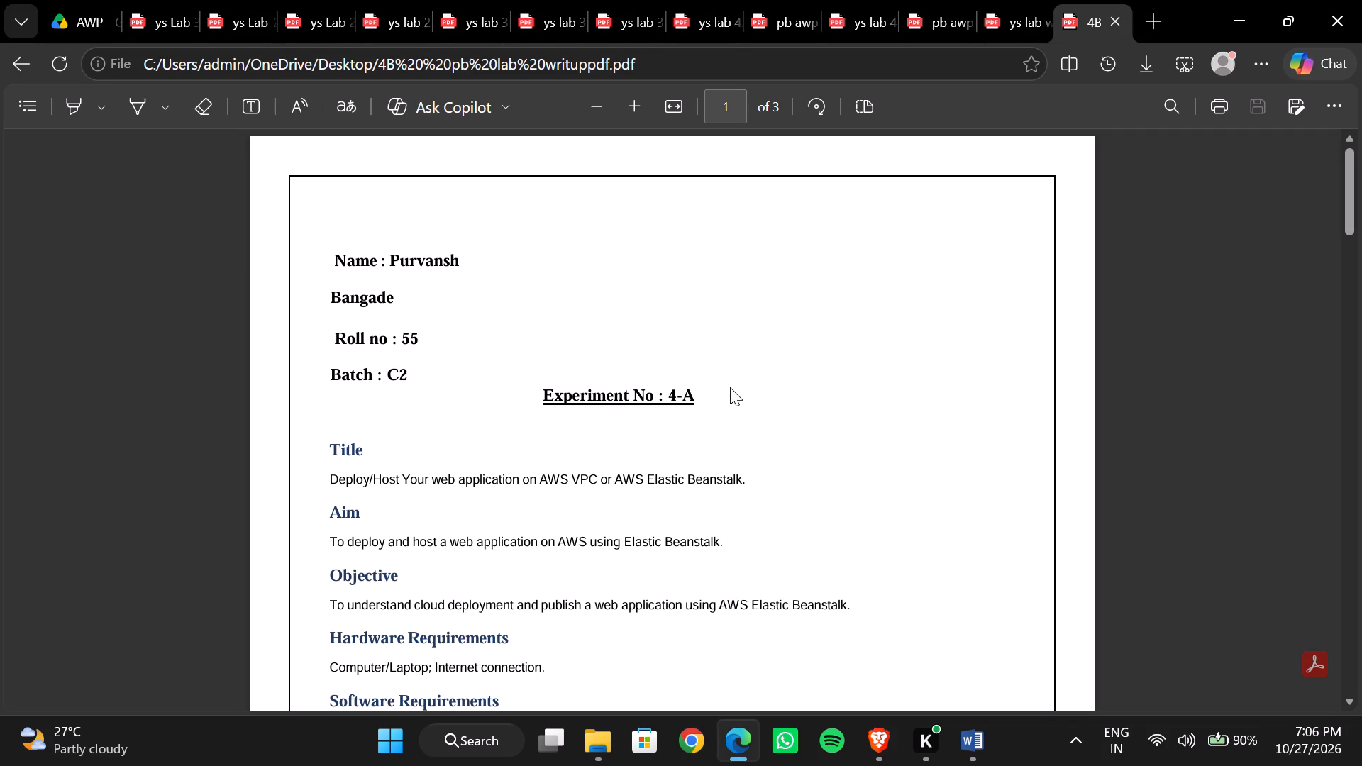
left_click(1004, 11)
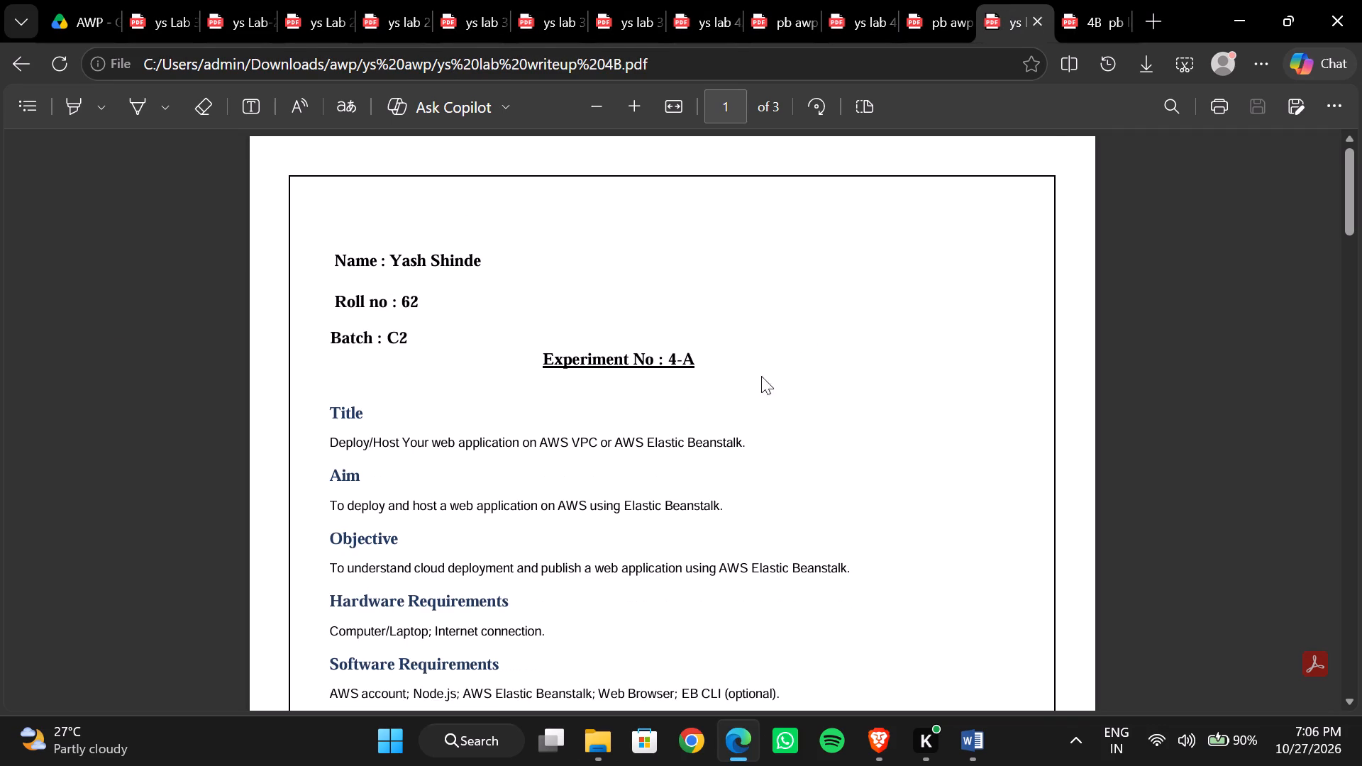
scroll(733, 398, "down", 5)
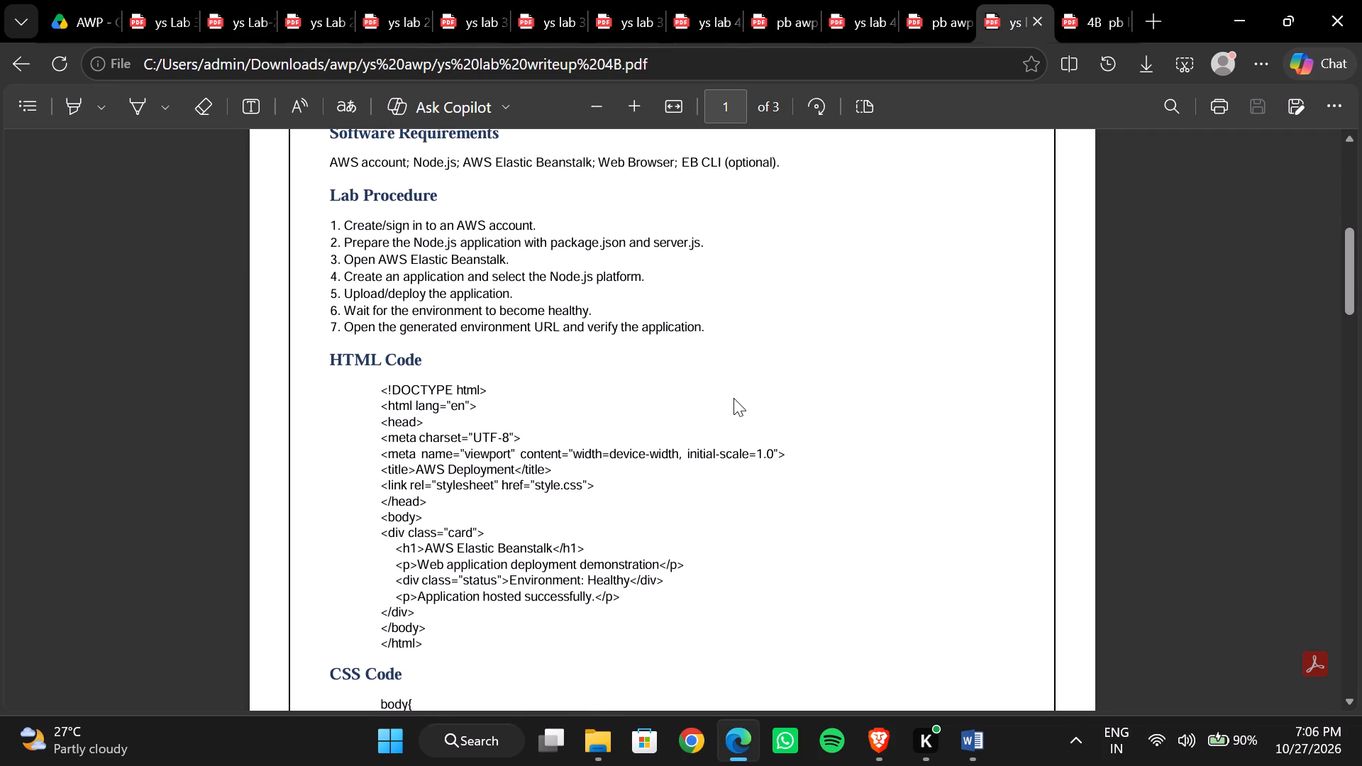
scroll(733, 398, "up", 5)
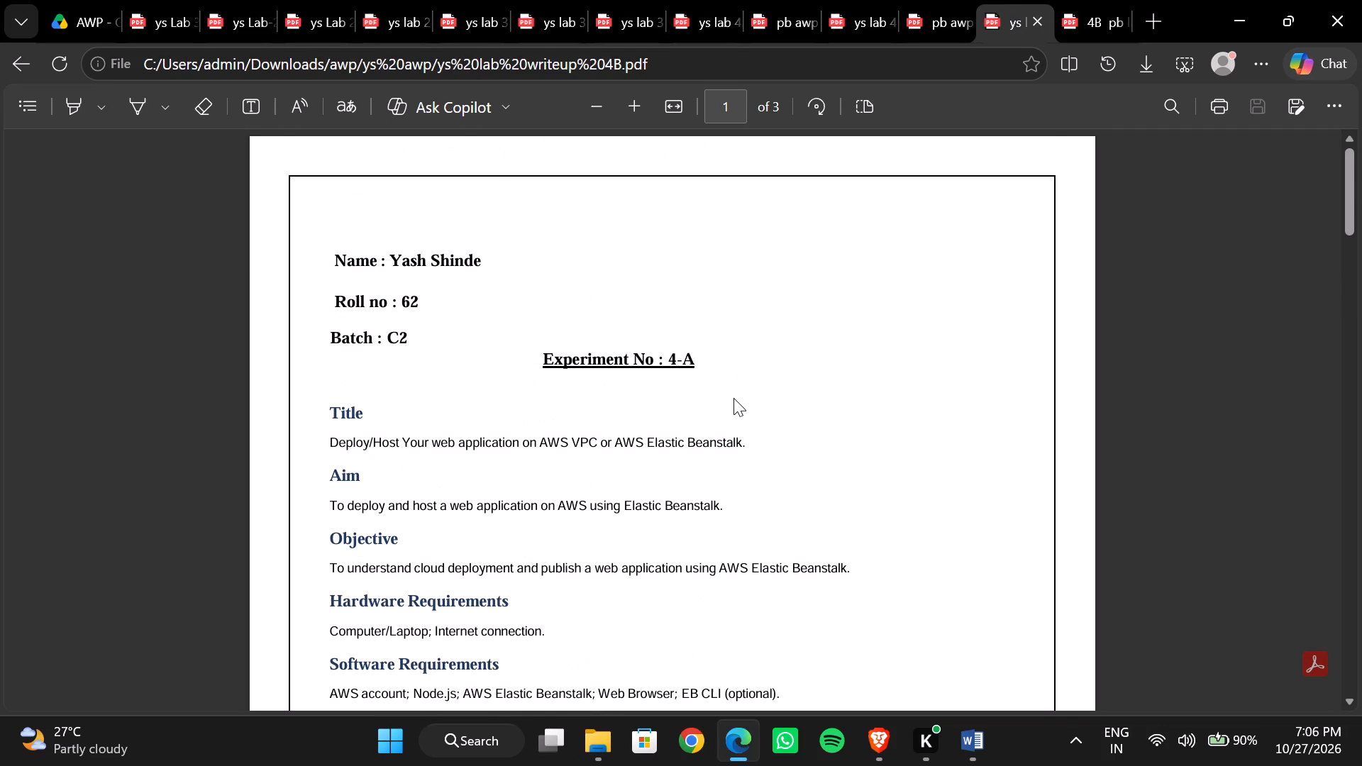
scroll(733, 398, "down", 14)
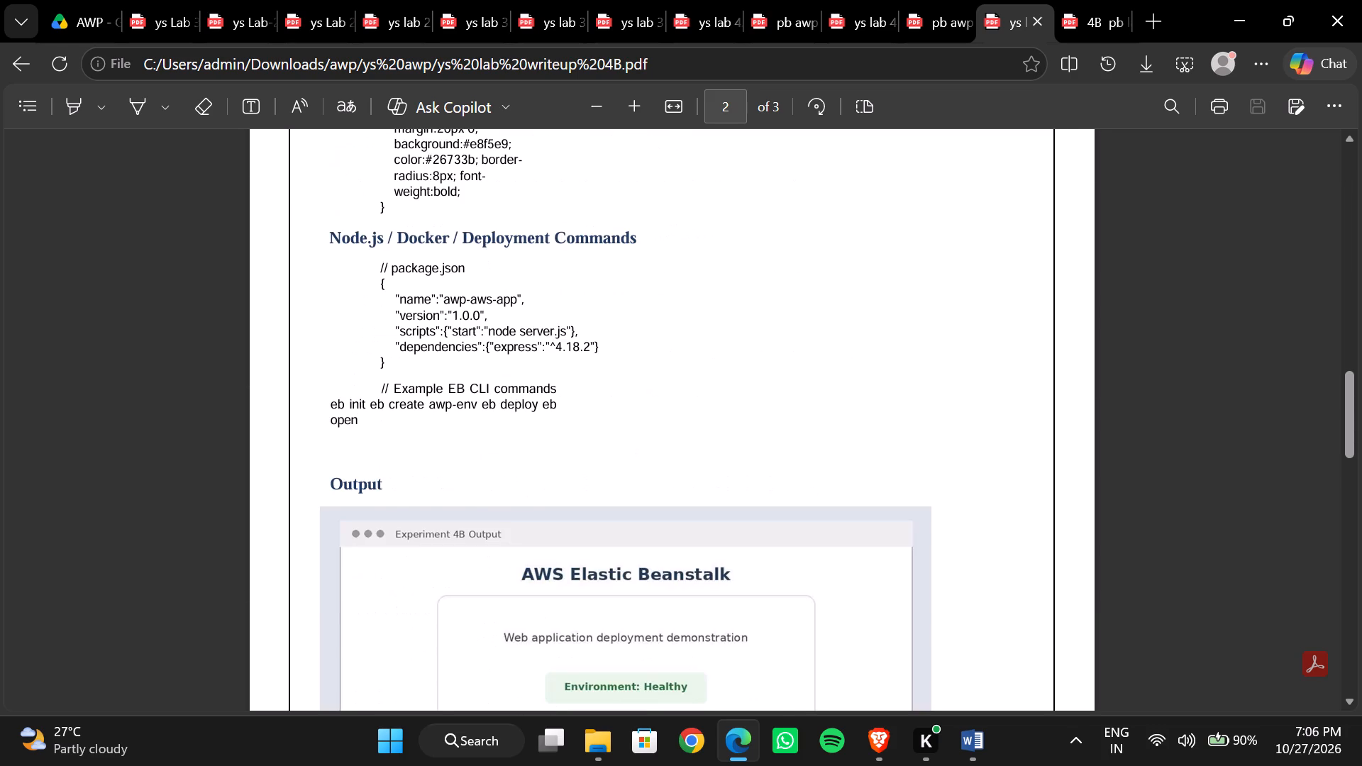
scroll(736, 398, "up", 6)
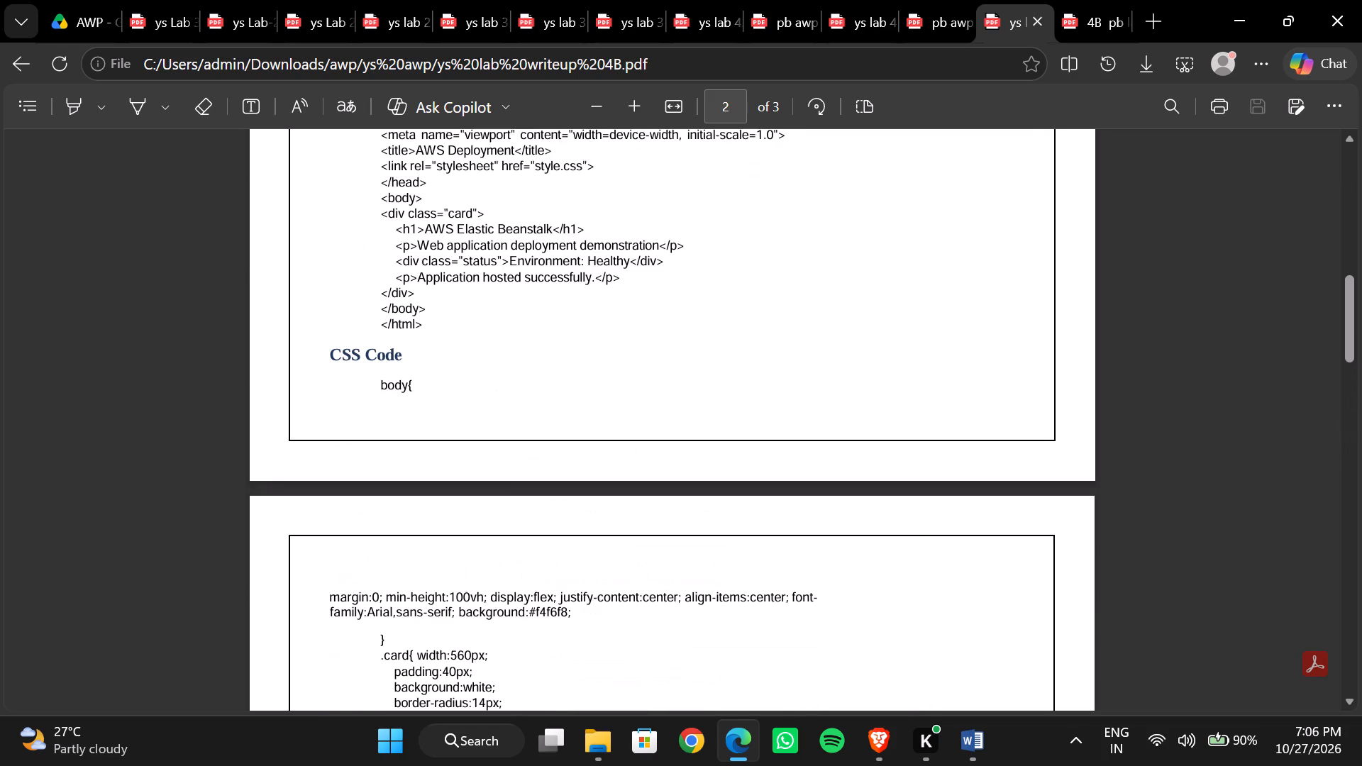
scroll(736, 398, "down", 14)
scroll(734, 396, "down", 7)
scroll(734, 399, "up", 10)
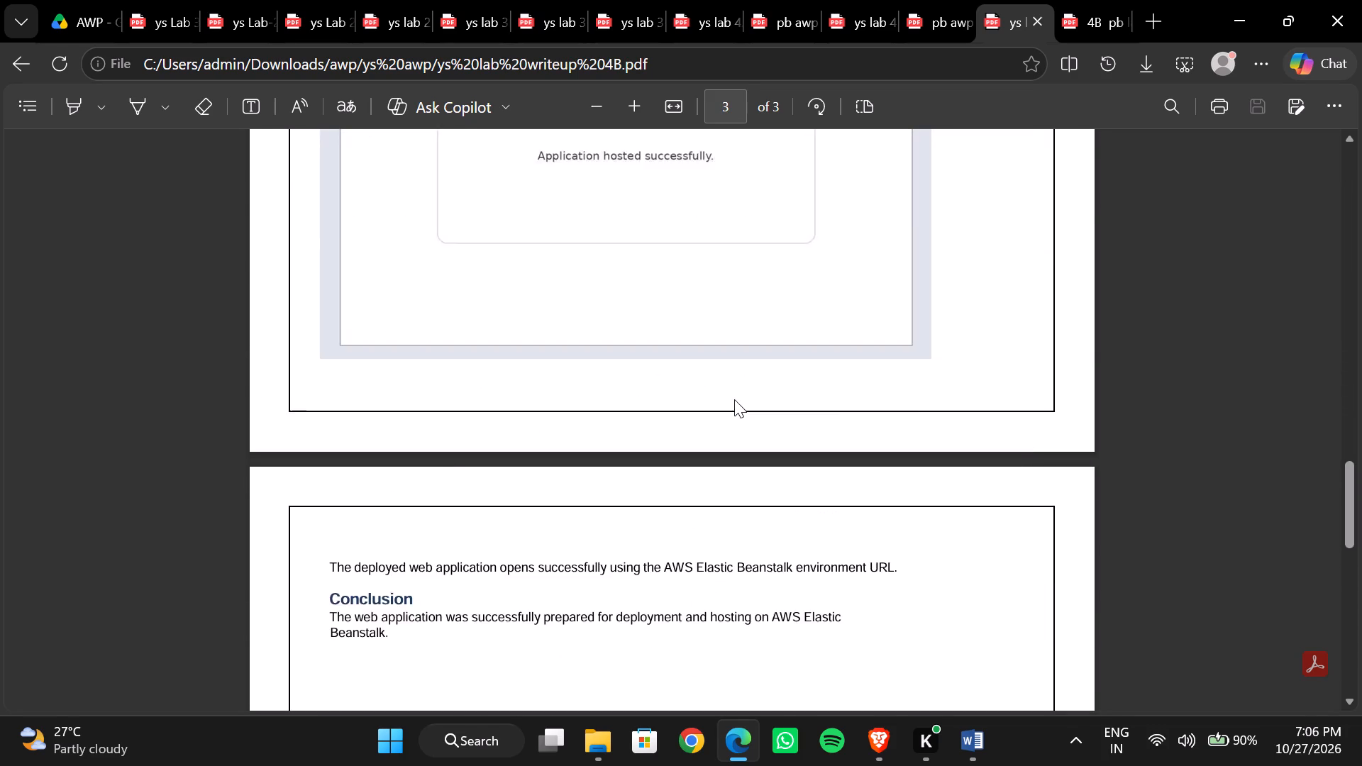
scroll(734, 399, "down", 3)
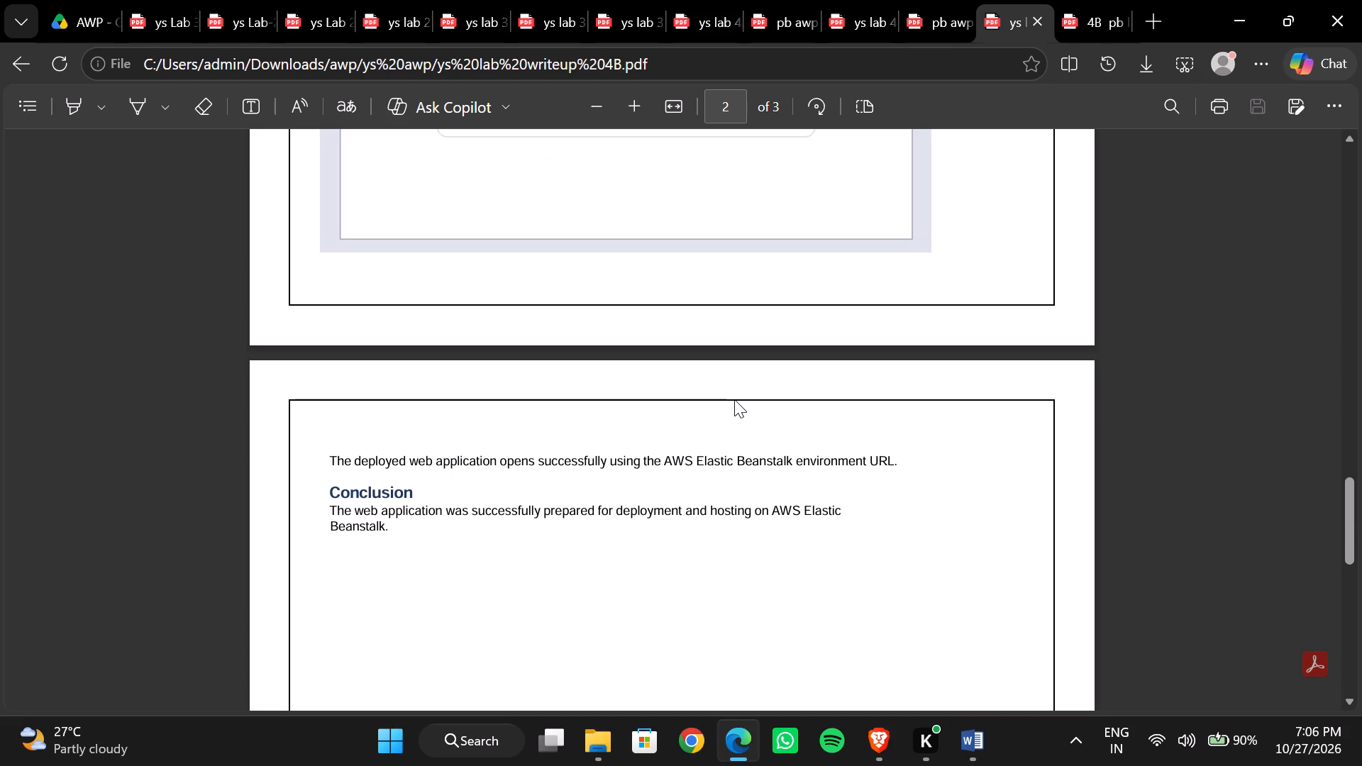
scroll(703, 572, "up", 6)
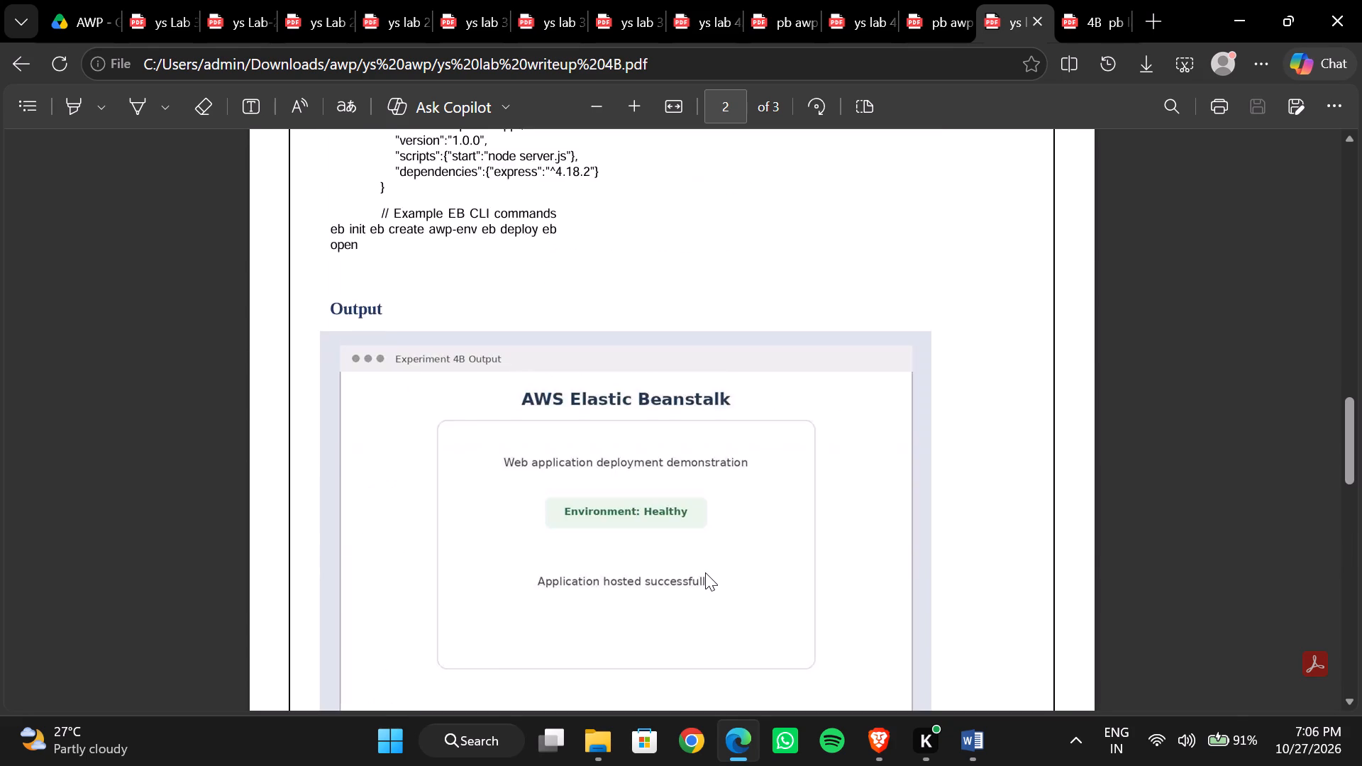
Go back to the first page of the 4B write-up PDF and check its student details and experiment number heading.
scroll(705, 572, "up", 19)
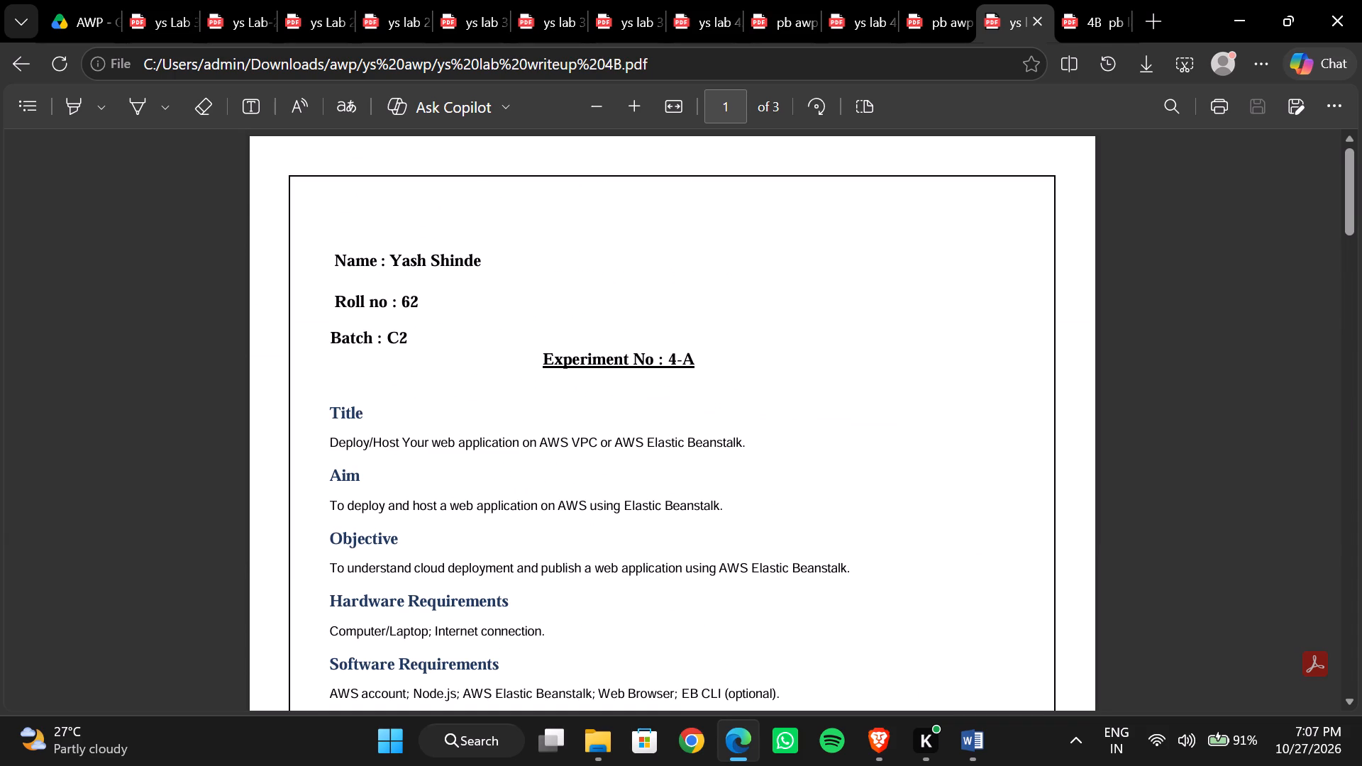
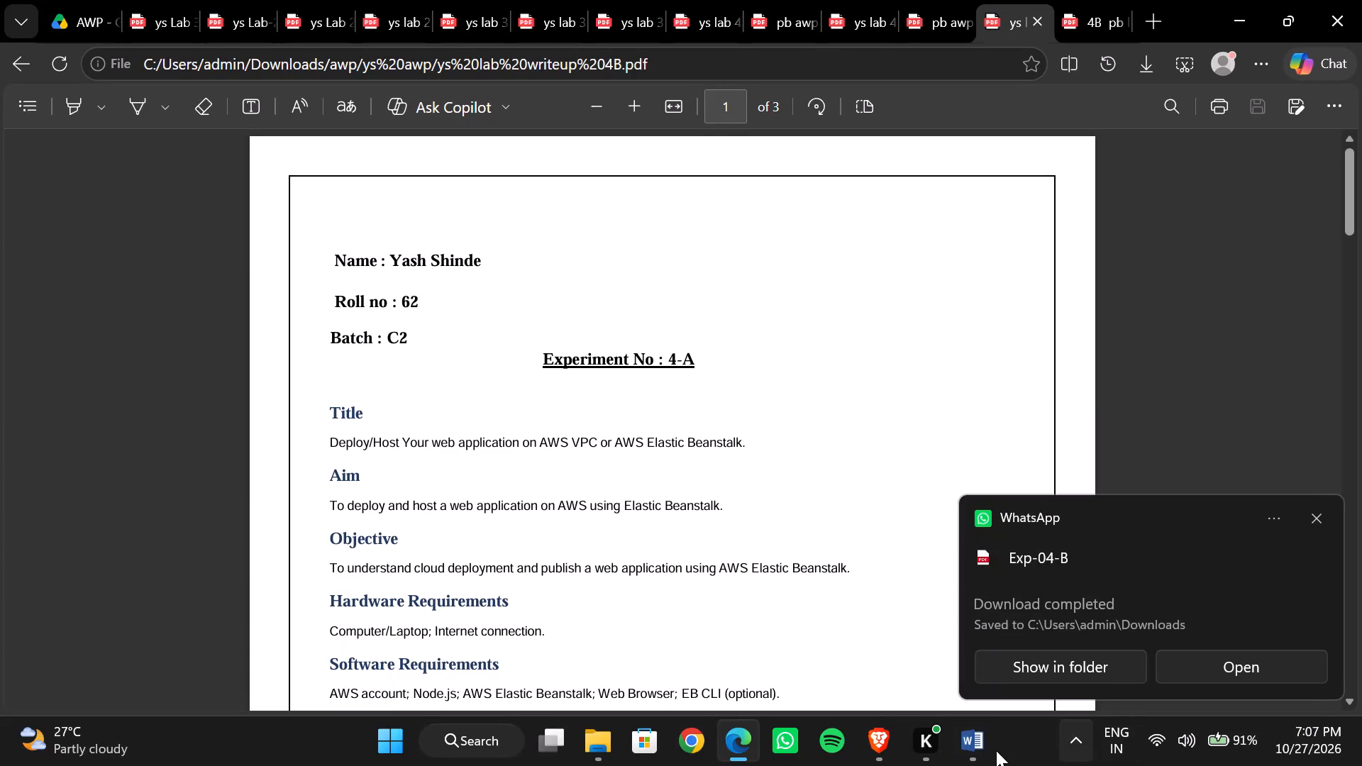
Open Exp-04-B.pdf from the Downloads folder in File Explorer and review it from the aim through to the output and conclusion.
left_click(978, 750)
left_click(985, 663)
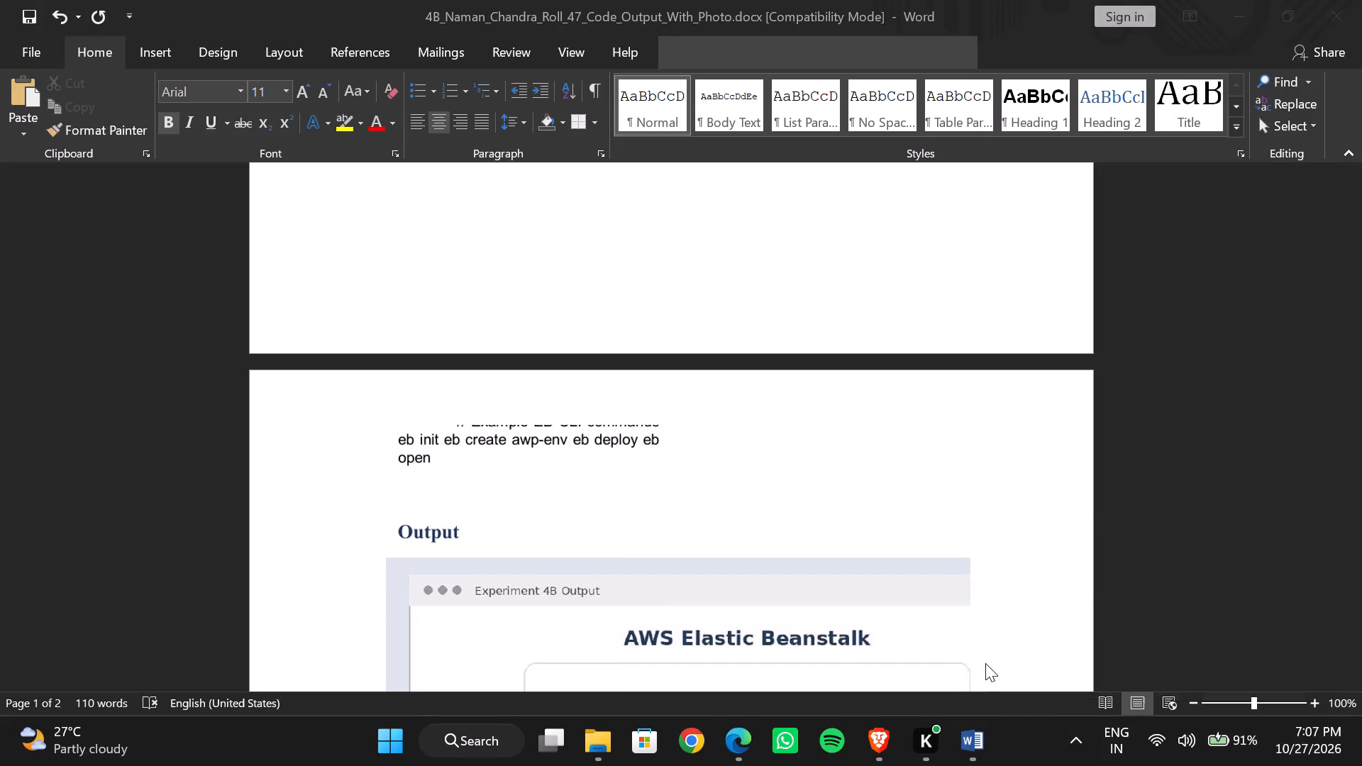
left_click(607, 728)
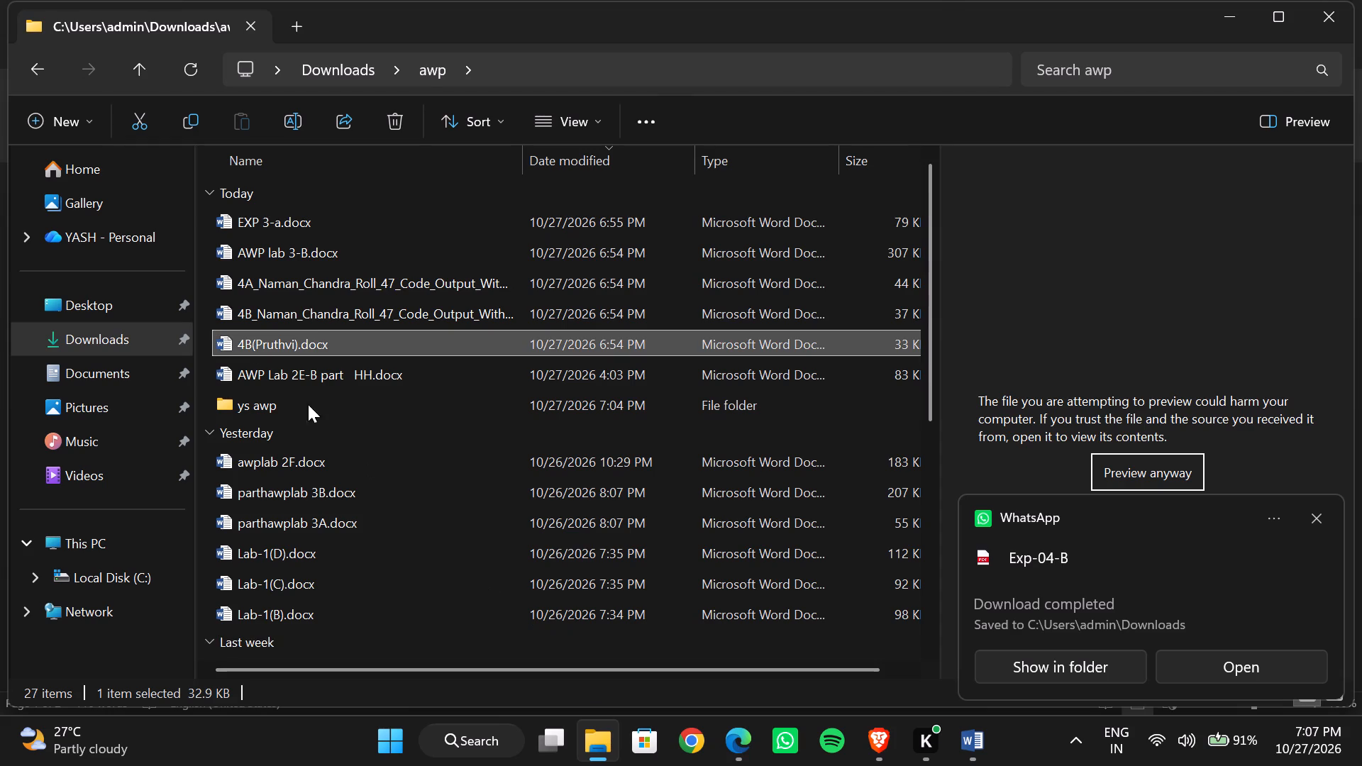
left_click(106, 363)
left_click(104, 336)
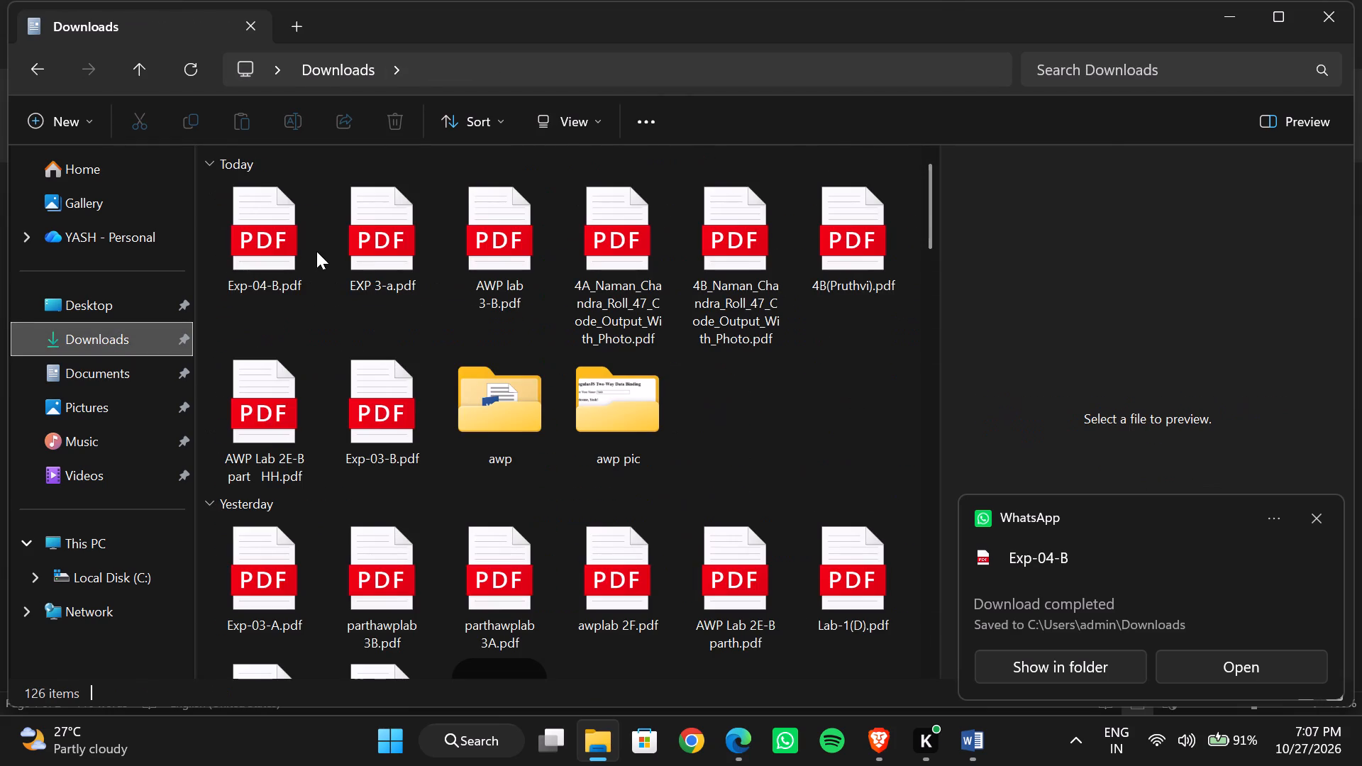
double_click(289, 256)
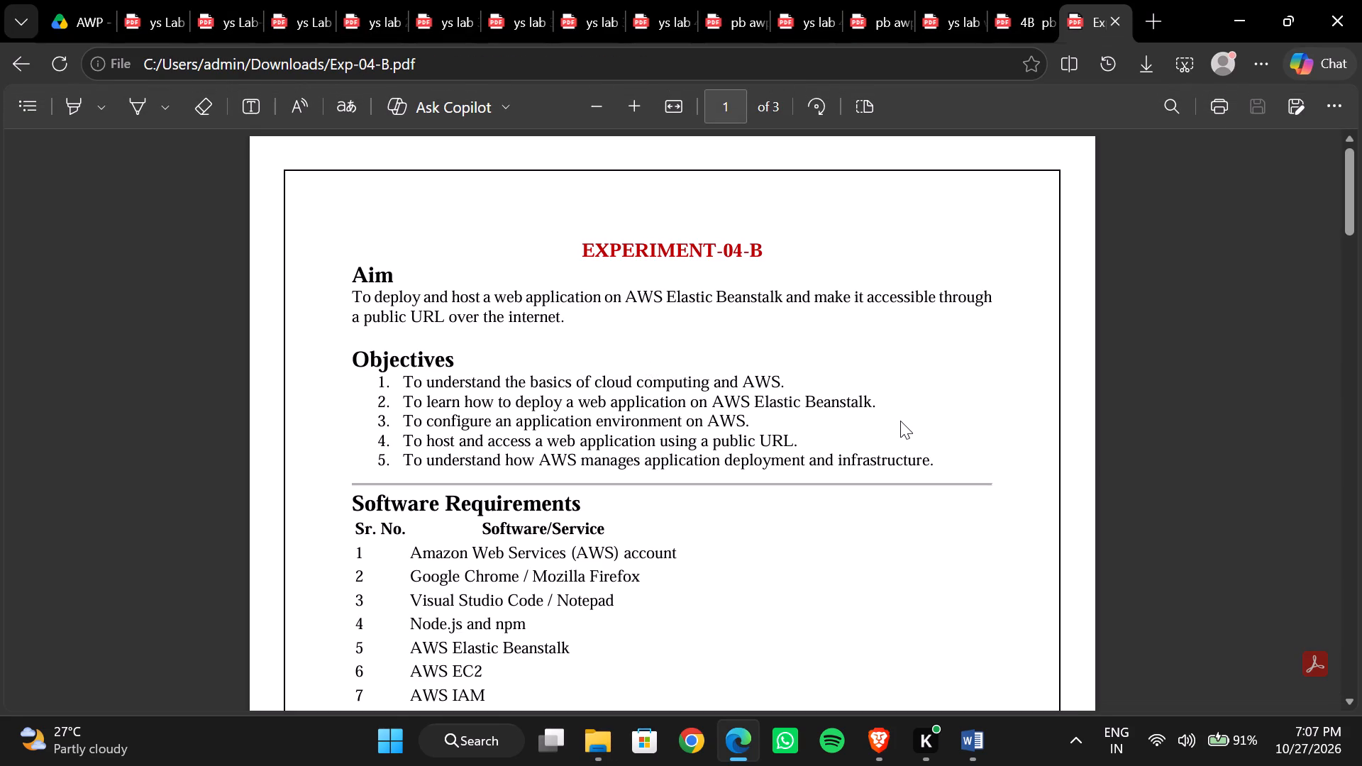
scroll(881, 404, "down", 19)
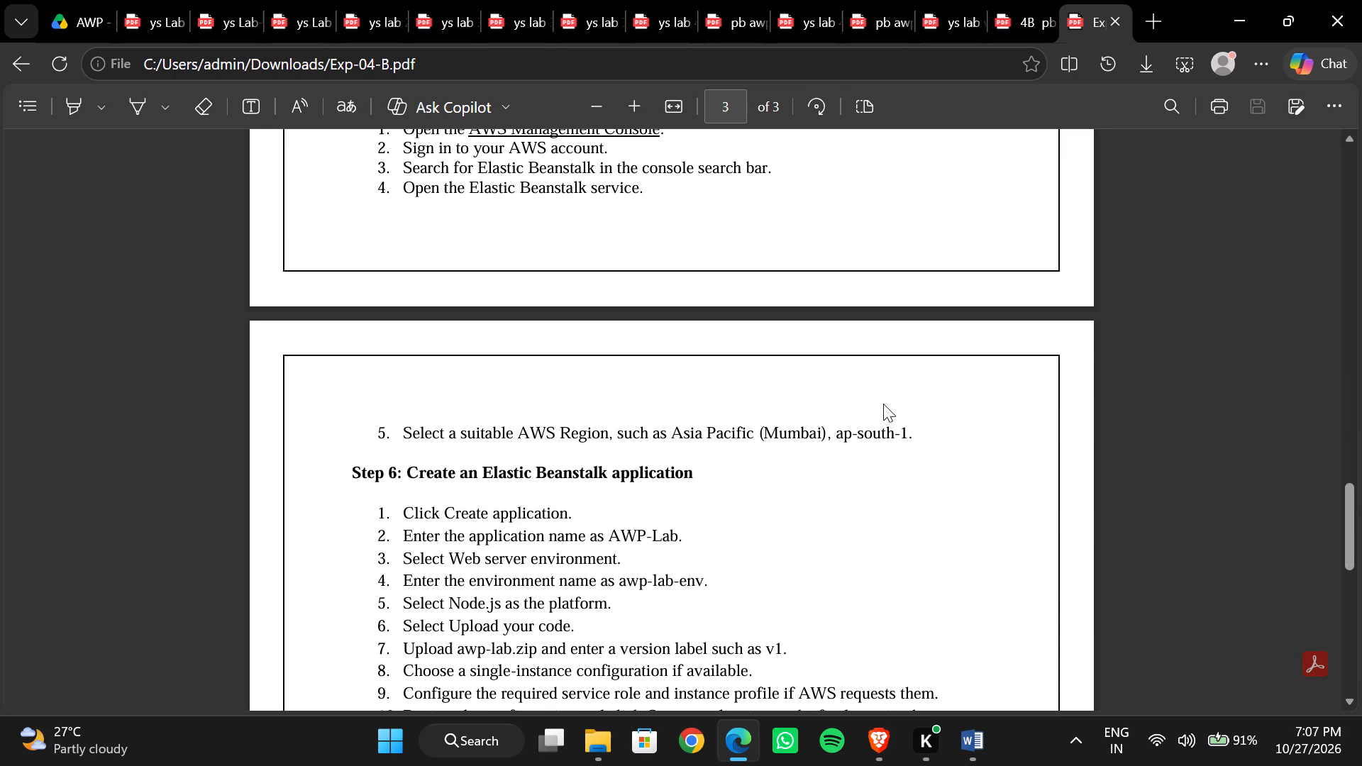
scroll(883, 404, "down", 16)
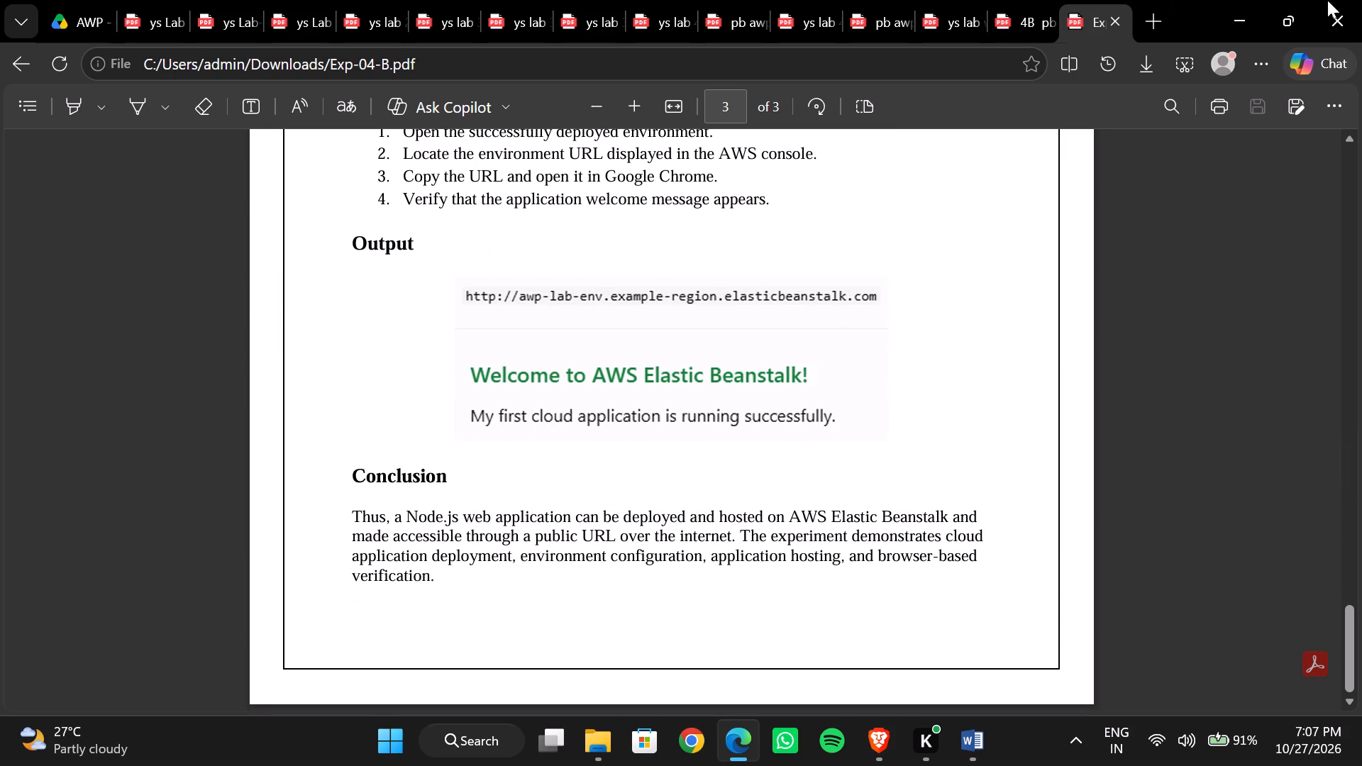
Close the tabs of the earlier lab write-up PDFs, from ys Lab 3A up to but not including pb awp lab 4A.
left_click(131, 21)
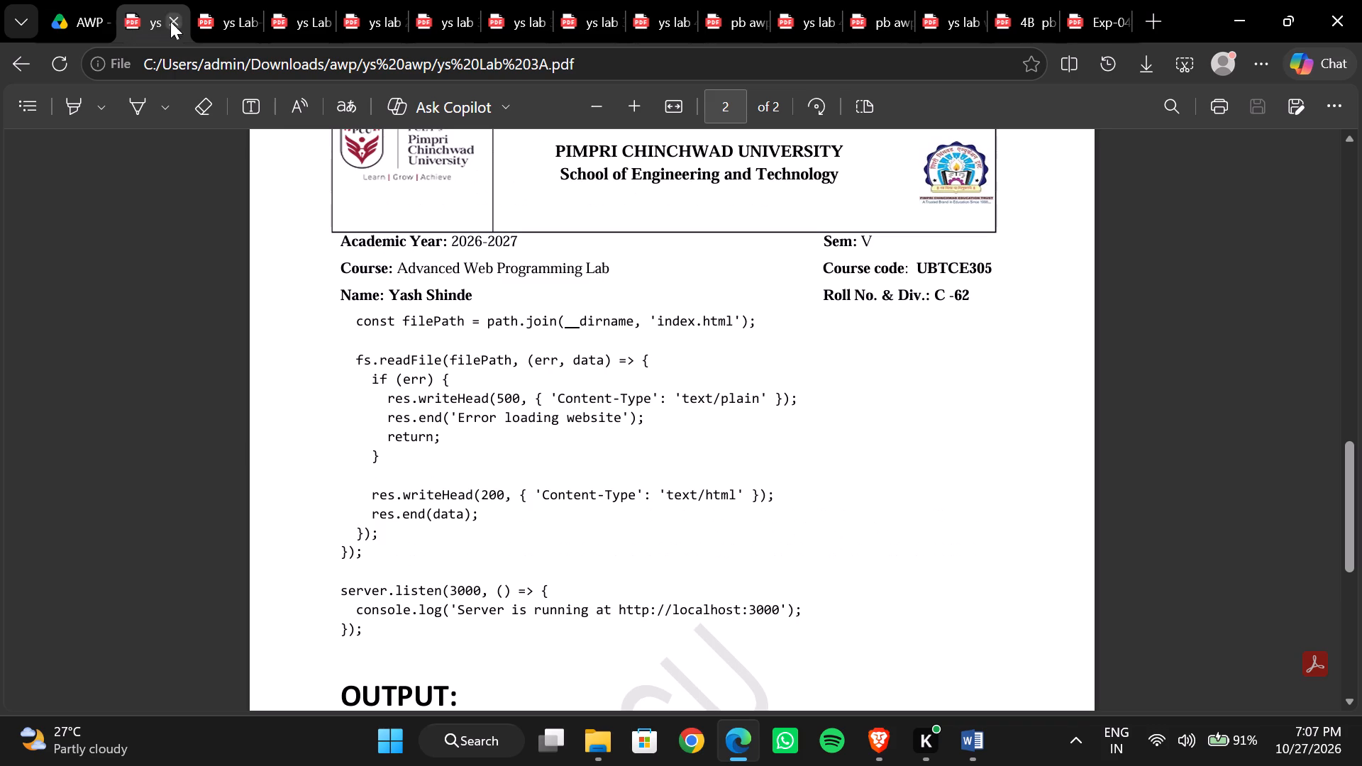
triple_click(177, 26)
triple_click(177, 26)
triple_click(177, 26)
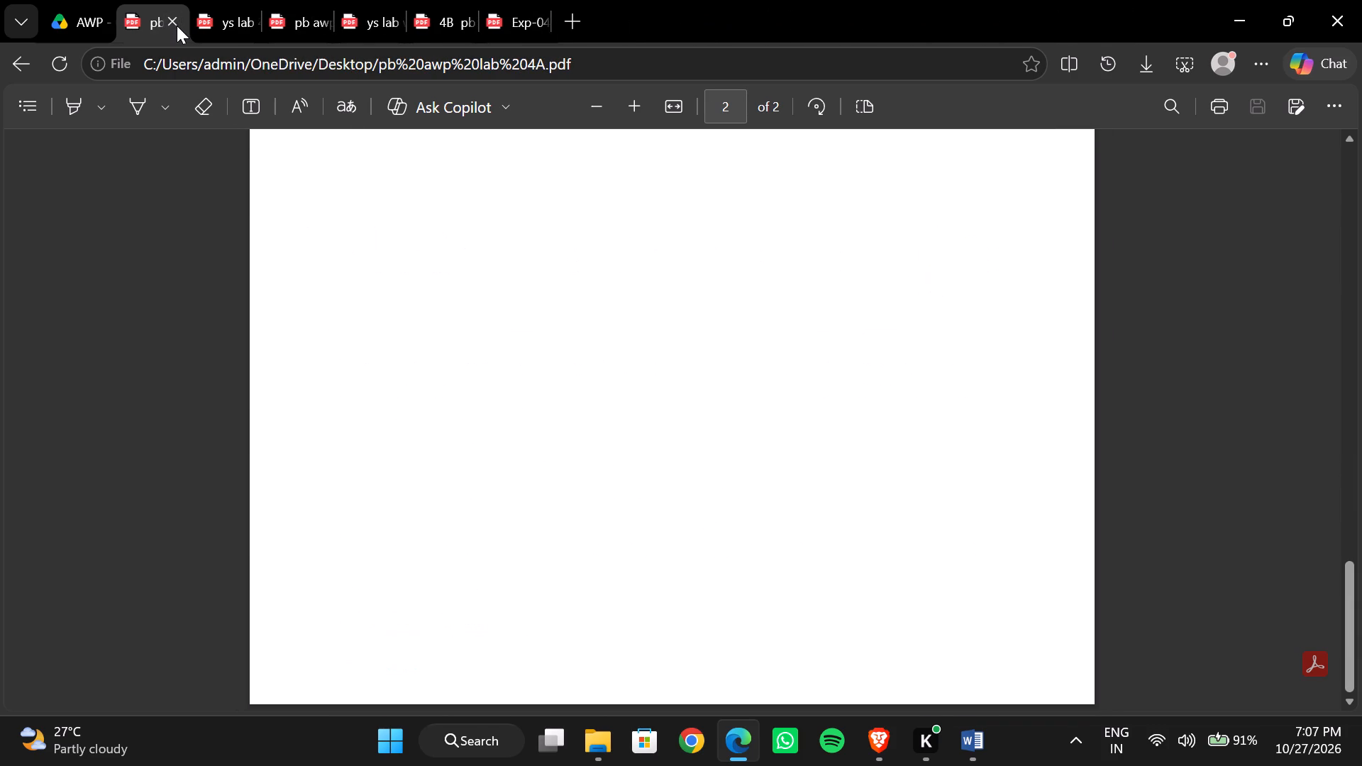
Close the open pb PDFs and the ys lab PDF between them, keeping "ys lab writeup 4B" and "Exp-04-B" open.
left_click(177, 26)
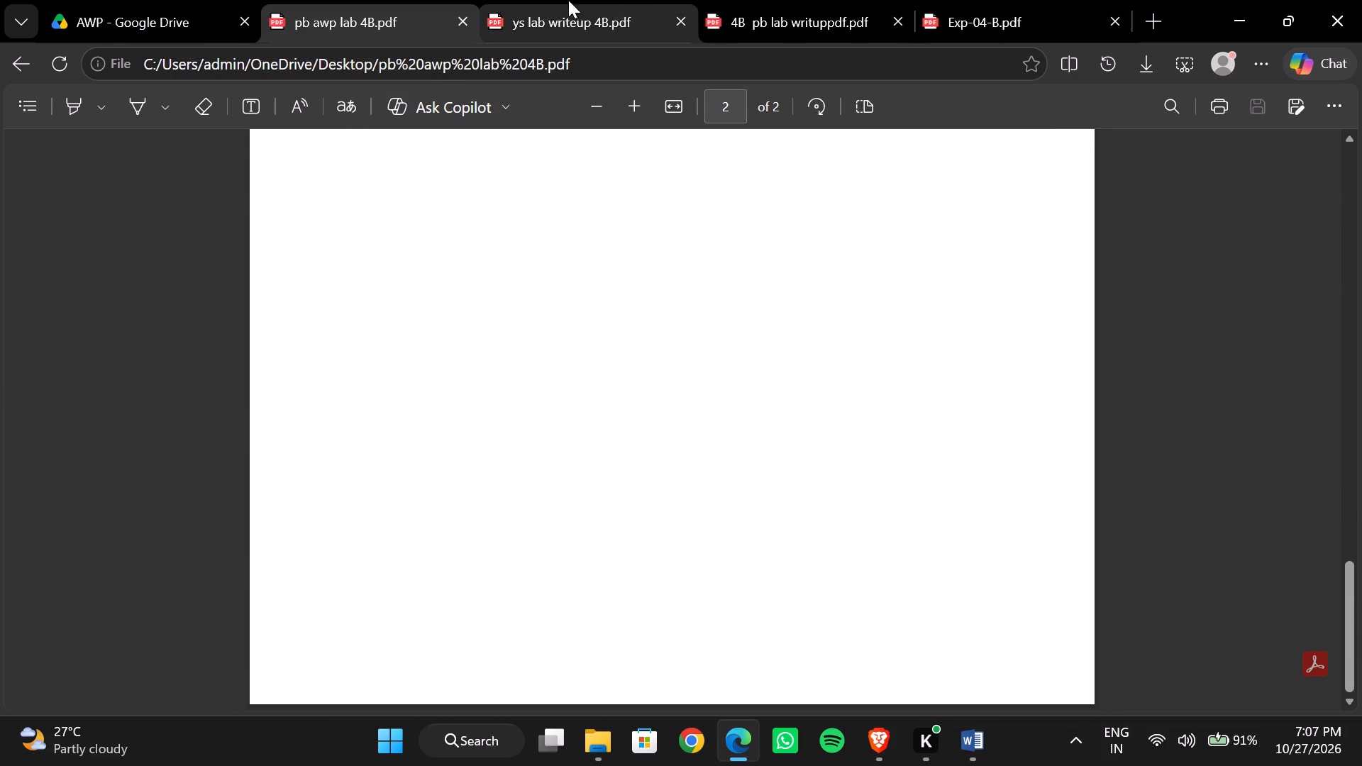
left_click(465, 26)
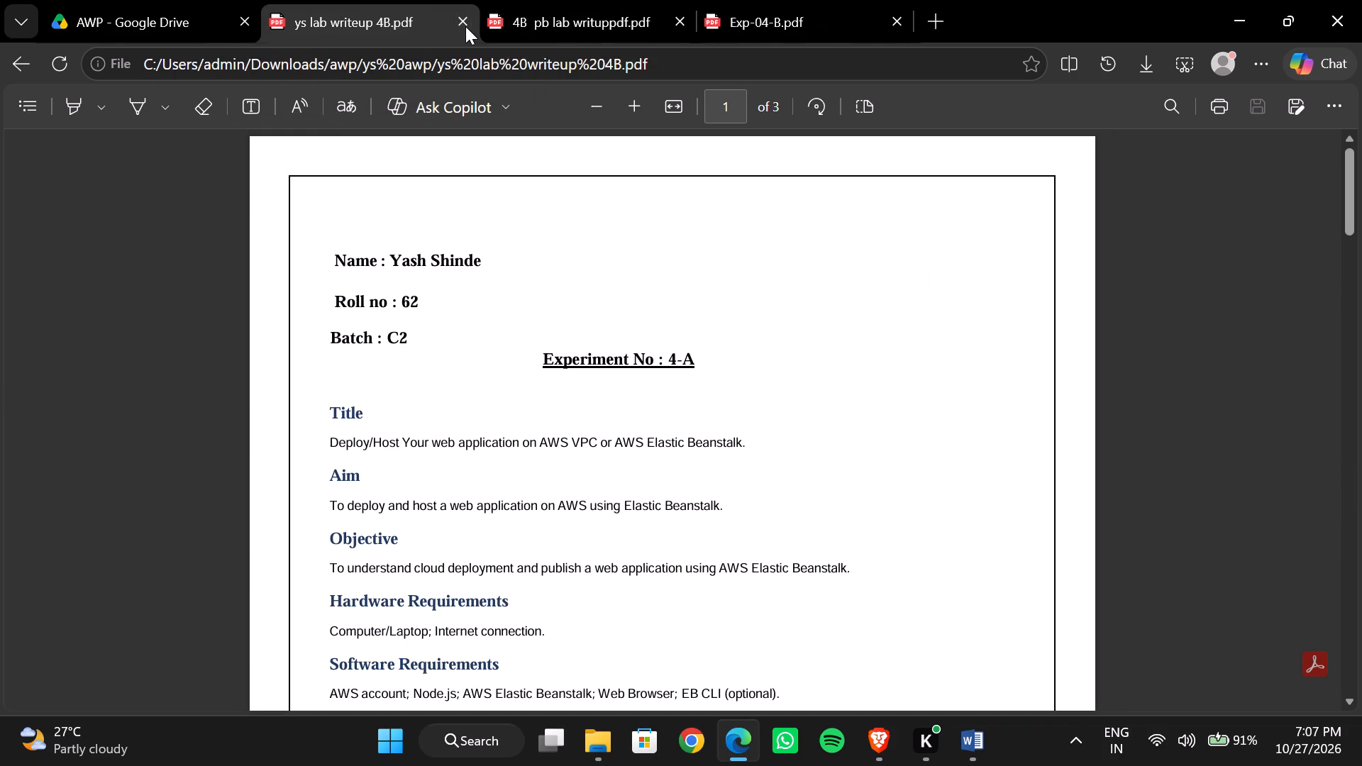
scroll(743, 417, "down", 3)
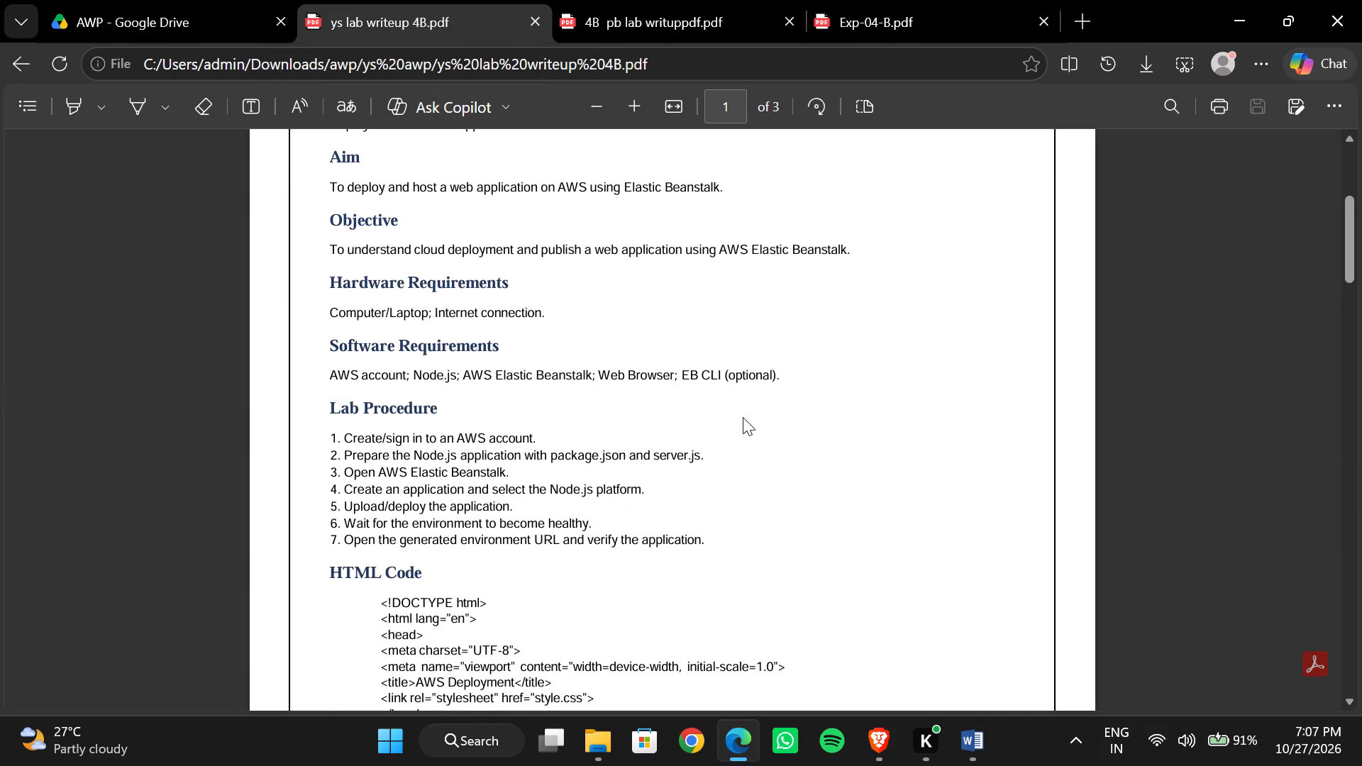
scroll(743, 417, "up", 5)
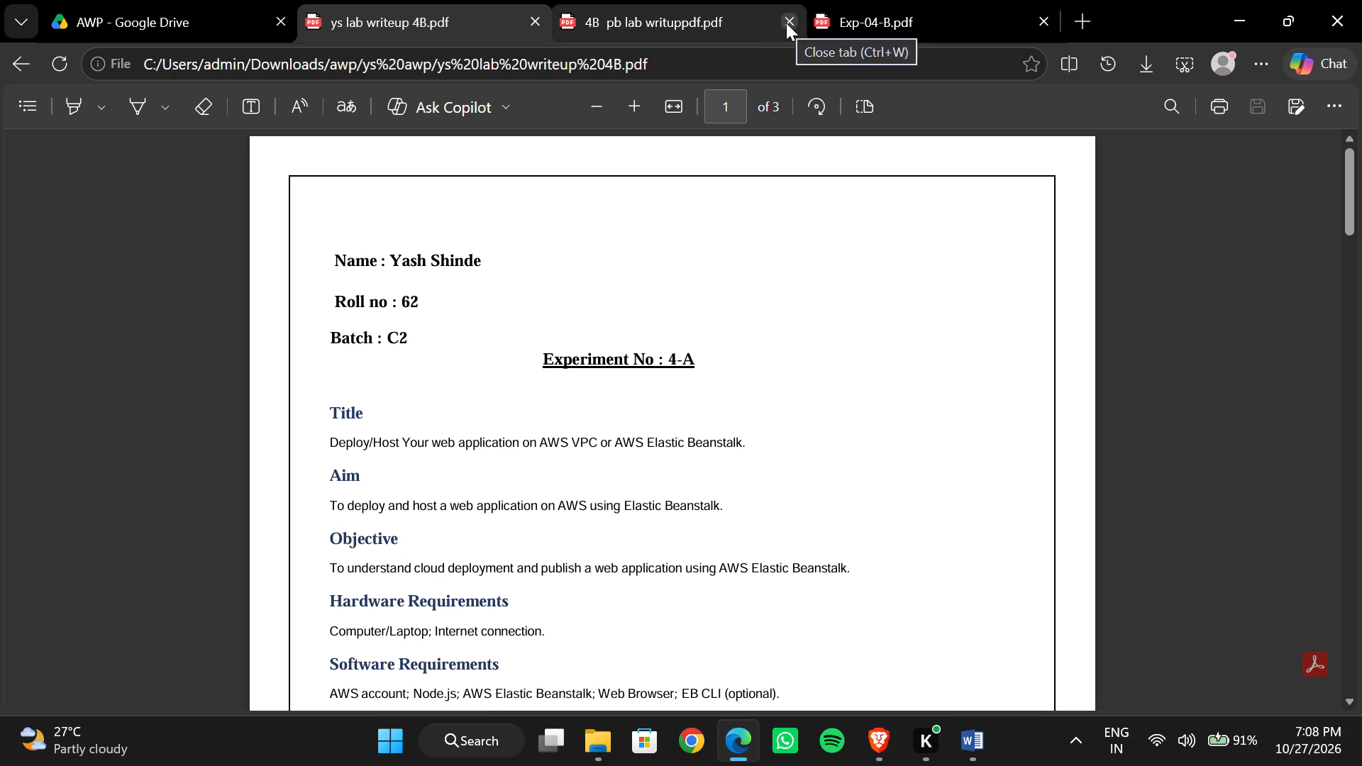
left_click(786, 23)
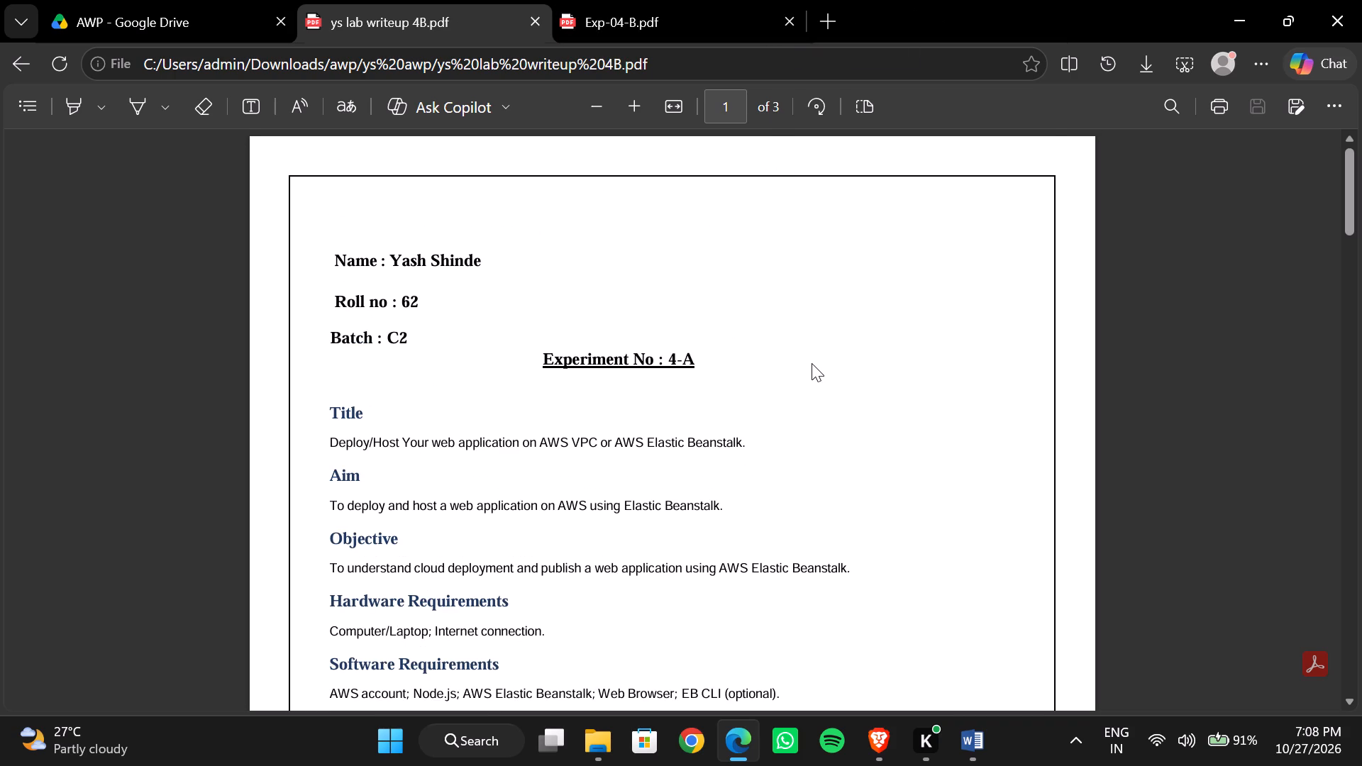
Compare the "ys lab writeup 4B" PDF with the "Exp-04-B" PDF, checking their headings, code and output sections.
scroll(812, 363, "down", 2)
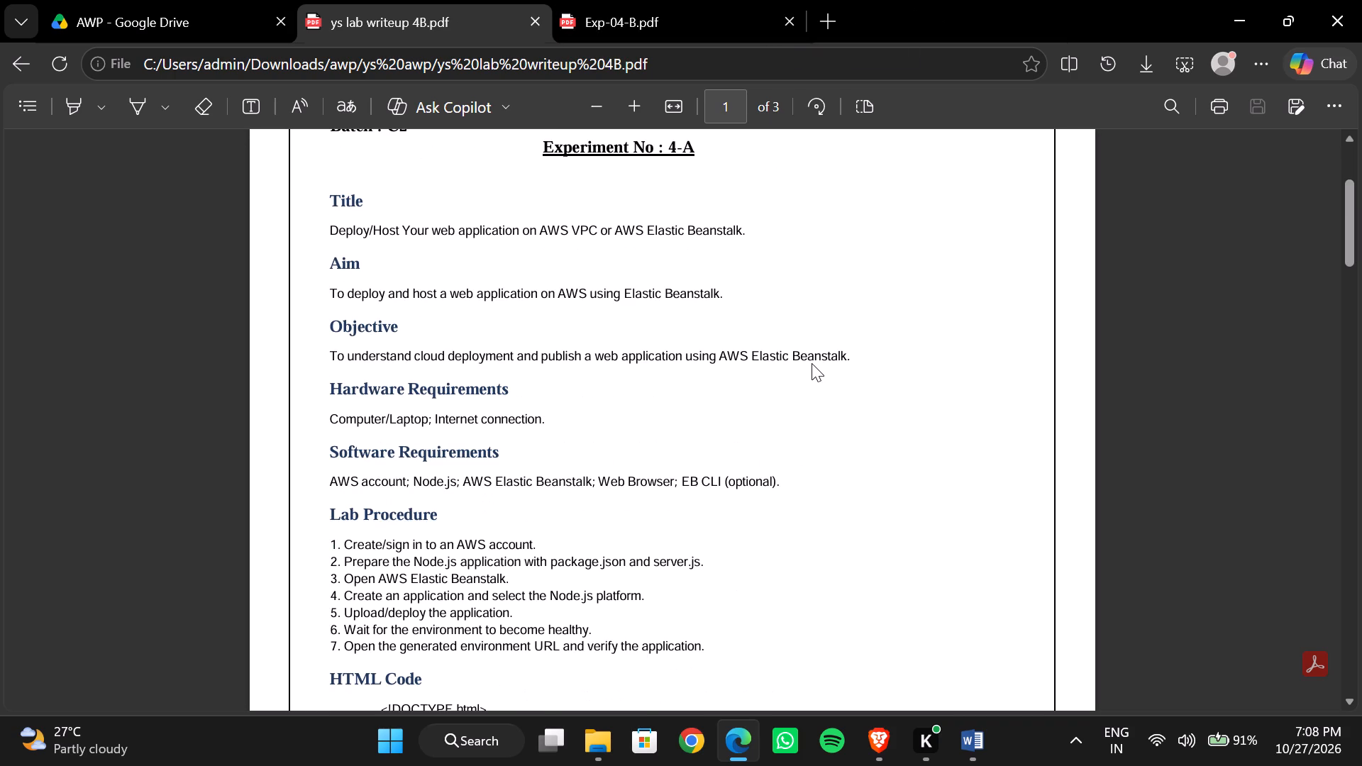
scroll(812, 363, "down", 20)
scroll(812, 363, "down", 1)
scroll(813, 363, "up", 6)
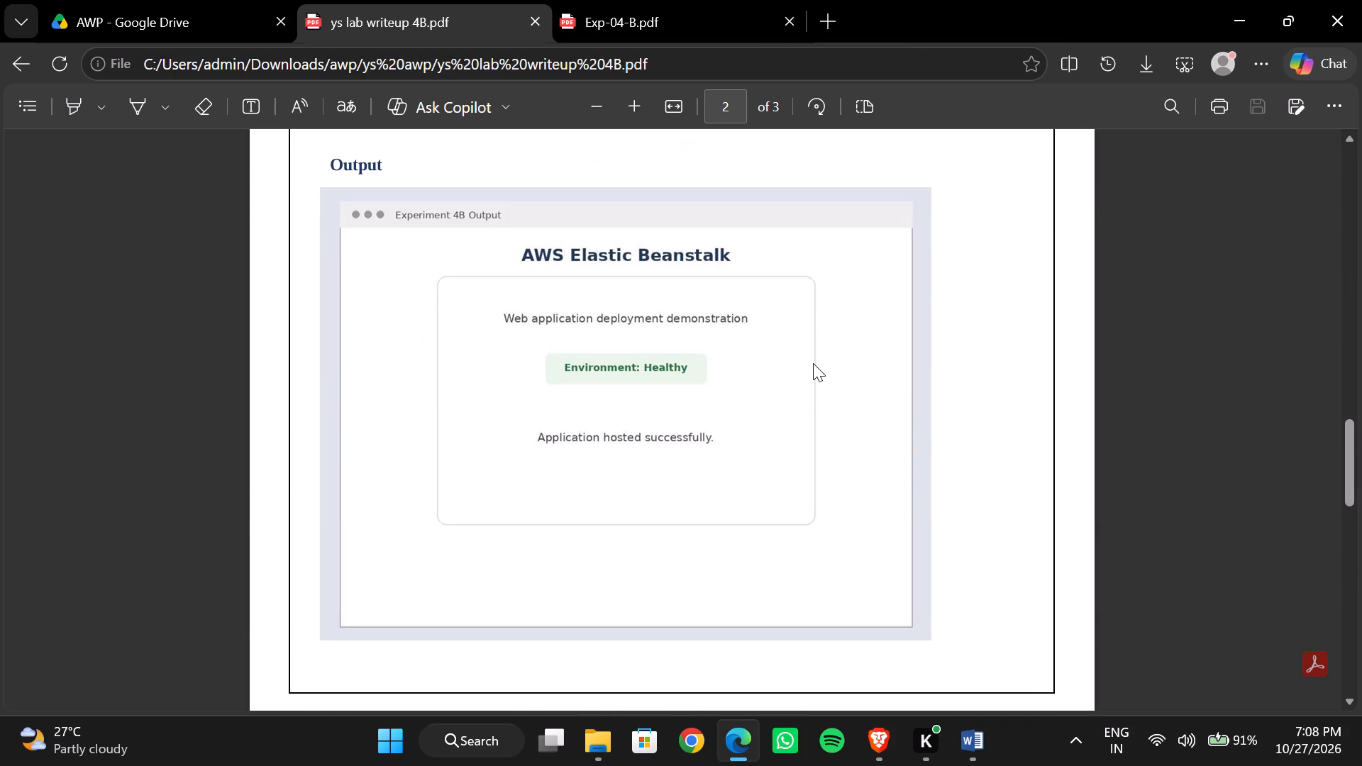
left_click(699, 0)
scroll(829, 335, "up", 2)
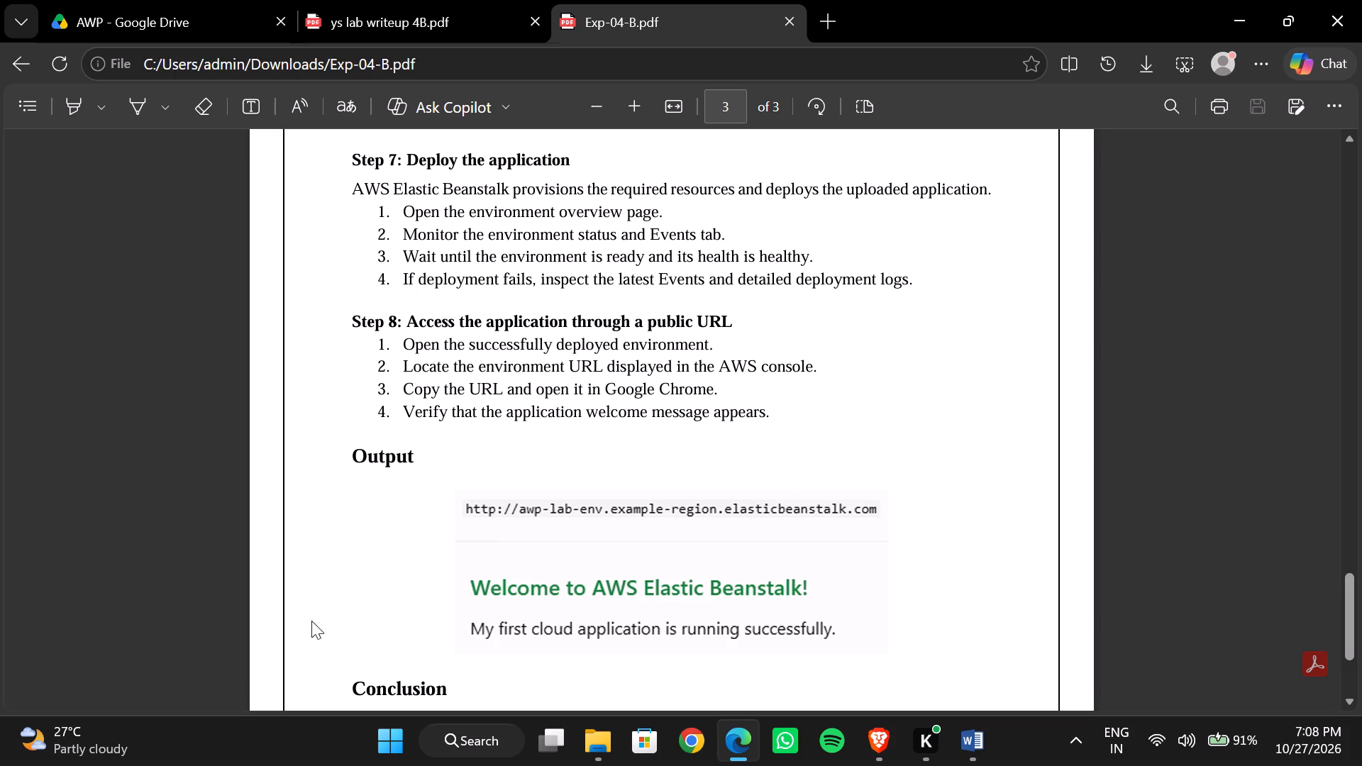
scroll(585, 311, "up", 20)
scroll(585, 311, "up", 1)
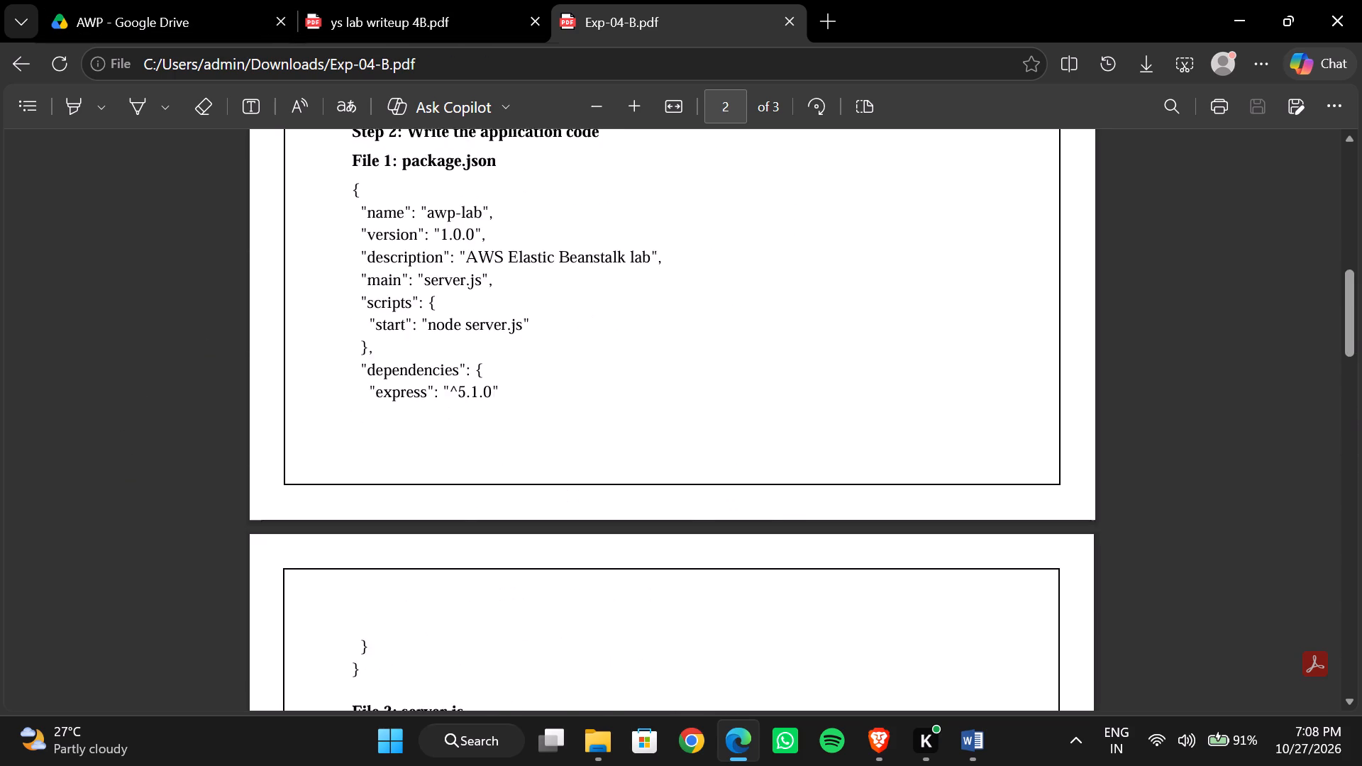
scroll(583, 309, "up", 17)
left_click(440, 0)
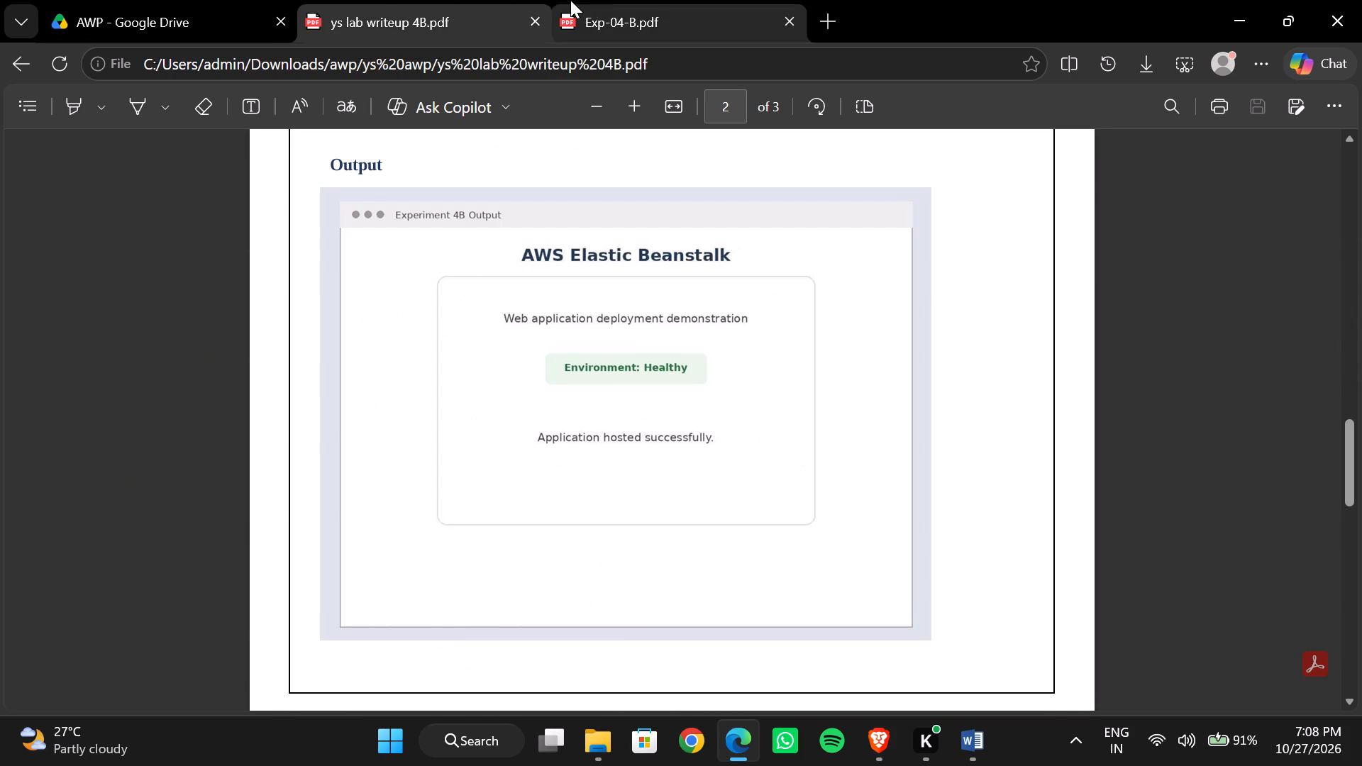
left_click(587, 0)
left_click(396, 0)
scroll(633, 377, "up", 10)
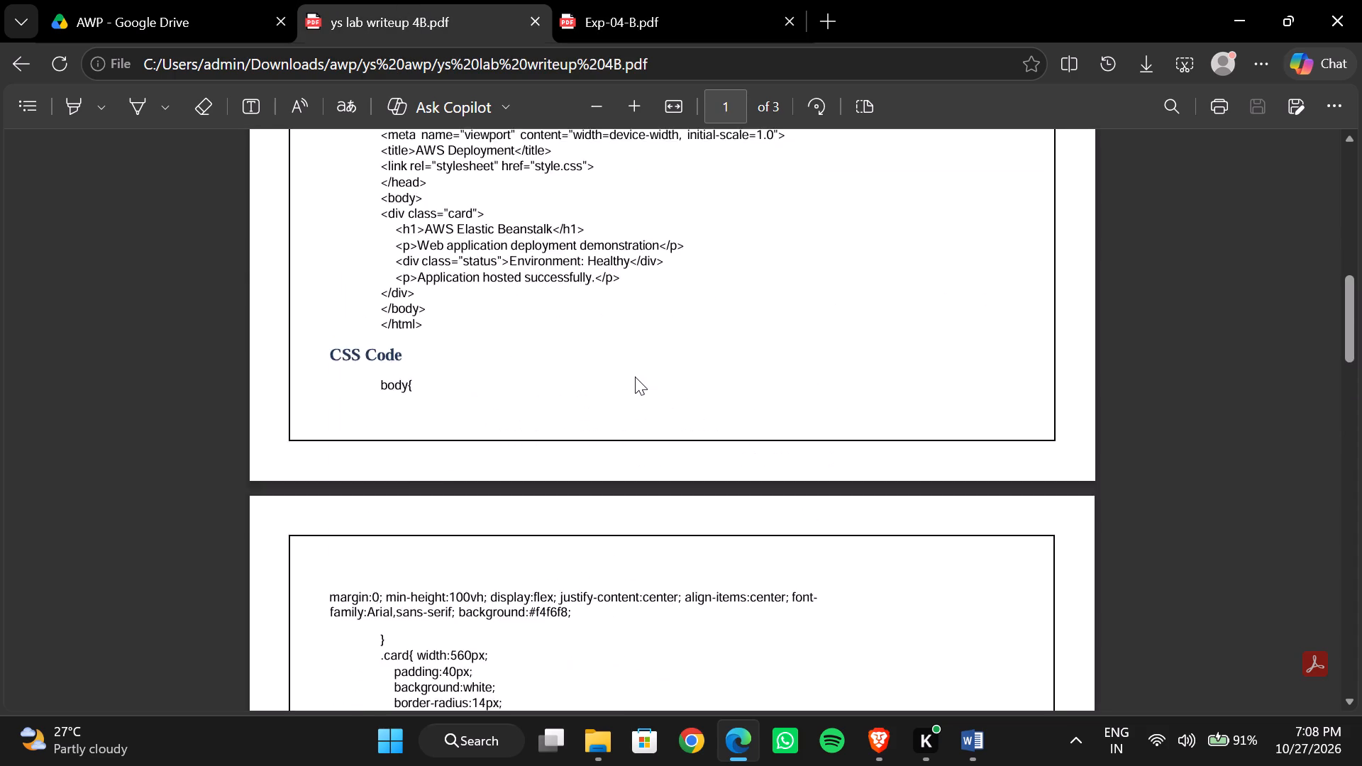
scroll(635, 377, "up", 11)
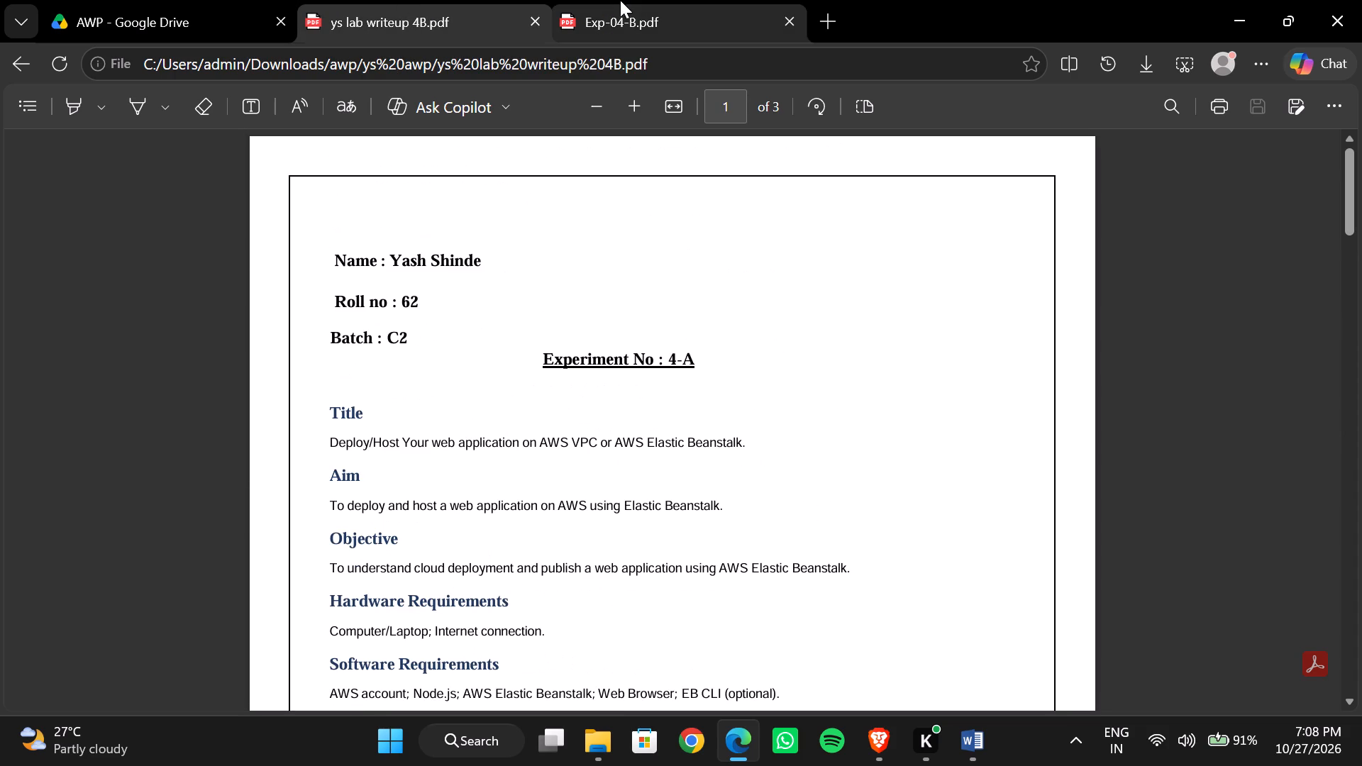
Read through the "Exp-04-B" PDF from its aim and objectives to the output and conclusion.
left_click(632, 0)
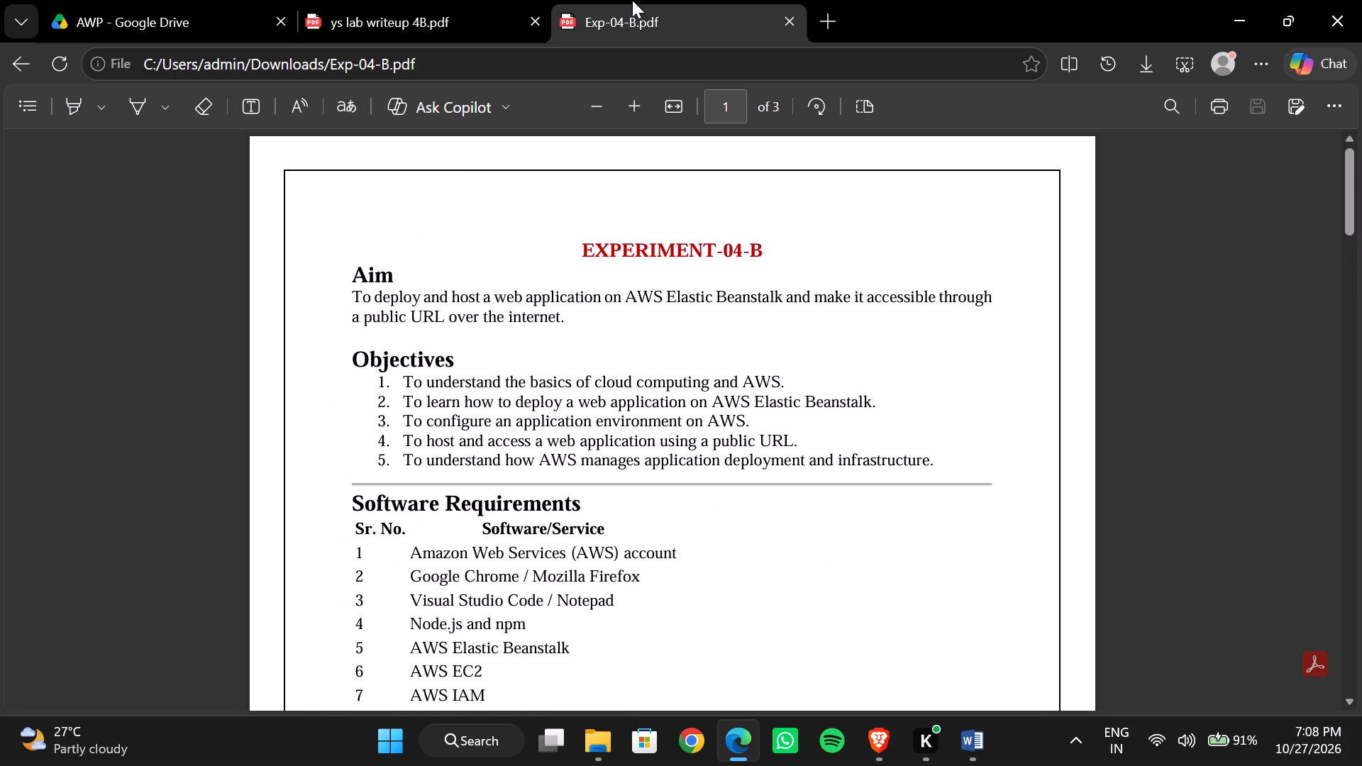
scroll(679, 367, "down", 8)
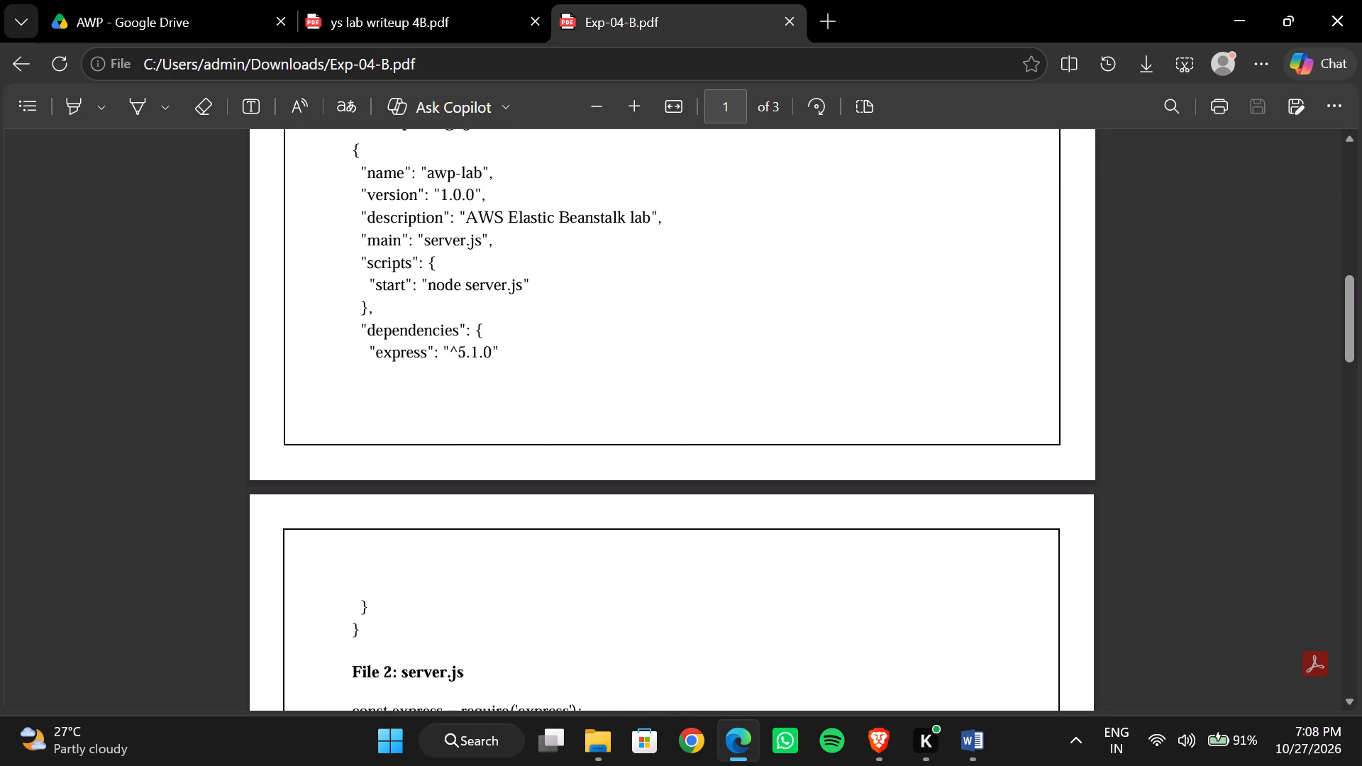
scroll(679, 367, "down", 17)
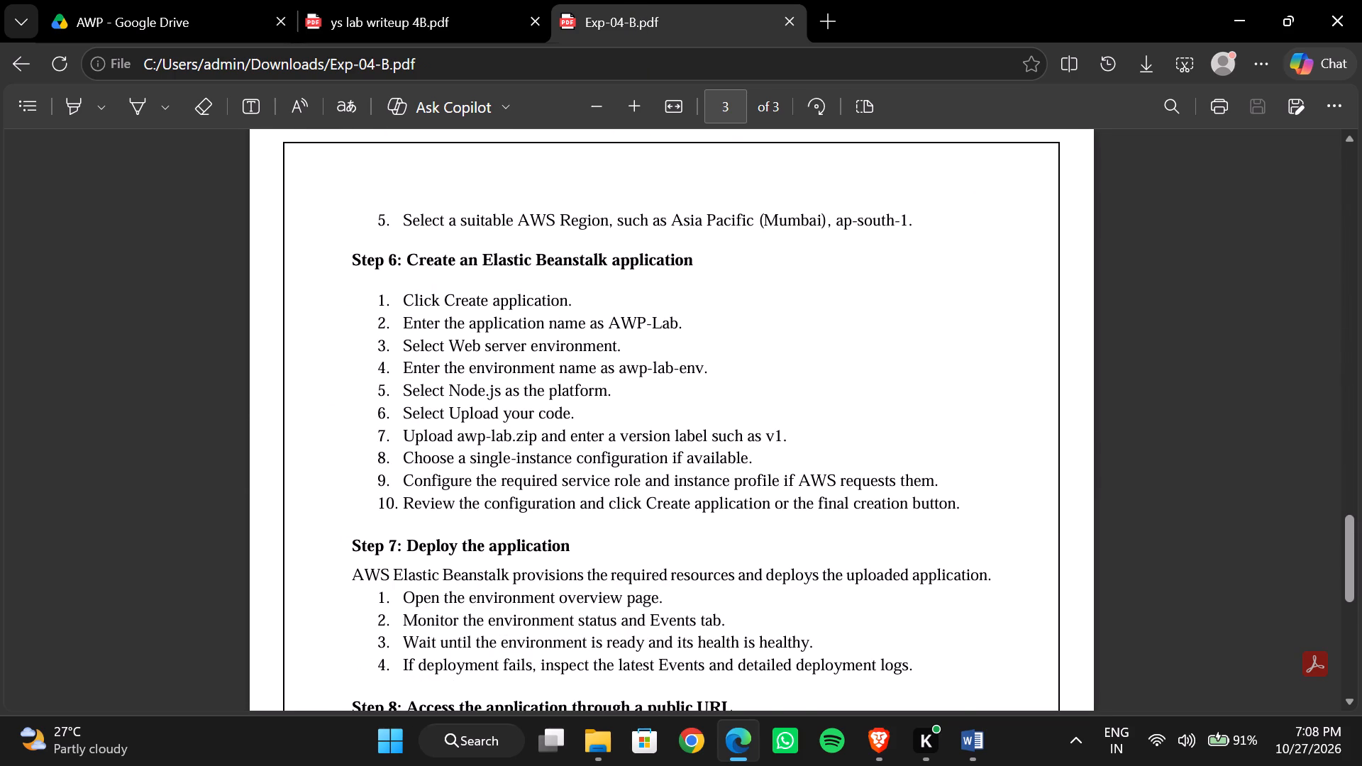
scroll(653, 353, "down", 9)
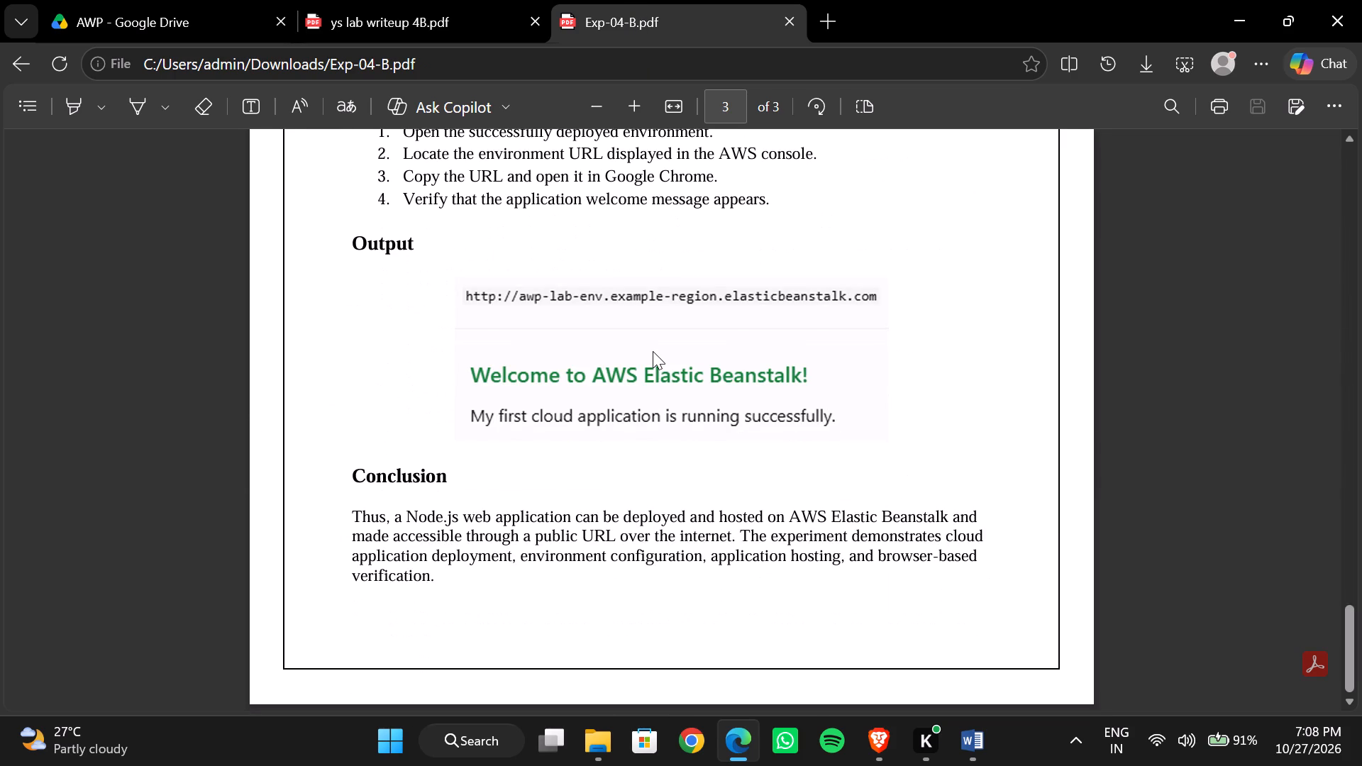
scroll(653, 351, "down", 3)
Switch to File Explorer and open "ys lab 4A.pdf" and "ys lab 4B.pdf" together from the ys awp folder inside awp.
left_click(611, 740)
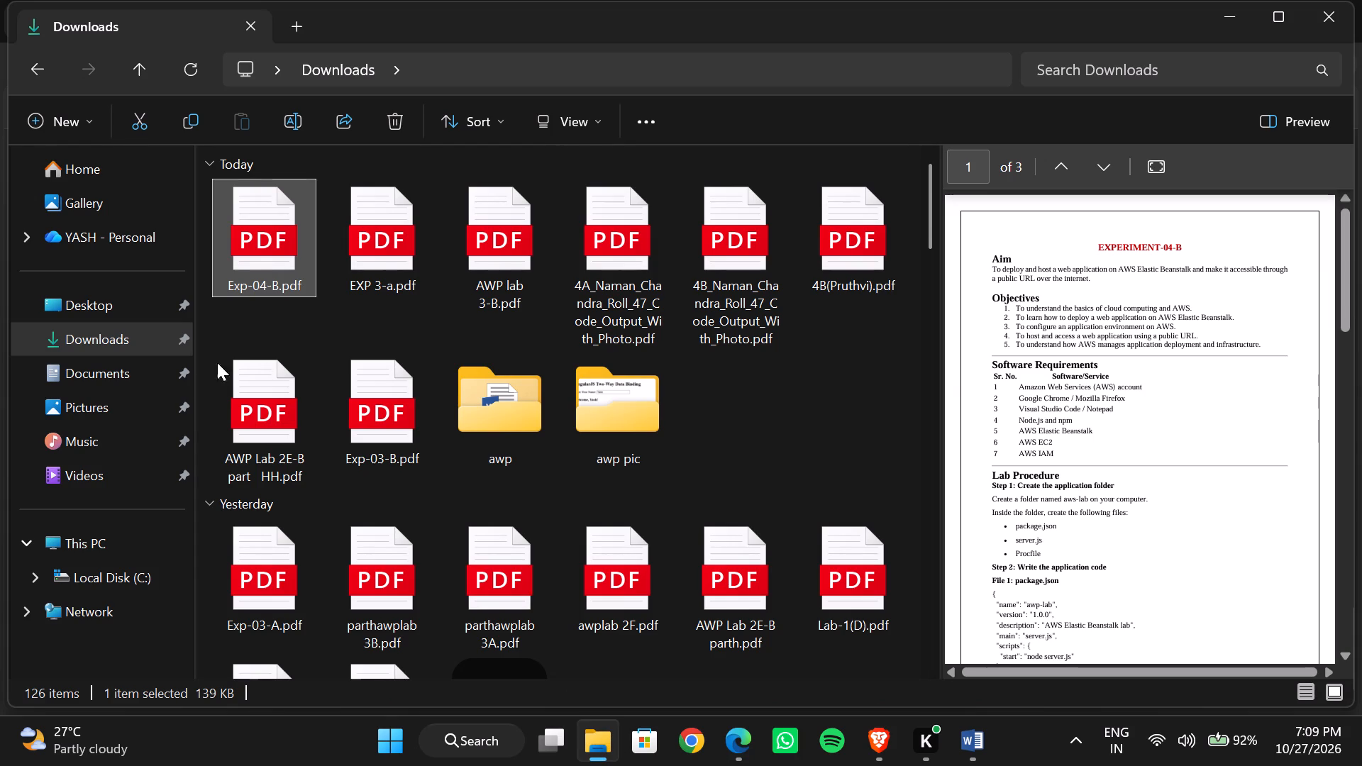
double_click(513, 423)
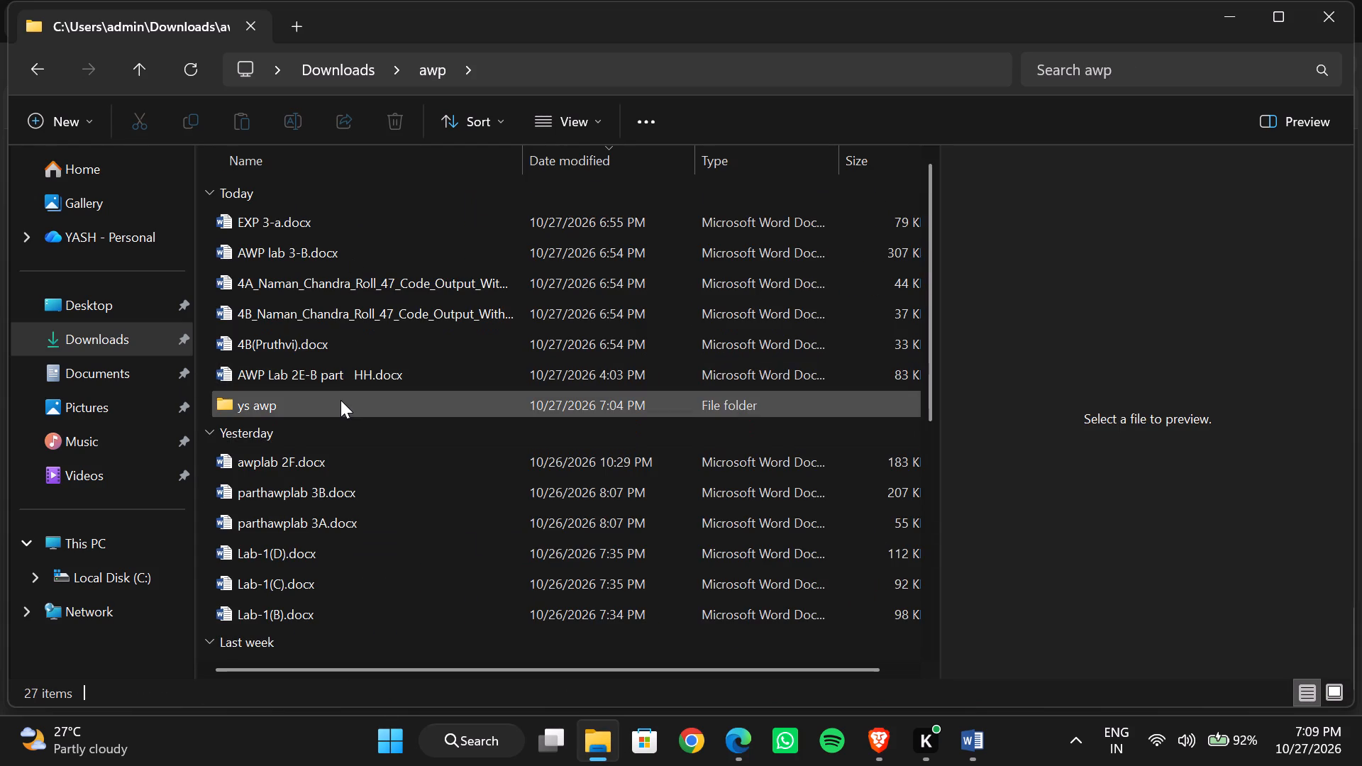
double_click(340, 403)
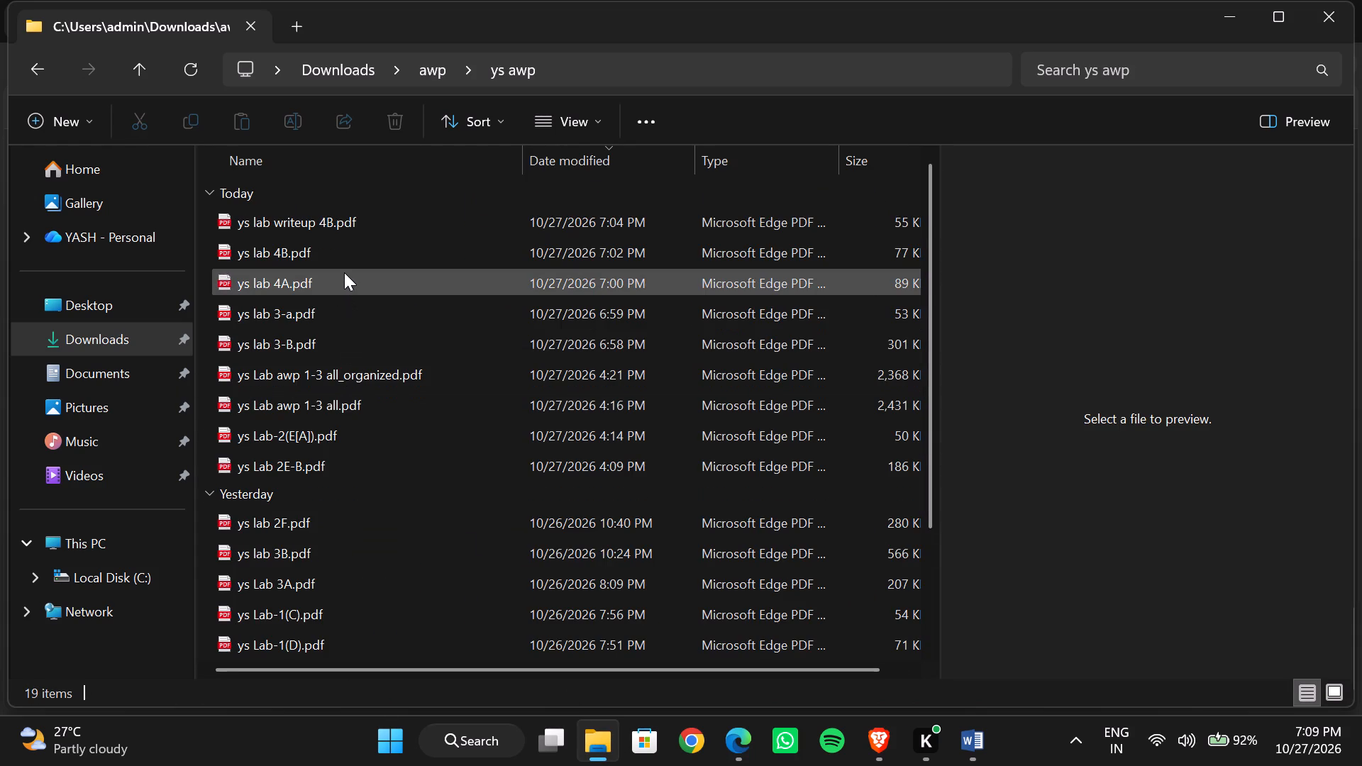
left_click_drag(204, 247, 265, 277)
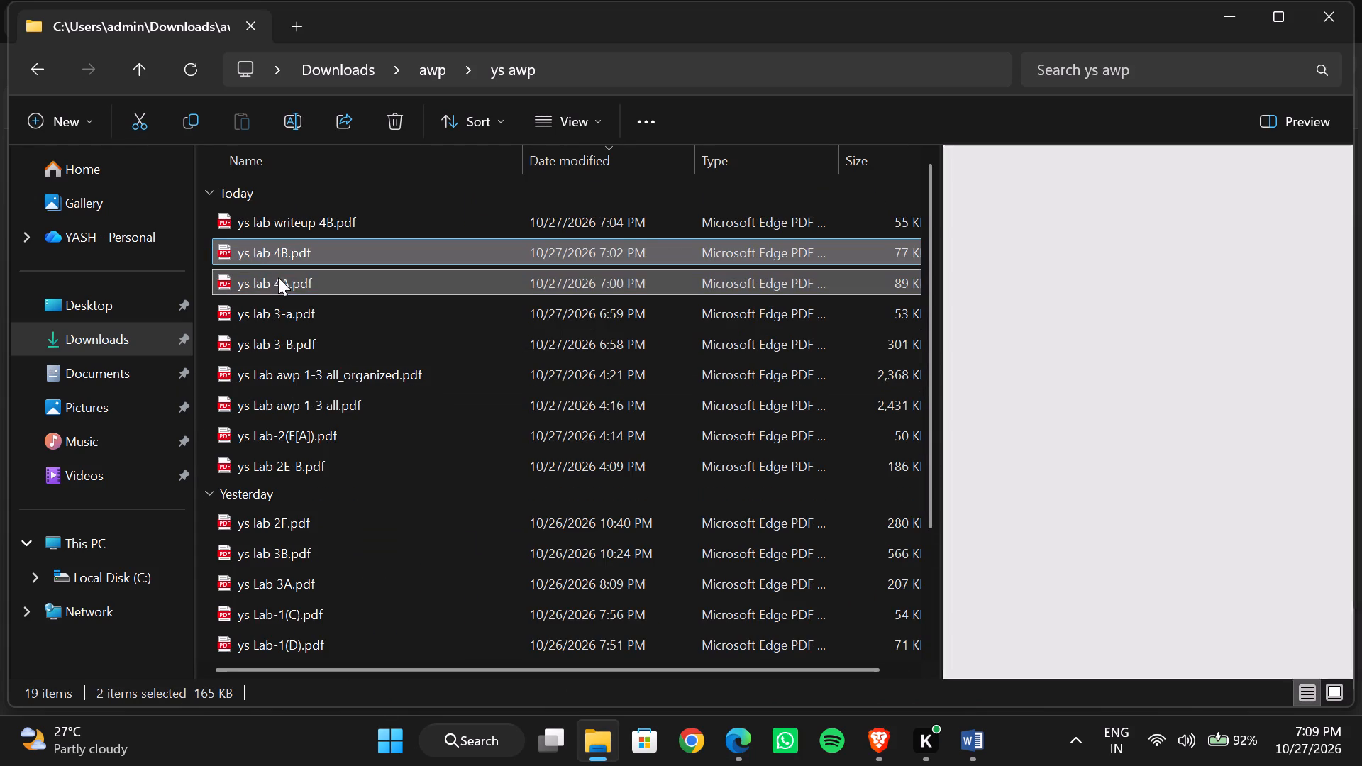
right_click(309, 285)
left_click(353, 245)
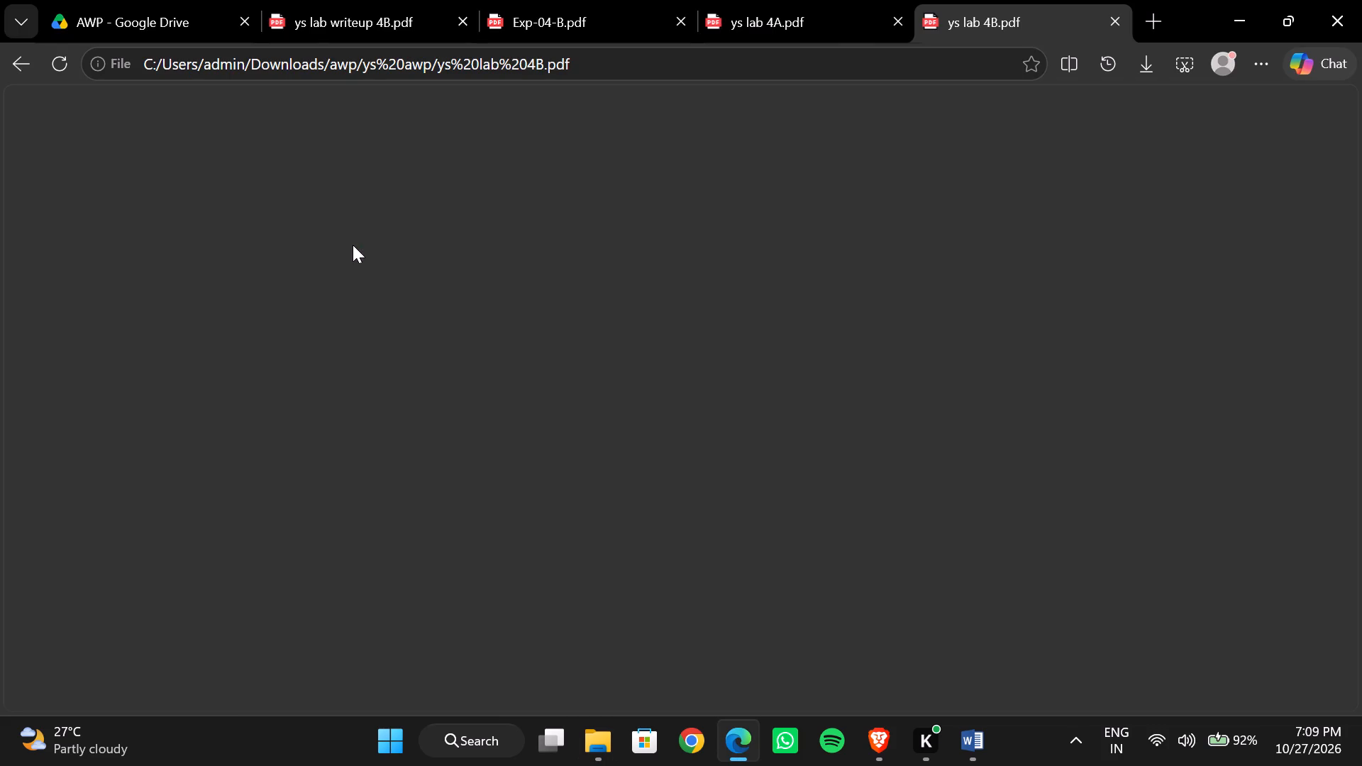
Review the "ys lab 4B" PDF's output section and the "ys lab 4A" PDF's heading, code and output.
scroll(841, 430, "up", 8)
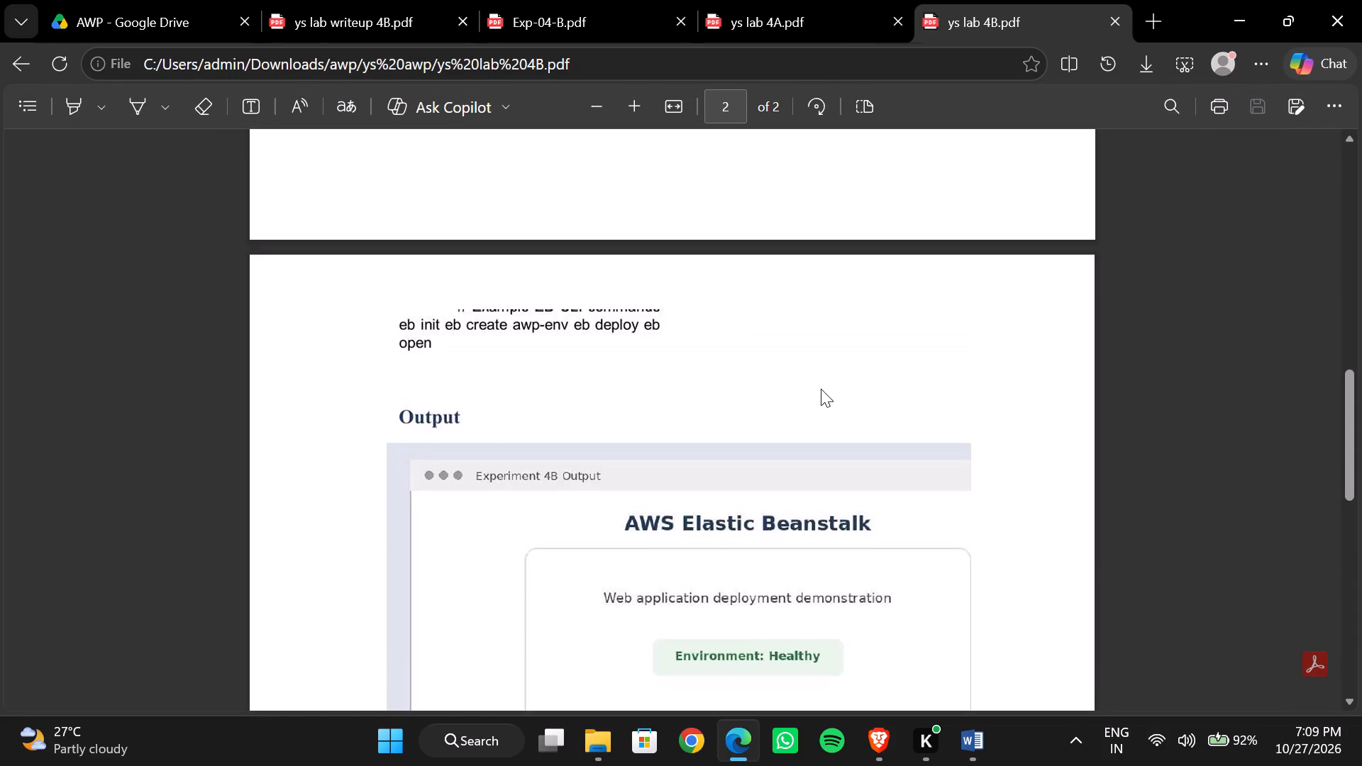
scroll(821, 389, "down", 3)
scroll(817, 381, "up", 3)
left_click(783, 0)
scroll(629, 320, "up", 4)
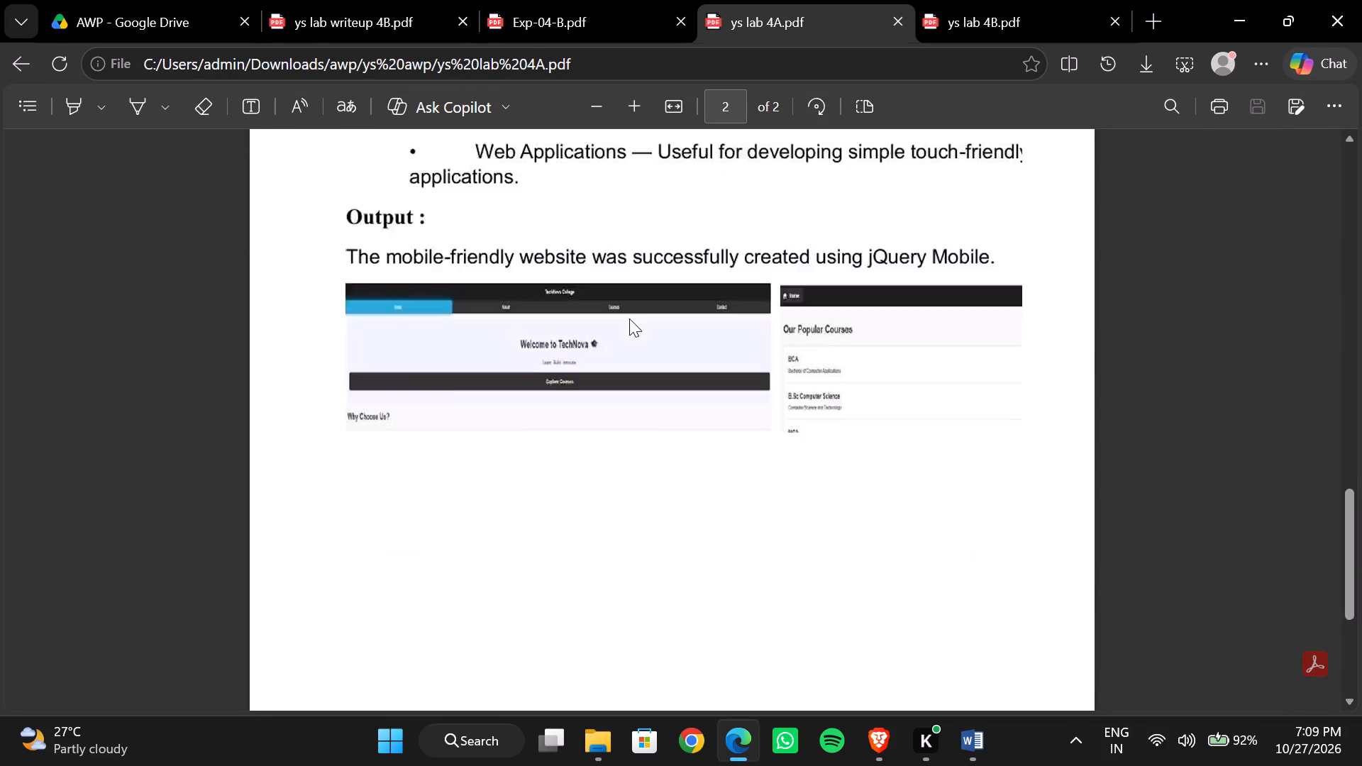
scroll(629, 318, "up", 19)
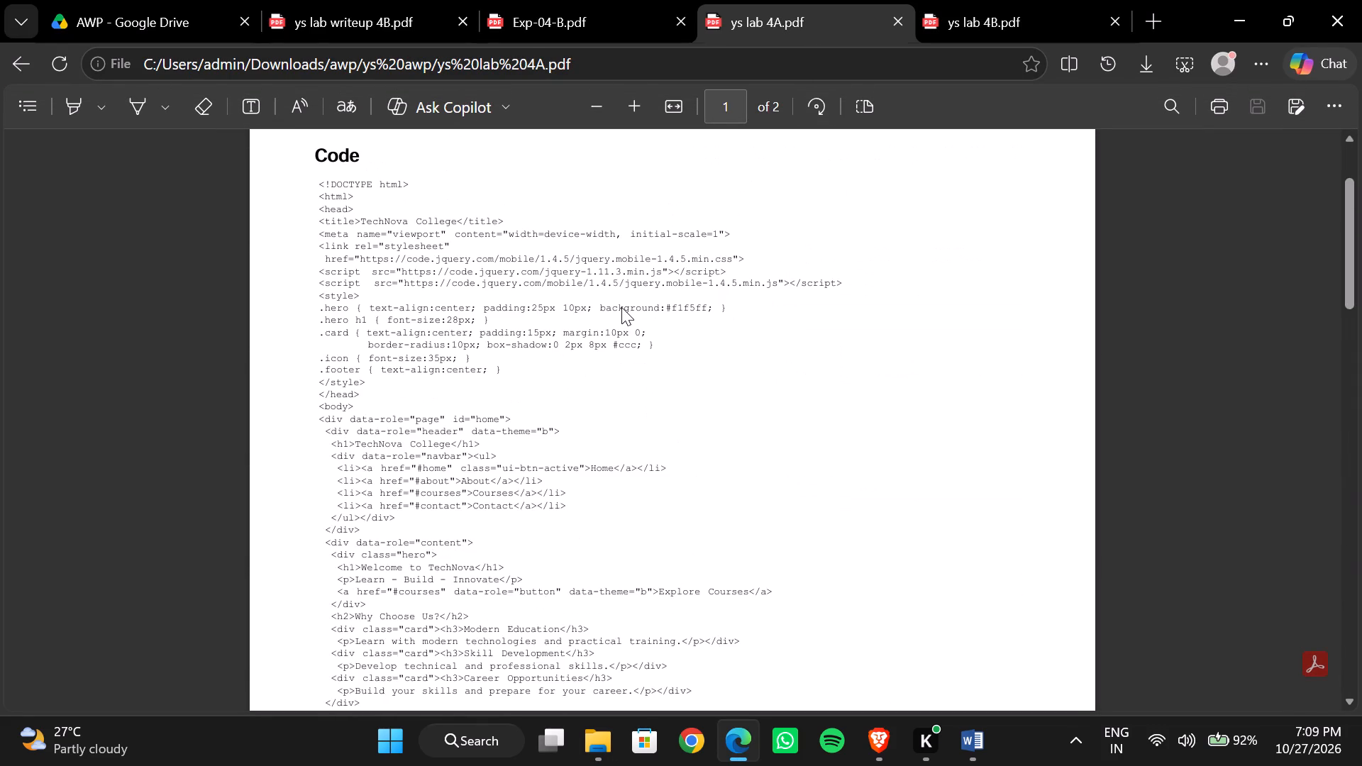
scroll(621, 307, "up", 1)
scroll(621, 307, "down", 16)
scroll(621, 307, "up", 2)
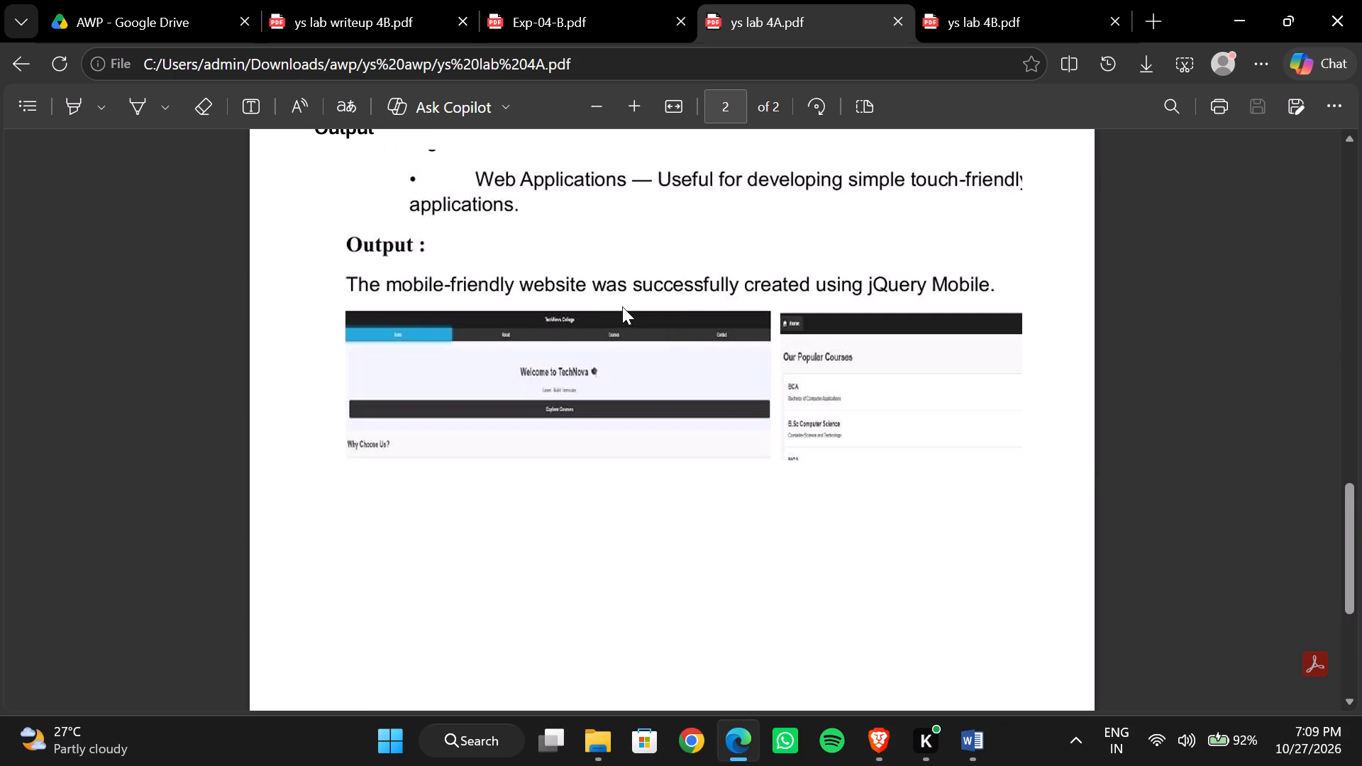
scroll(622, 306, "up", 2)
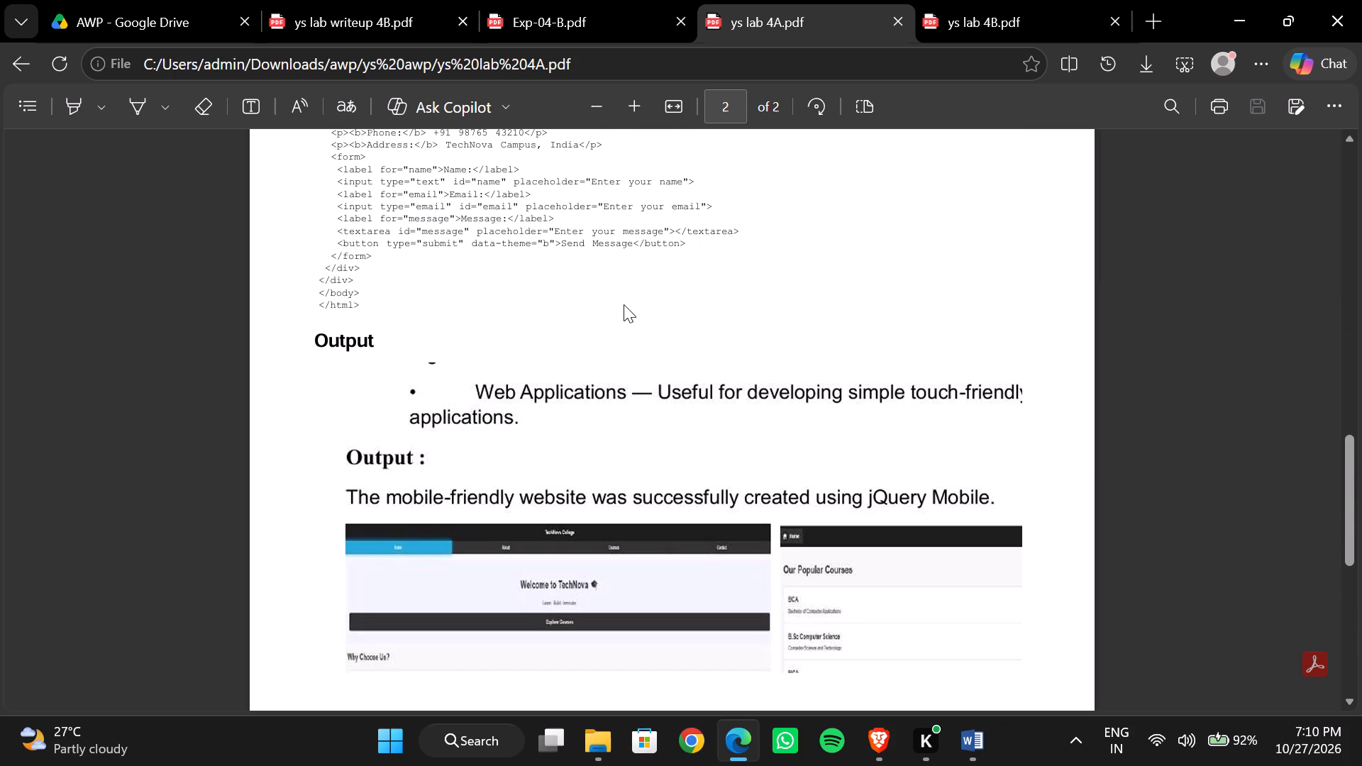
scroll(787, 557, "up", 15)
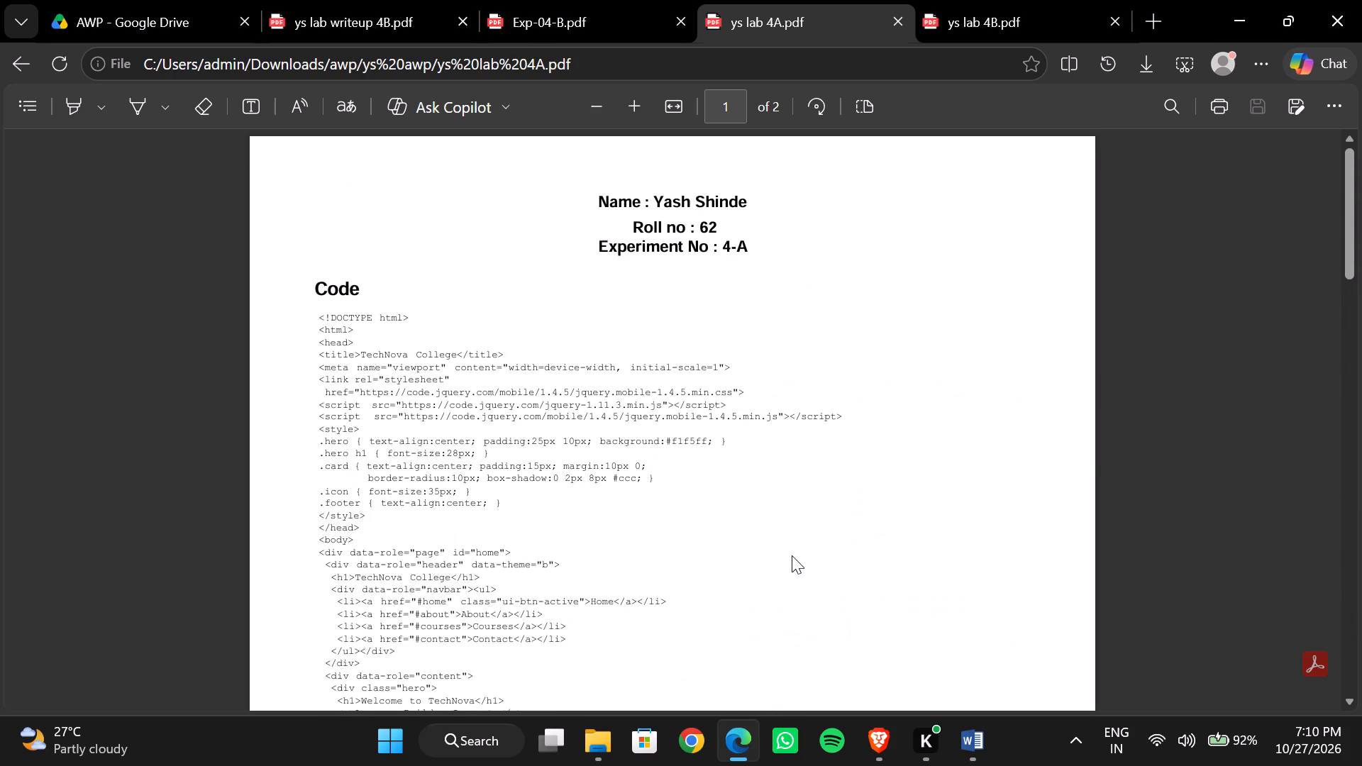
scroll(792, 555, "up", 5)
scroll(795, 550, "down", 11)
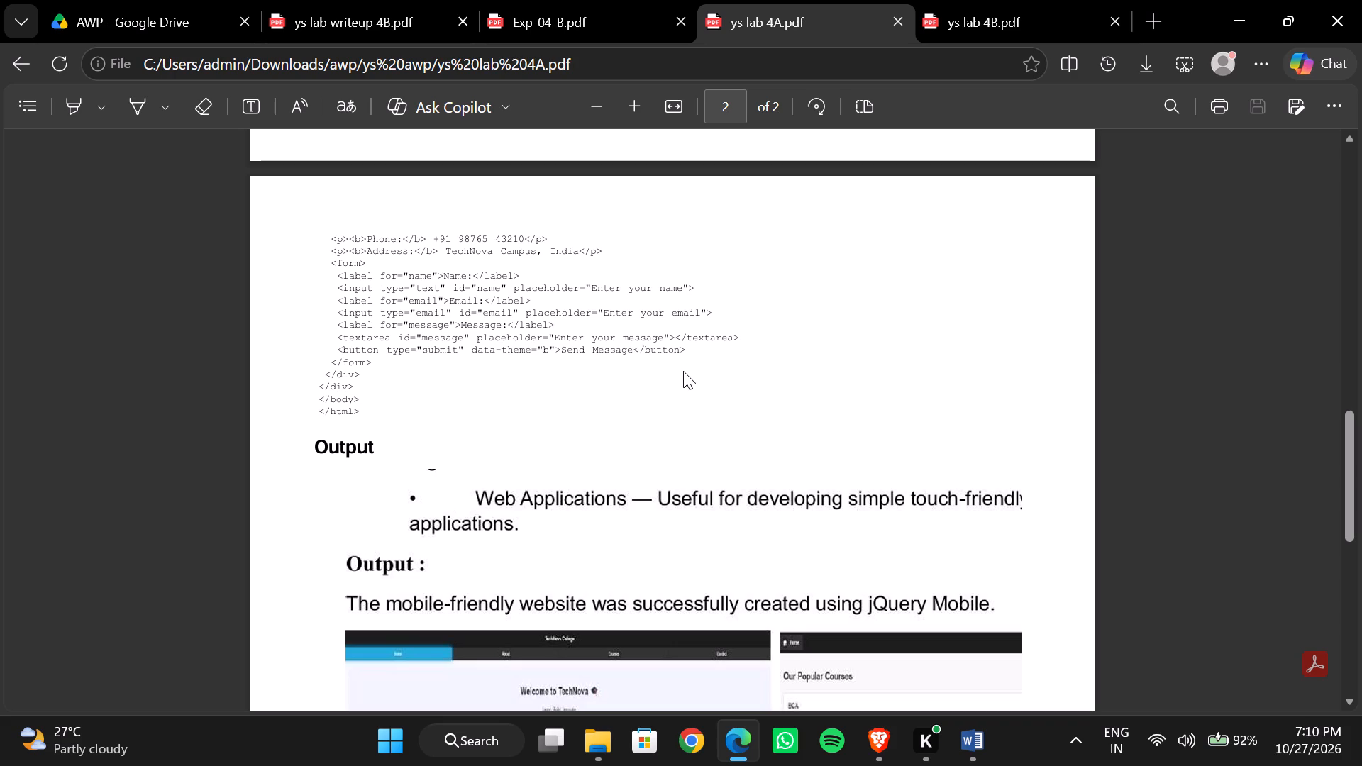
Compare the "Exp-04-B" PDF's content again with the "ys lab writeup 4B" PDF's heading, procedure, code, output and conclusion.
left_click(546, 0)
scroll(711, 394, "up", 20)
scroll(711, 394, "up", 6)
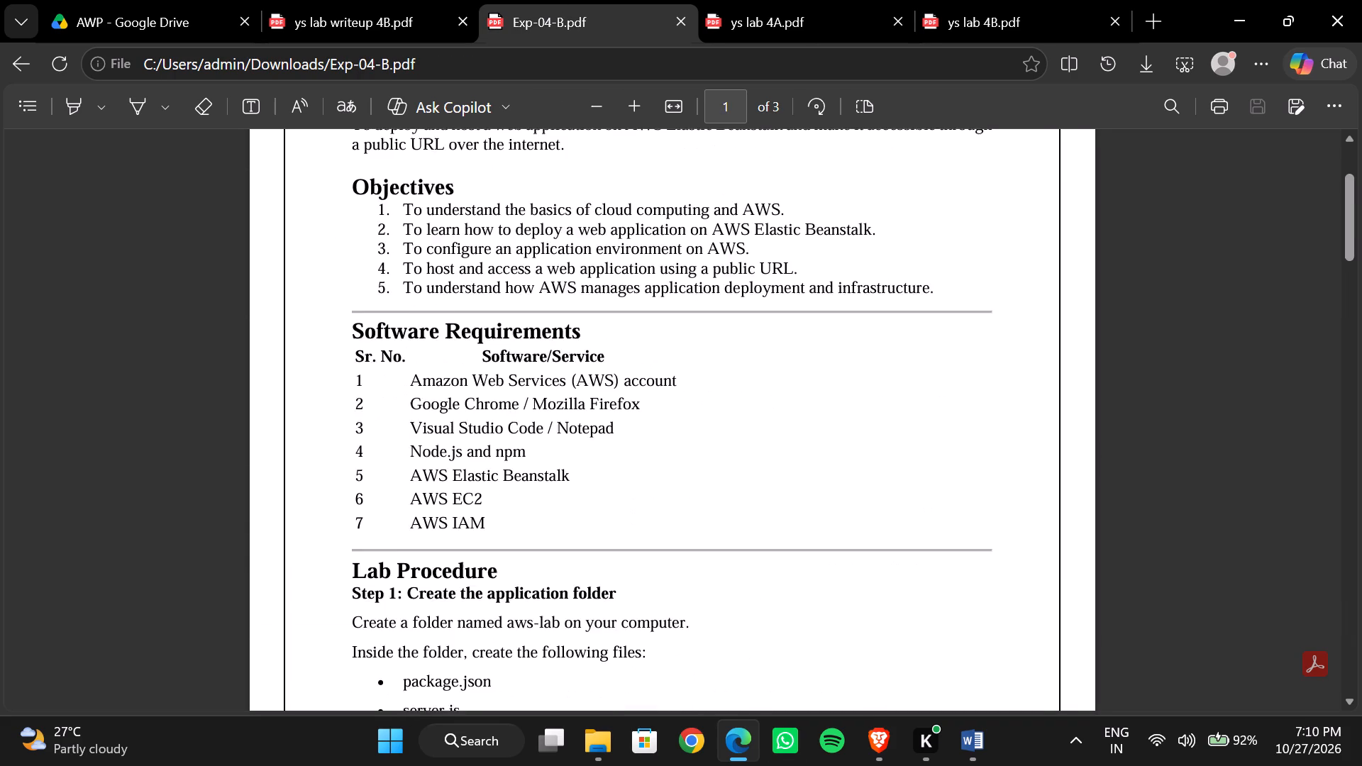
scroll(690, 367, "up", 11)
left_click(358, 0)
scroll(687, 409, "up", 1)
scroll(687, 422, "down", 19)
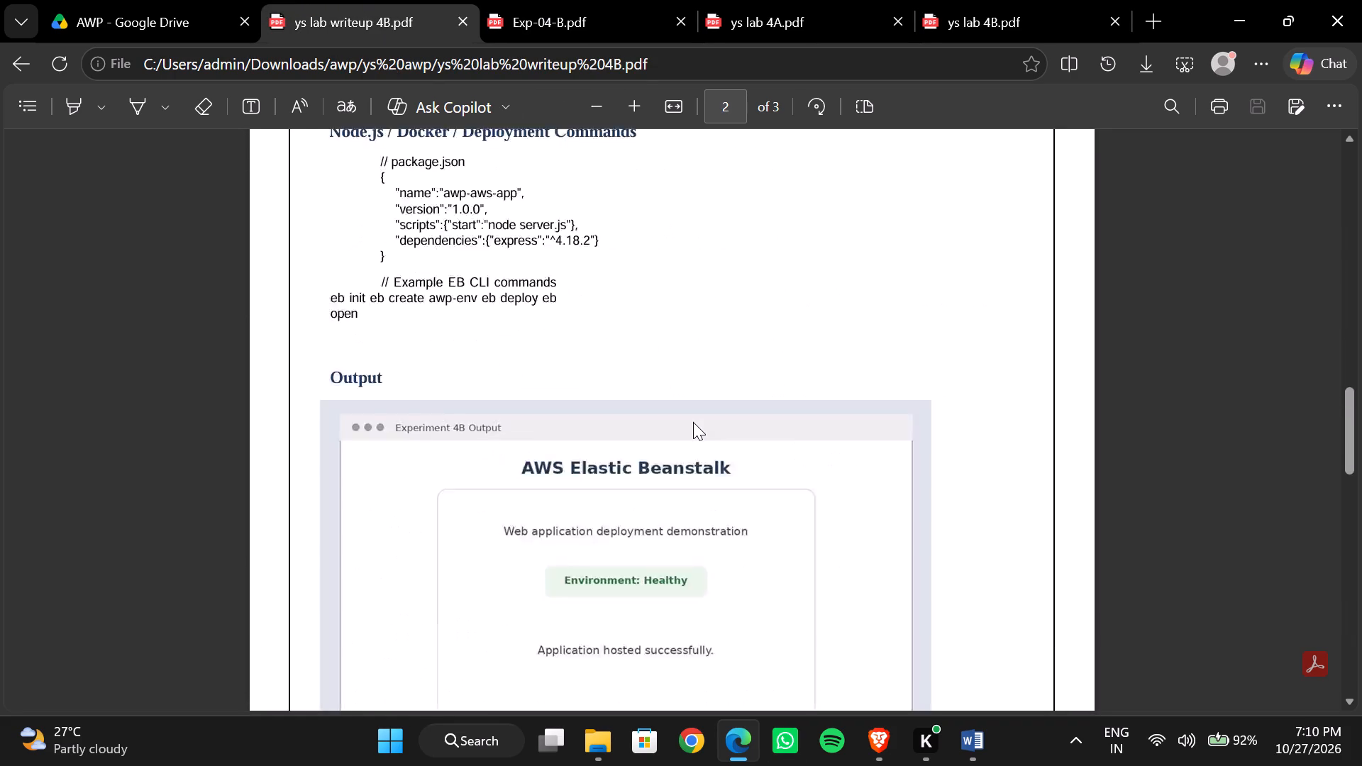
scroll(693, 422, "down", 3)
scroll(693, 422, "up", 18)
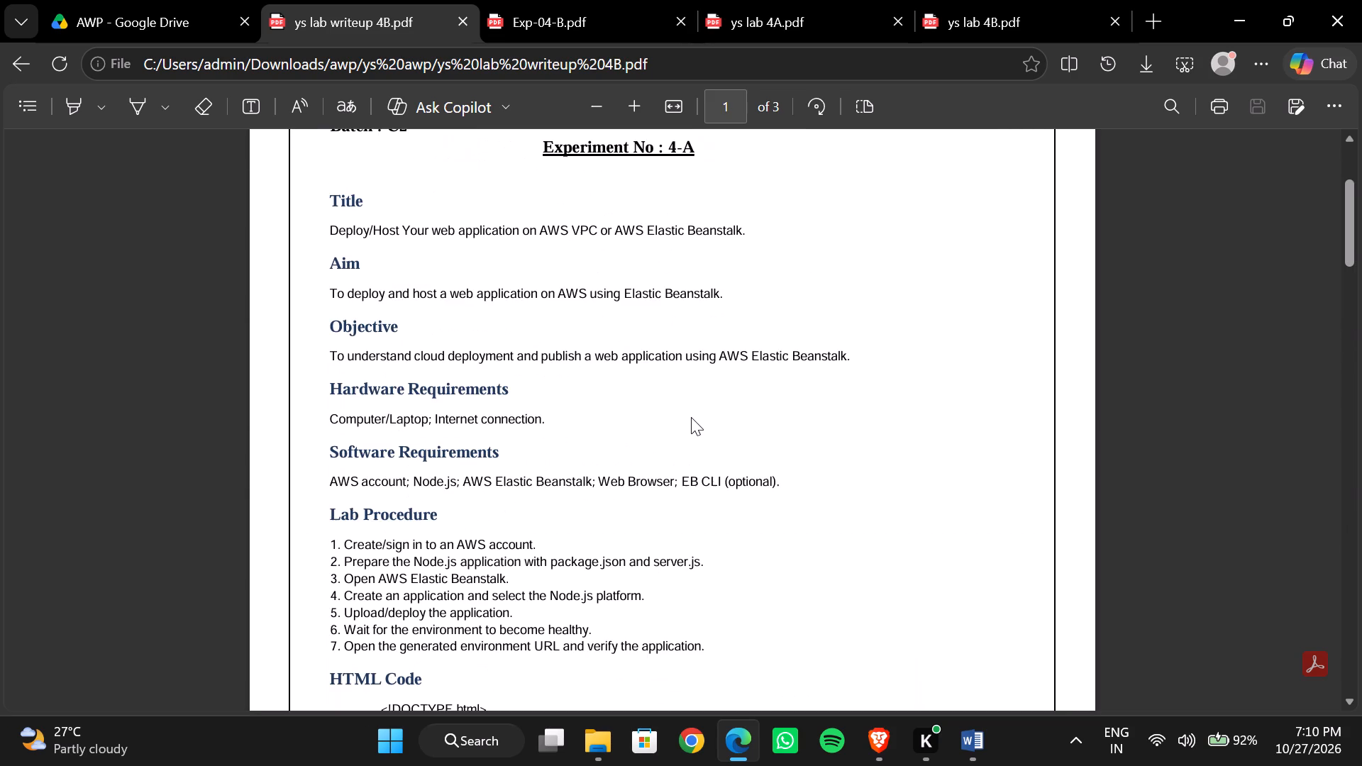
scroll(691, 417, "up", 6)
scroll(691, 417, "down", 20)
scroll(691, 417, "down", 4)
scroll(691, 419, "up", 5)
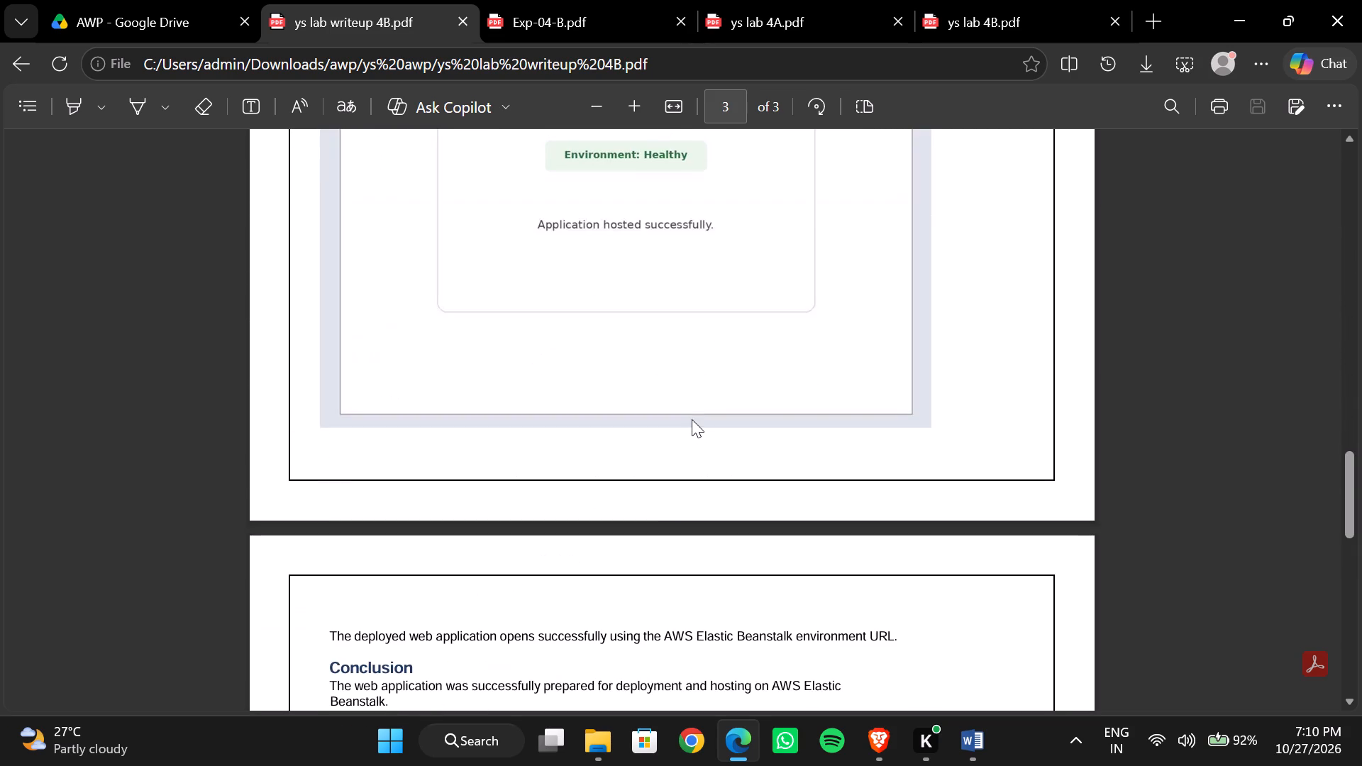
scroll(620, 332, "up", 4)
left_click(552, 0)
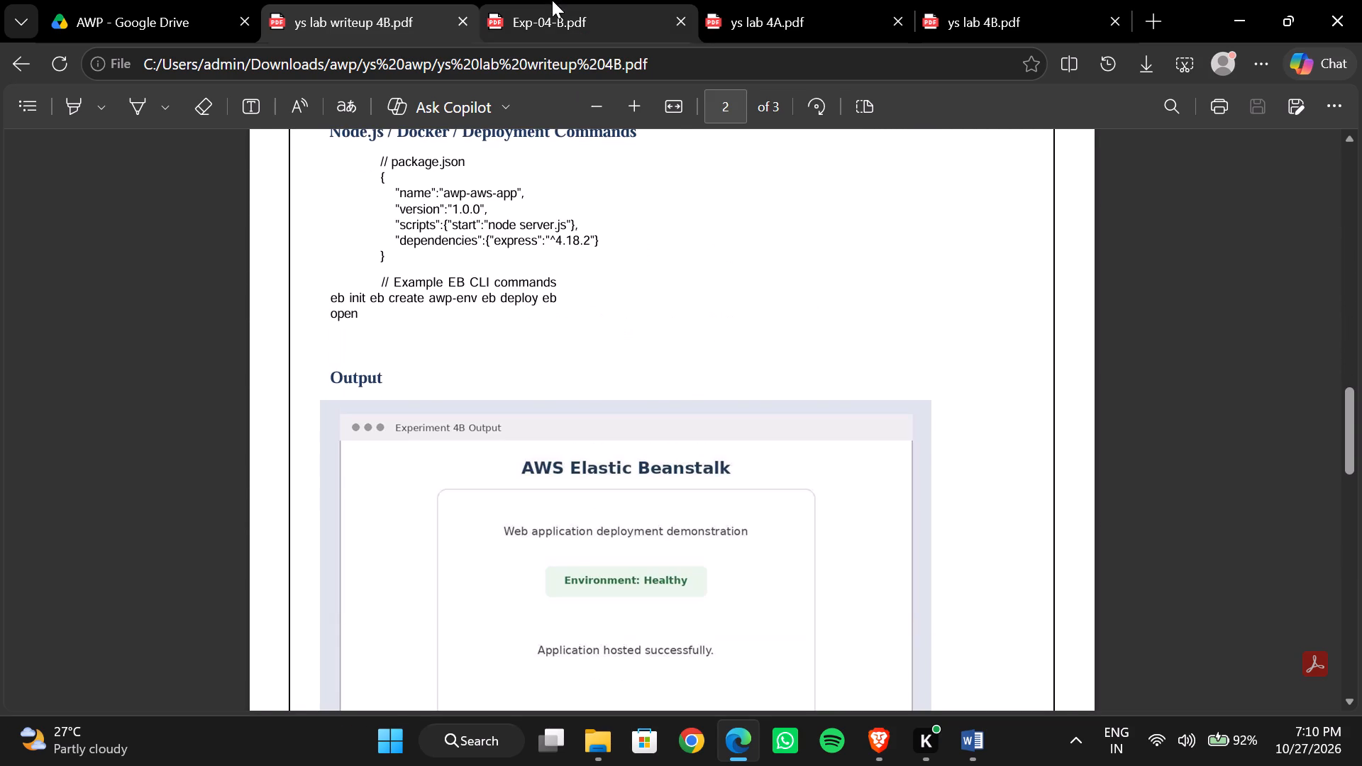
Check the "Exp-04-B" PDF's output and conclusion against the output section of the "ys lab writeup 4B" PDF.
scroll(718, 477, "down", 15)
scroll(725, 479, "down", 15)
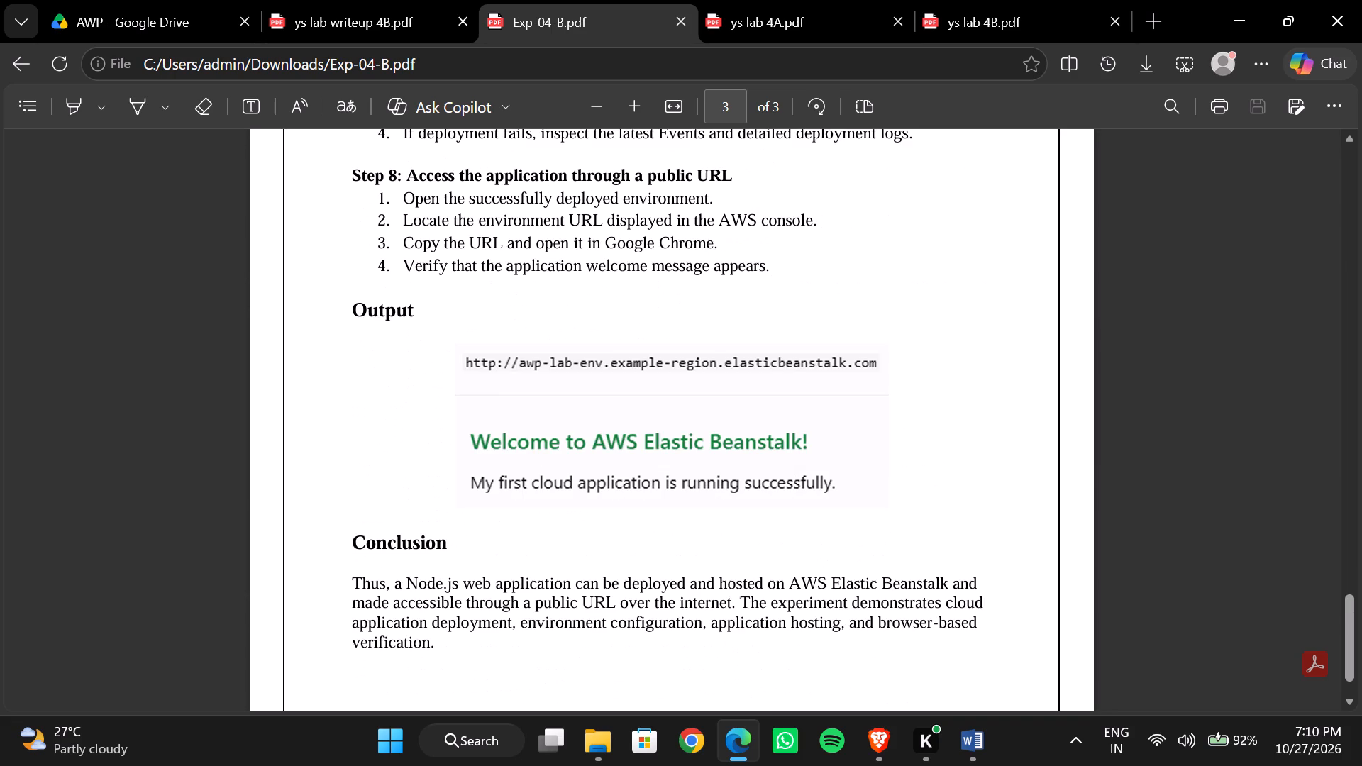
scroll(726, 479, "down", 3)
left_click(356, 0)
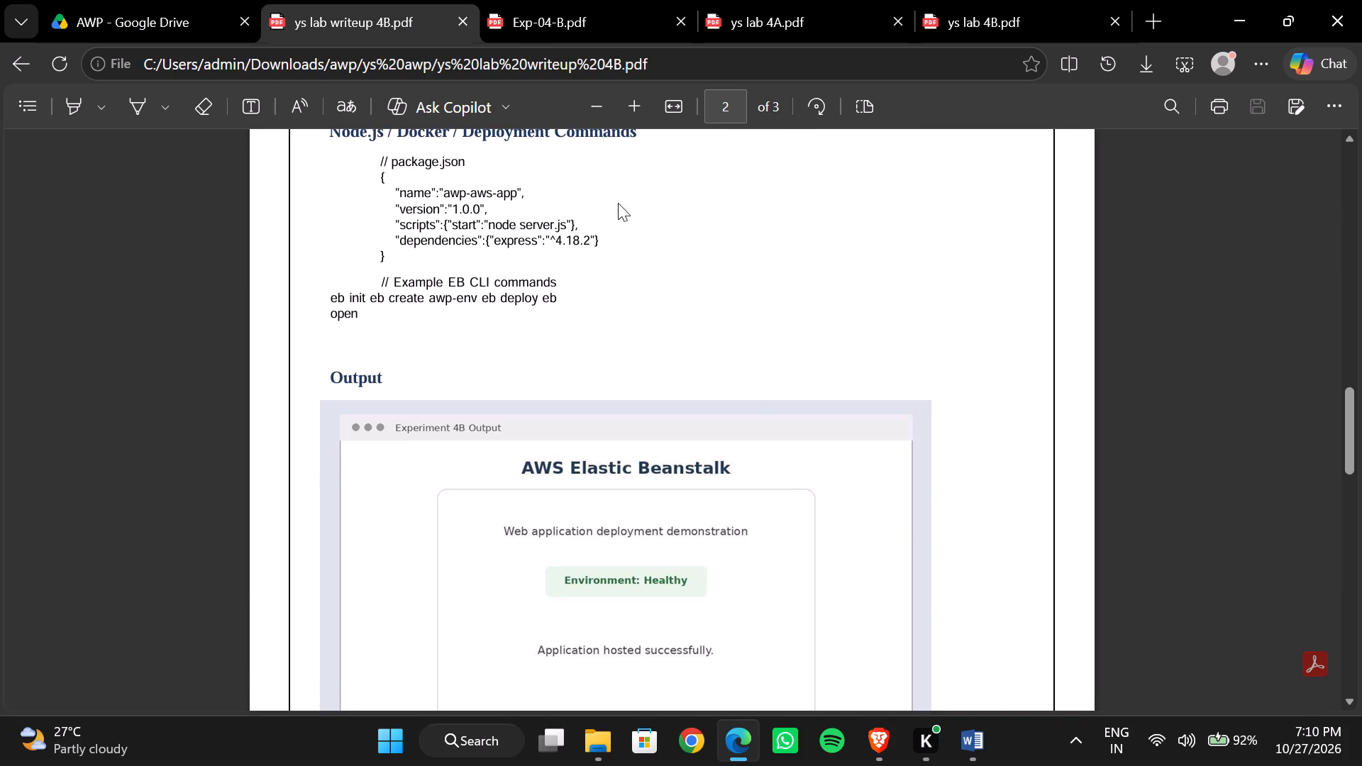
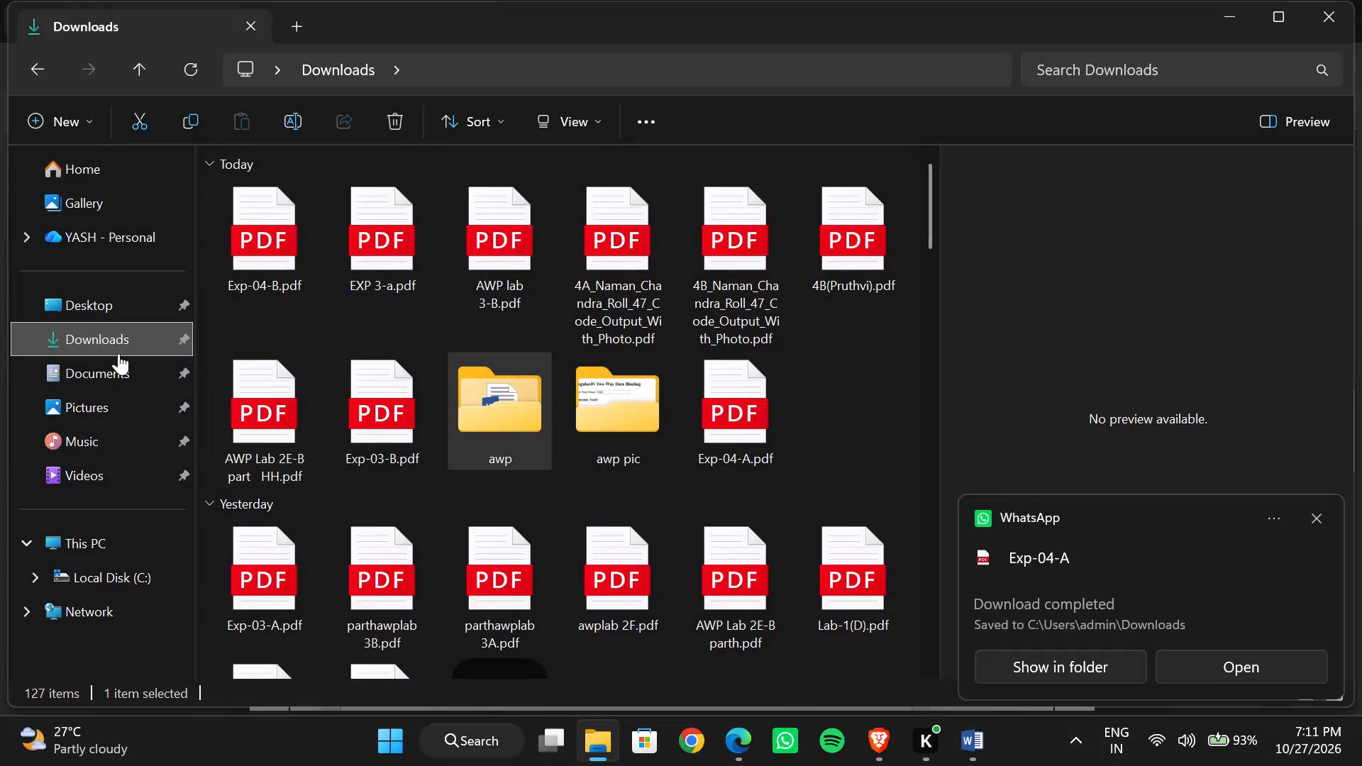
Open "Exp-04-A.pdf" from the Downloads folder.
left_click(116, 350)
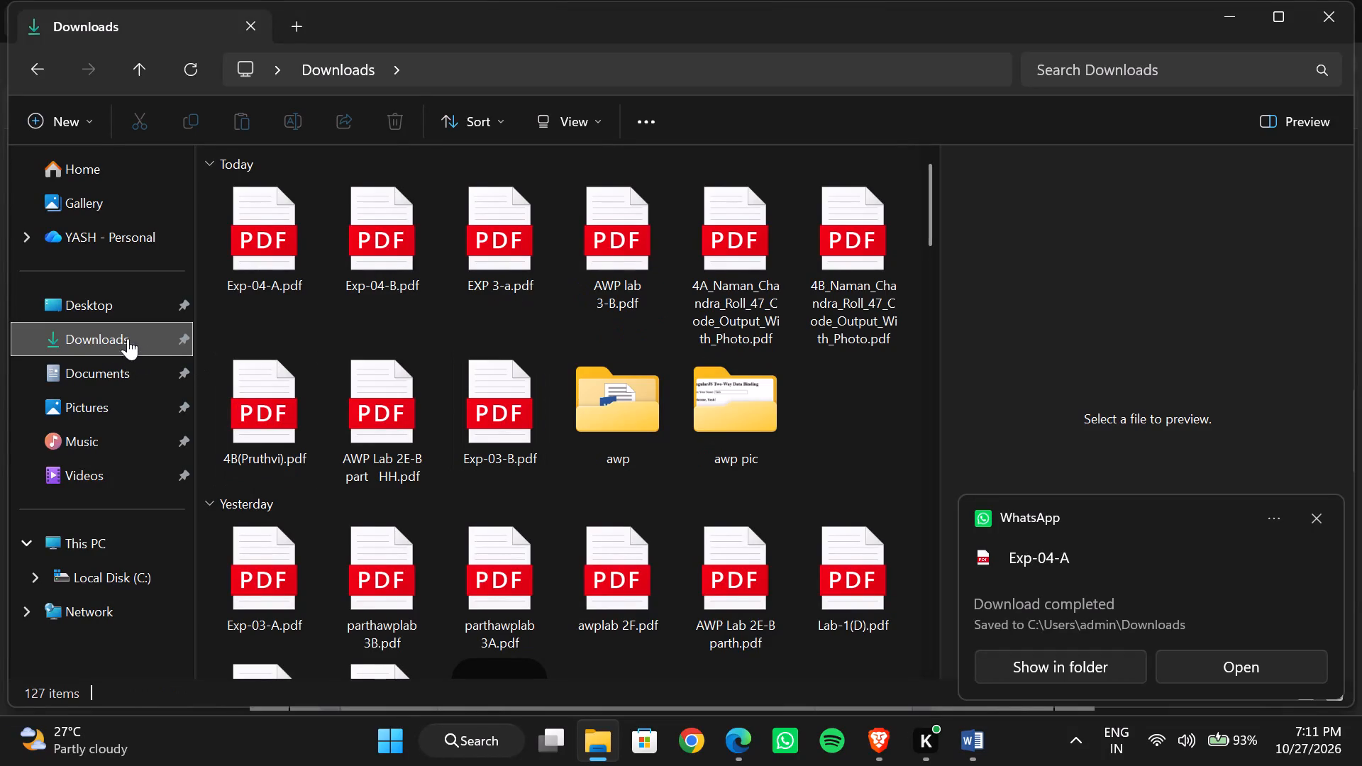
double_click(267, 243)
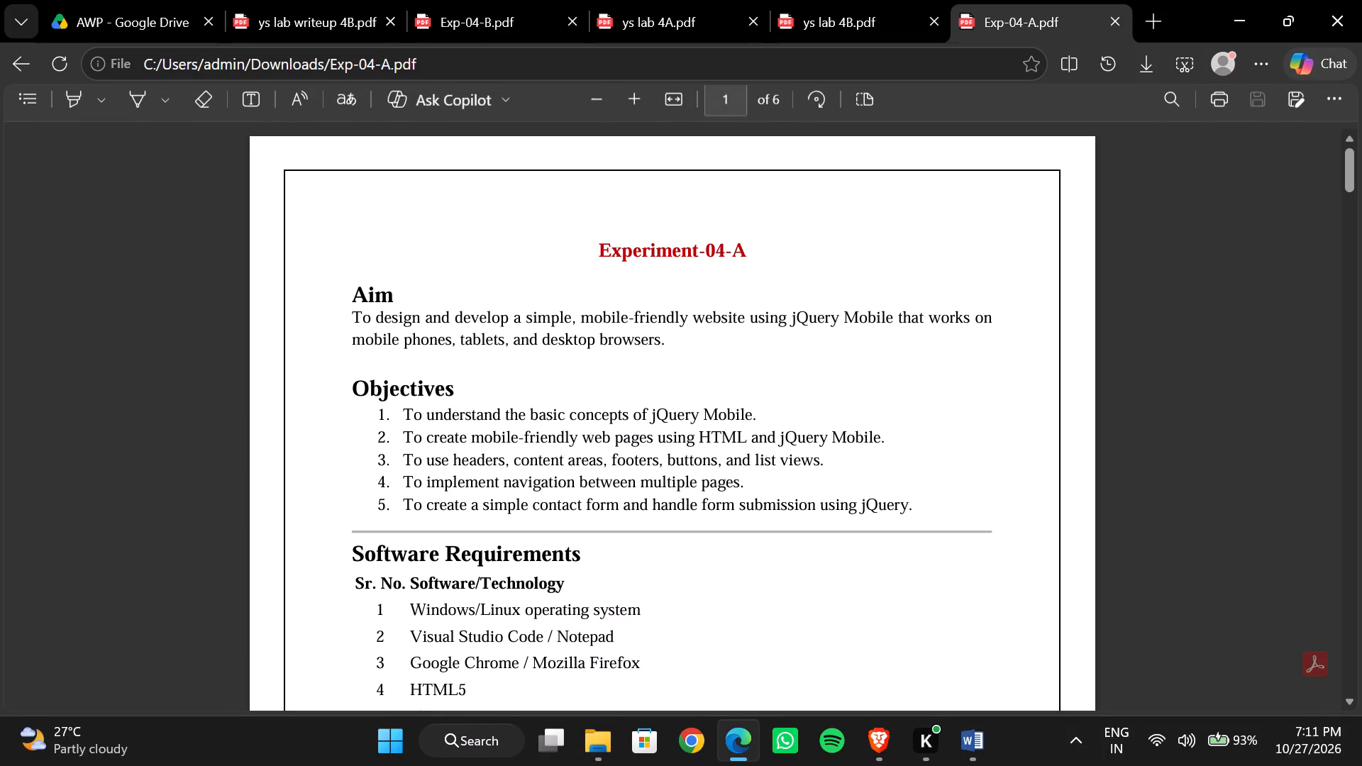
Skim the "Exp-04-A" PDF's code and output section, and return to its aim and objectives on the first page.
scroll(623, 353, "down", 20)
scroll(623, 353, "down", 20)
scroll(623, 353, "down", 3)
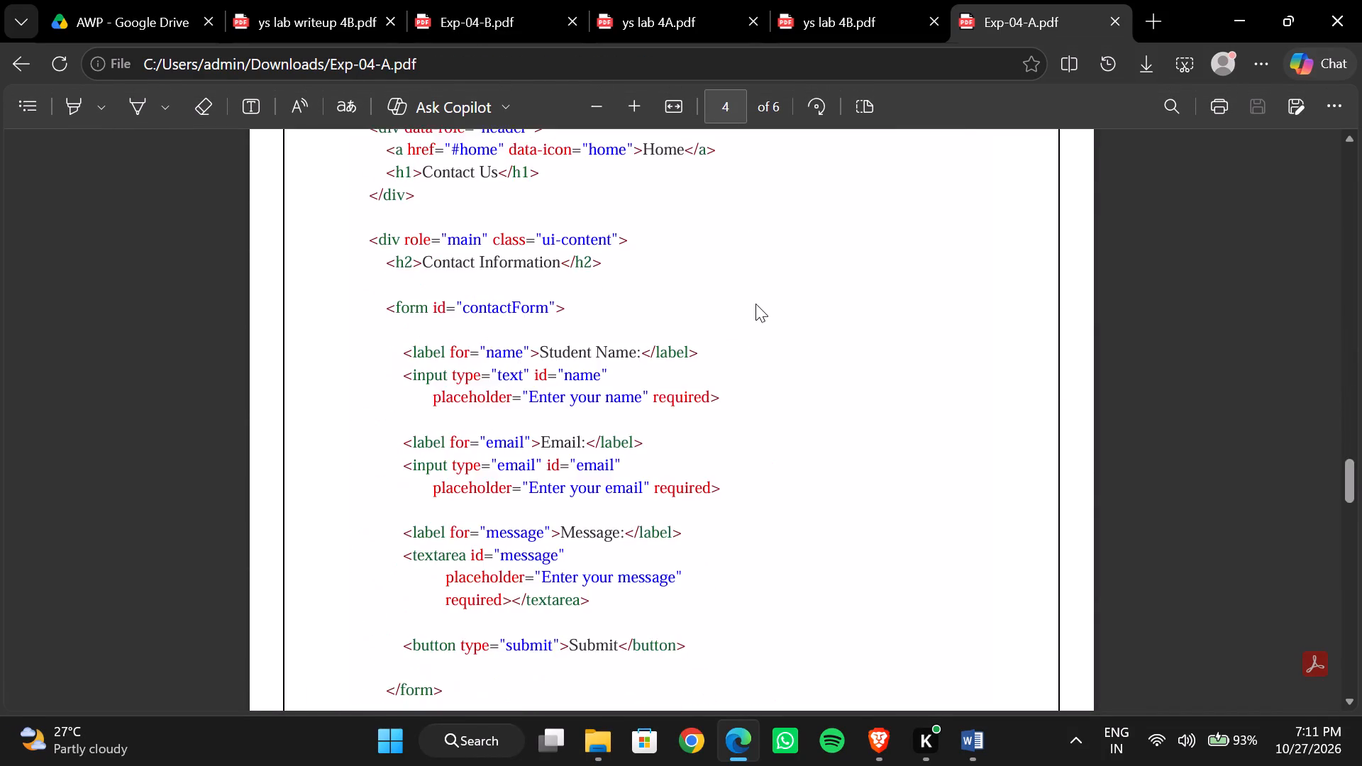
scroll(755, 304, "down", 13)
scroll(748, 296, "up", 6)
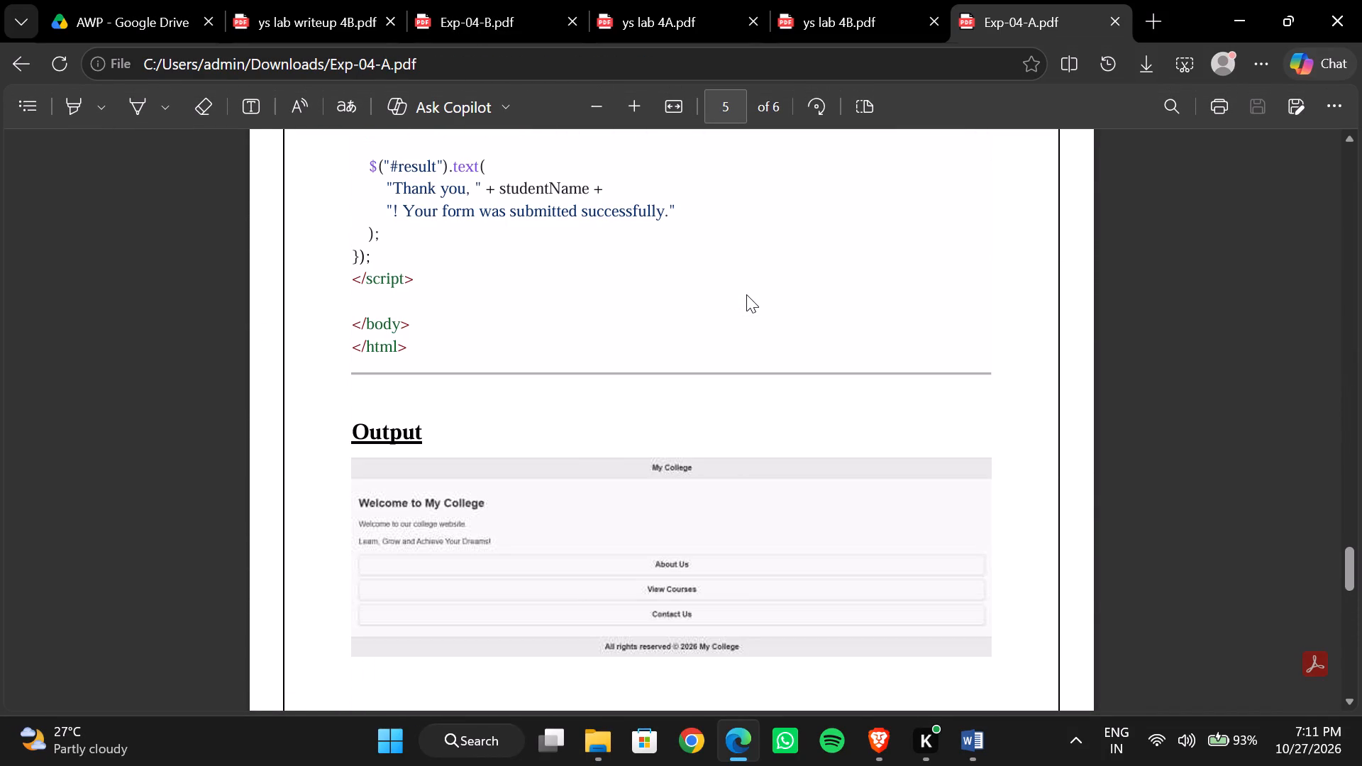
scroll(746, 294, "down", 19)
scroll(743, 289, "up", 9)
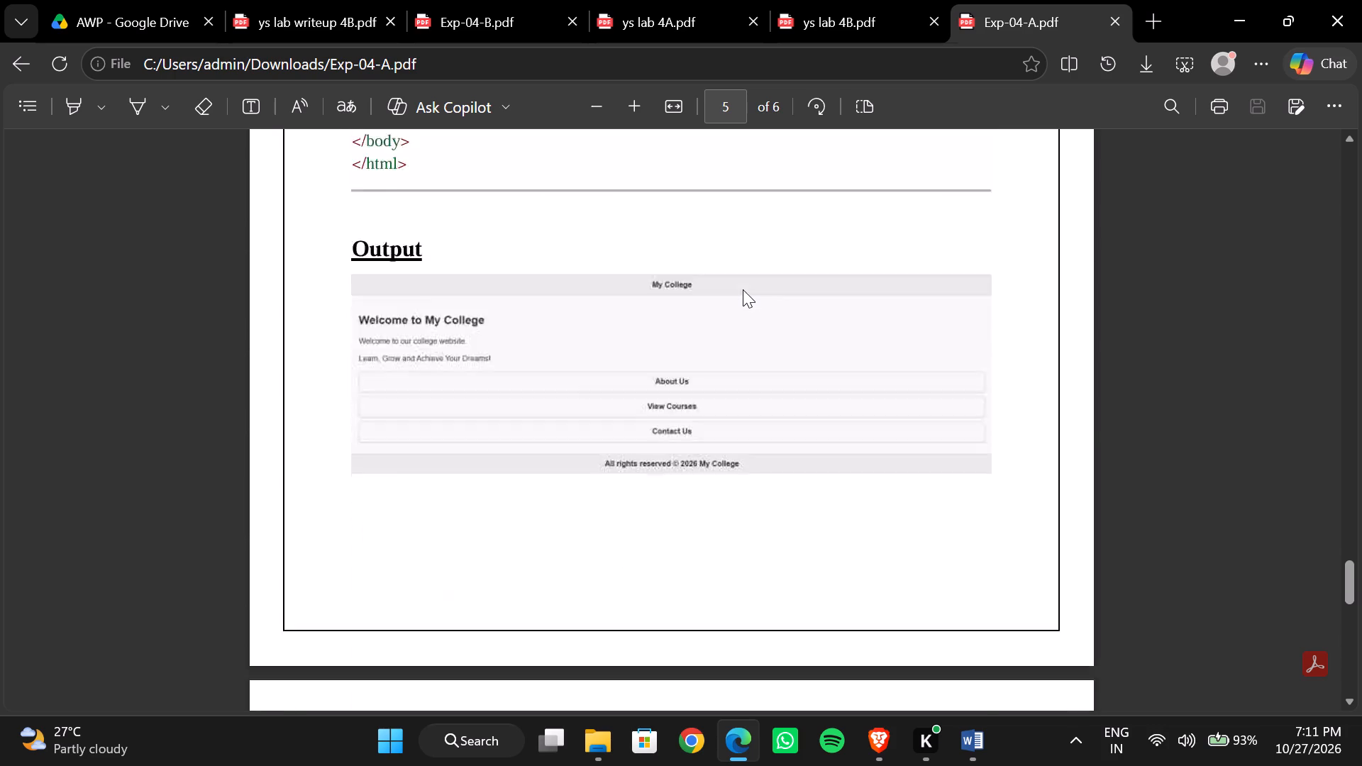
scroll(743, 289, "up", 20)
scroll(743, 289, "up", 16)
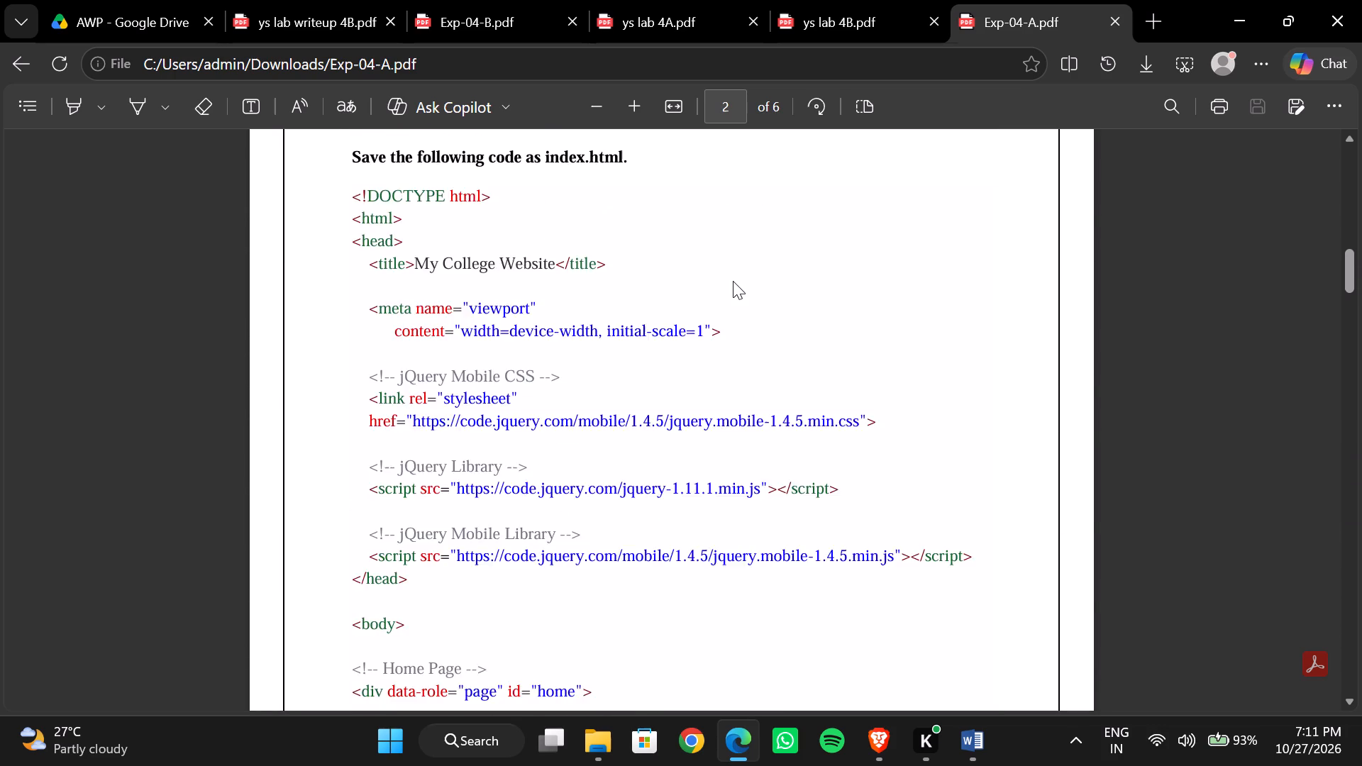
scroll(733, 281, "up", 20)
scroll(733, 281, "up", 5)
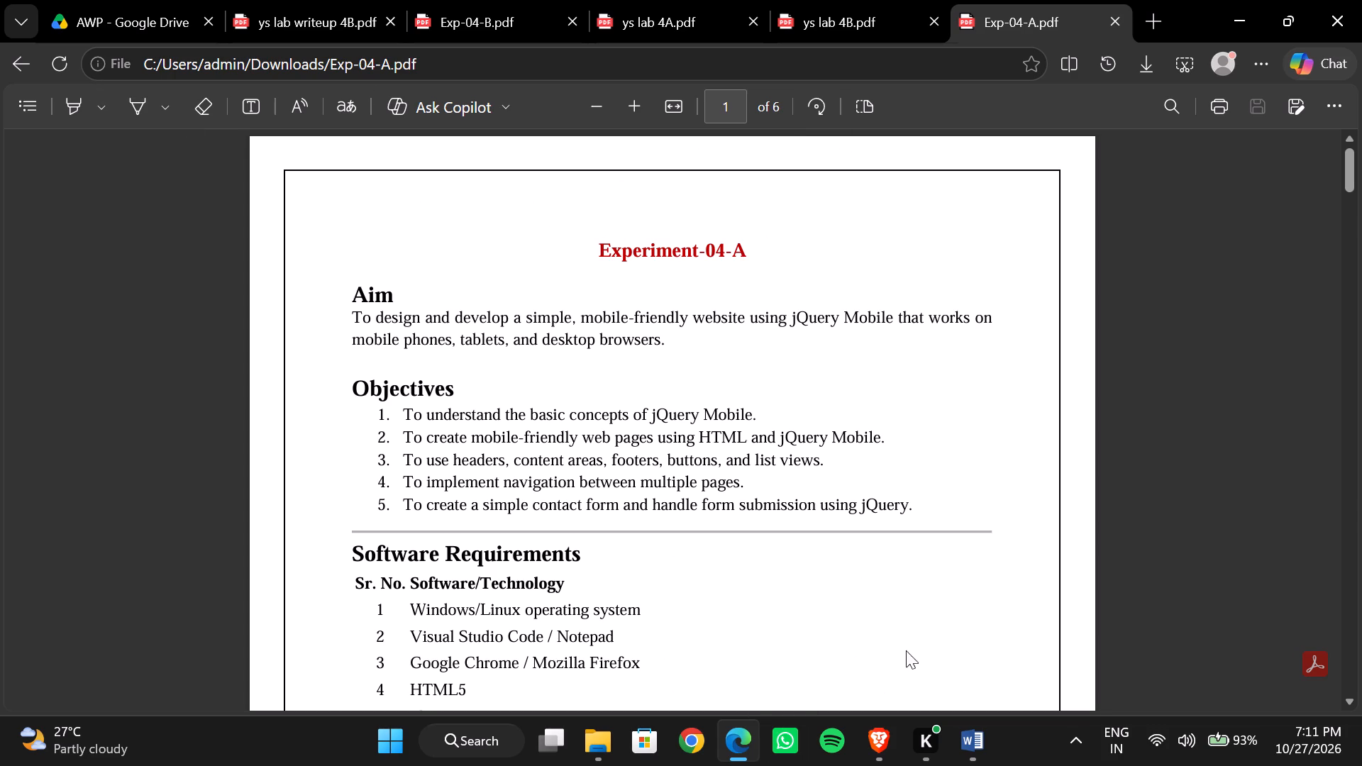
Save a copy of the Exp-04-A PDF as "ys lab writup 4A" in the ys awp folder inside Downloads' awp folder.
left_click(1298, 107)
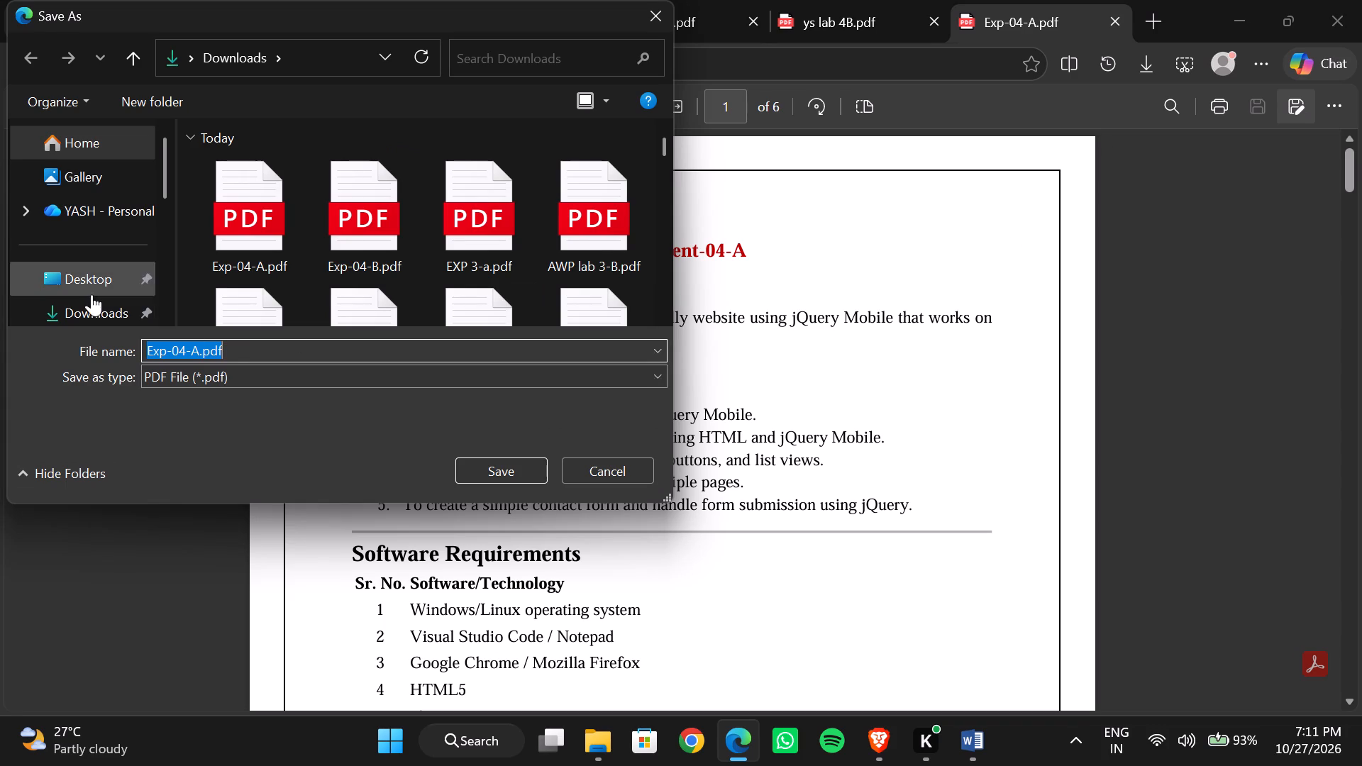
left_click(89, 301)
scroll(269, 235, "down", 3)
scroll(270, 235, "up", 1)
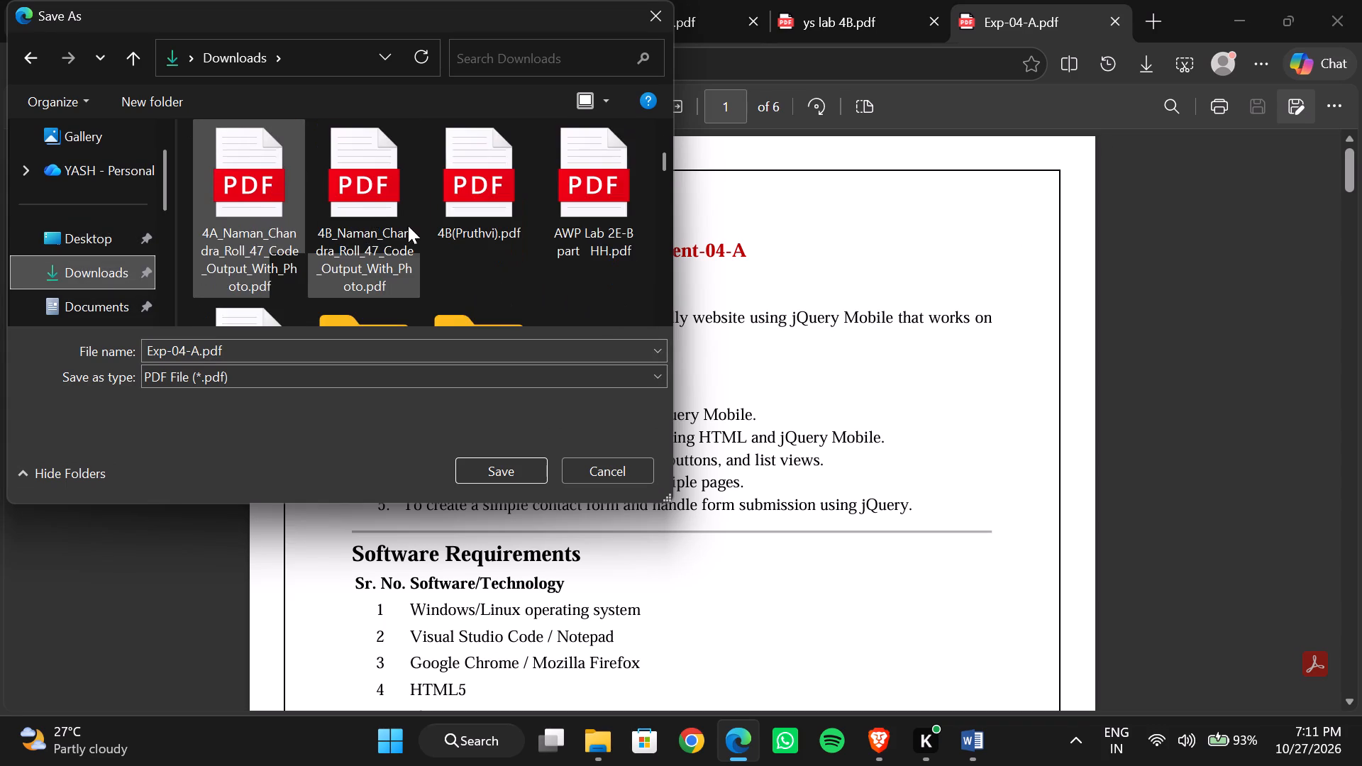
scroll(408, 226, "down", 1)
double_click(393, 248)
double_click(275, 197)
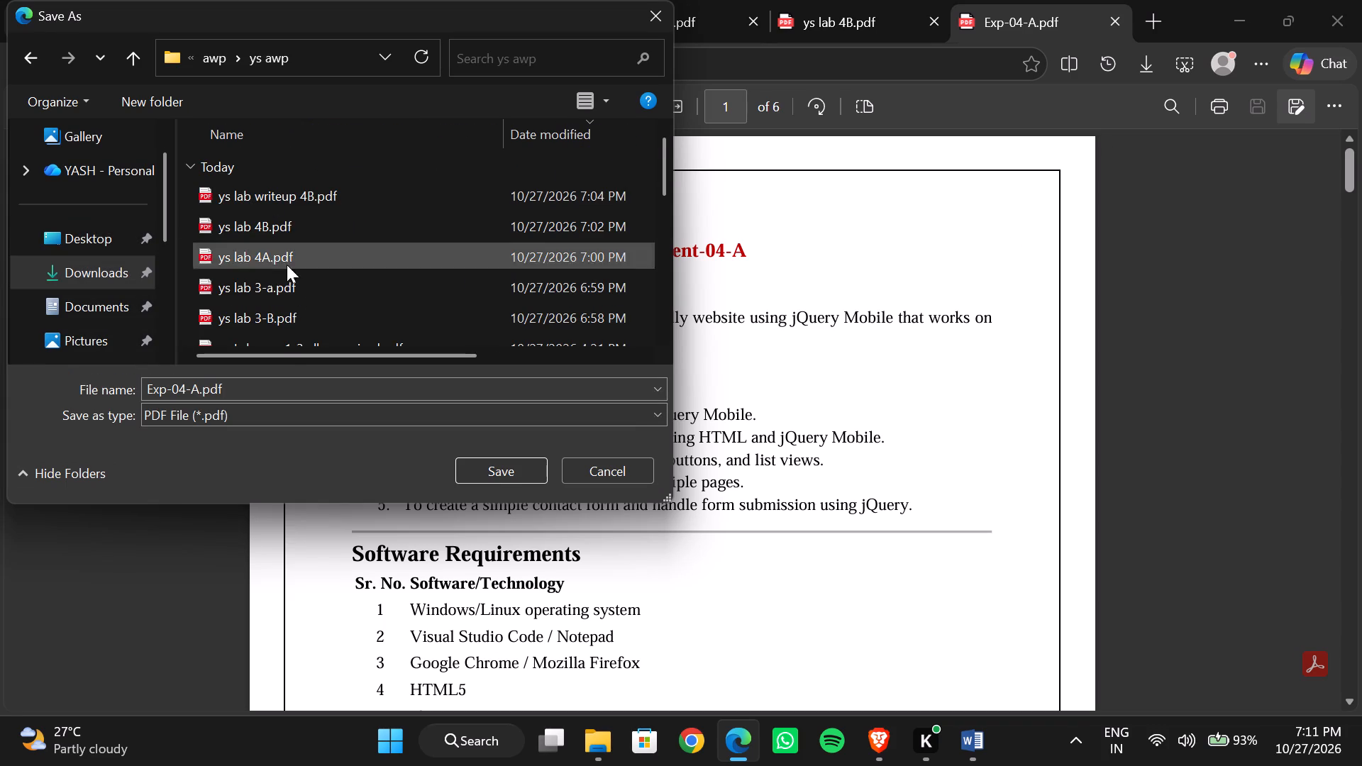
left_click(239, 389)
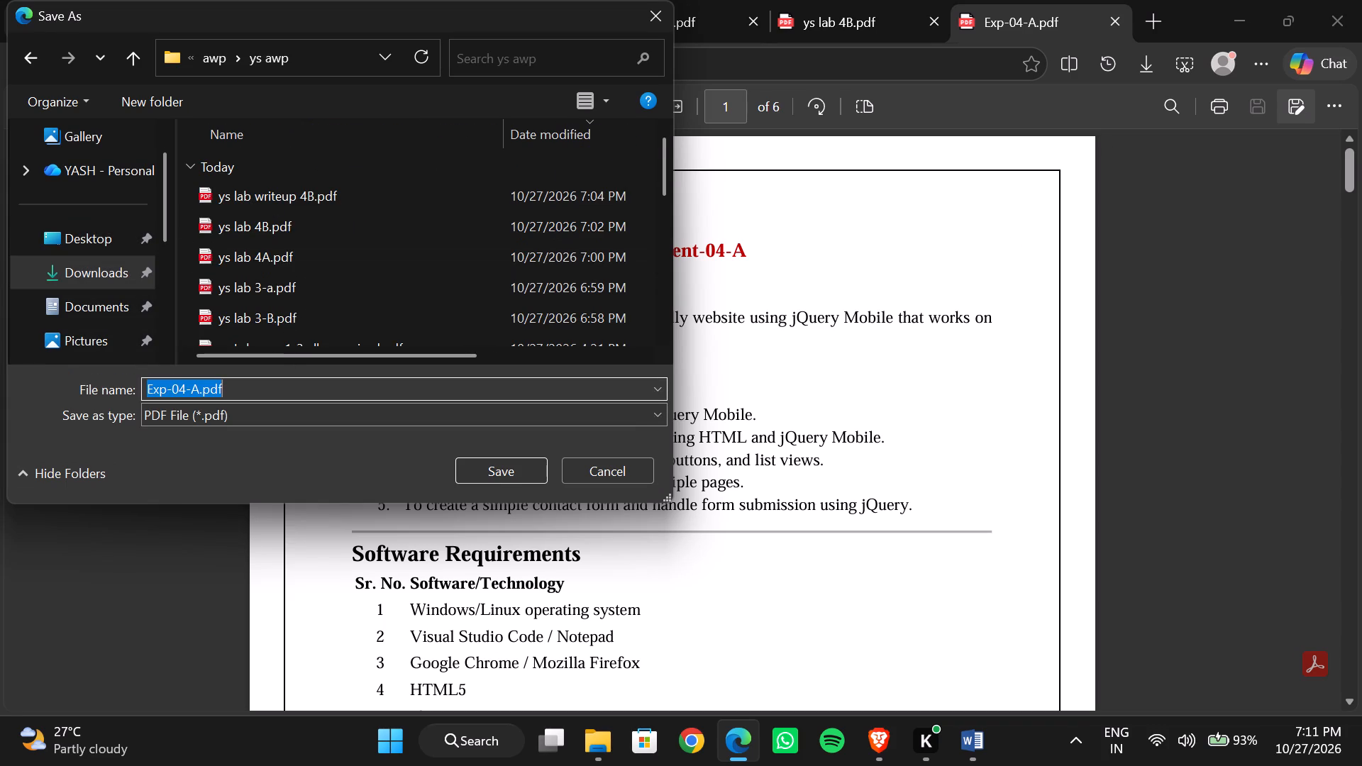
key("y")
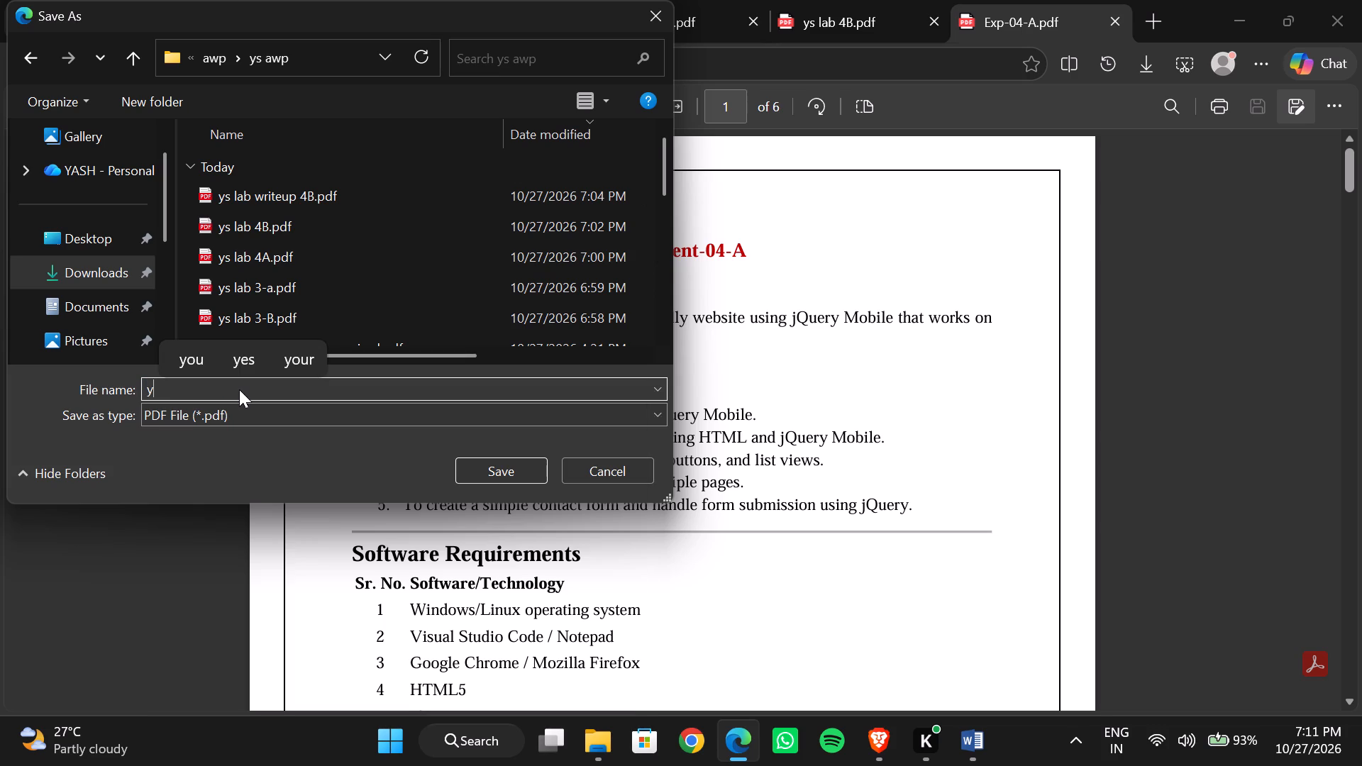
type("s")
key("space")
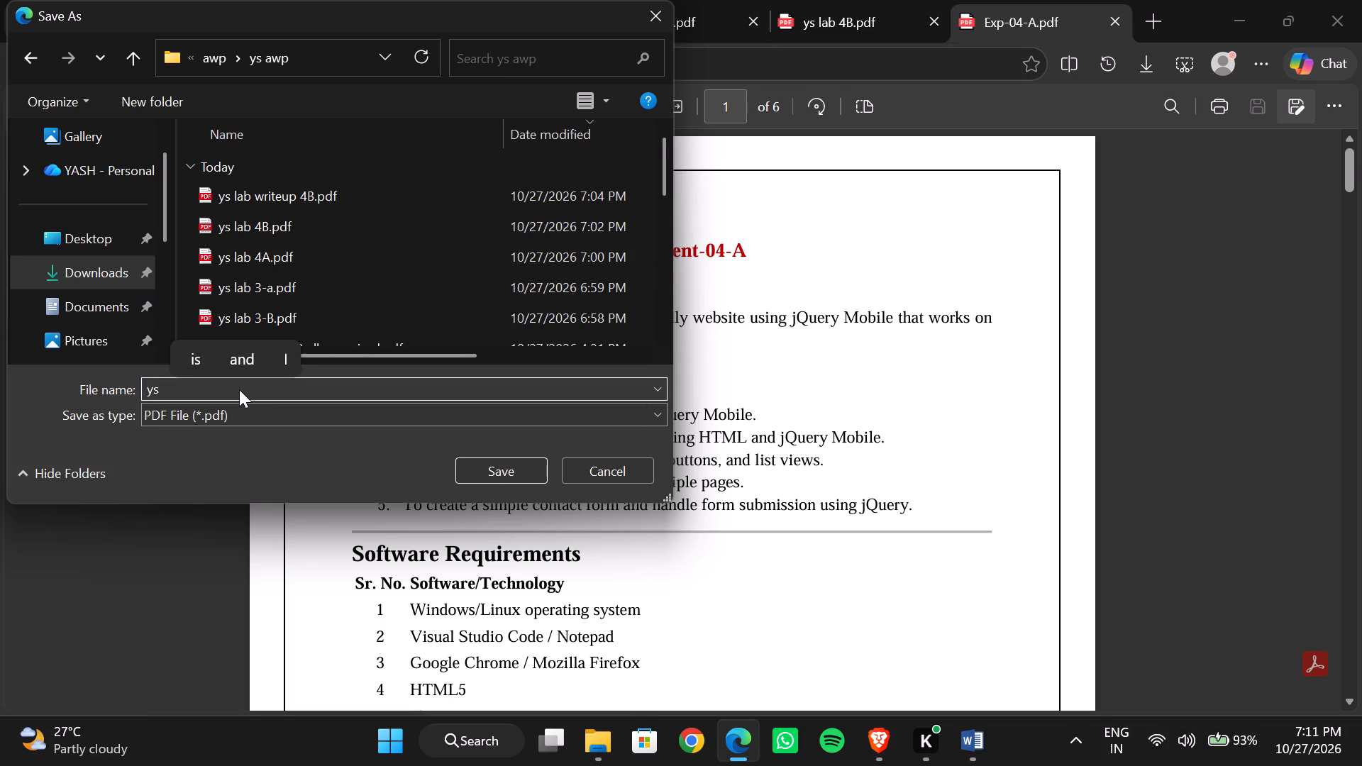
type("la")
type("b writup")
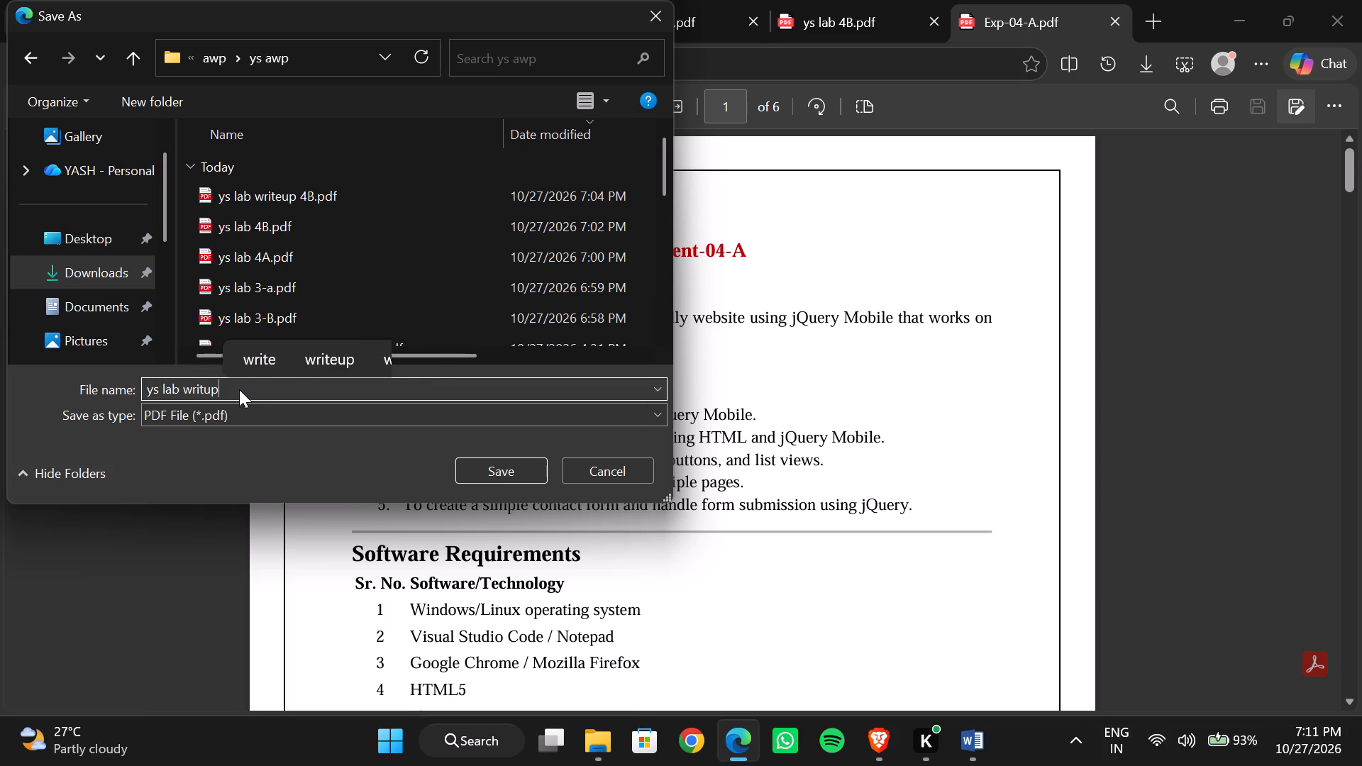
key("space")
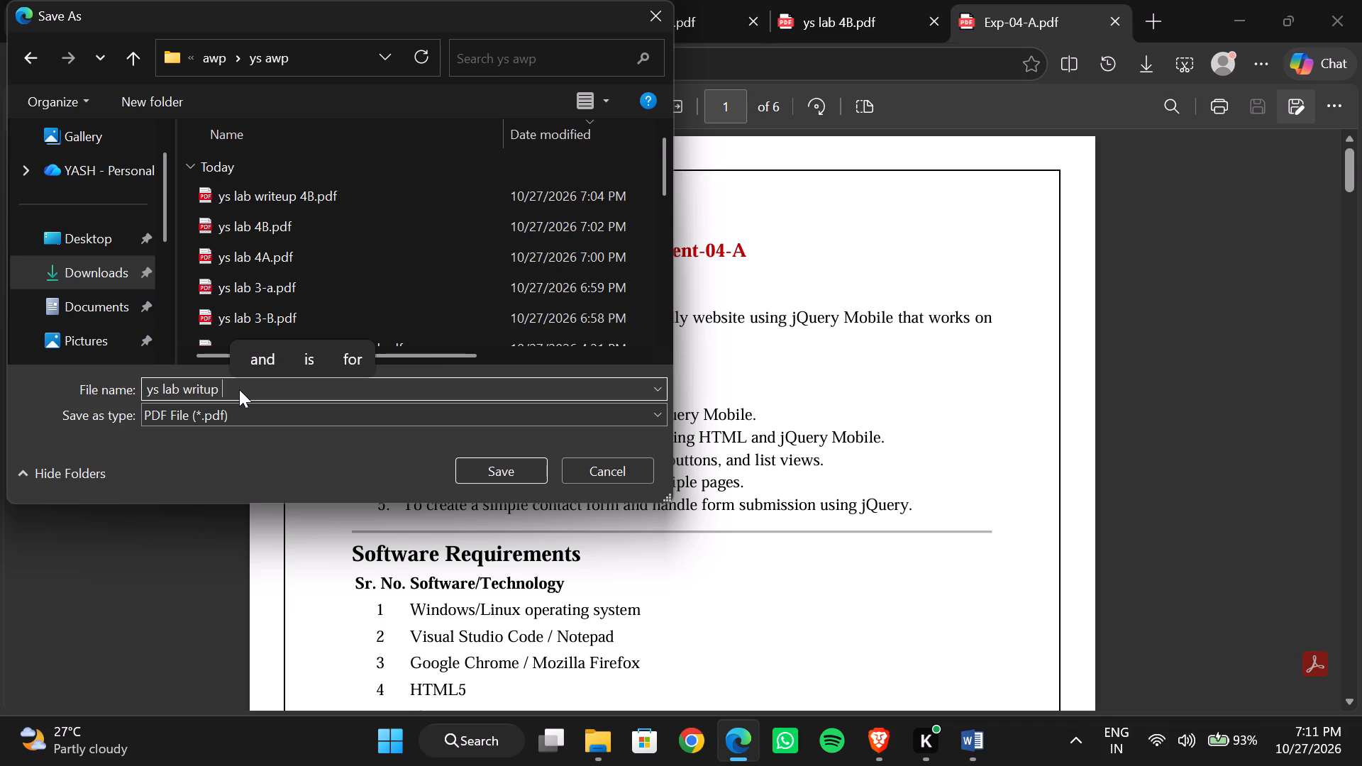
type("4a")
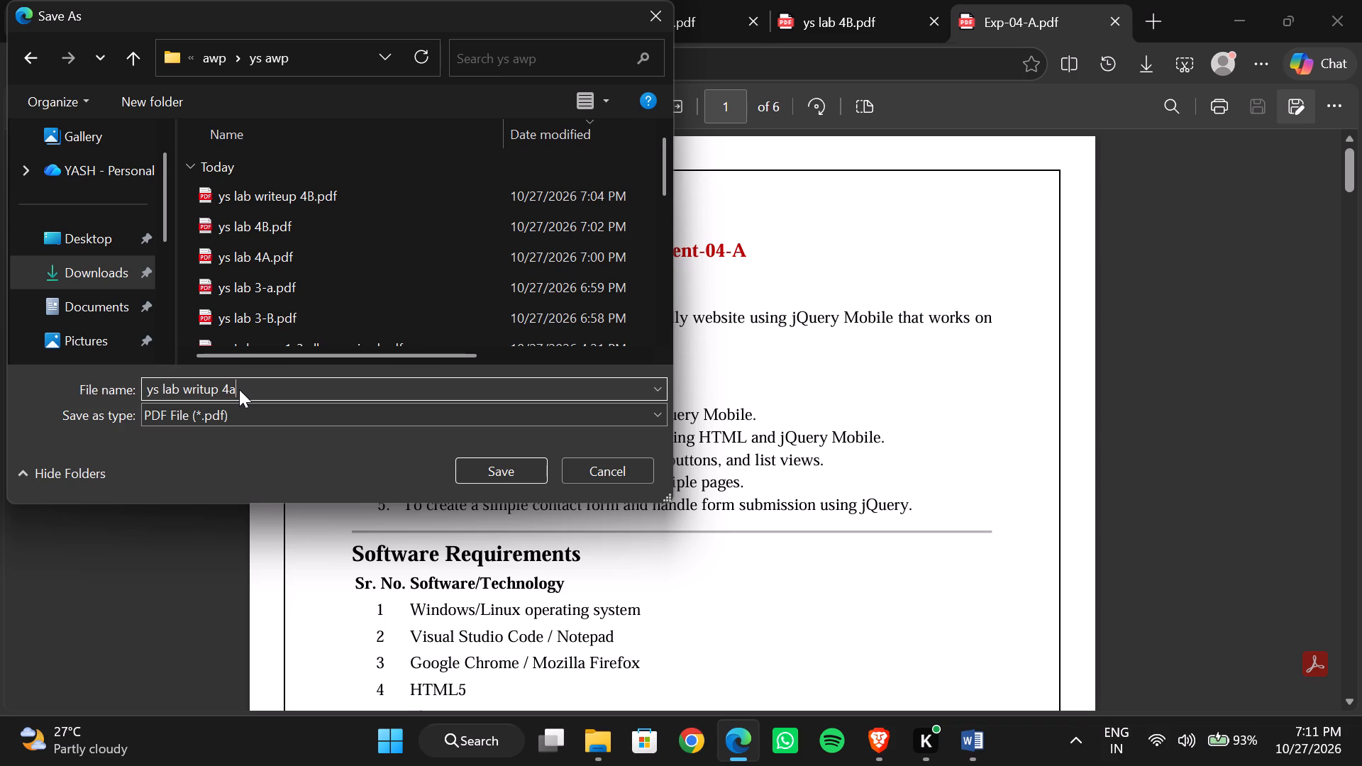
key("BackSpace")
key("shift+a")
left_click(524, 470)
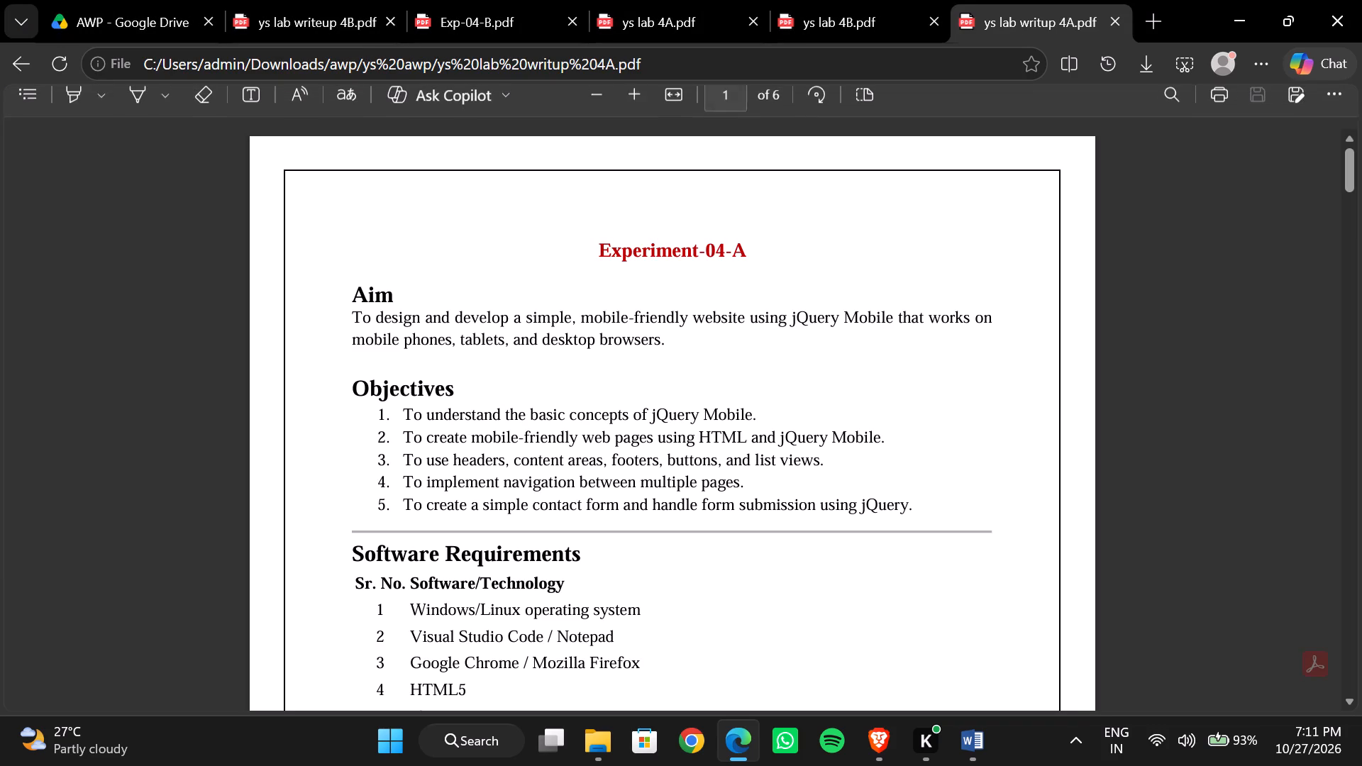
Look through the "ys lab writup 4A" PDF from its aim and objectives to the code pages.
scroll(873, 419, "down", 20)
scroll(873, 419, "down", 20)
scroll(873, 419, "down", 5)
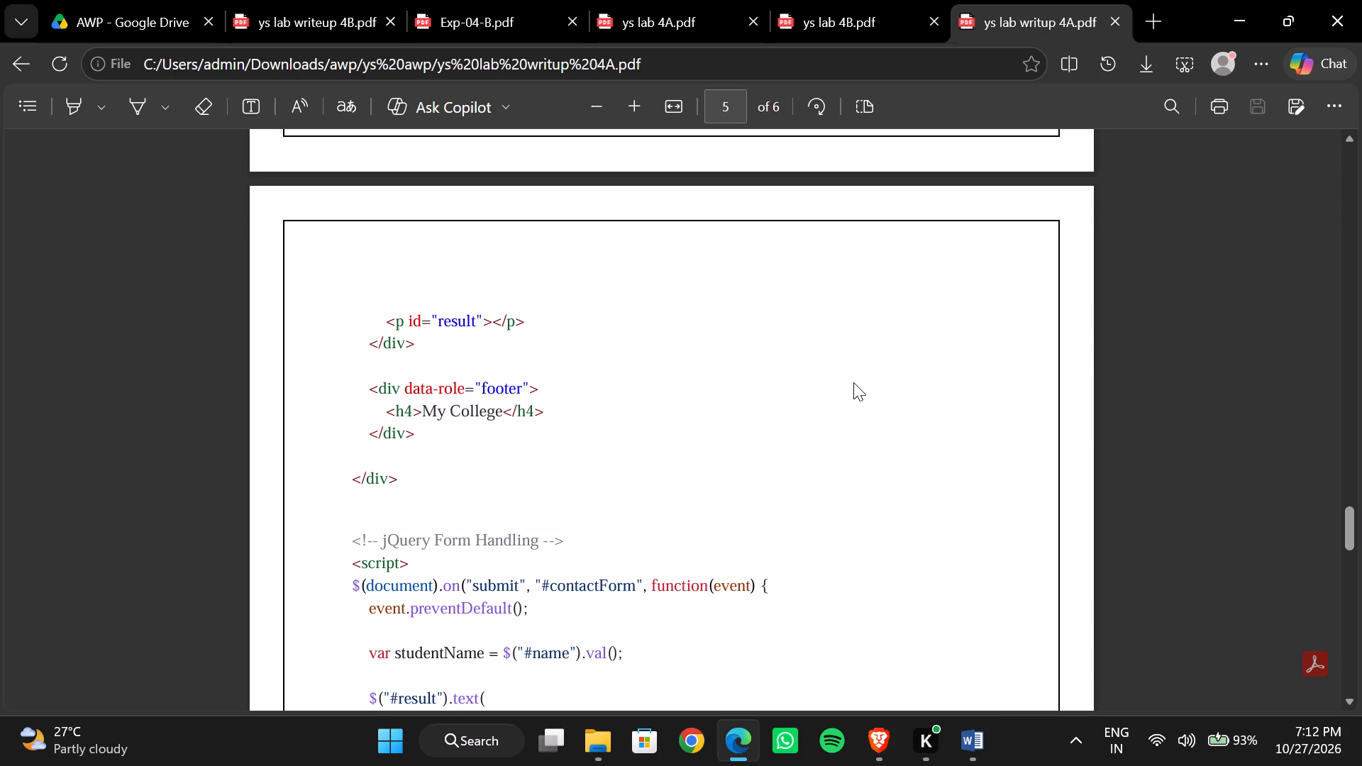
key("Left")
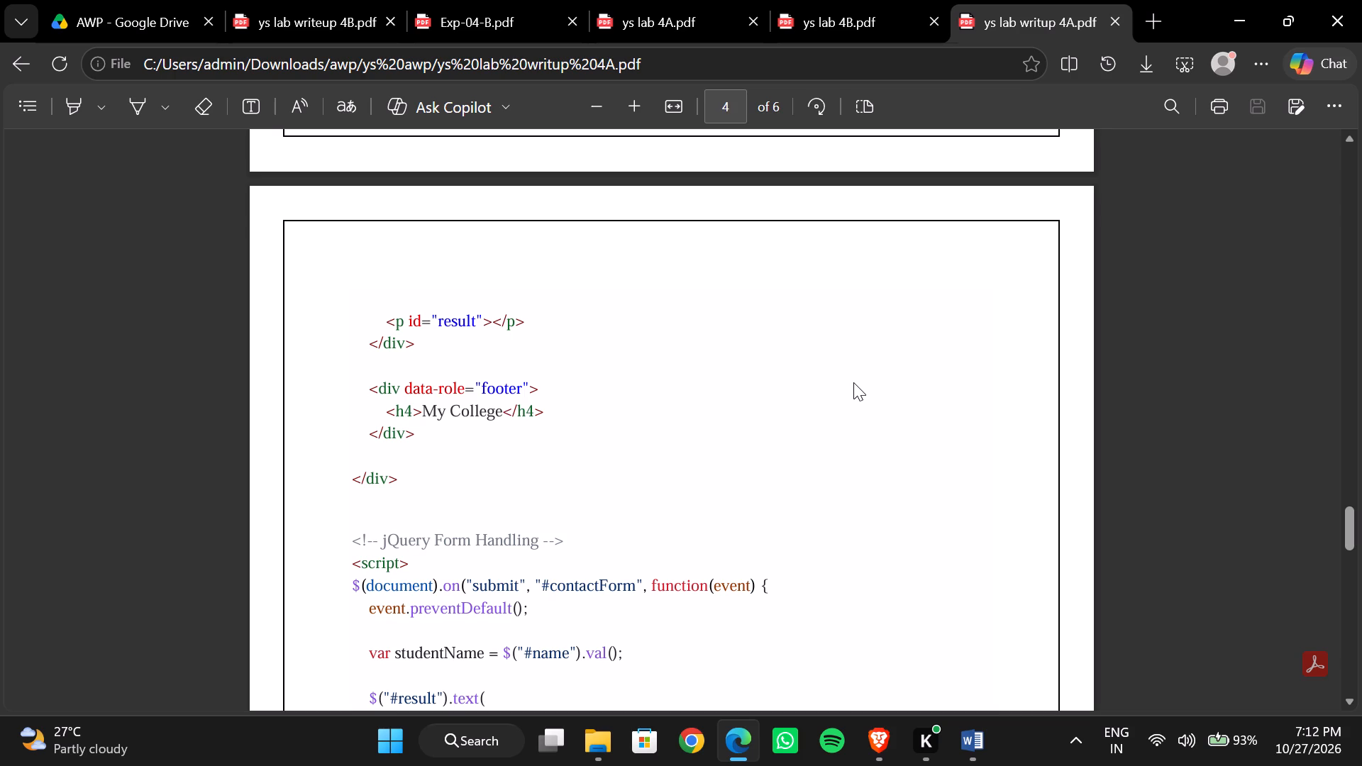
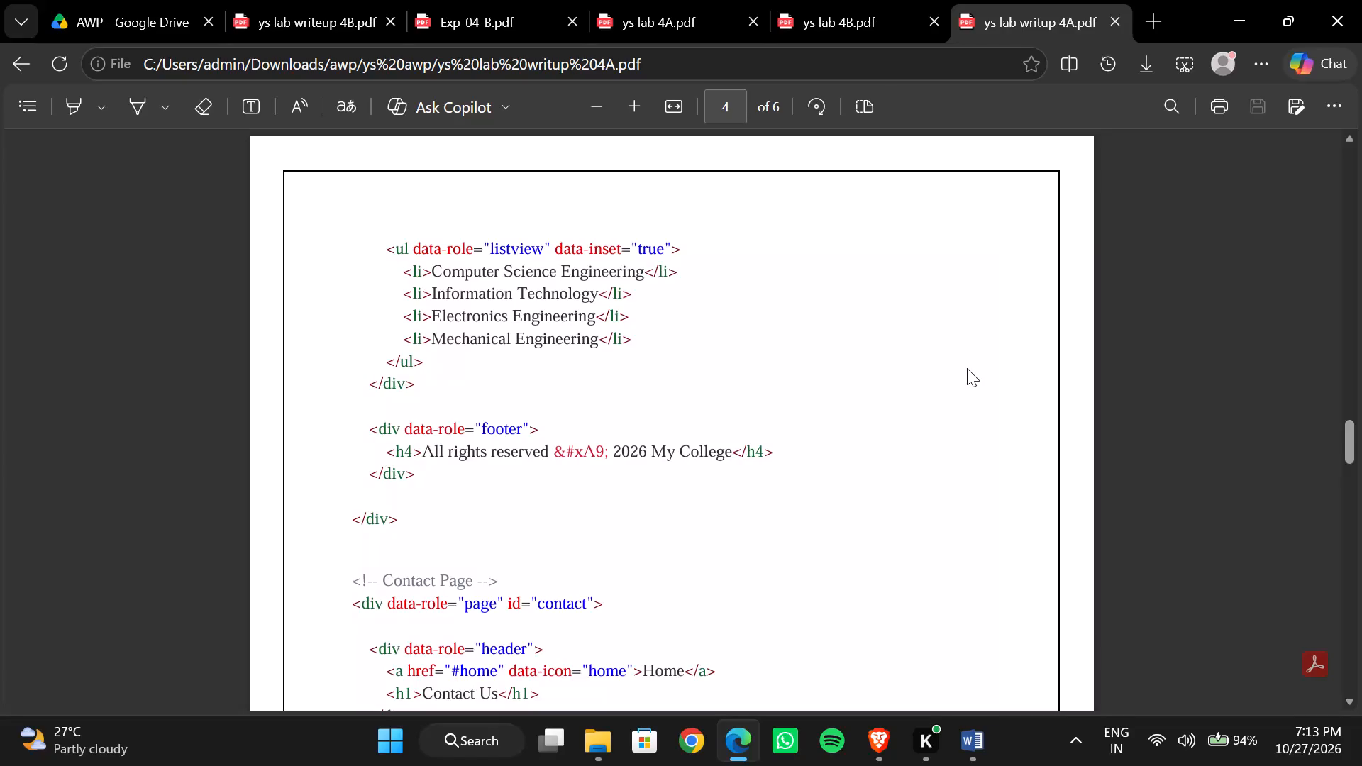
Look through the "ys lab writup 4A" PDF again, from the aim and procedure through the code to the output and conclusion.
scroll(967, 368, "up", 20)
scroll(967, 368, "up", 5)
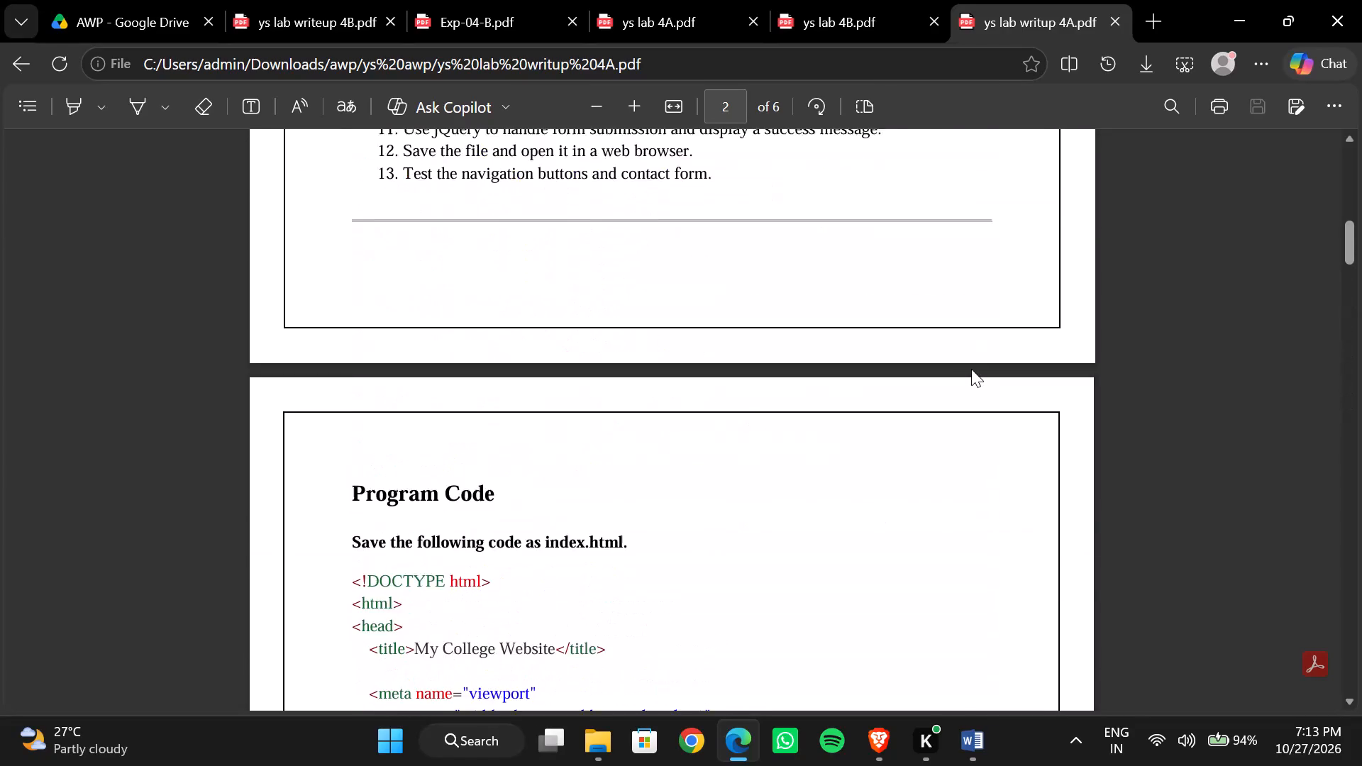
scroll(971, 369, "up", 20)
scroll(971, 369, "up", 4)
scroll(974, 369, "down", 7)
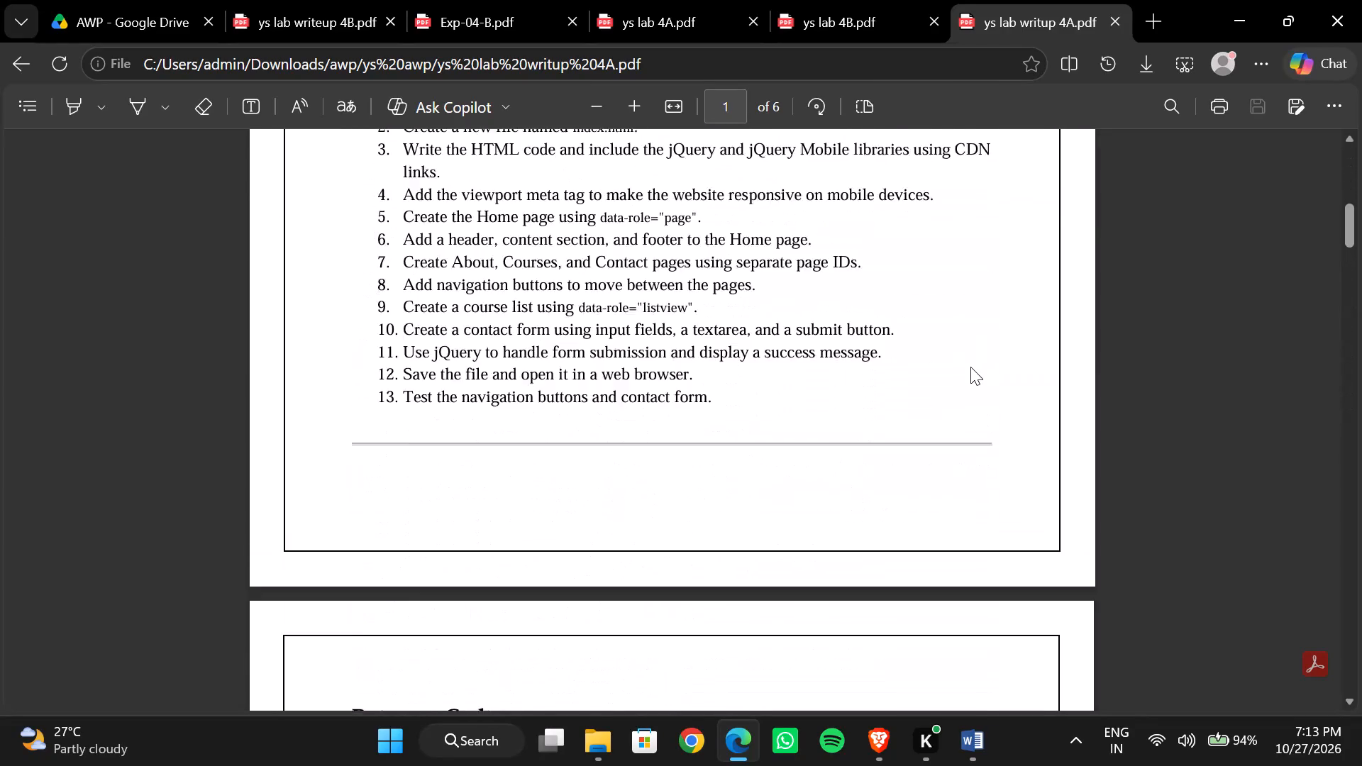
scroll(970, 367, "up", 7)
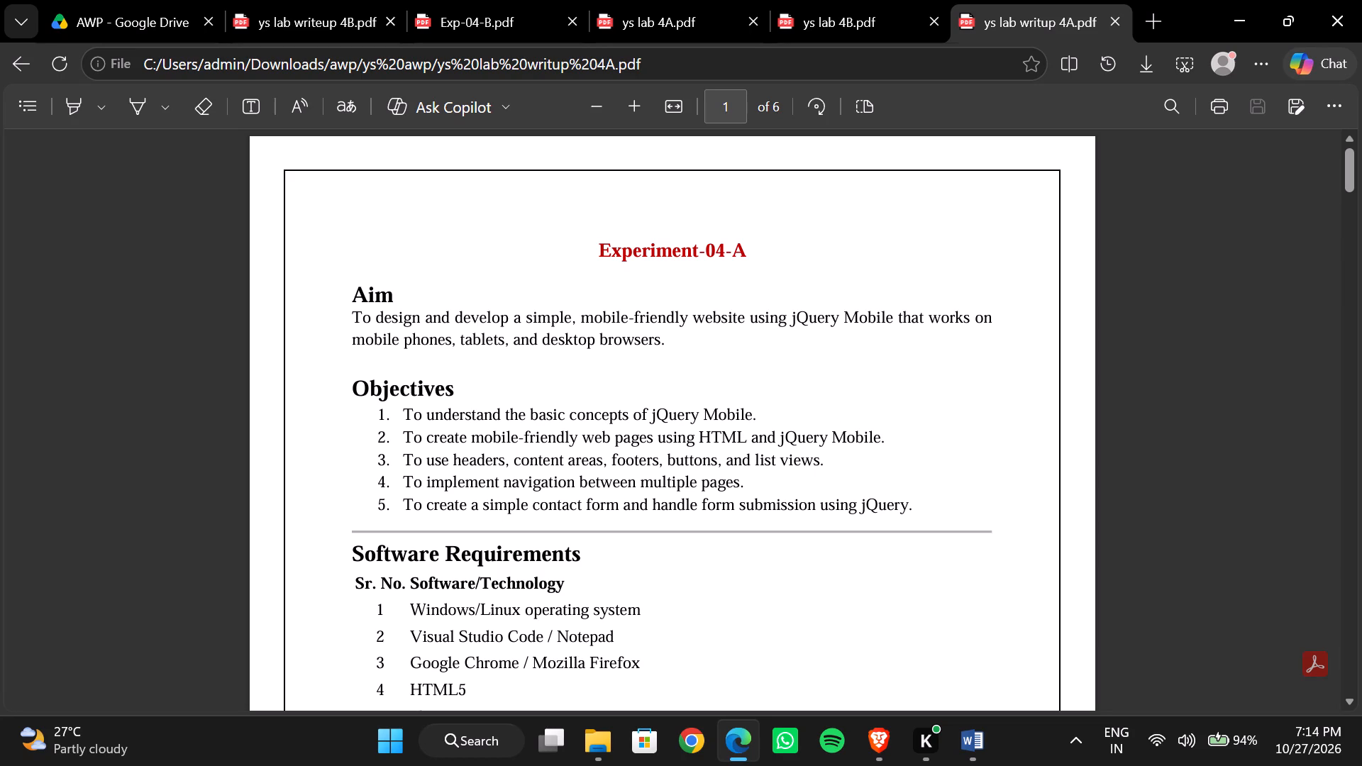
scroll(742, 428, "down", 5)
scroll(851, 477, "down", 4)
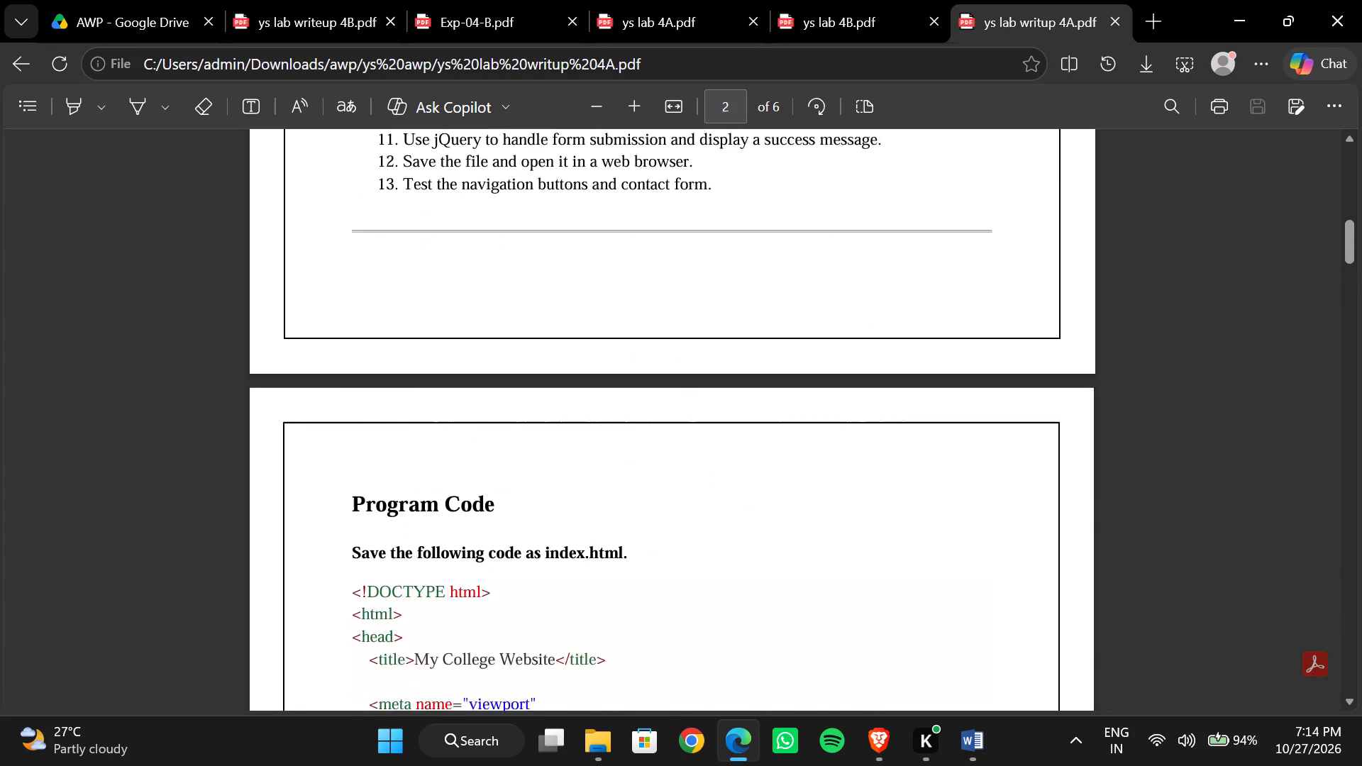
scroll(851, 477, "down", 8)
scroll(845, 463, "down", 20)
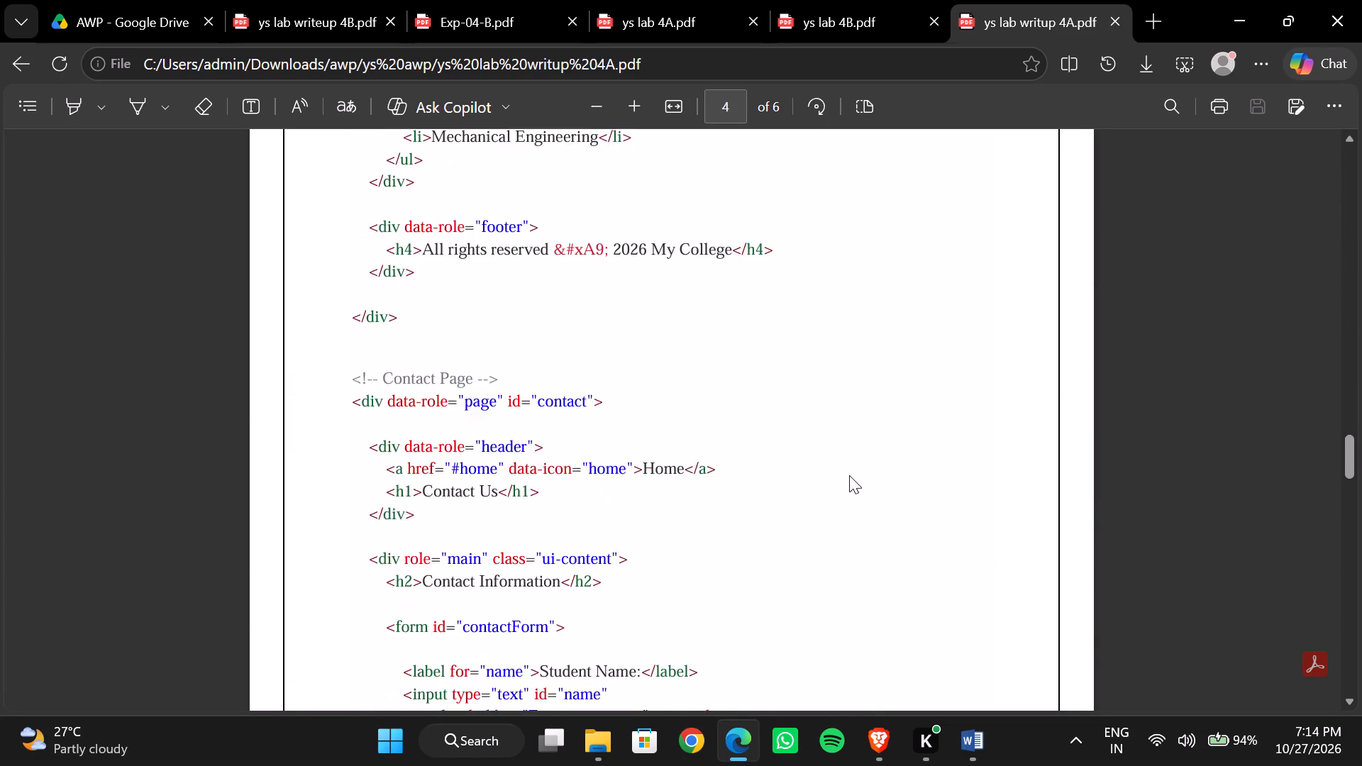
scroll(849, 475, "down", 20)
scroll(849, 475, "down", 17)
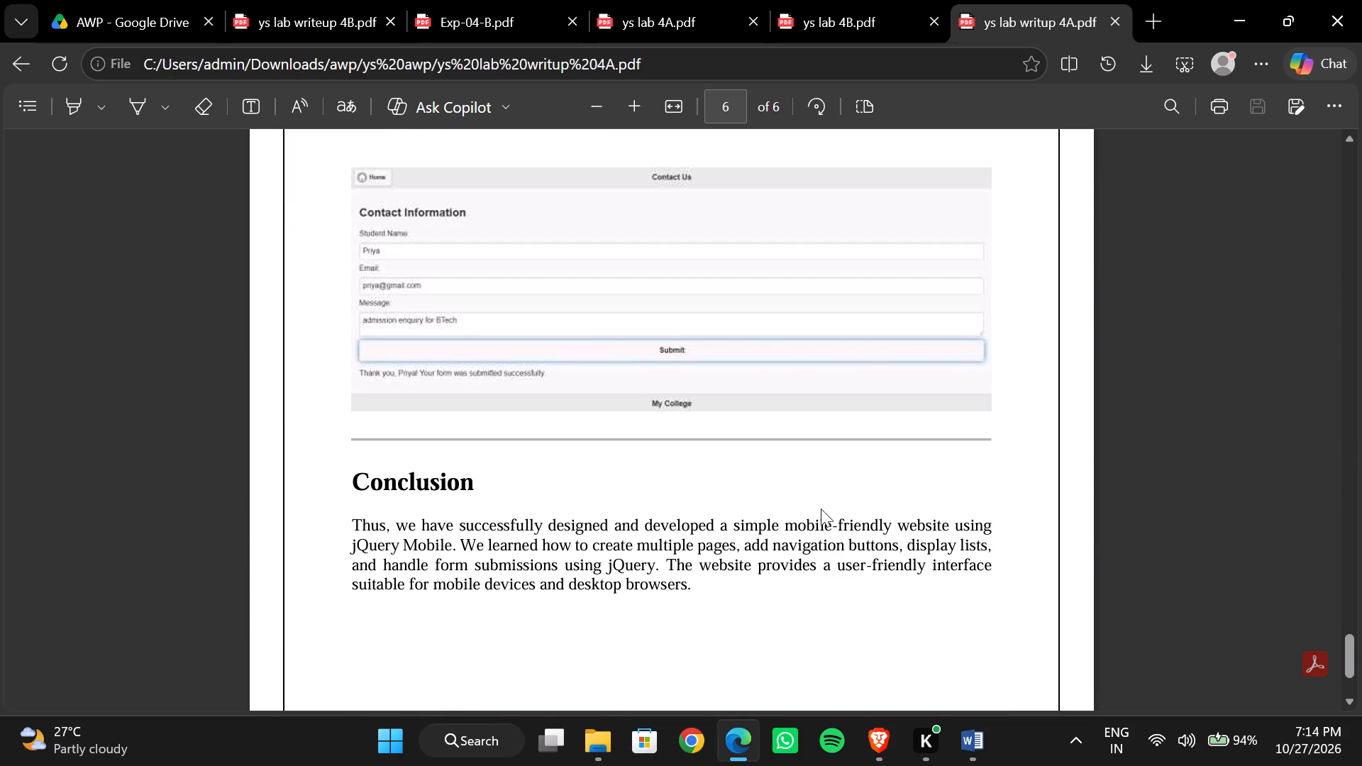
scroll(648, 450, "up", 4)
Close all the open lab PDF tabs, keeping the AWP Google Drive tab.
left_click(353, 6)
left_click(382, 18)
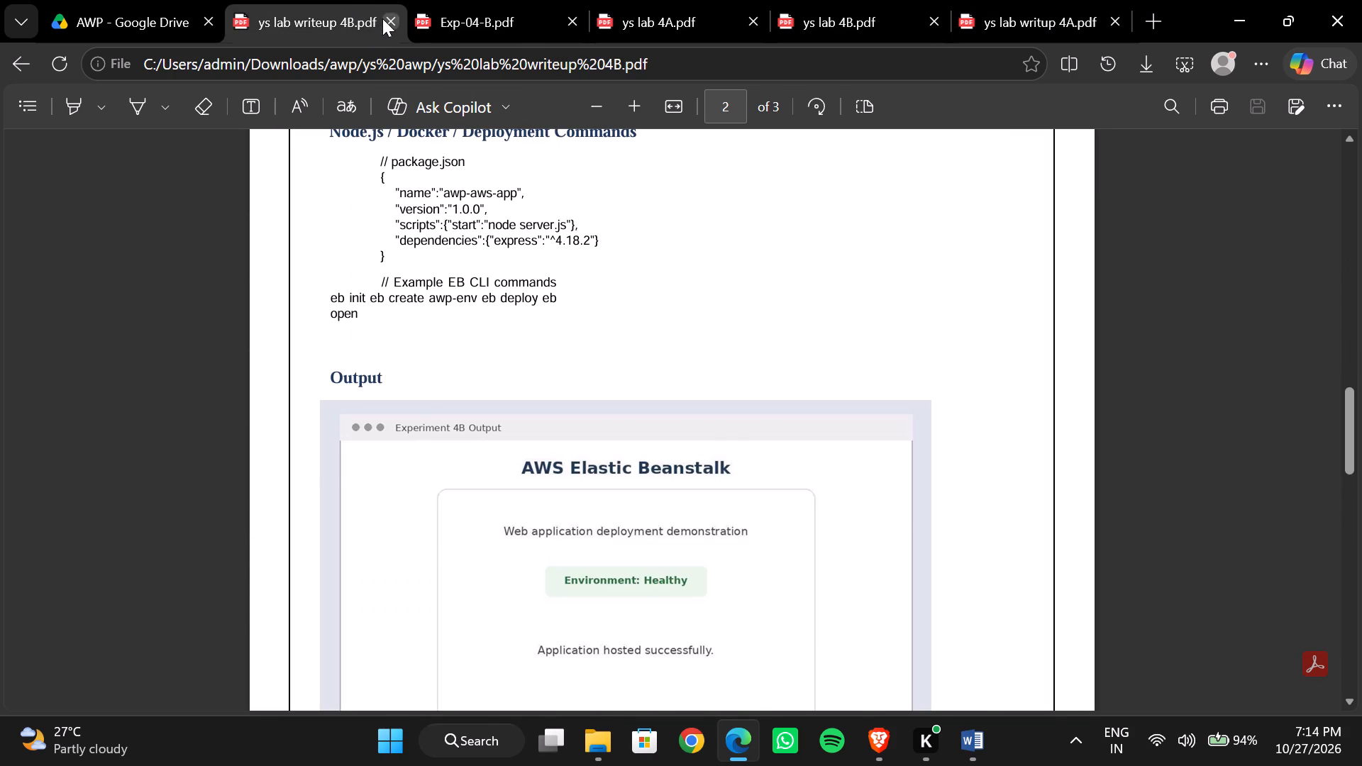
triple_click(382, 18)
left_click(382, 18)
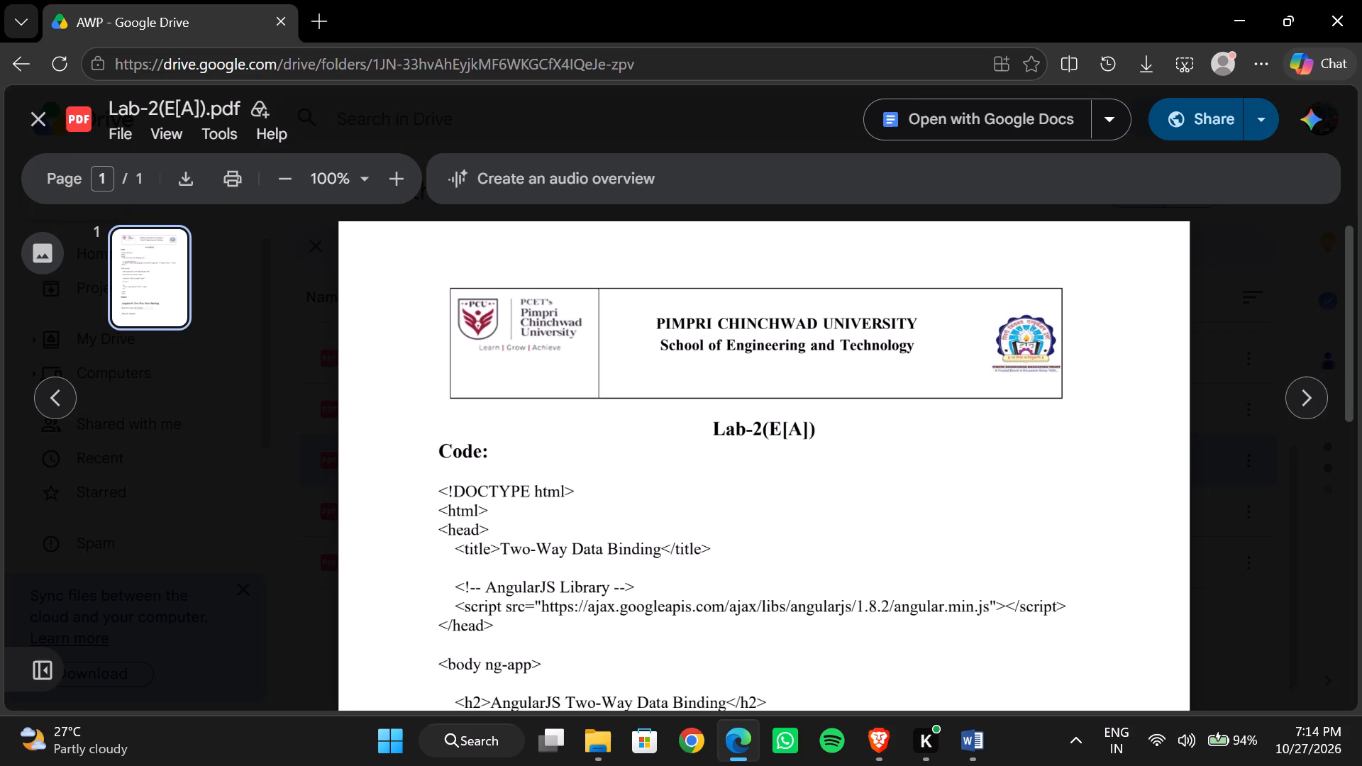
left_click(325, 0)
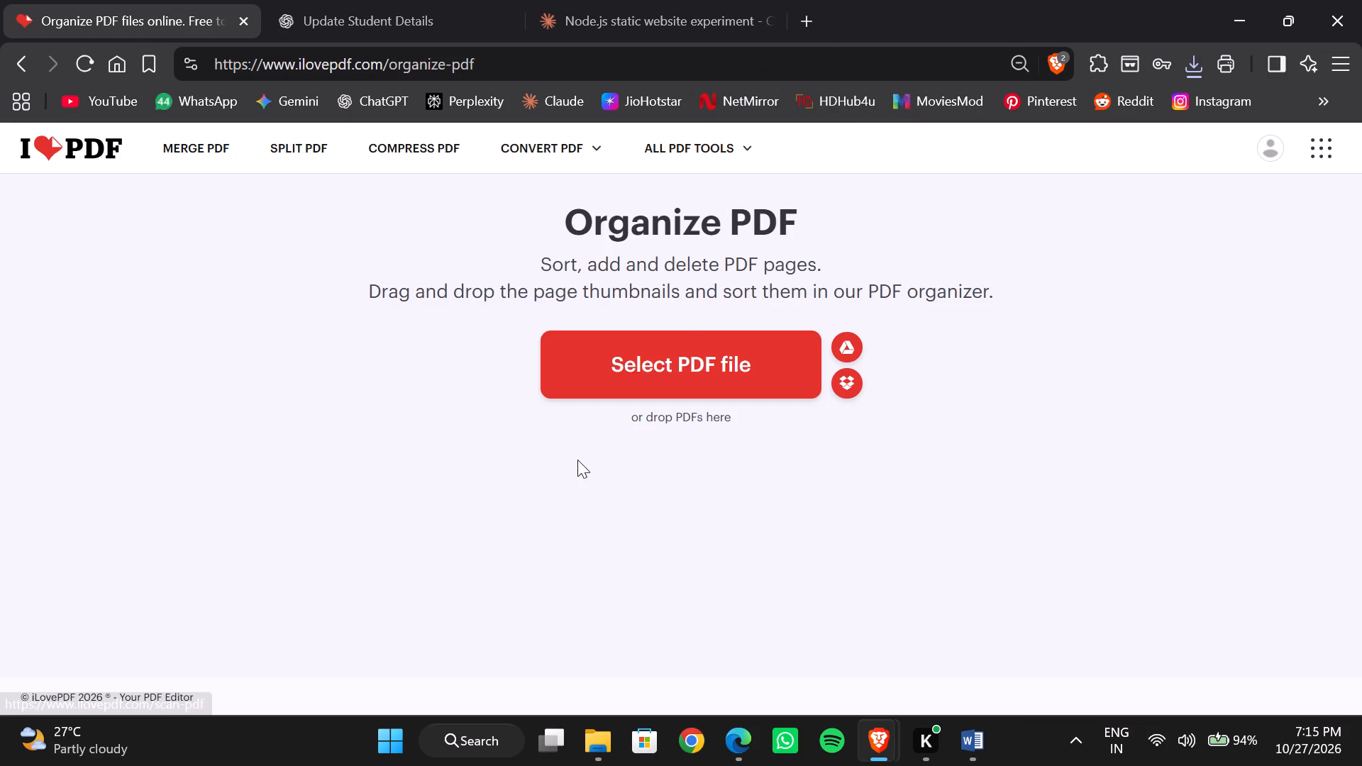
left_click(690, 326)
left_click(692, 357)
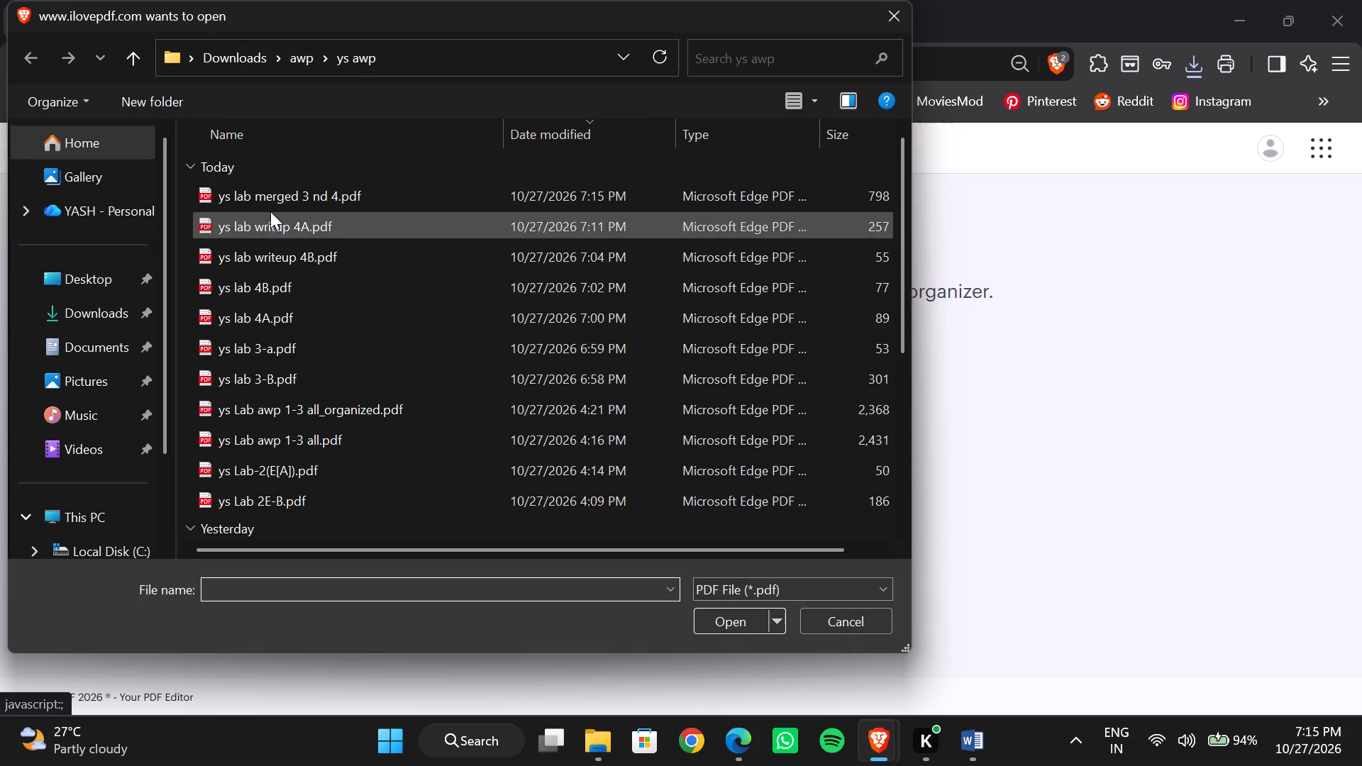
double_click(307, 193)
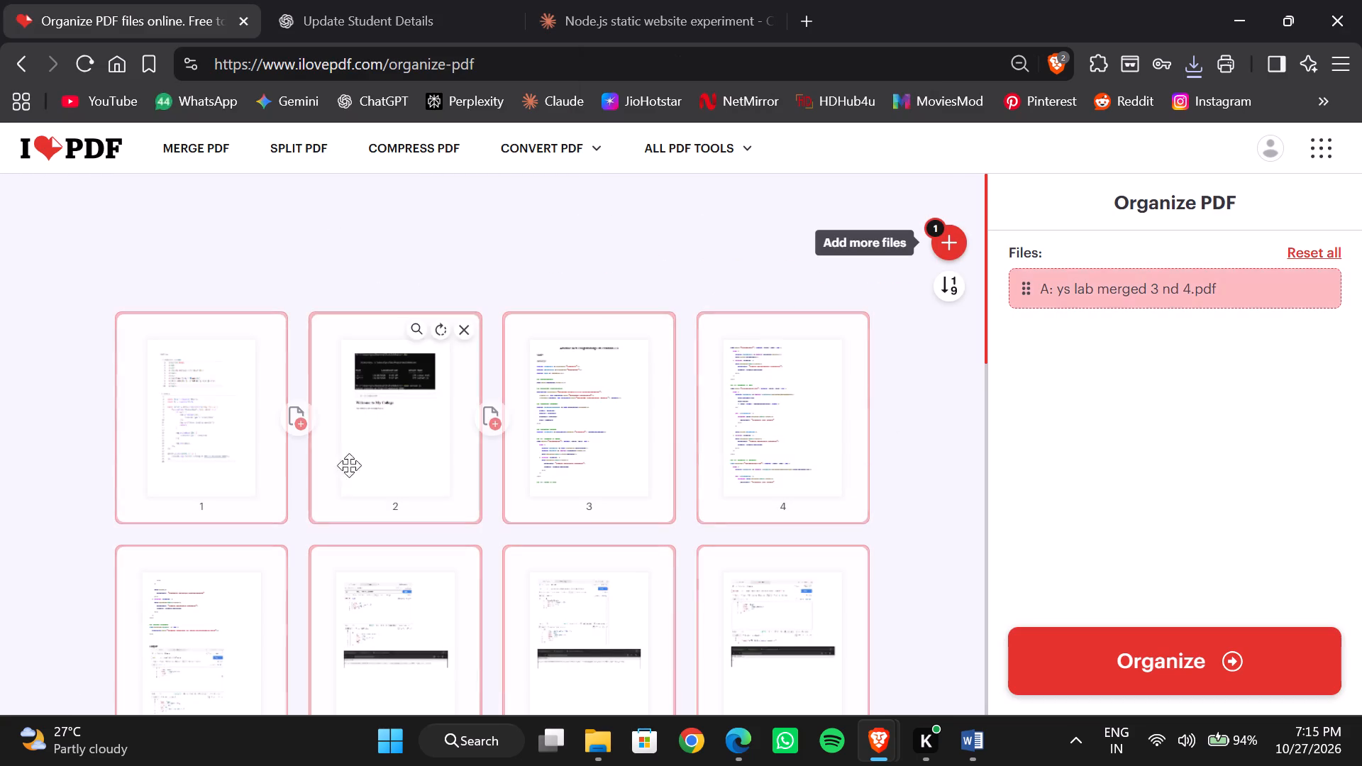
Preview pages 1, 2 and 3 of the merged PDF enlarged and look over the following page thumbnails.
left_click(223, 339)
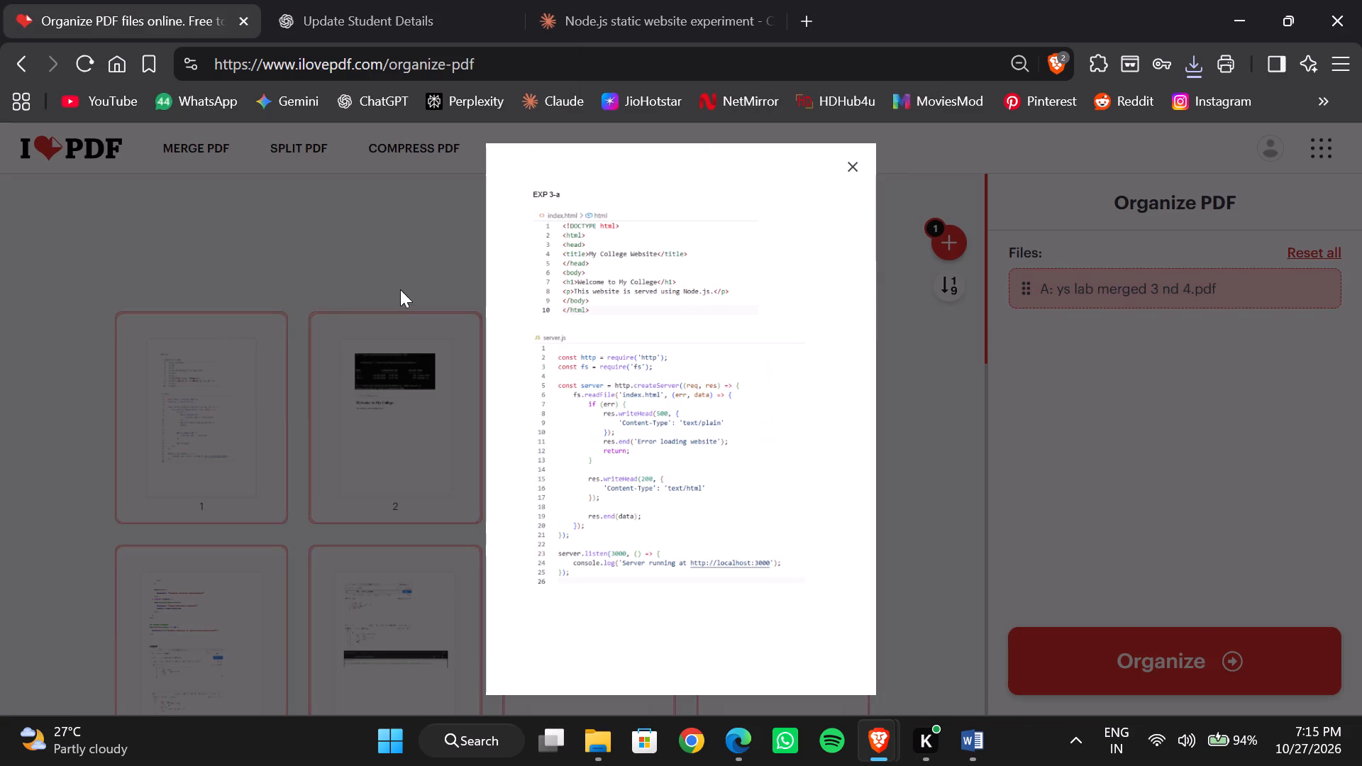
left_click(859, 165)
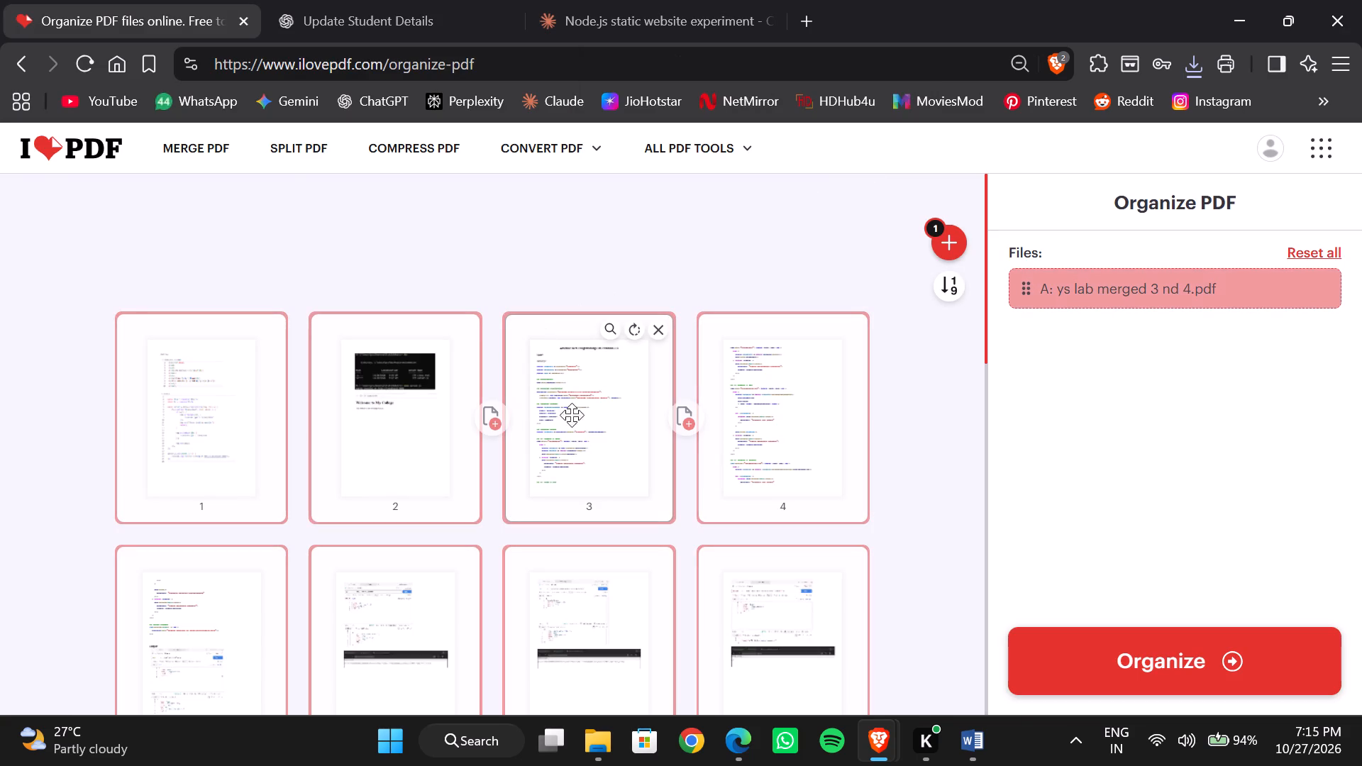
left_click(420, 332)
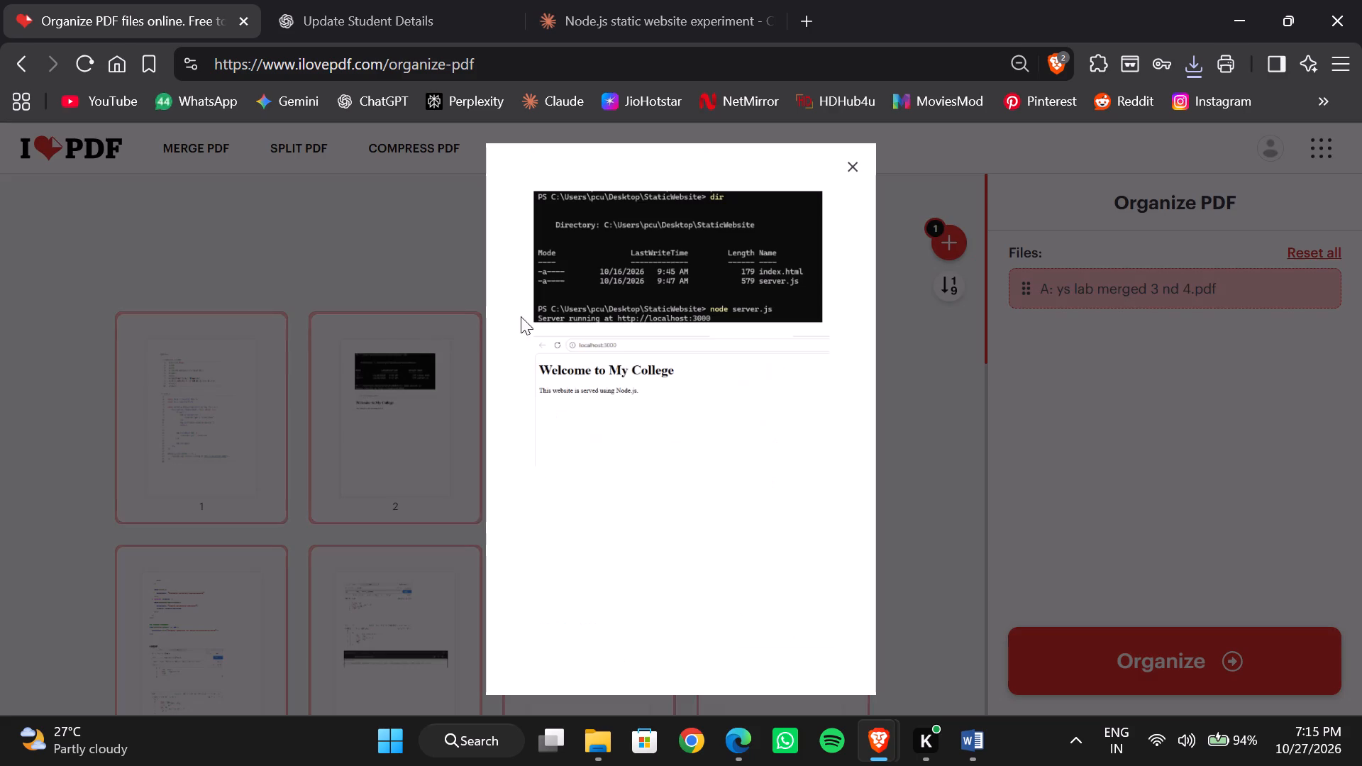
left_click(848, 170)
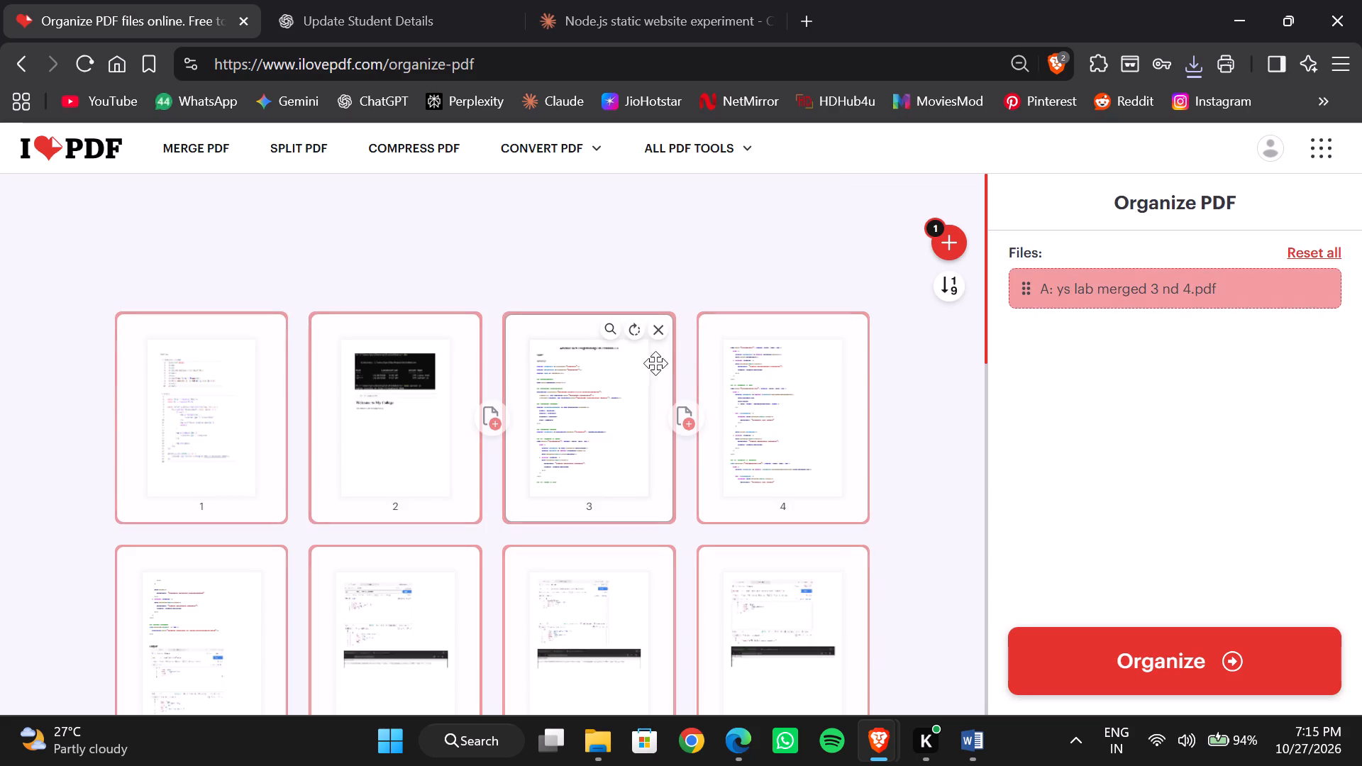
left_click(610, 336)
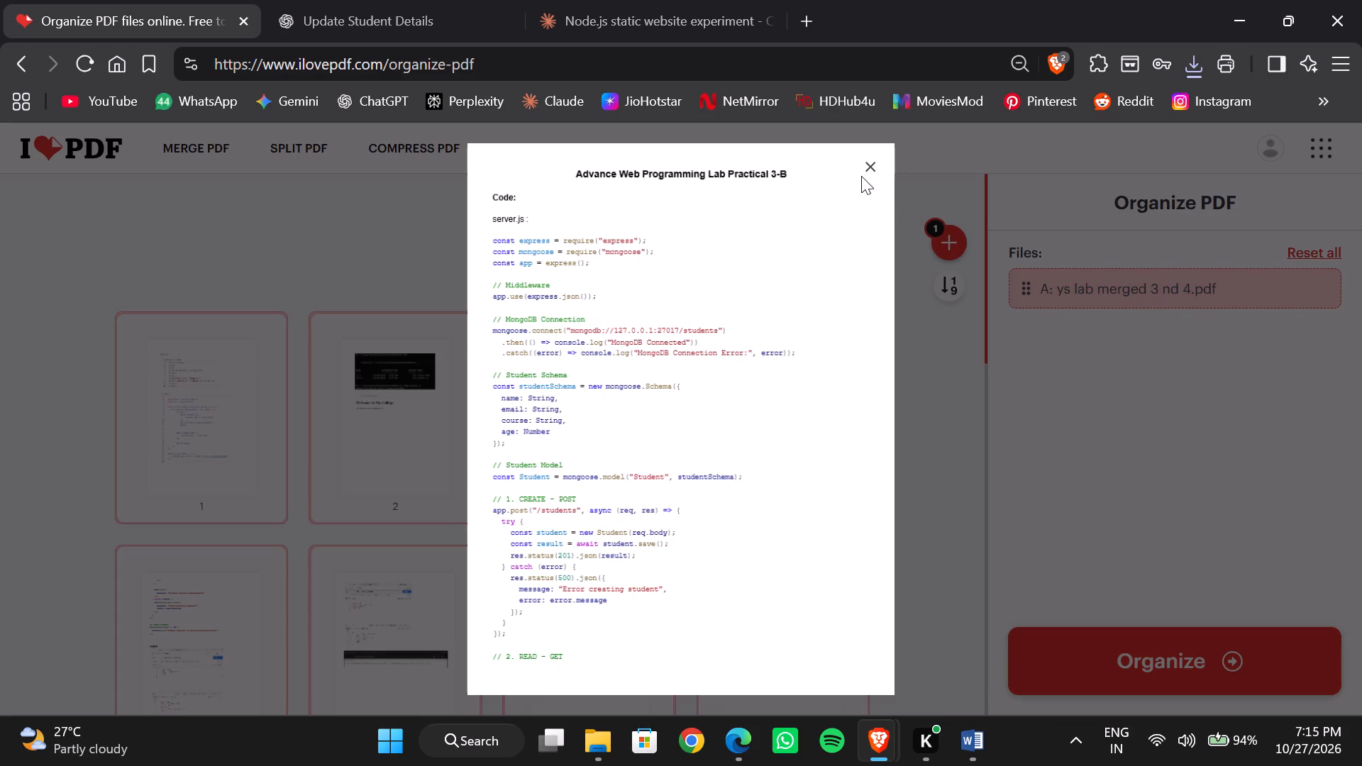
left_click(869, 168)
scroll(886, 367, "down", 2)
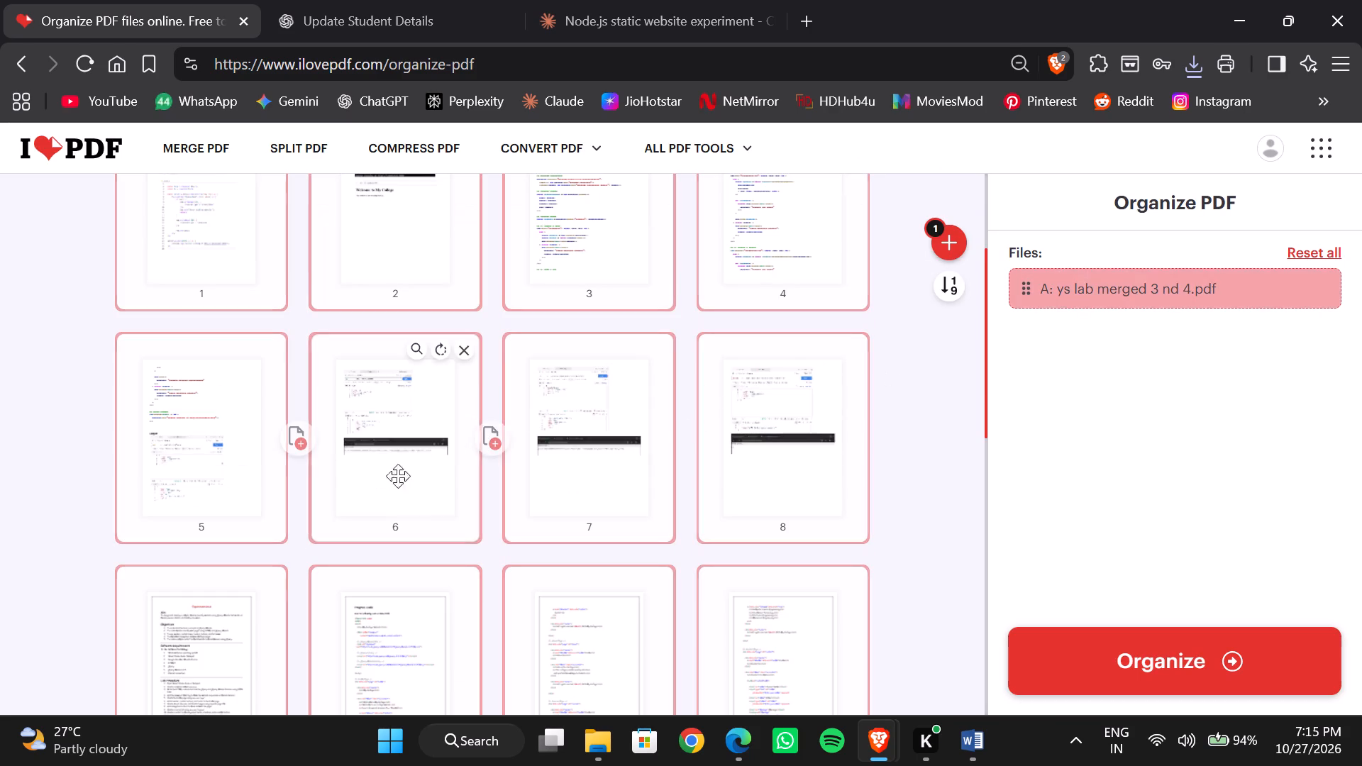
scroll(658, 479, "up", 3)
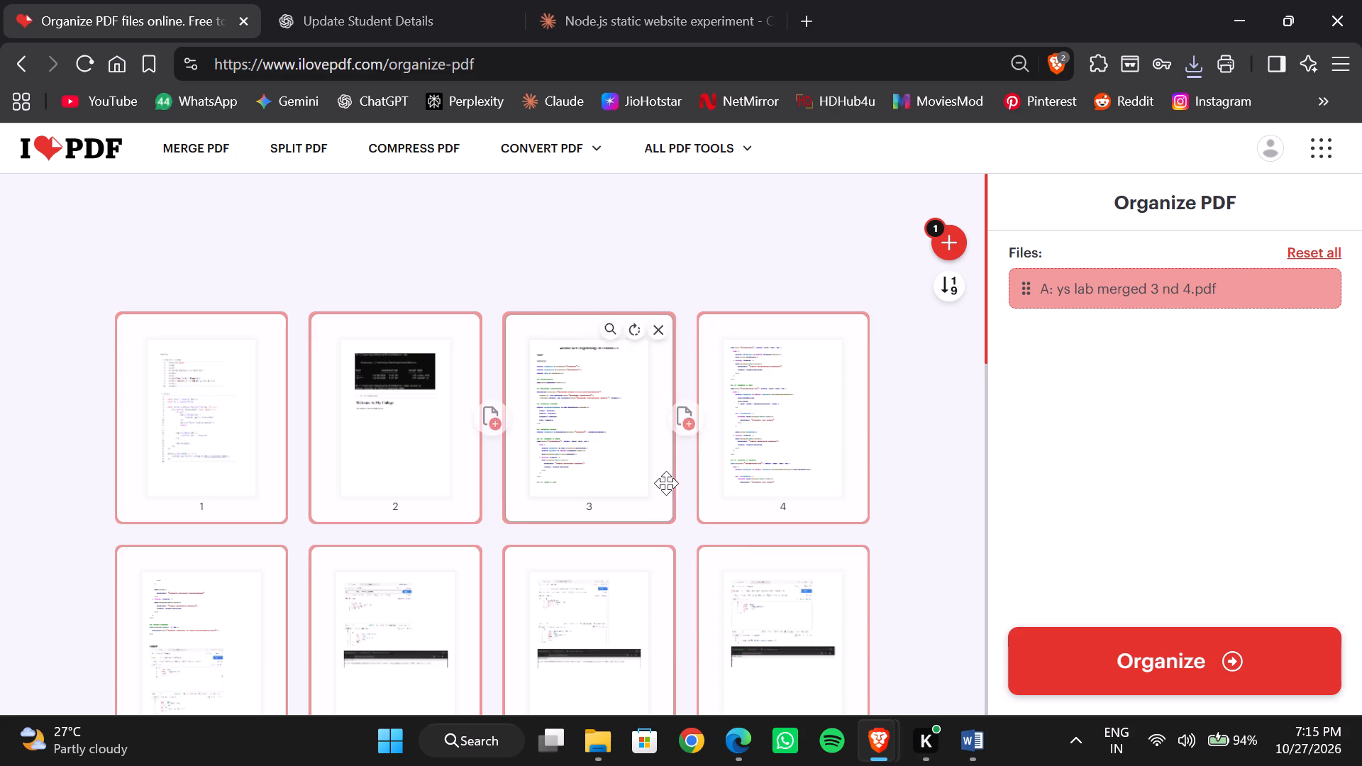
In File Explorer, open the six ys lab 3-a, 3-B, 4A, 4B, writup 4A and writeup 4B PDFs from awp > ys awp.
left_click(605, 738)
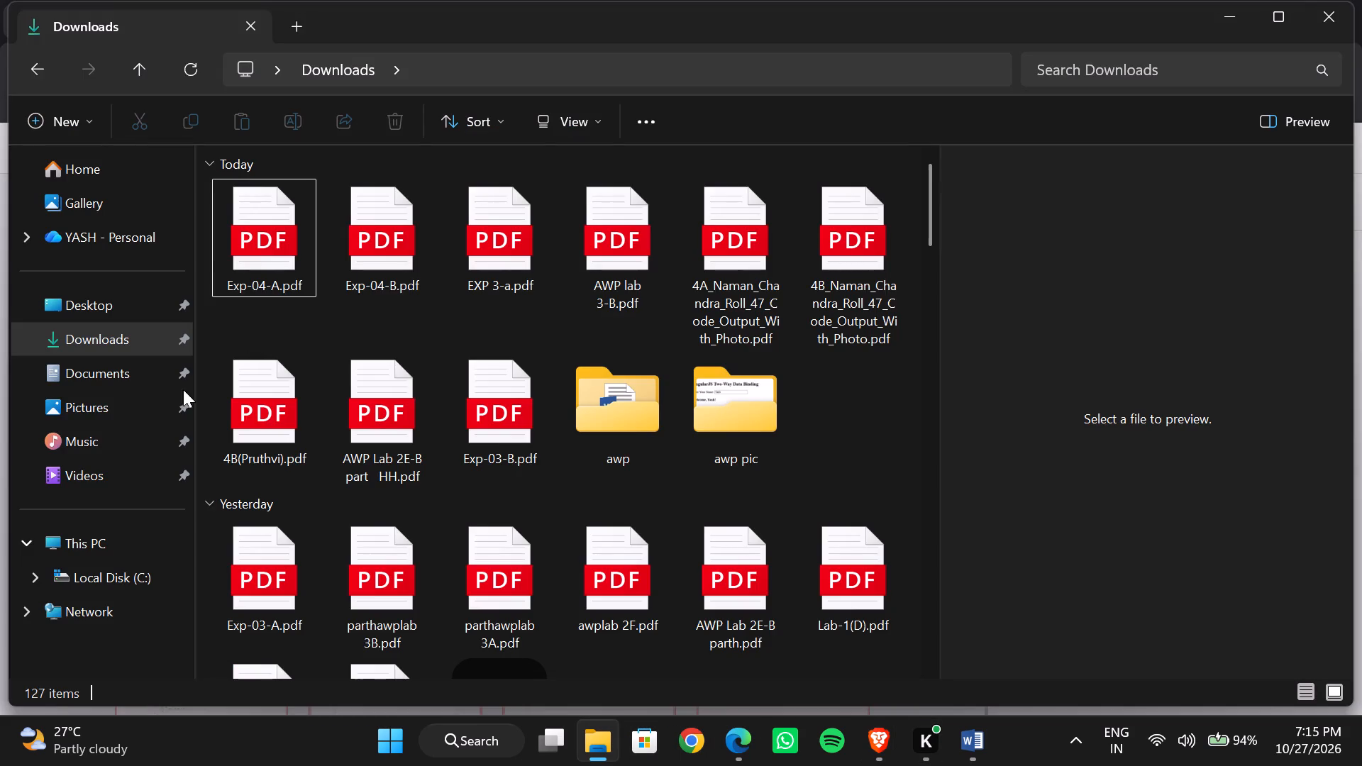
double_click(619, 422)
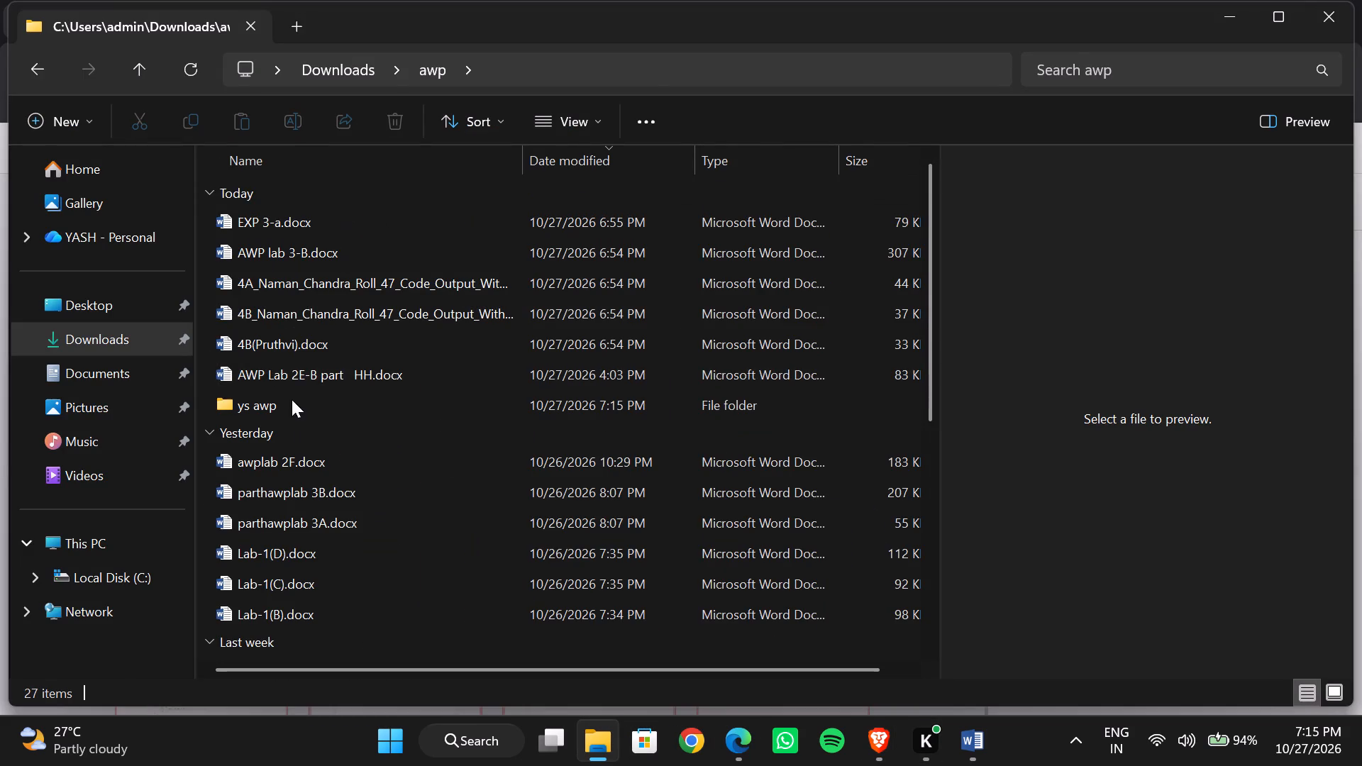
double_click(292, 399)
left_click_drag(206, 248, 230, 272)
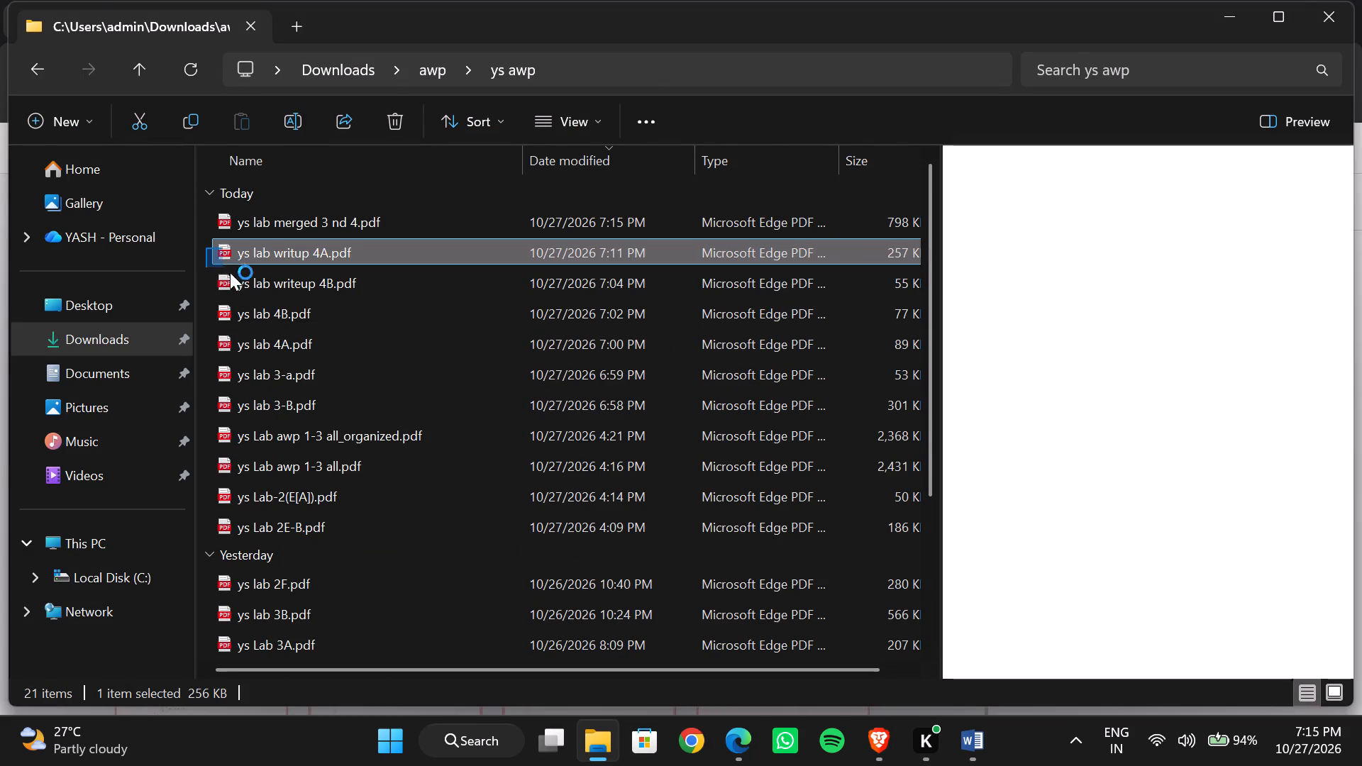
left_click_drag(230, 272, 401, 396)
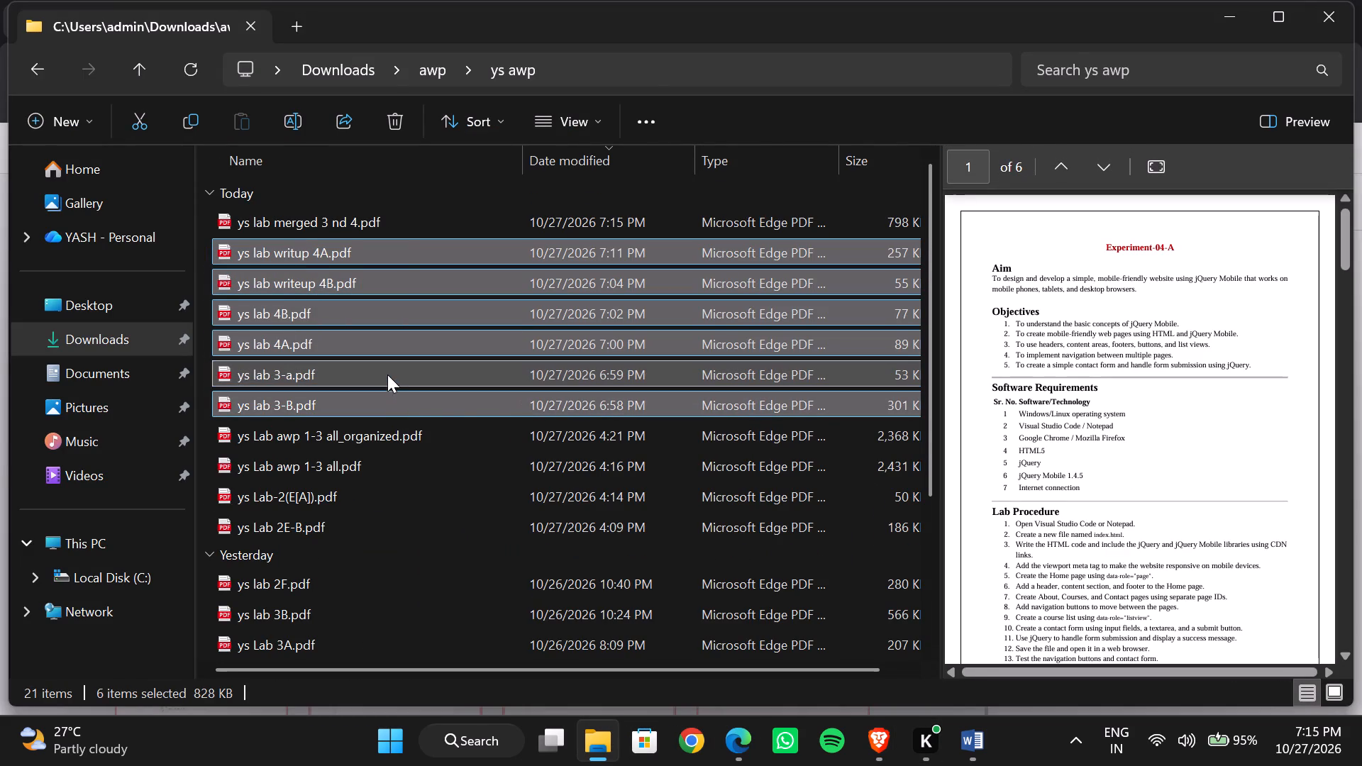
right_click(384, 372)
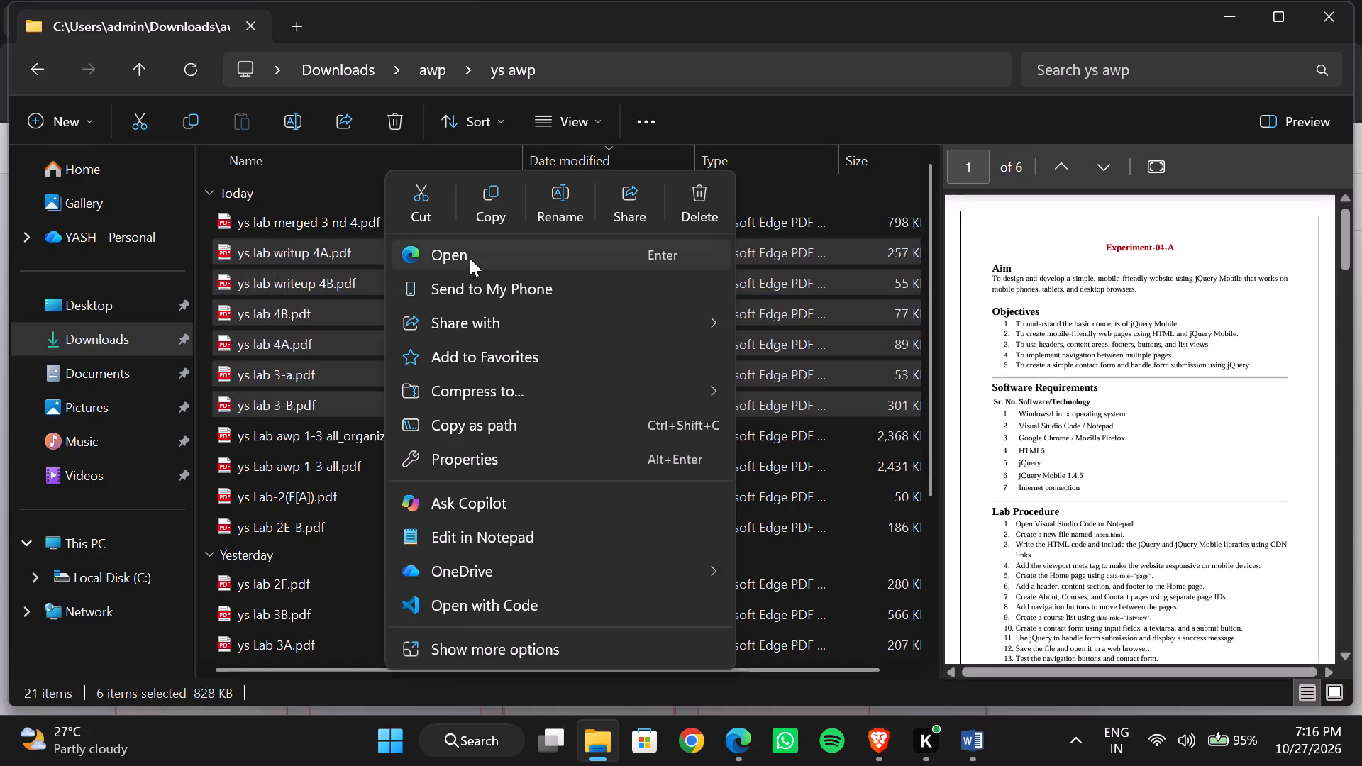
left_click(470, 258)
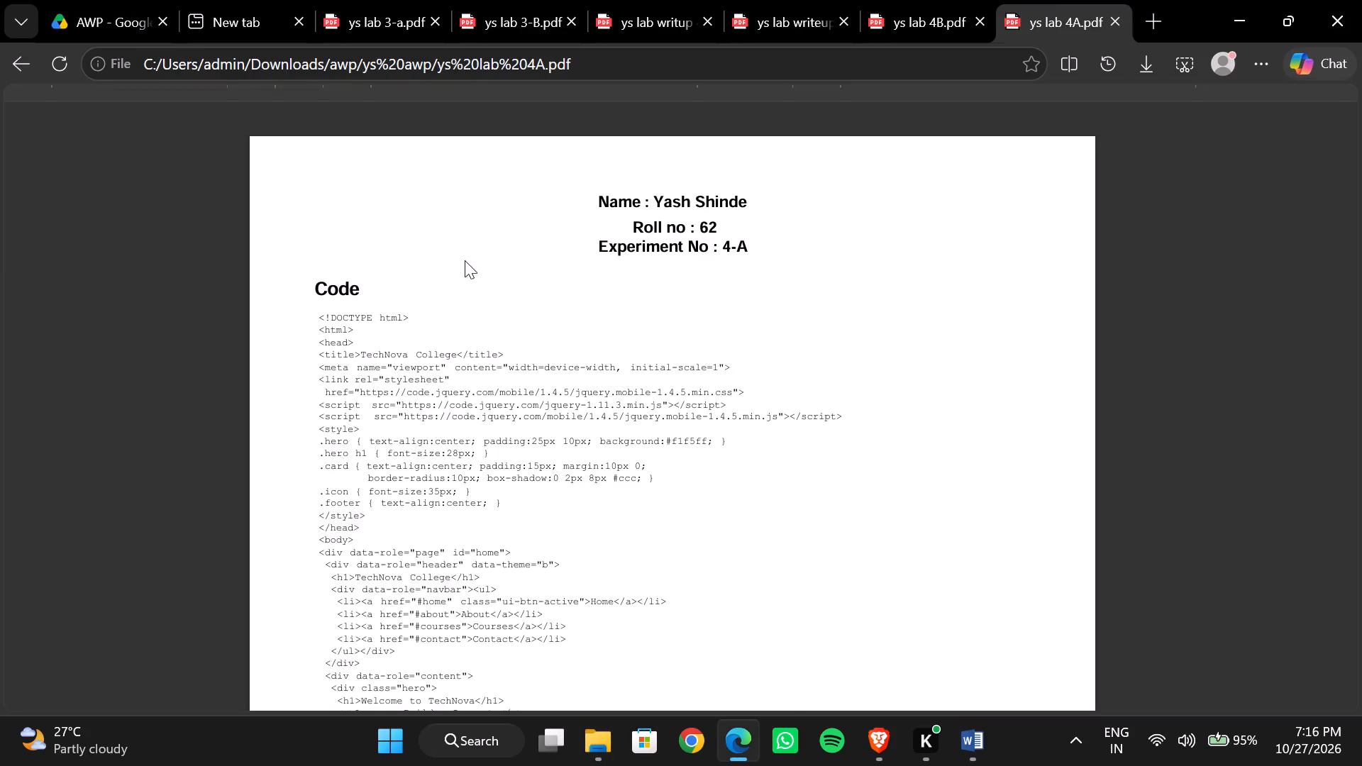
Examine the ys lab 3-a, 3-B, writup 4A and writeup 4B PDFs in Edge, checking the headings on the writeups' first pages.
left_click(372, 0)
scroll(798, 438, "up", 12)
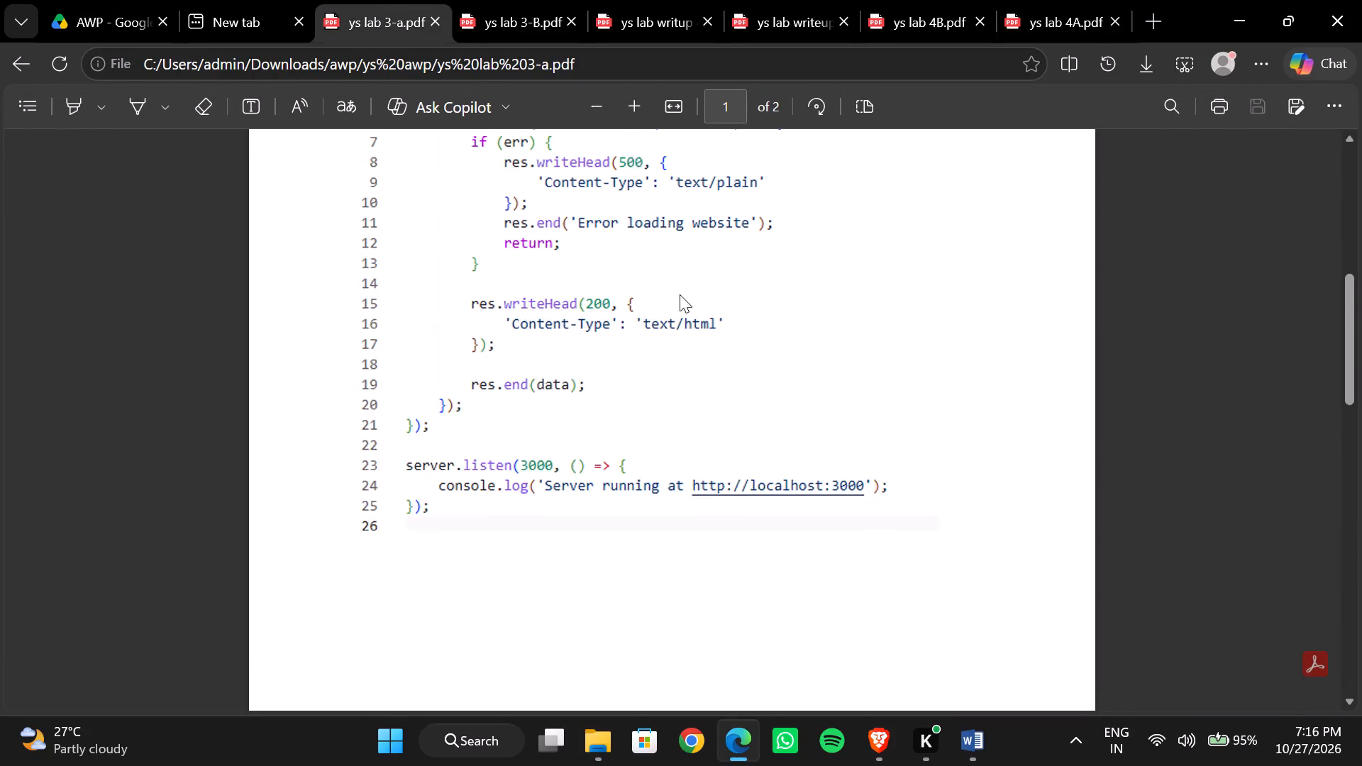
left_click(508, 0)
scroll(897, 437, "up", 12)
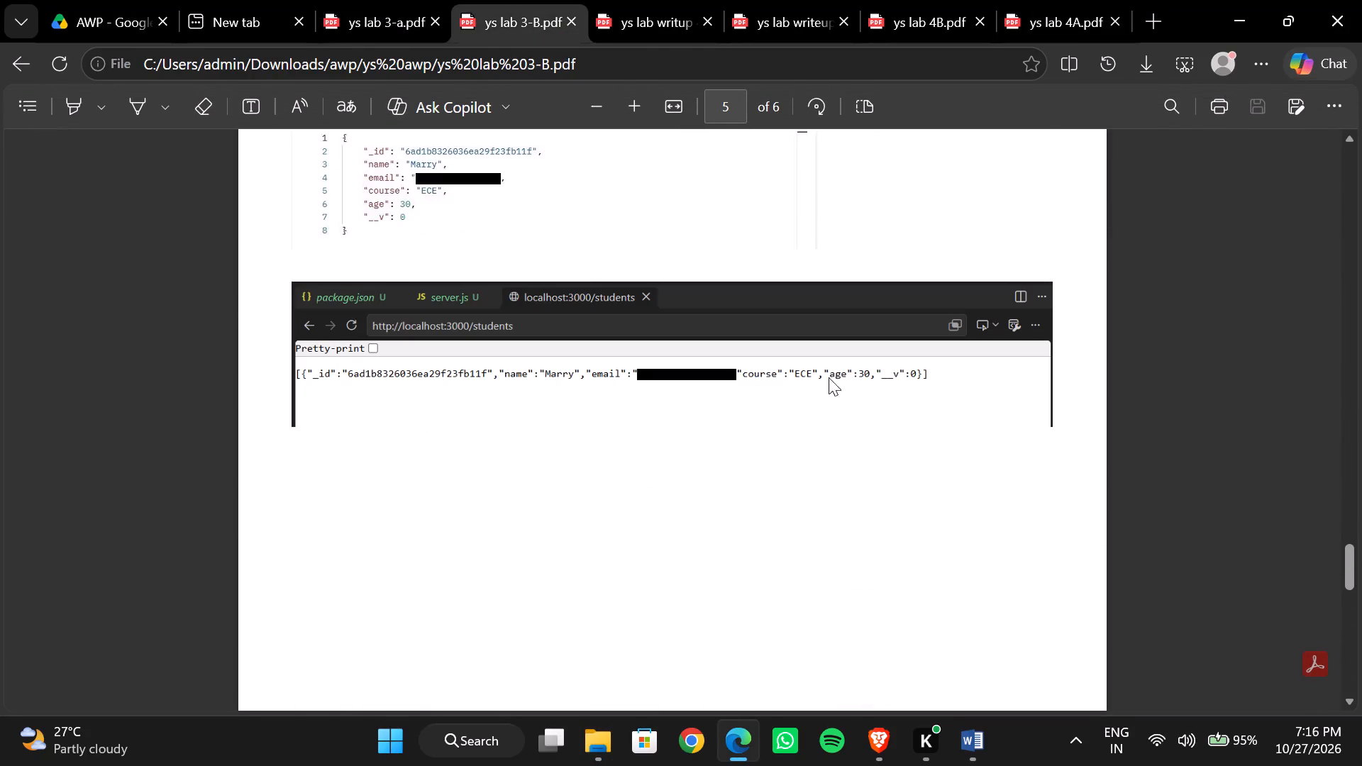
left_click(633, 0)
scroll(741, 387, "up", 19)
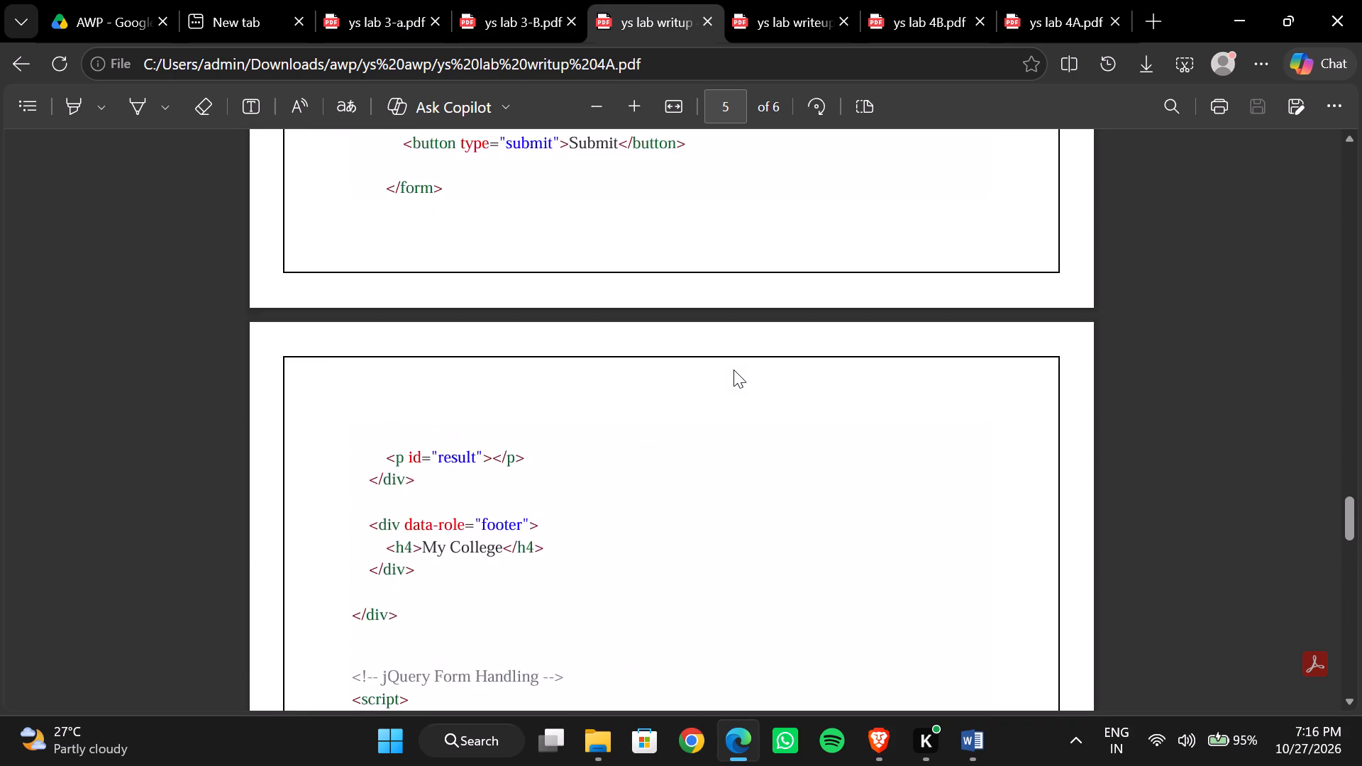
scroll(733, 370, "up", 20)
scroll(733, 370, "up", 20)
scroll(733, 370, "up", 9)
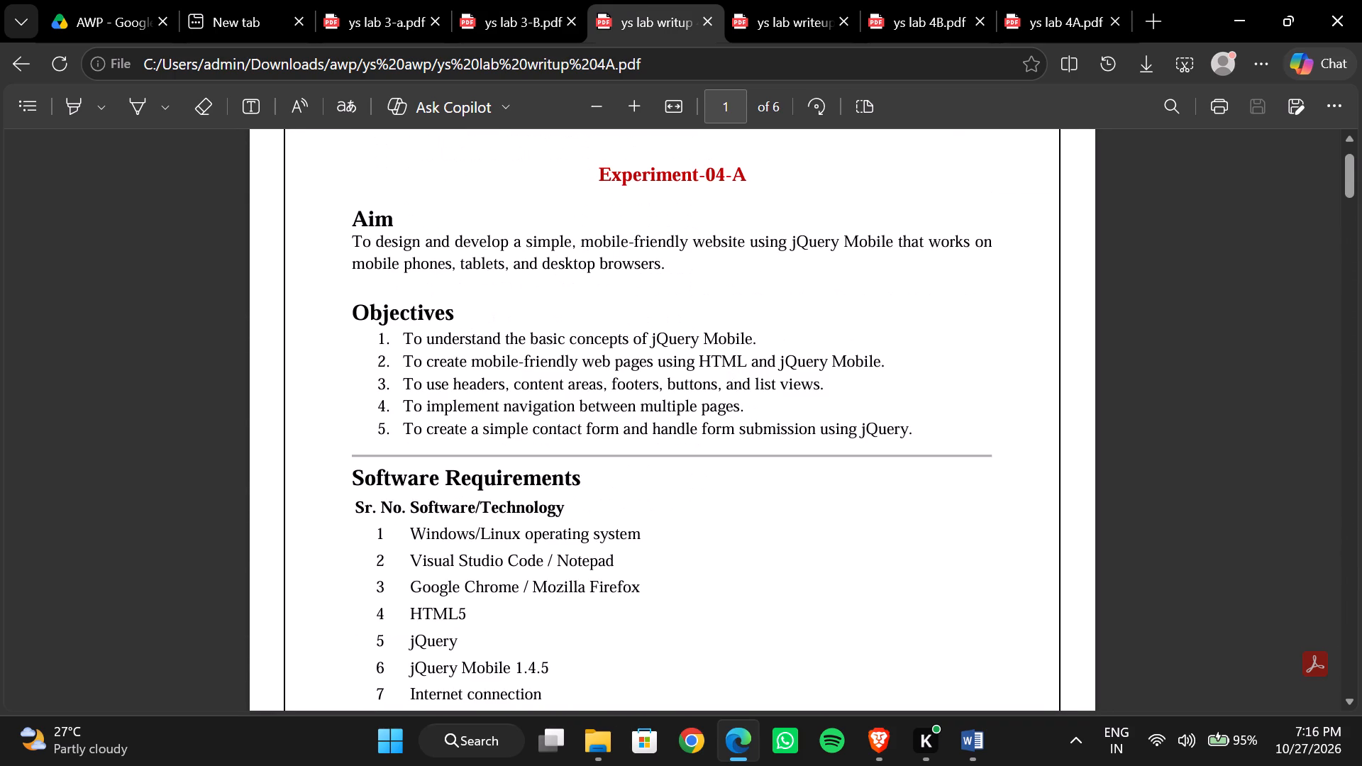
left_click(788, 6)
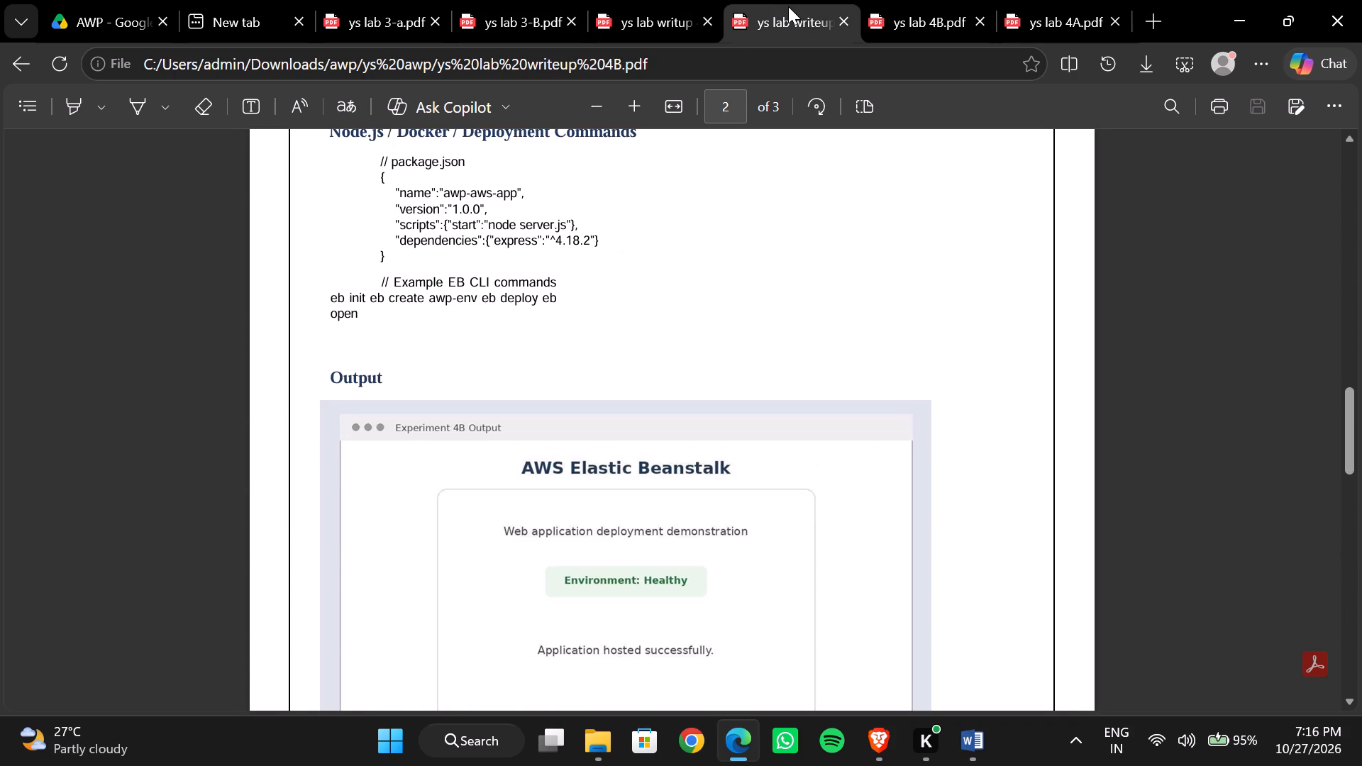
scroll(877, 323, "up", 20)
scroll(877, 323, "up", 1)
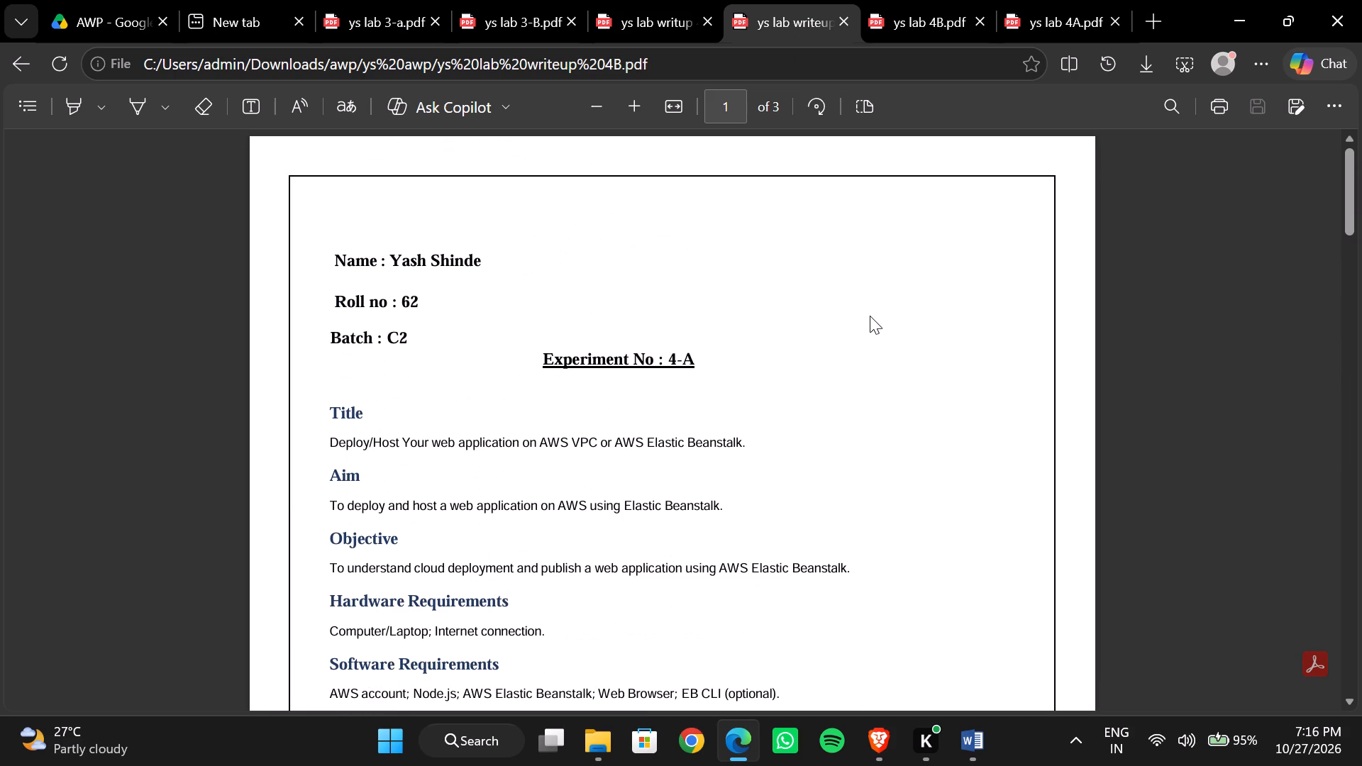
left_click(663, 0)
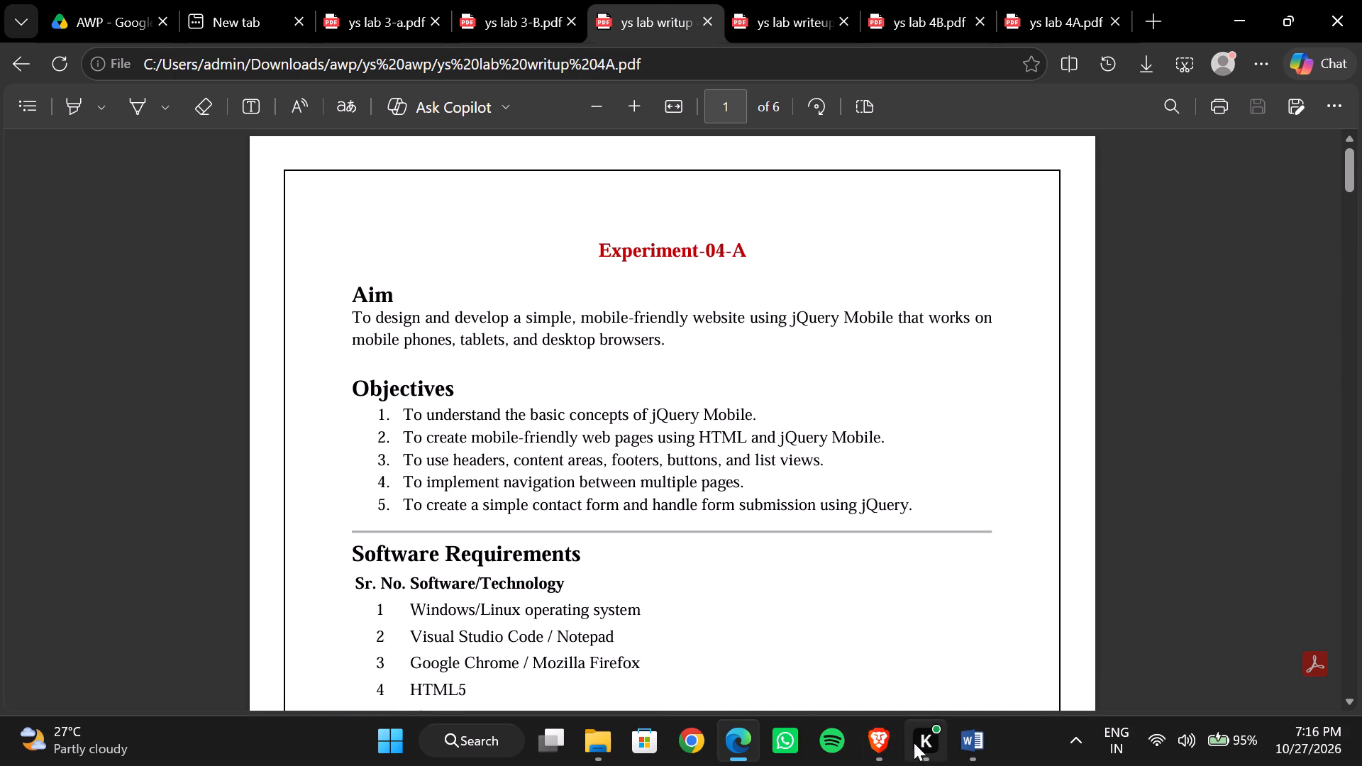
Switch back to Brave and examine the merged PDF's page order, previewing pages 9, 15 and 17 enlarged.
left_click(894, 748)
left_click(800, 638)
scroll(531, 401, "down", 4)
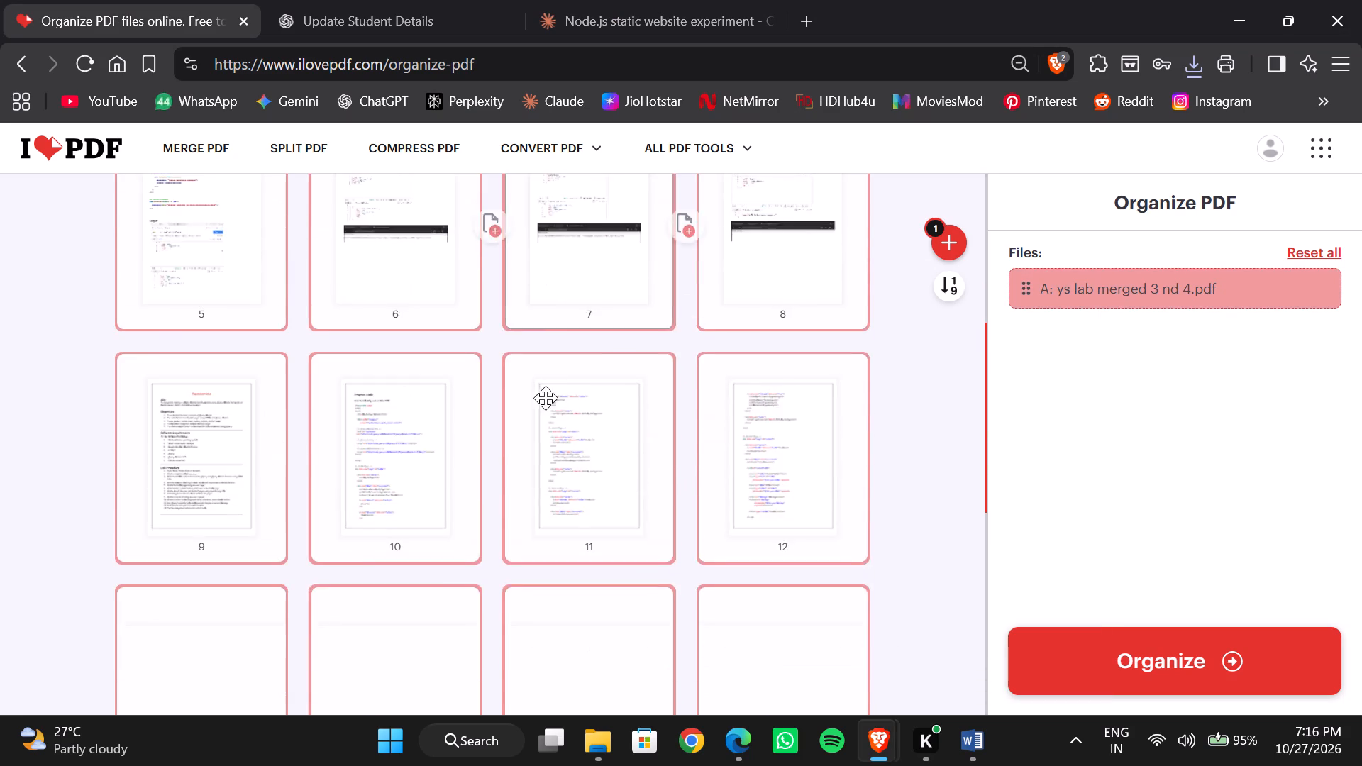
scroll(547, 396, "up", 1)
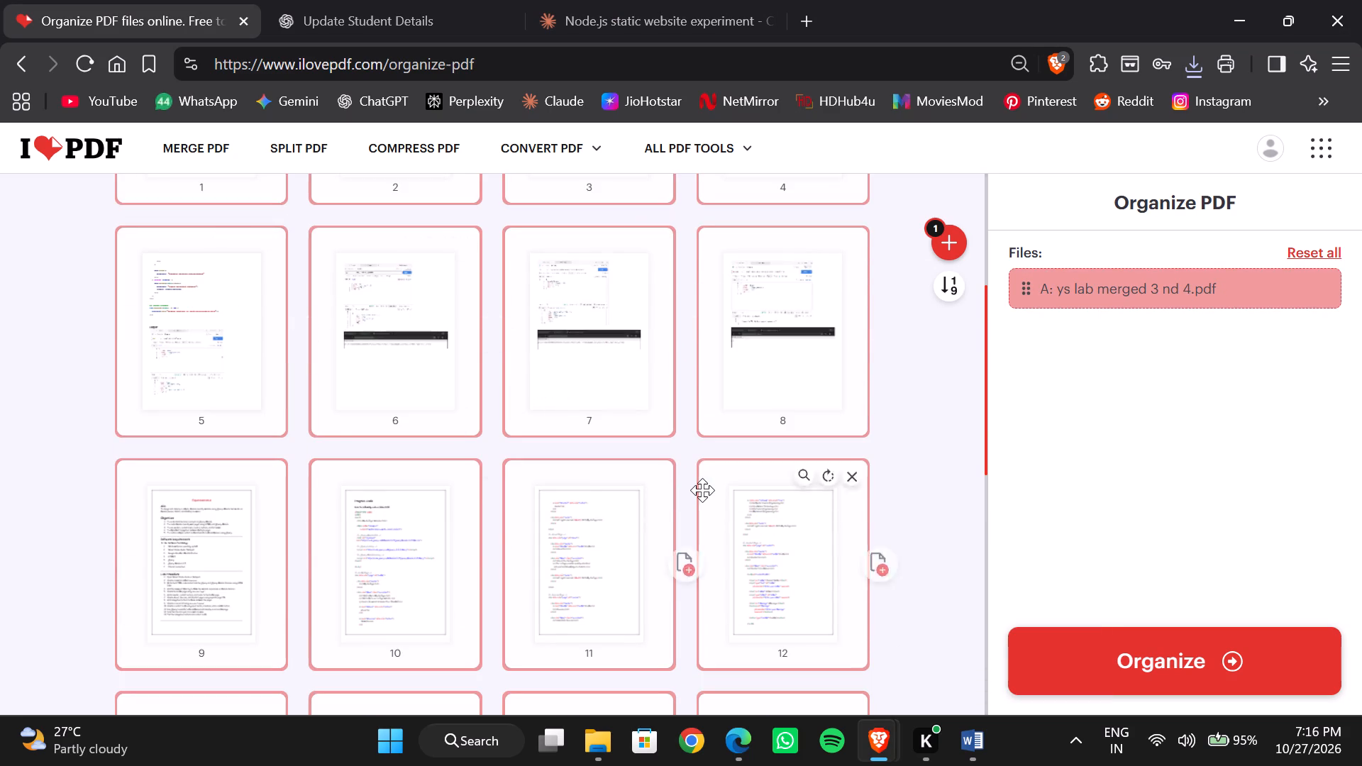
scroll(702, 490, "up", 3)
scroll(695, 422, "down", 2)
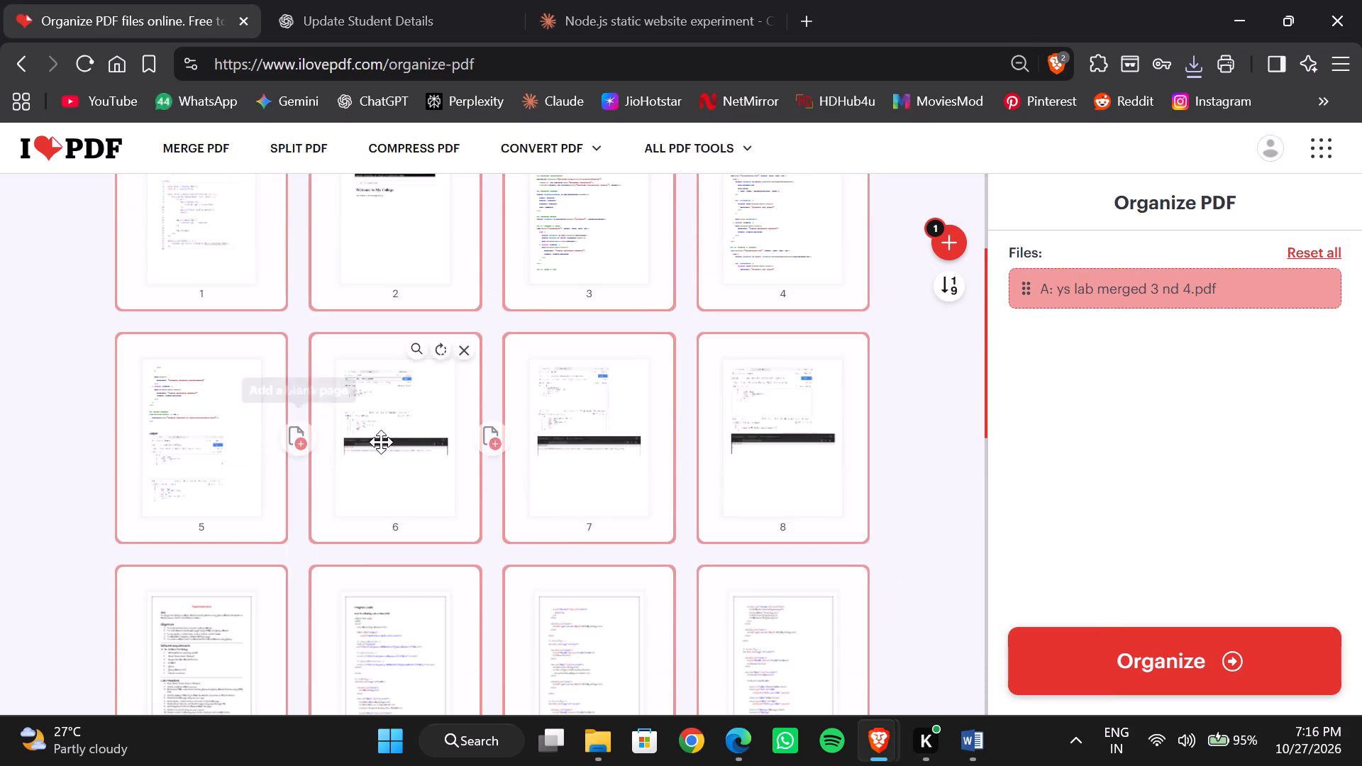
scroll(809, 440, "down", 2)
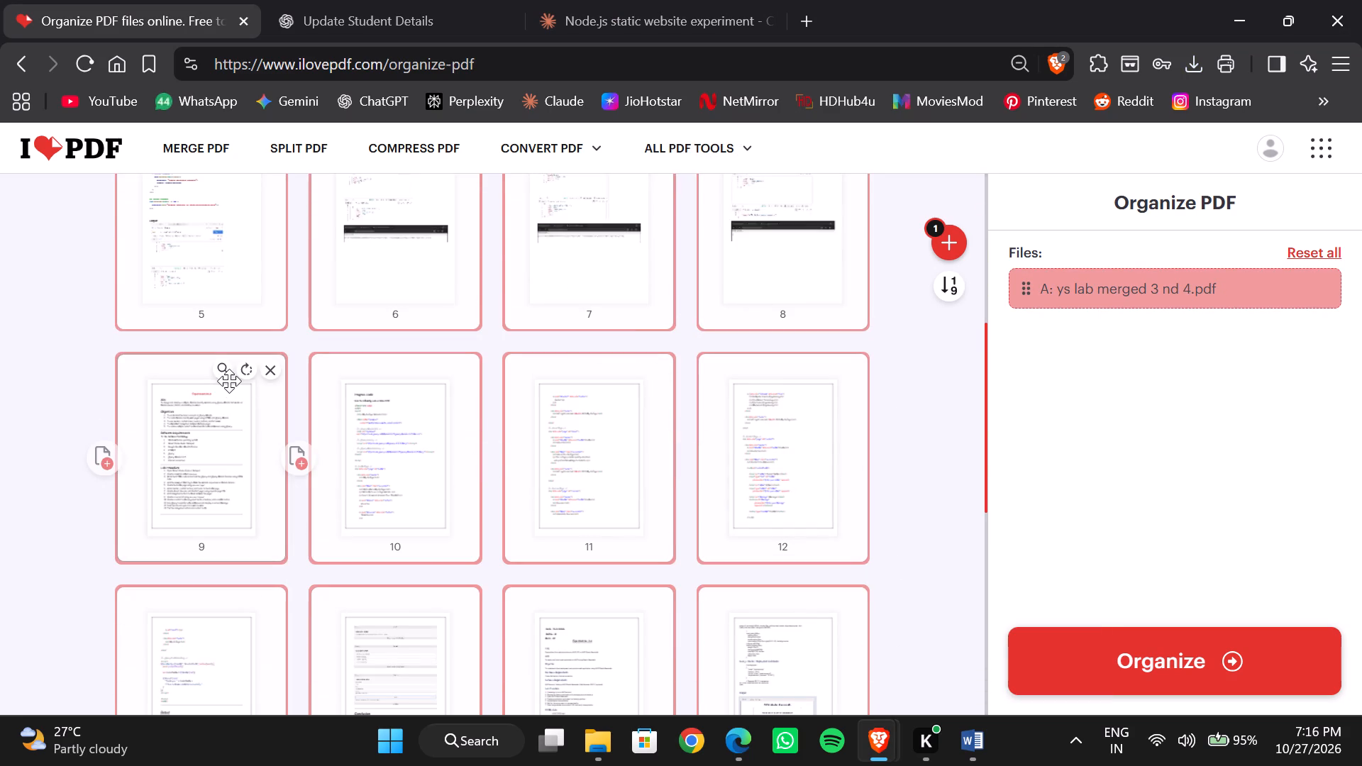
left_click(220, 371)
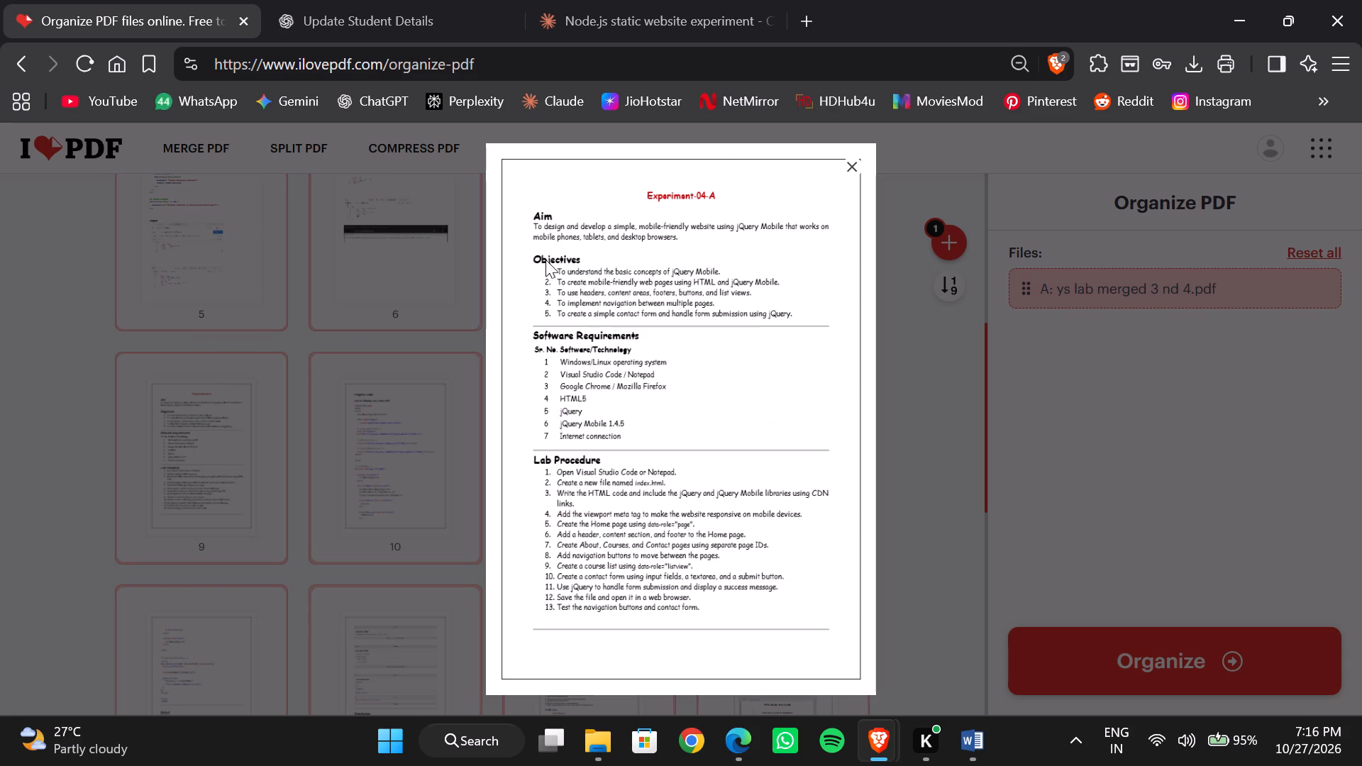
left_click(851, 164)
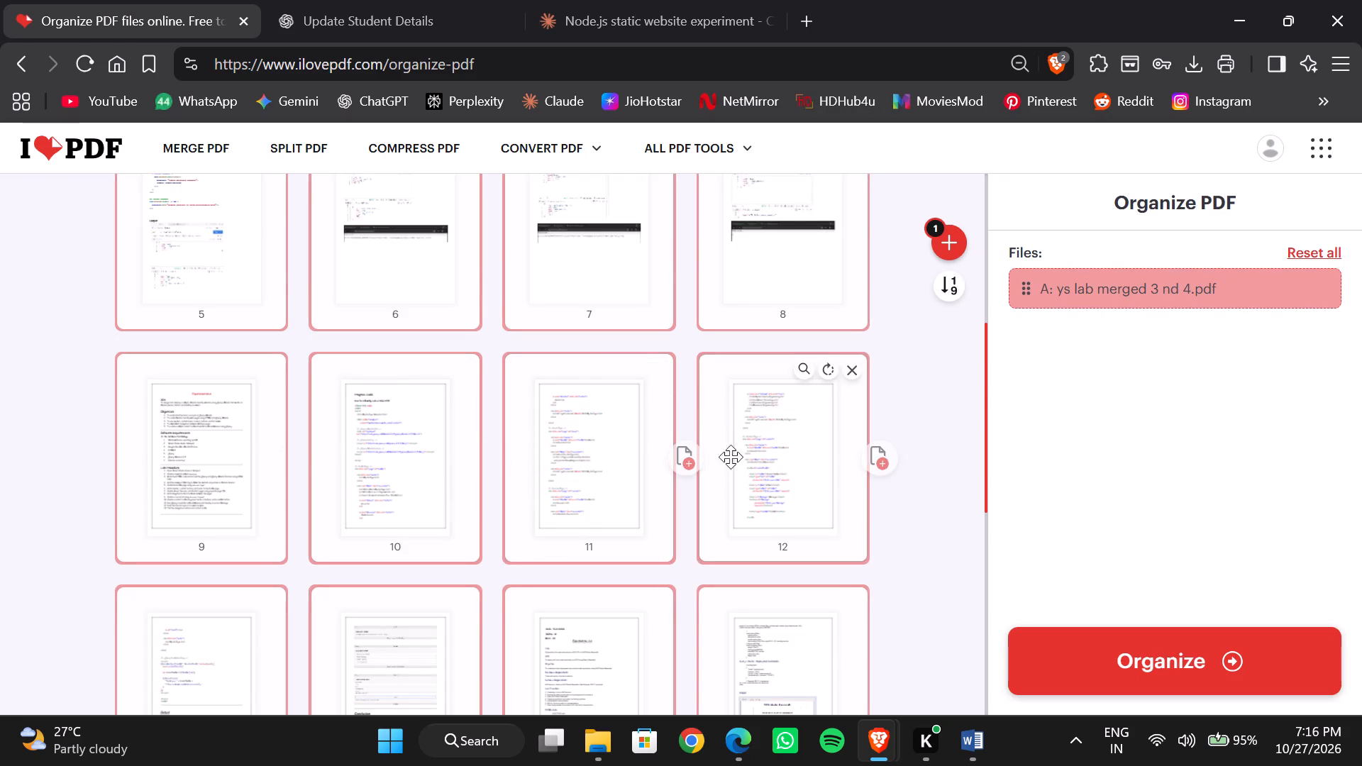
scroll(753, 455, "down", 2)
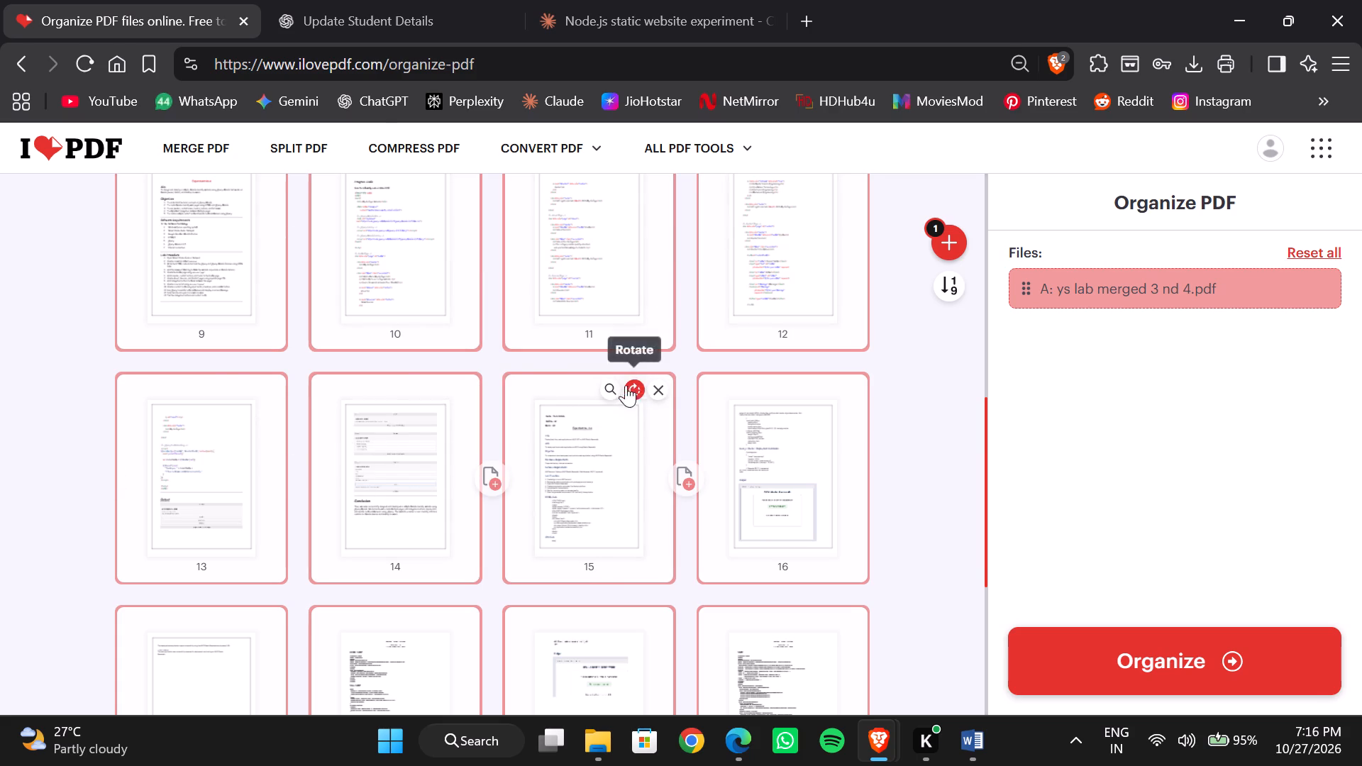
left_click(604, 389)
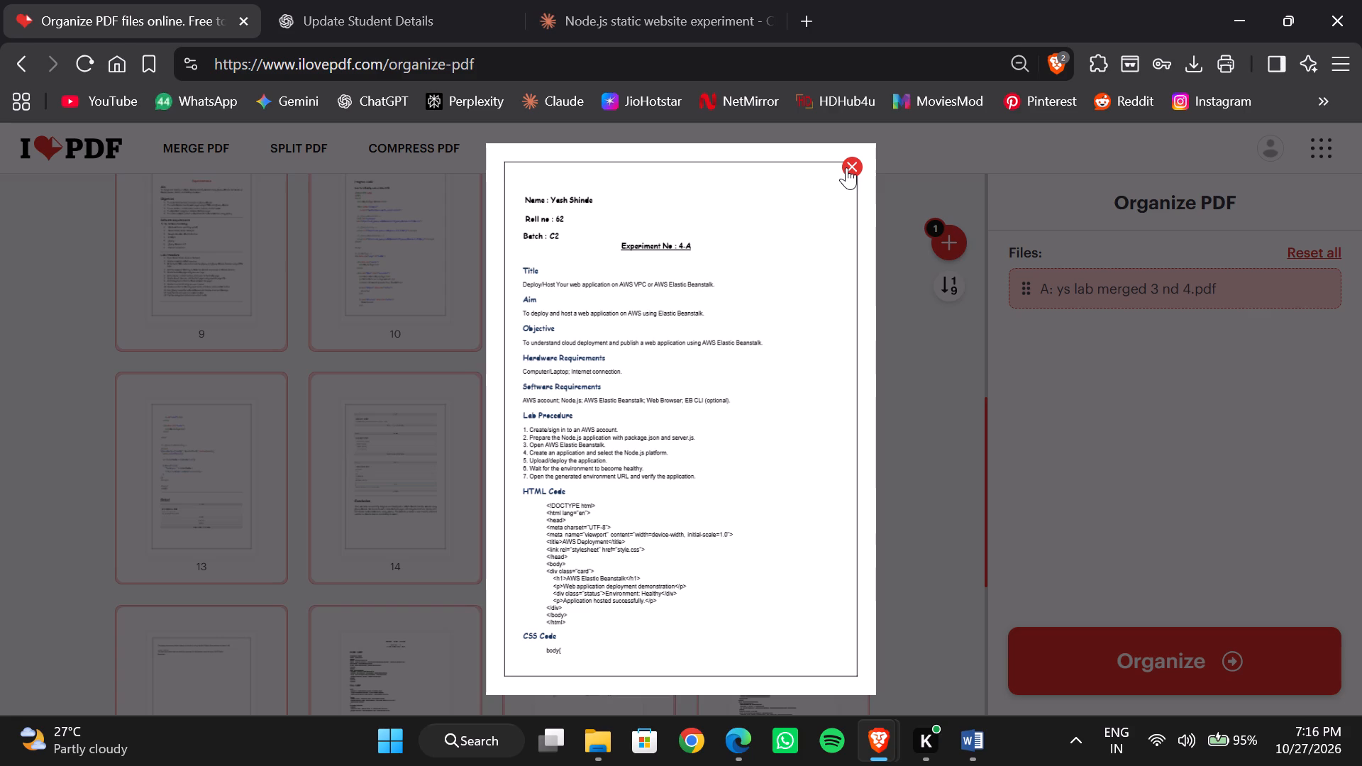
left_click(846, 167)
scroll(853, 453, "down", 2)
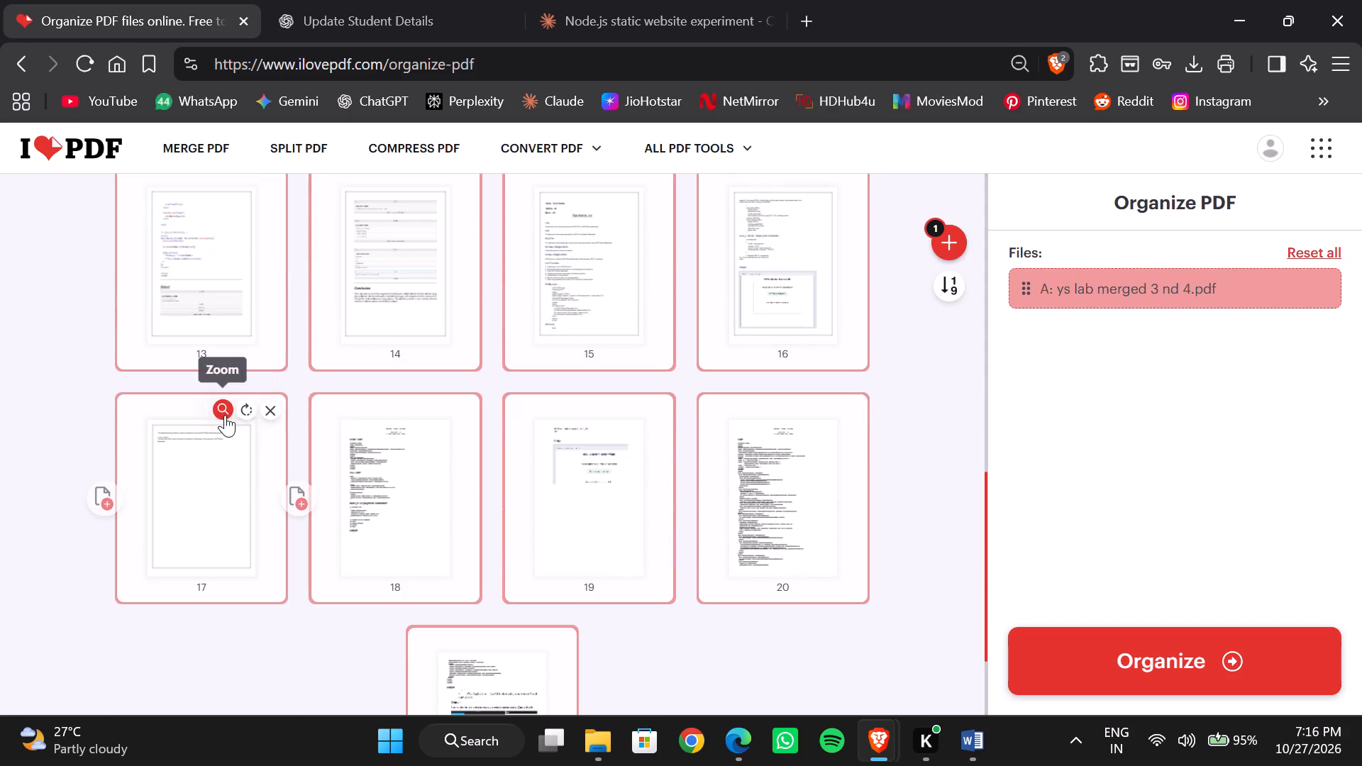
left_click(223, 415)
left_click(849, 166)
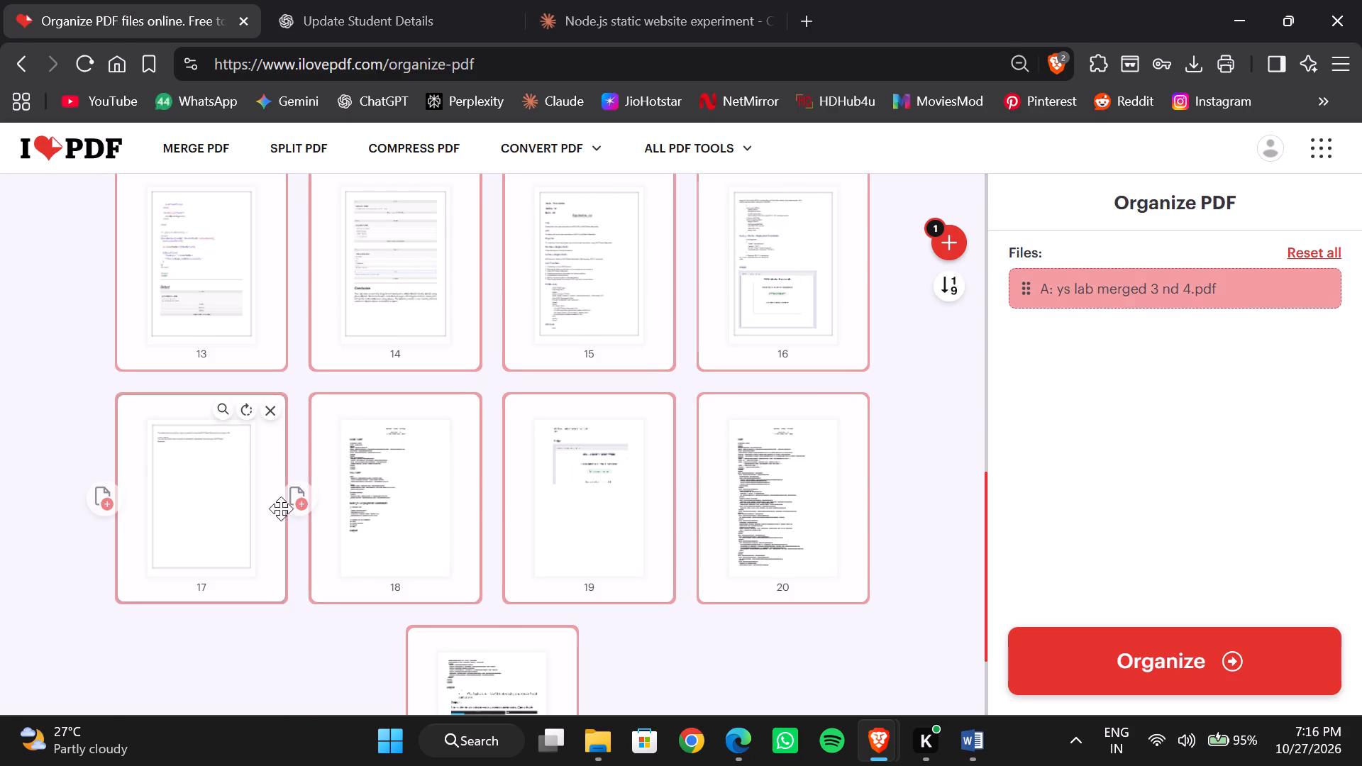
Insert a blank page between pages 17 and 18 of the merged PDF, and preview page 18.
left_click(298, 505)
left_click(611, 408)
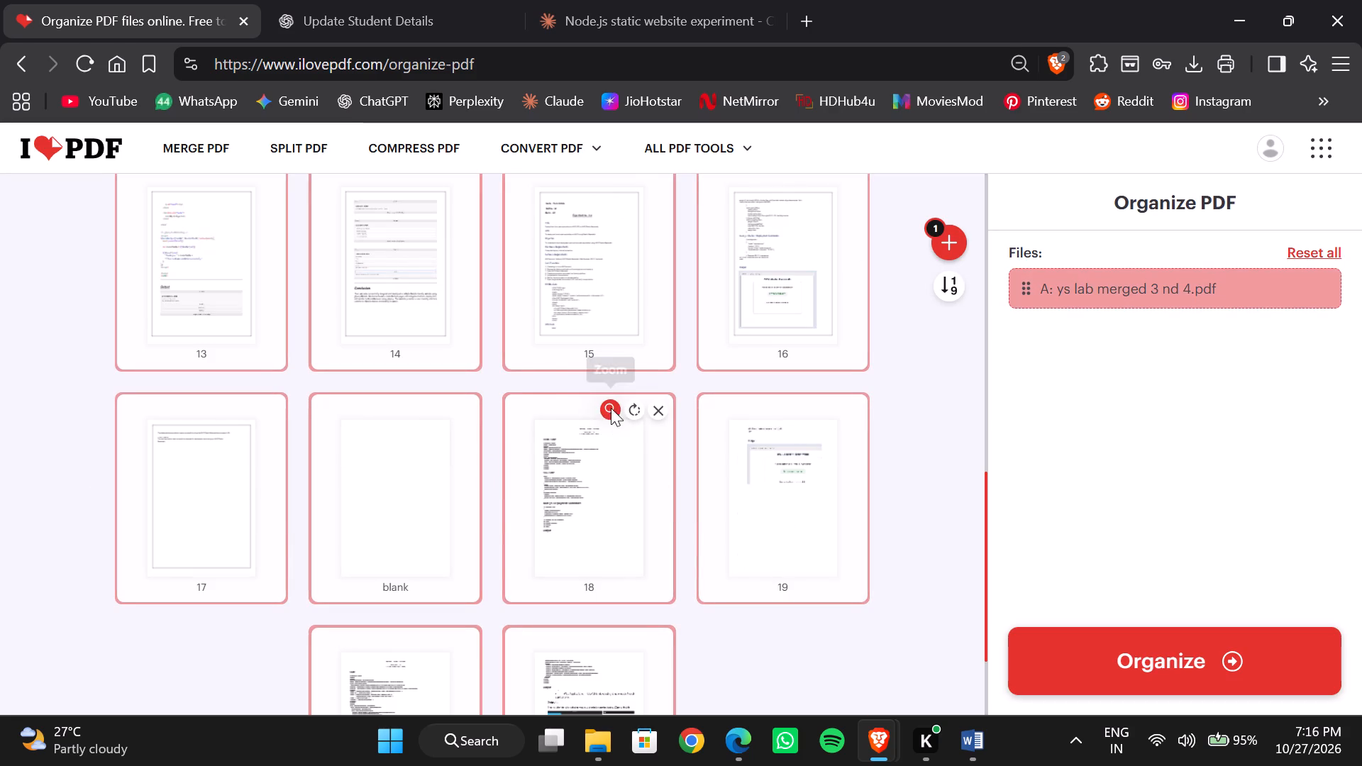
left_click(856, 170)
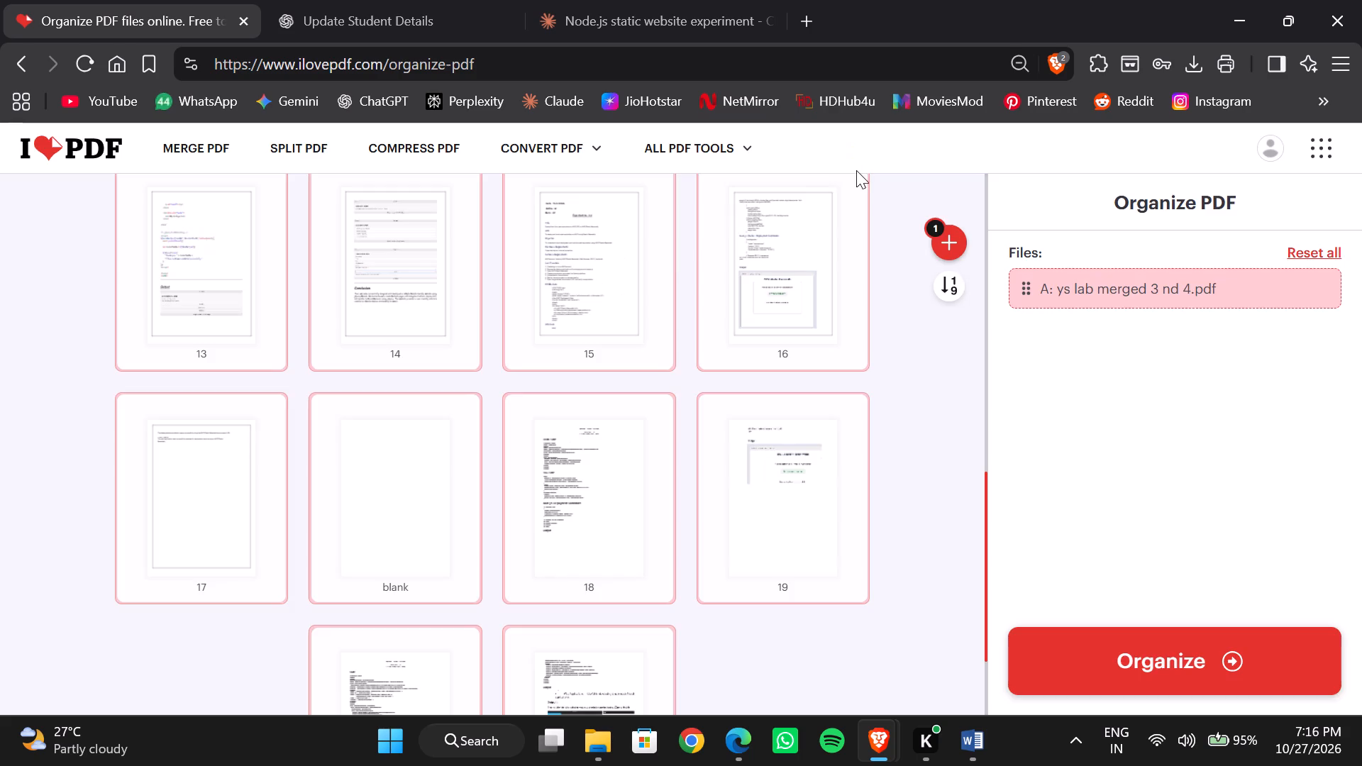
Preview pages 20, 21 and 18 of the merged PDF enlarged, checking their experiment headings.
scroll(763, 448, "down", 2)
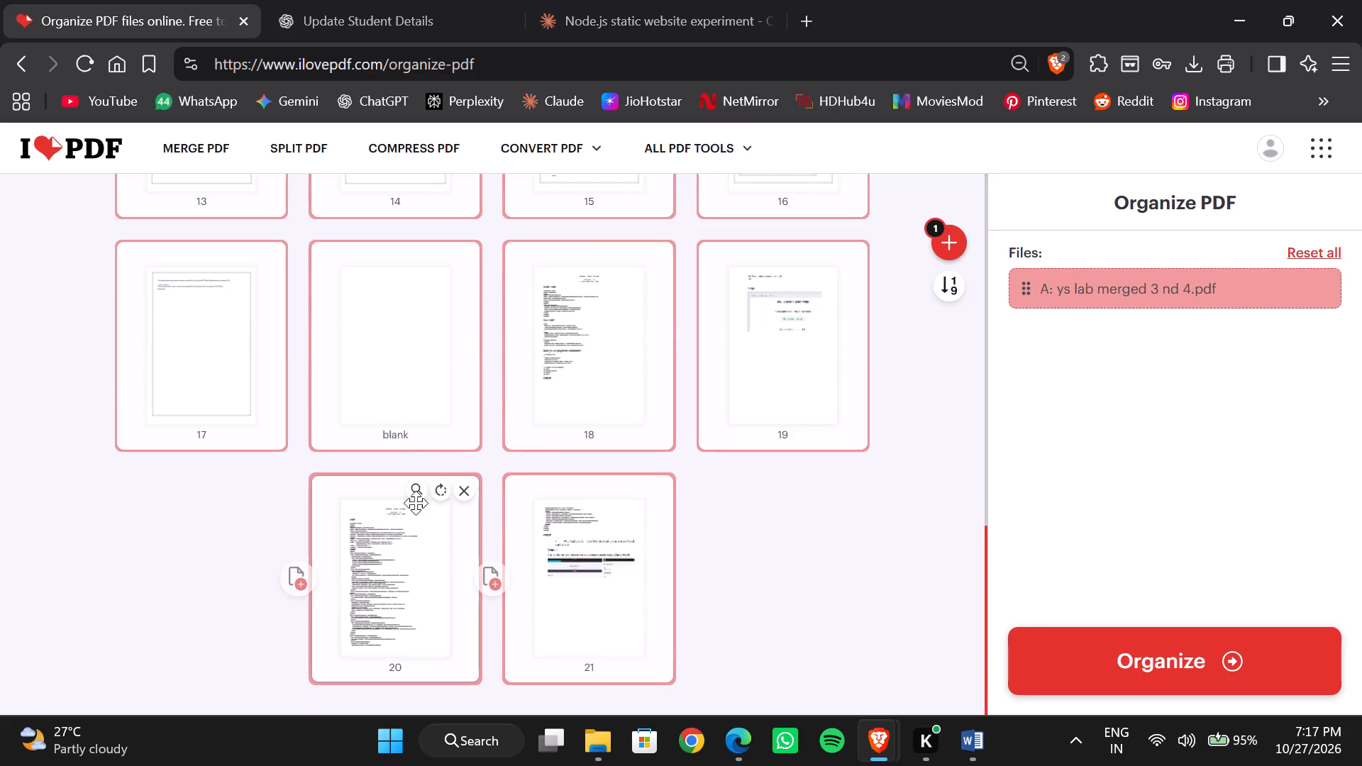
left_click(406, 492)
left_click(411, 491)
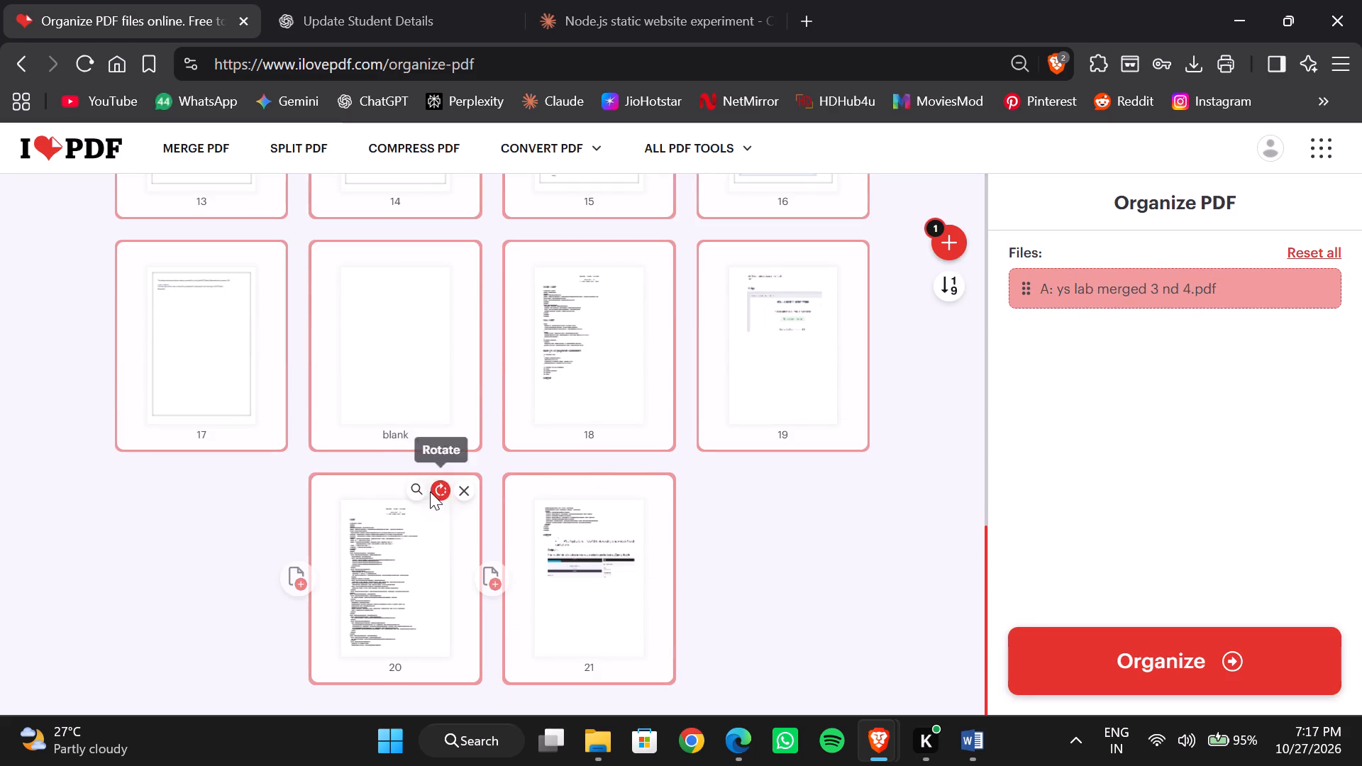
left_click(419, 492)
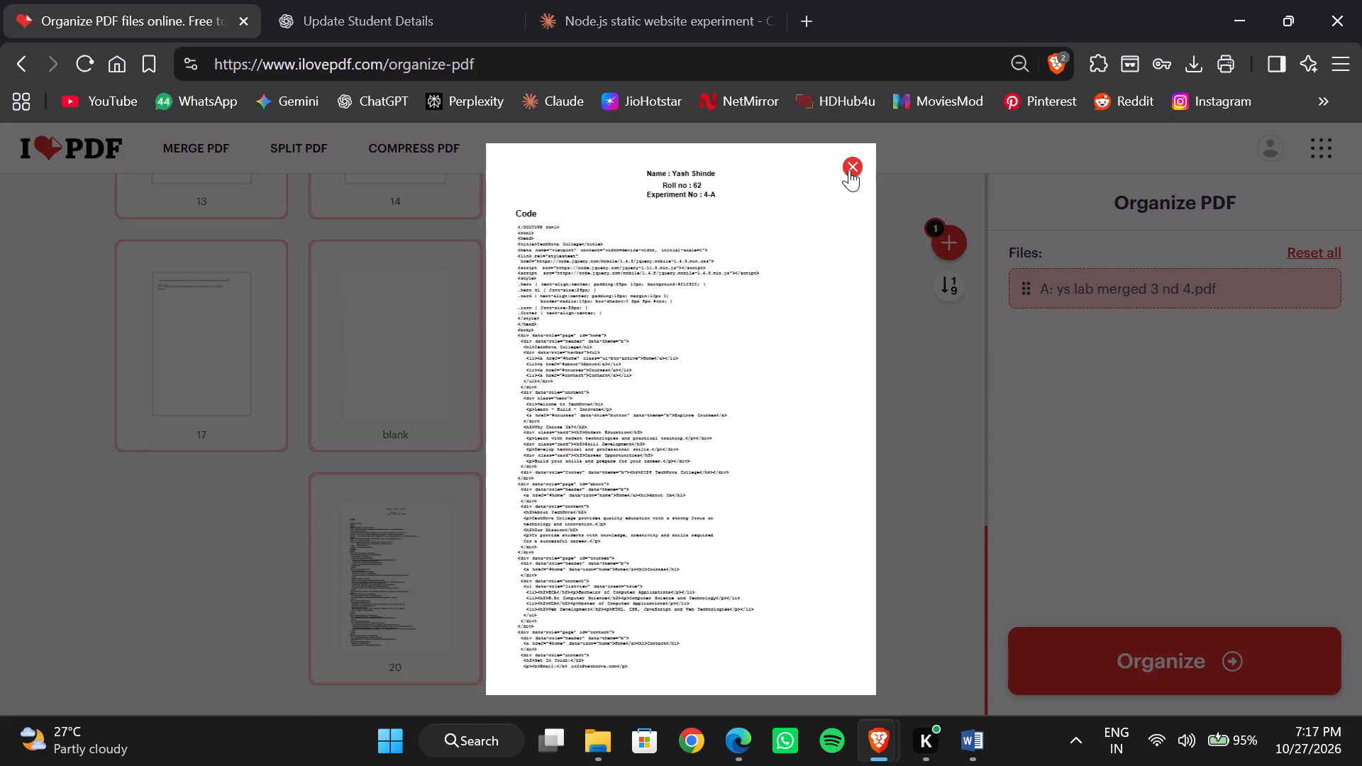
left_click(849, 170)
left_click(612, 496)
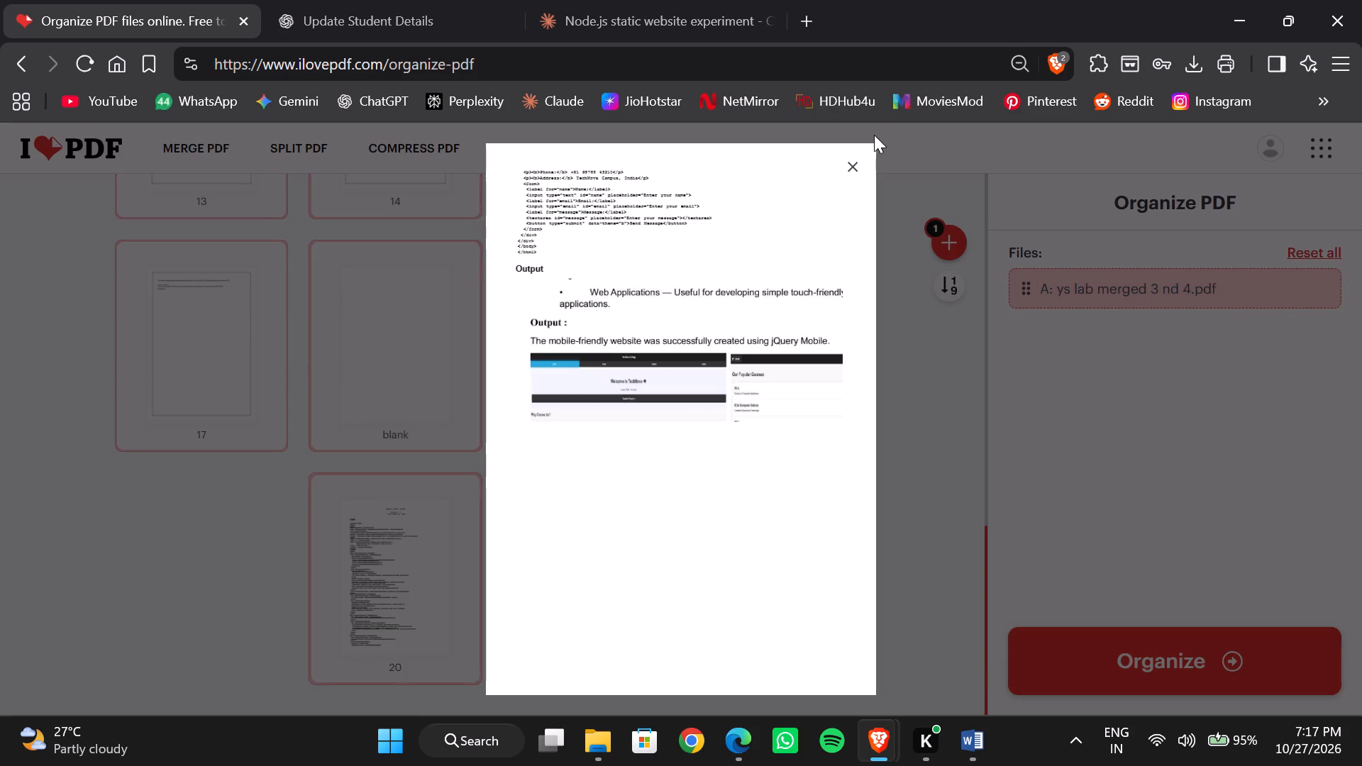
left_click(853, 162)
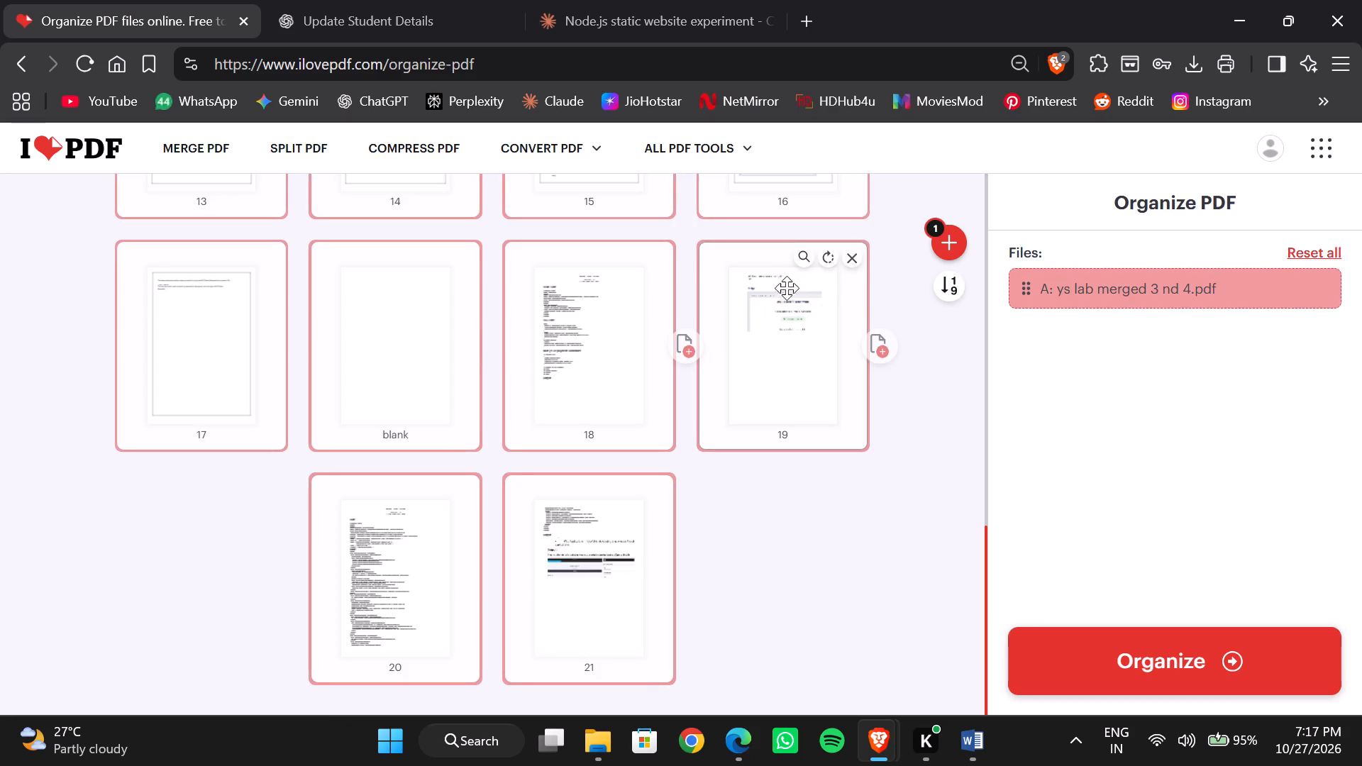
left_click(608, 263)
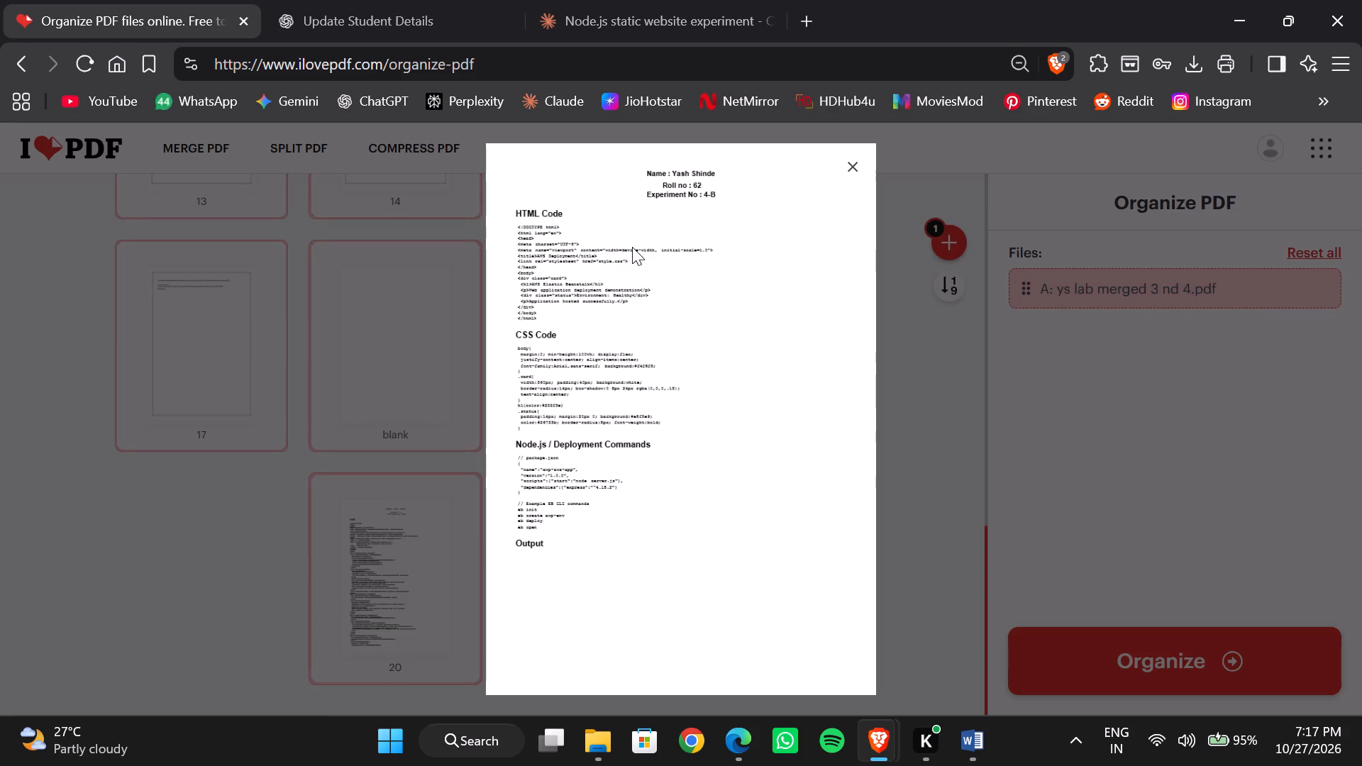
left_click(844, 167)
Preview pages 15 and 9 enlarged and examine the order of the merged PDF's pages around them.
scroll(784, 327, "up", 2)
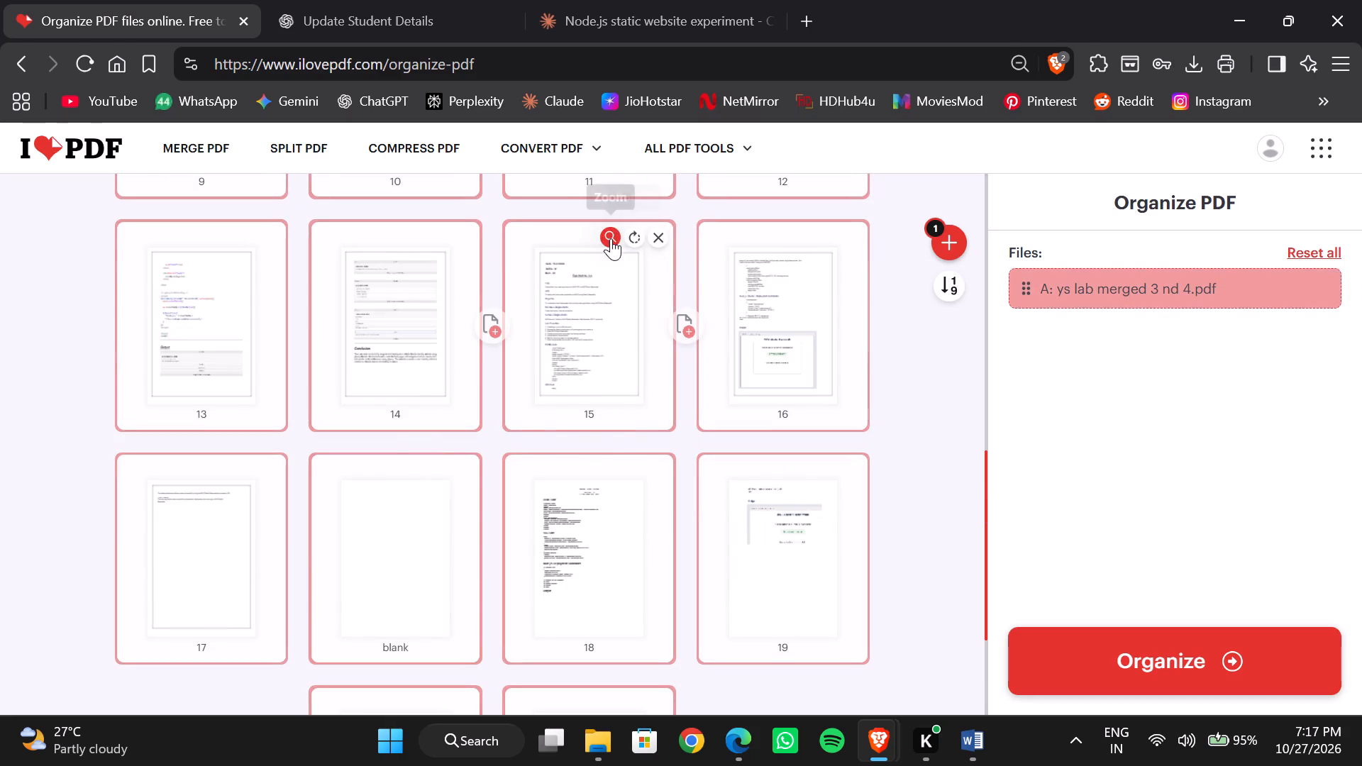
left_click(610, 238)
left_click(846, 172)
scroll(752, 313, "up", 2)
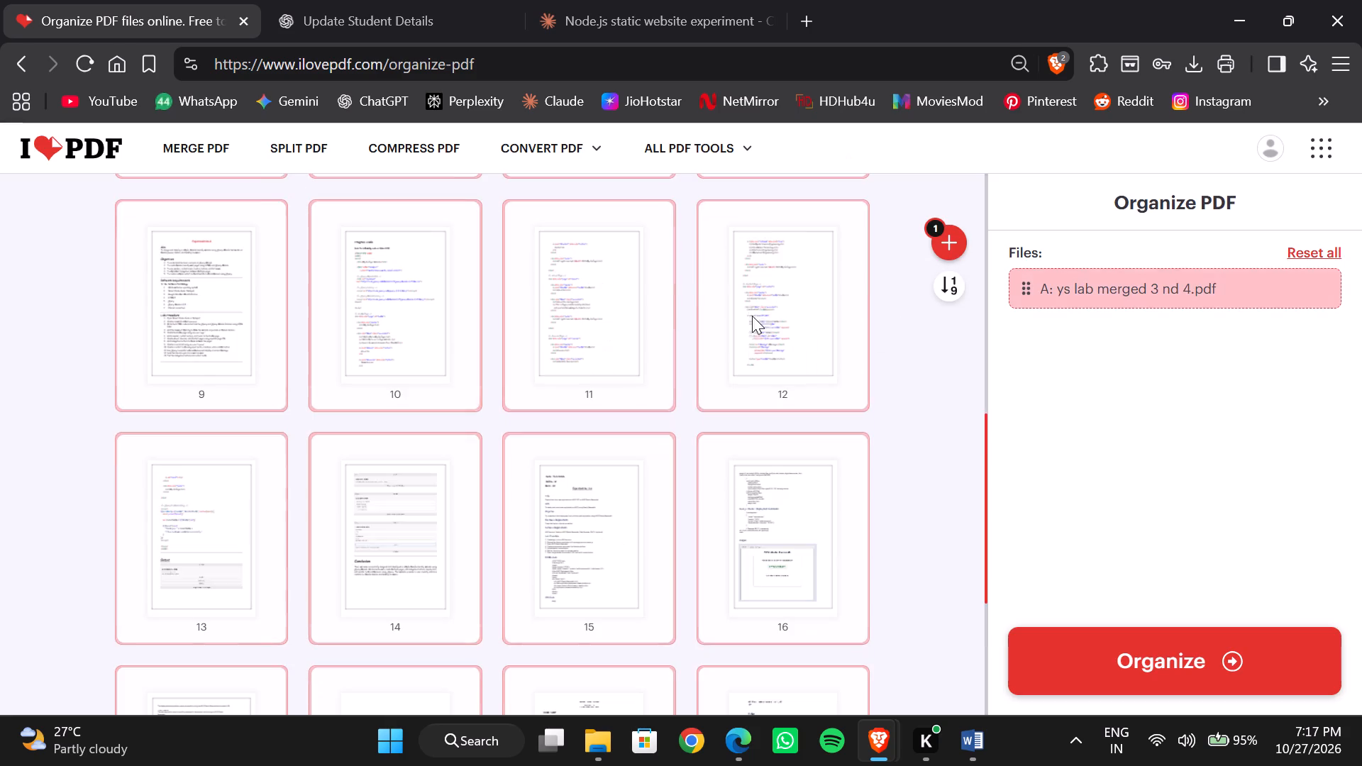
left_click(220, 222)
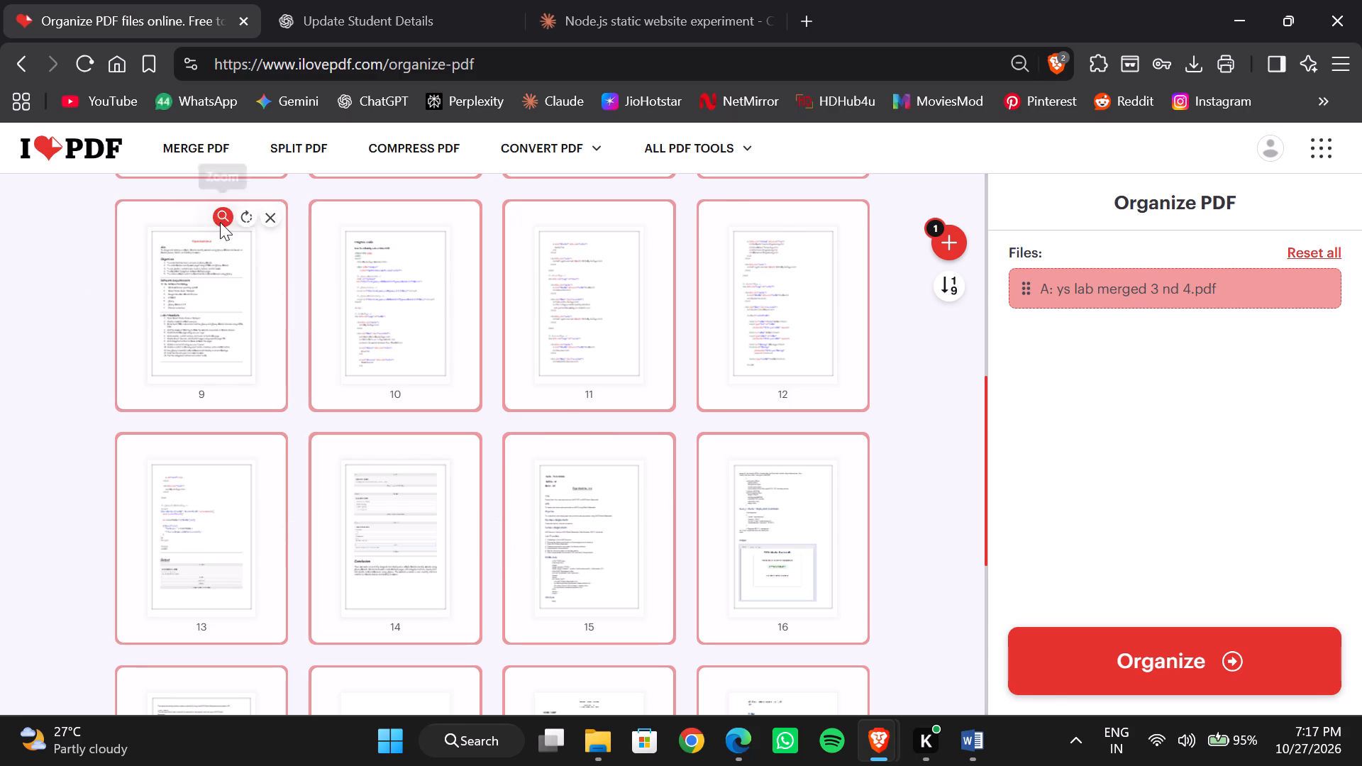
scroll(724, 288, "up", 2)
scroll(724, 288, "down", 1)
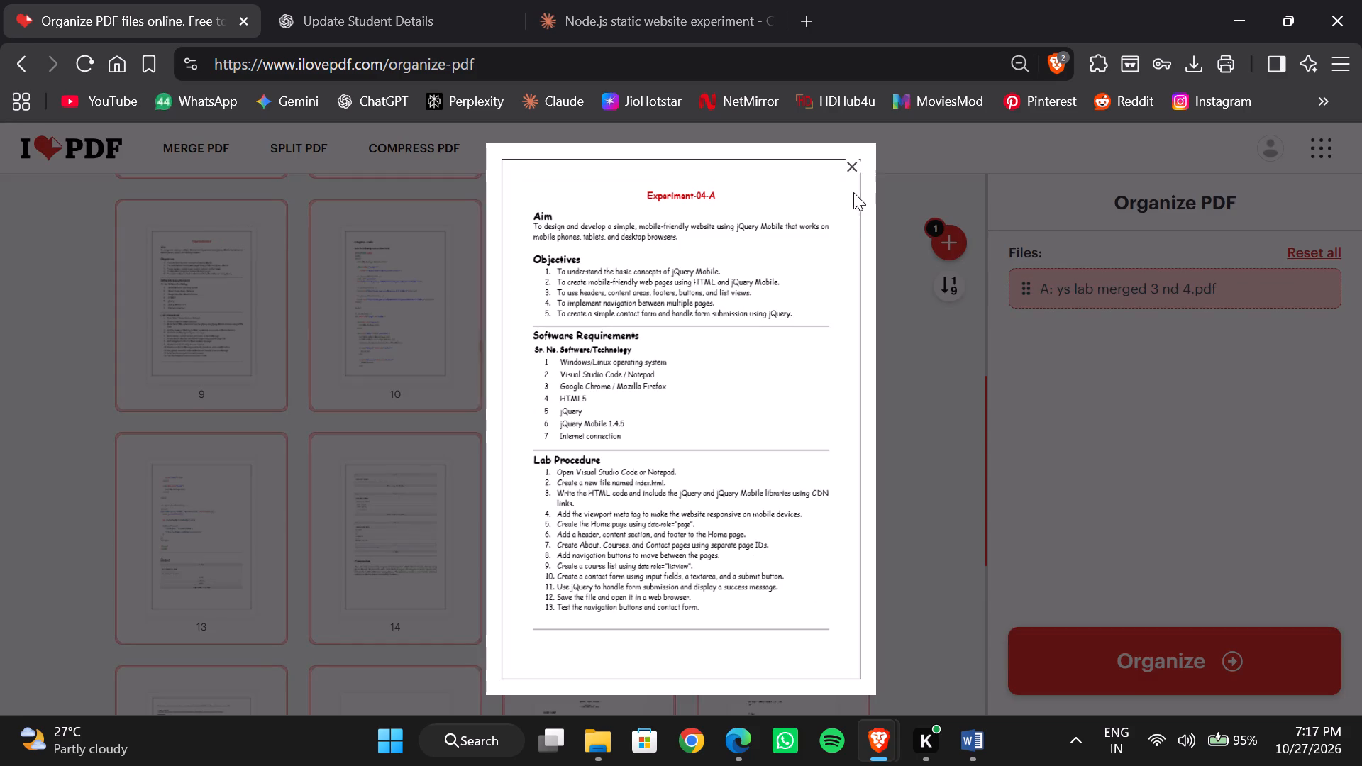
left_click(846, 162)
scroll(797, 335, "up", 2)
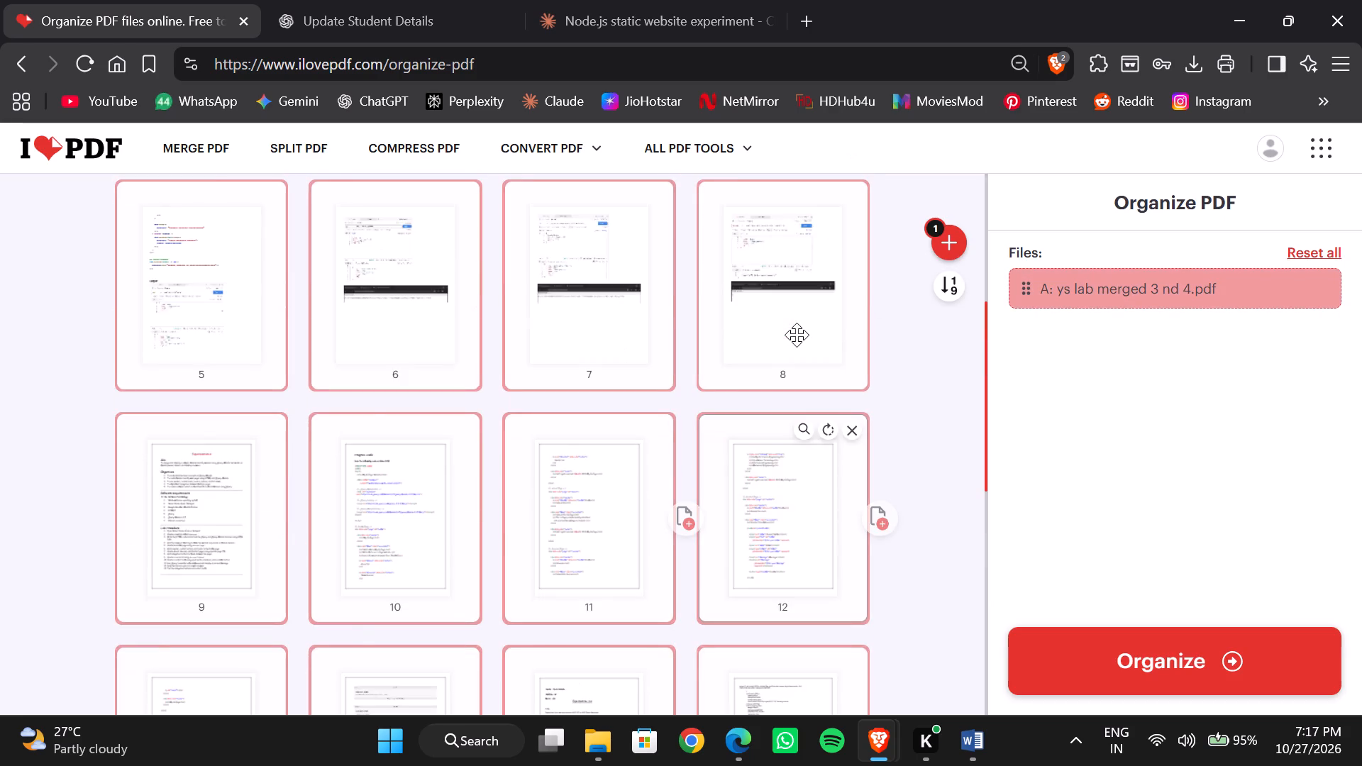
scroll(797, 335, "down", 1)
scroll(797, 335, "up", 2)
scroll(504, 359, "down", 6)
scroll(508, 360, "up", 4)
scroll(508, 360, "down", 4)
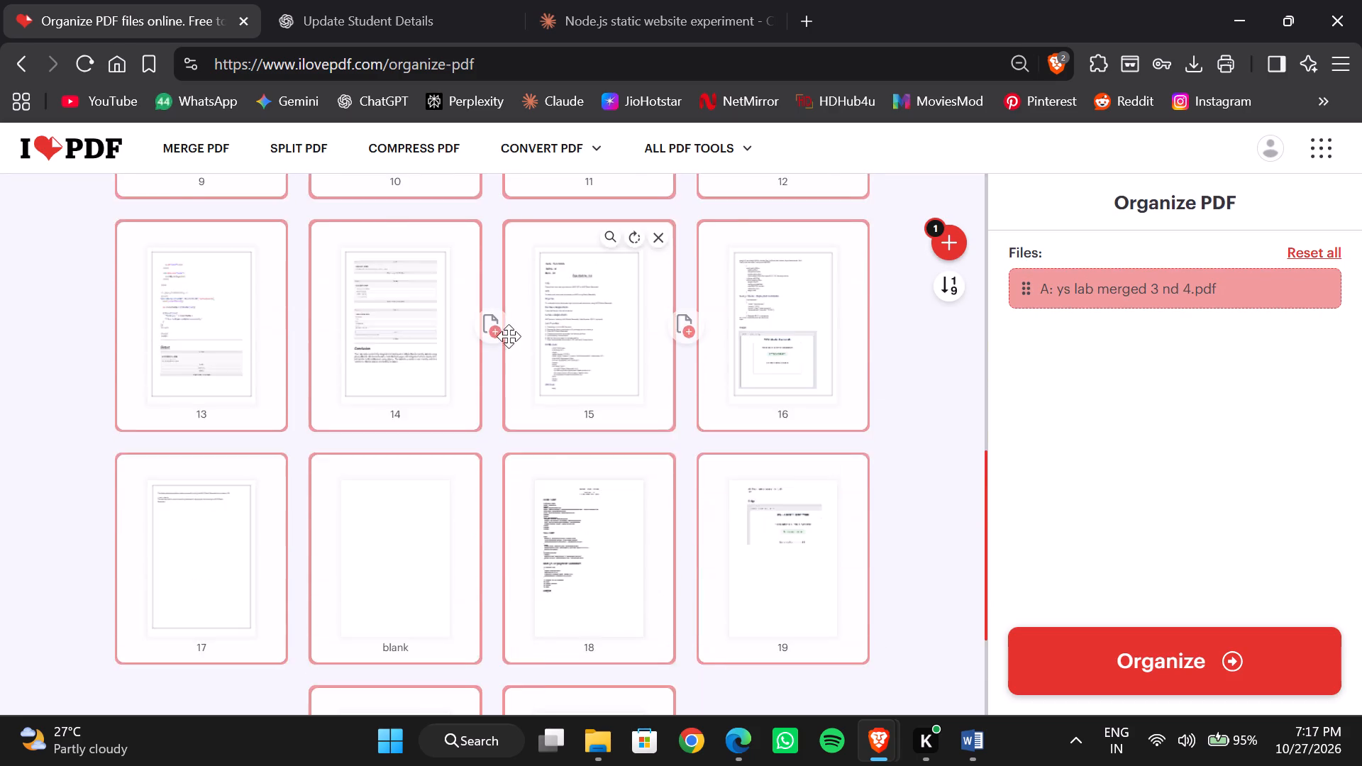
scroll(509, 336, "down", 5)
Organize the merged PDF and save the result as ys lab merged 3 nd 4_organized.pdf in the ys awp folder.
left_click(1222, 649)
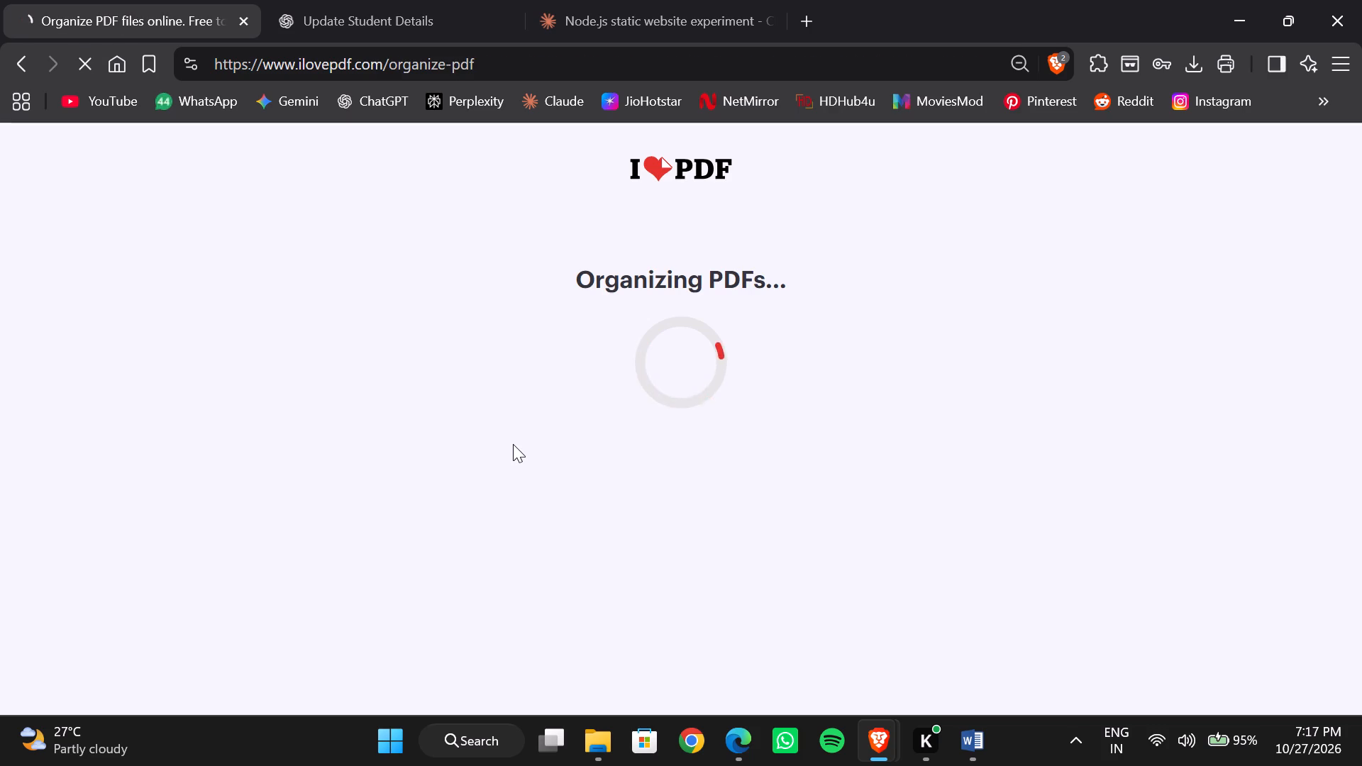
left_click(676, 299)
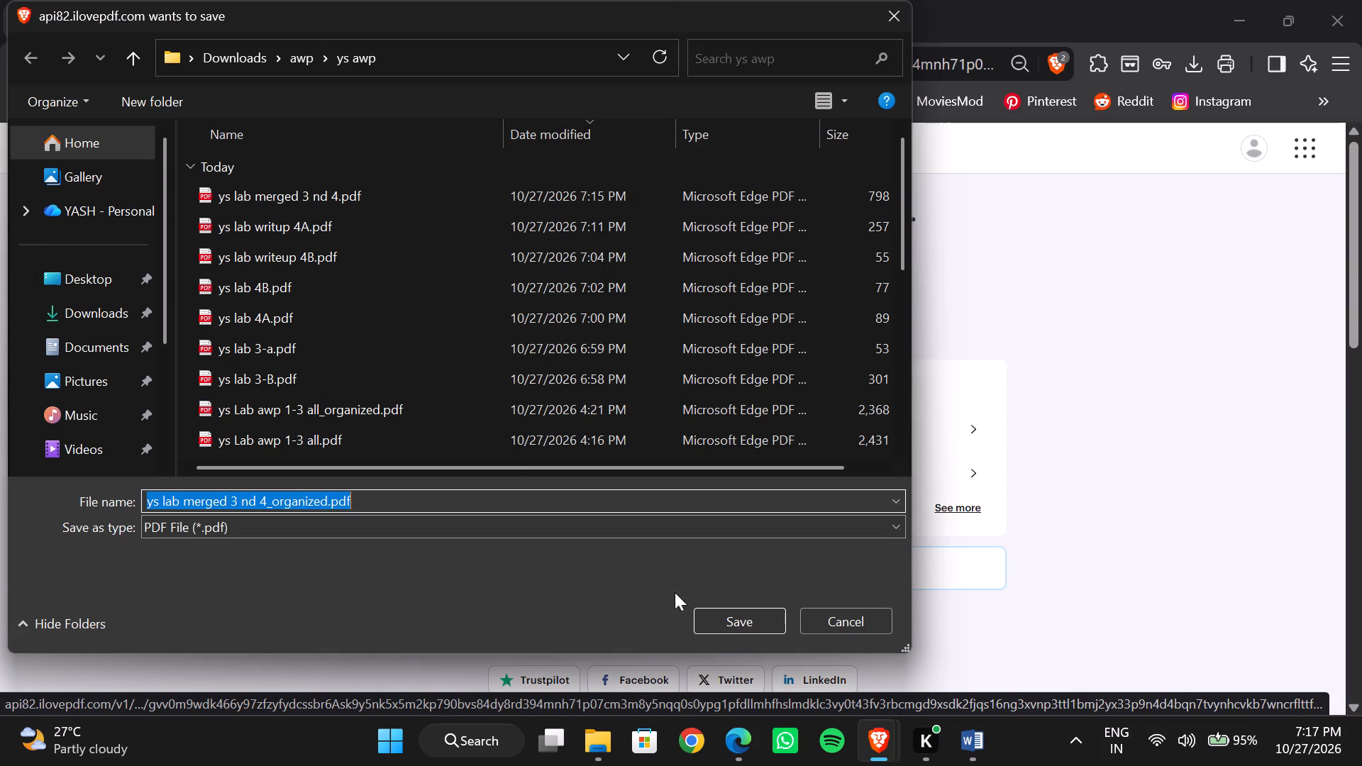
left_click(760, 626)
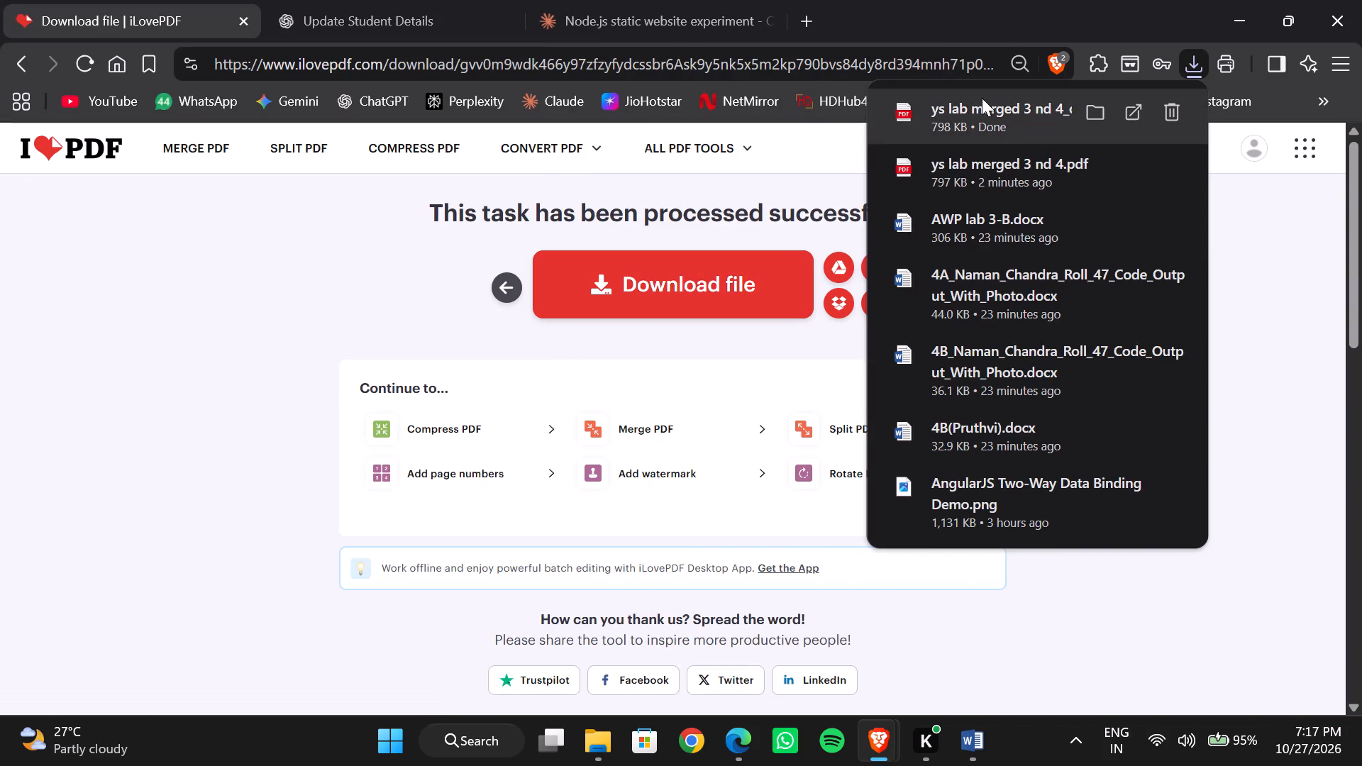
Open the downloaded ys lab merged 3 nd 4_organized.pdf and examine the experiment 3-a and 3-B pages through the start of page 9.
left_click(976, 107)
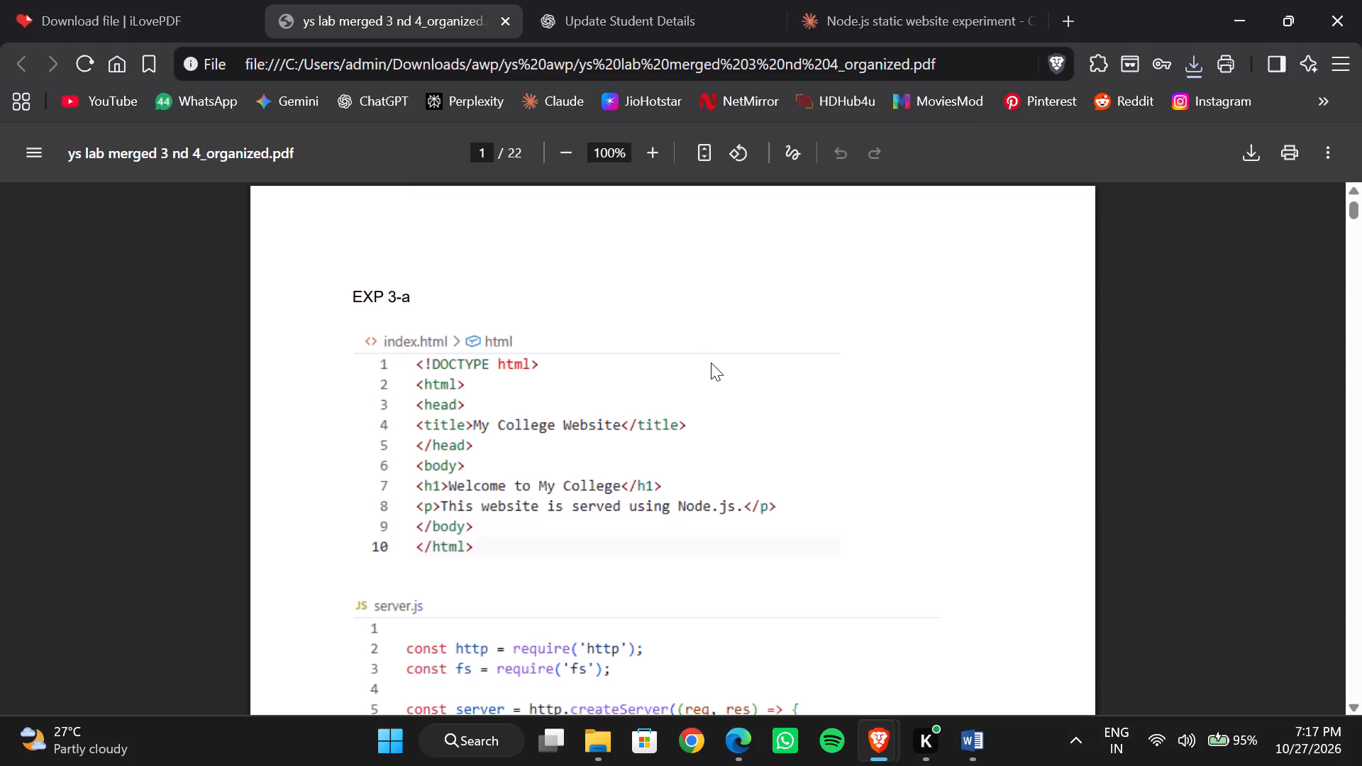
scroll(711, 362, "down", 7)
scroll(710, 365, "up", 8)
scroll(707, 355, "down", 5)
scroll(707, 355, "up", 6)
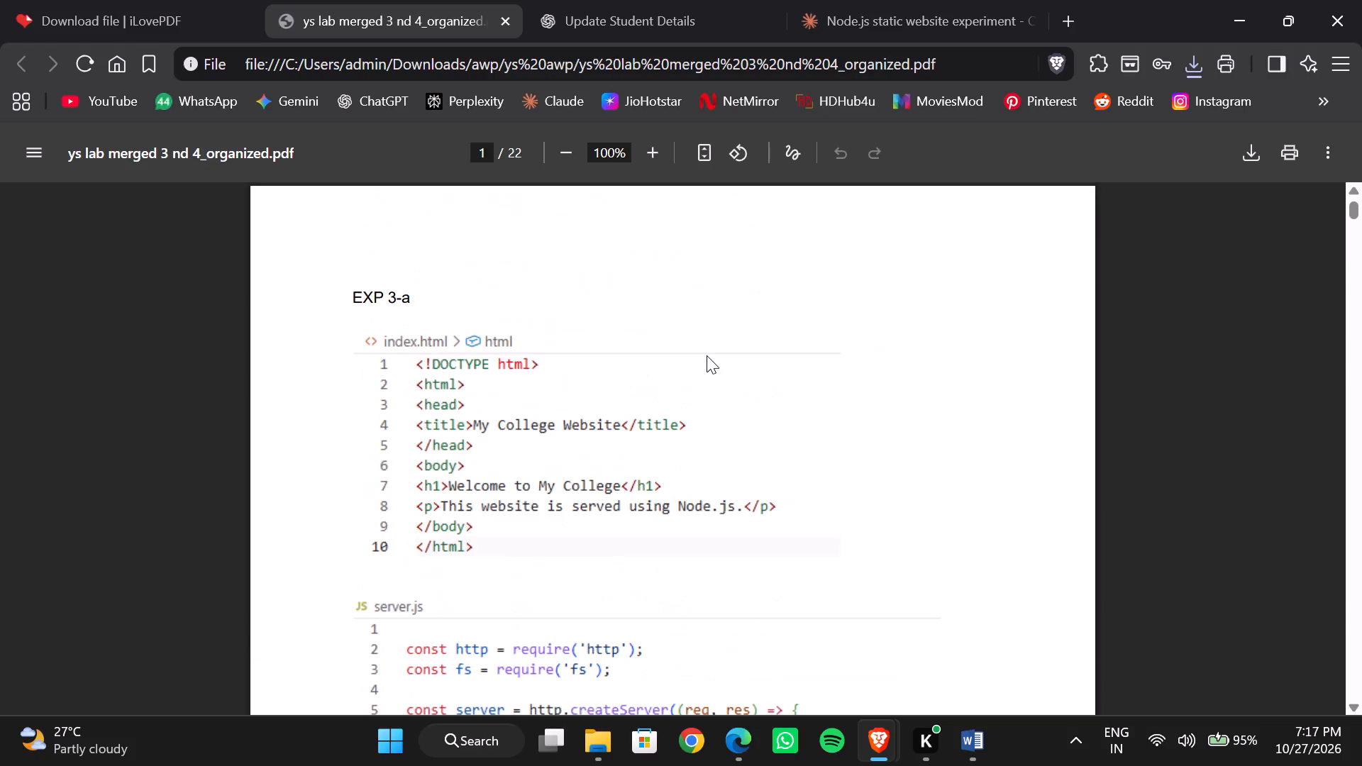
scroll(707, 355, "down", 18)
scroll(699, 348, "down", 5)
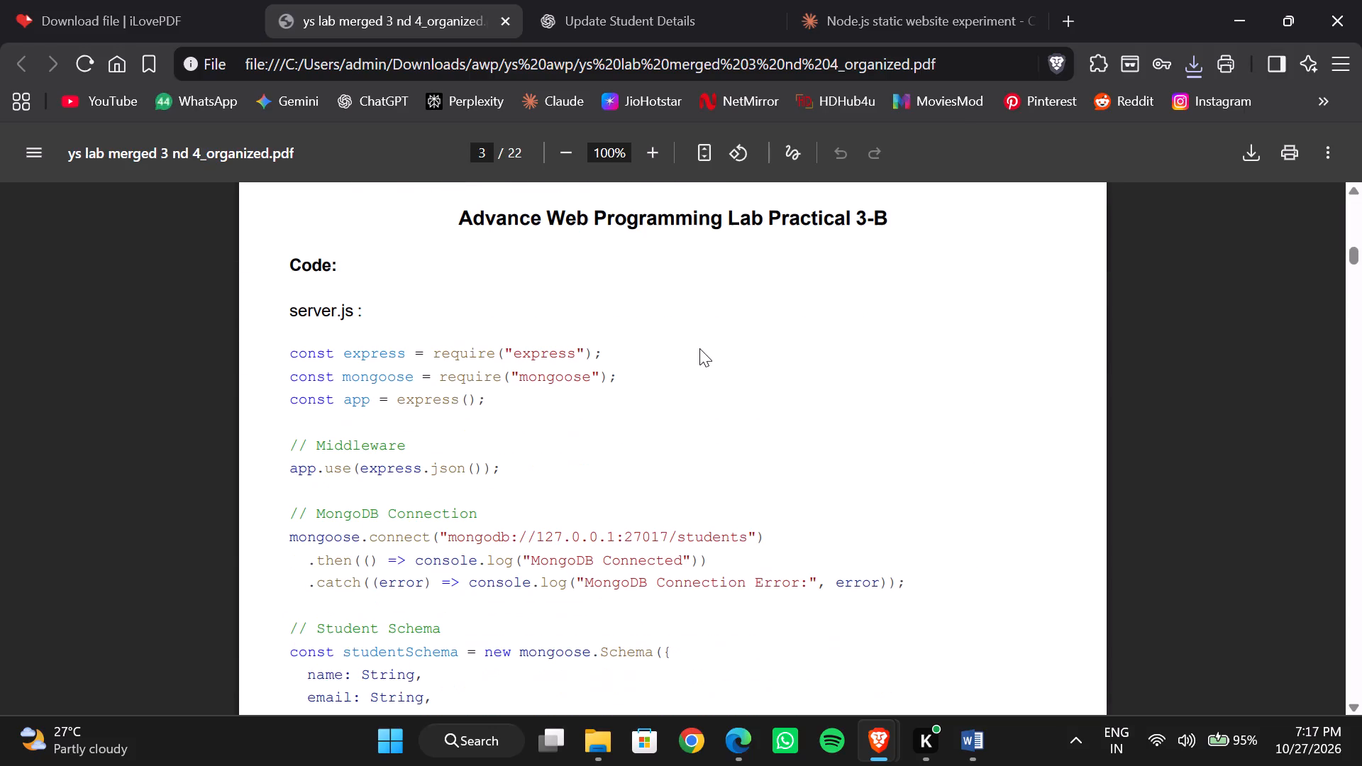
scroll(699, 348, "down", 16)
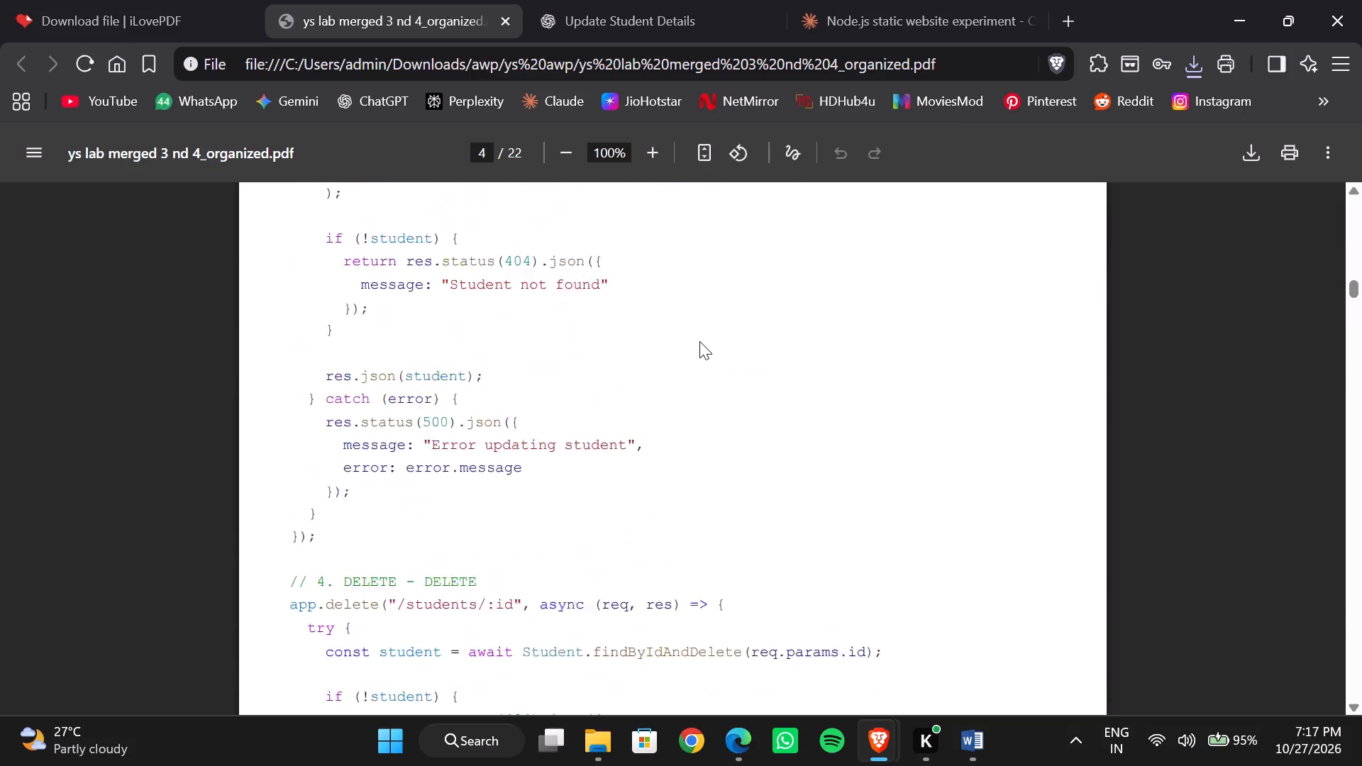
scroll(699, 341, "down", 20)
scroll(699, 341, "down", 10)
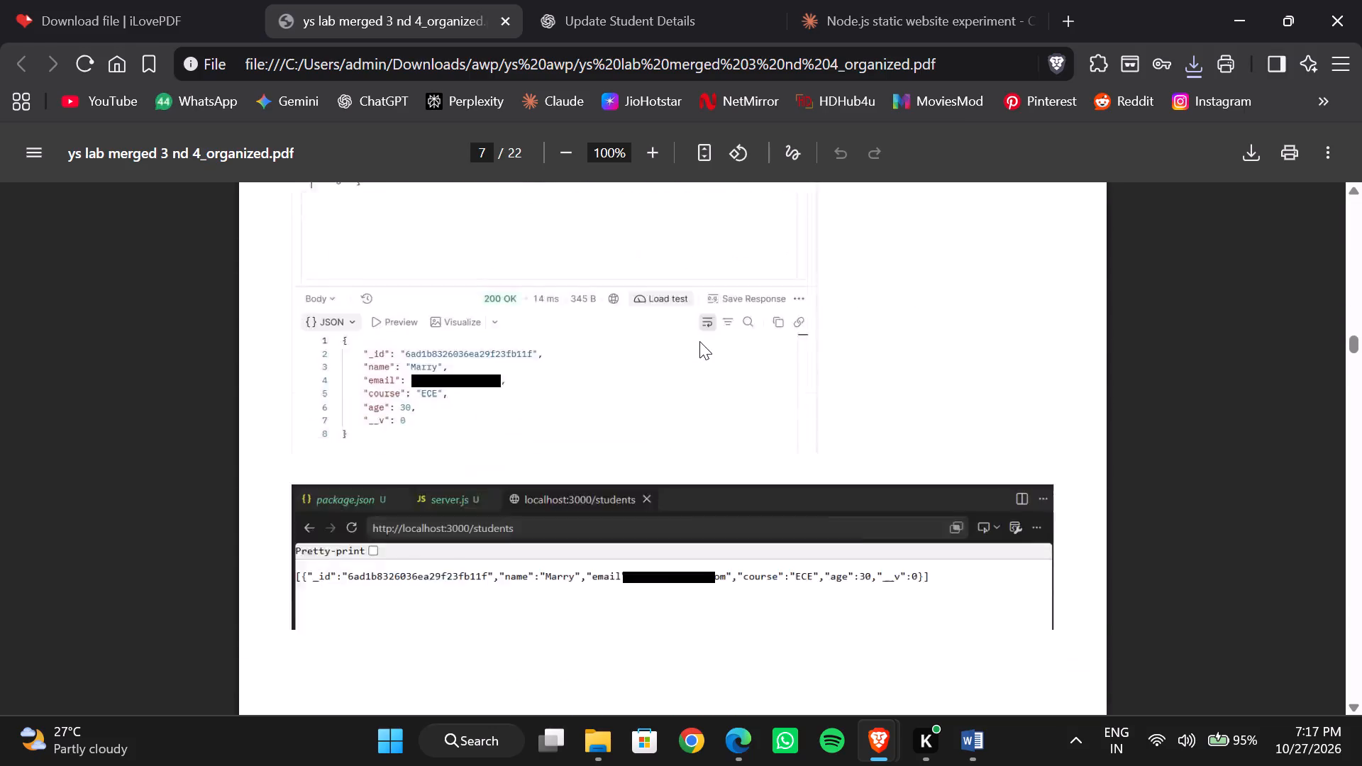
scroll(699, 341, "down", 18)
scroll(699, 341, "up", 2)
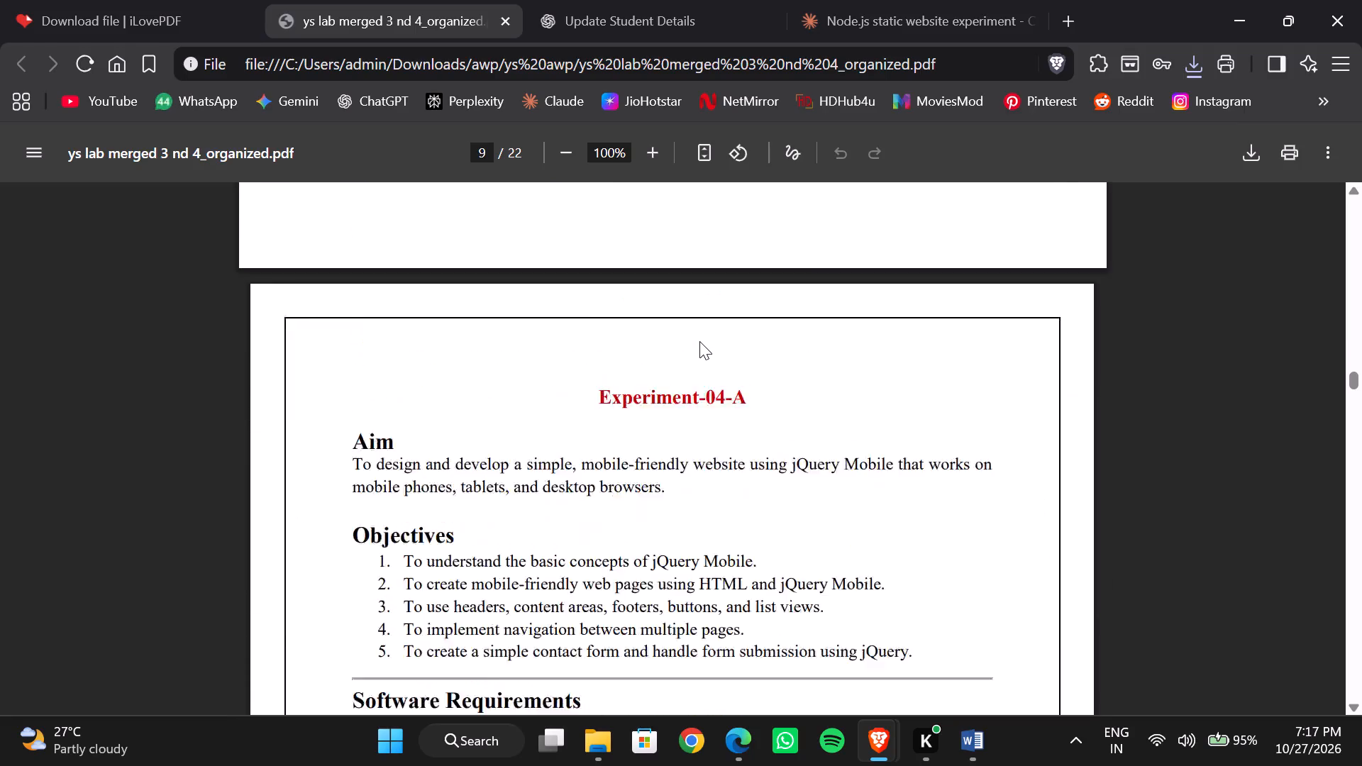
scroll(699, 341, "up", 3)
scroll(699, 341, "down", 6)
scroll(699, 341, "up", 1)
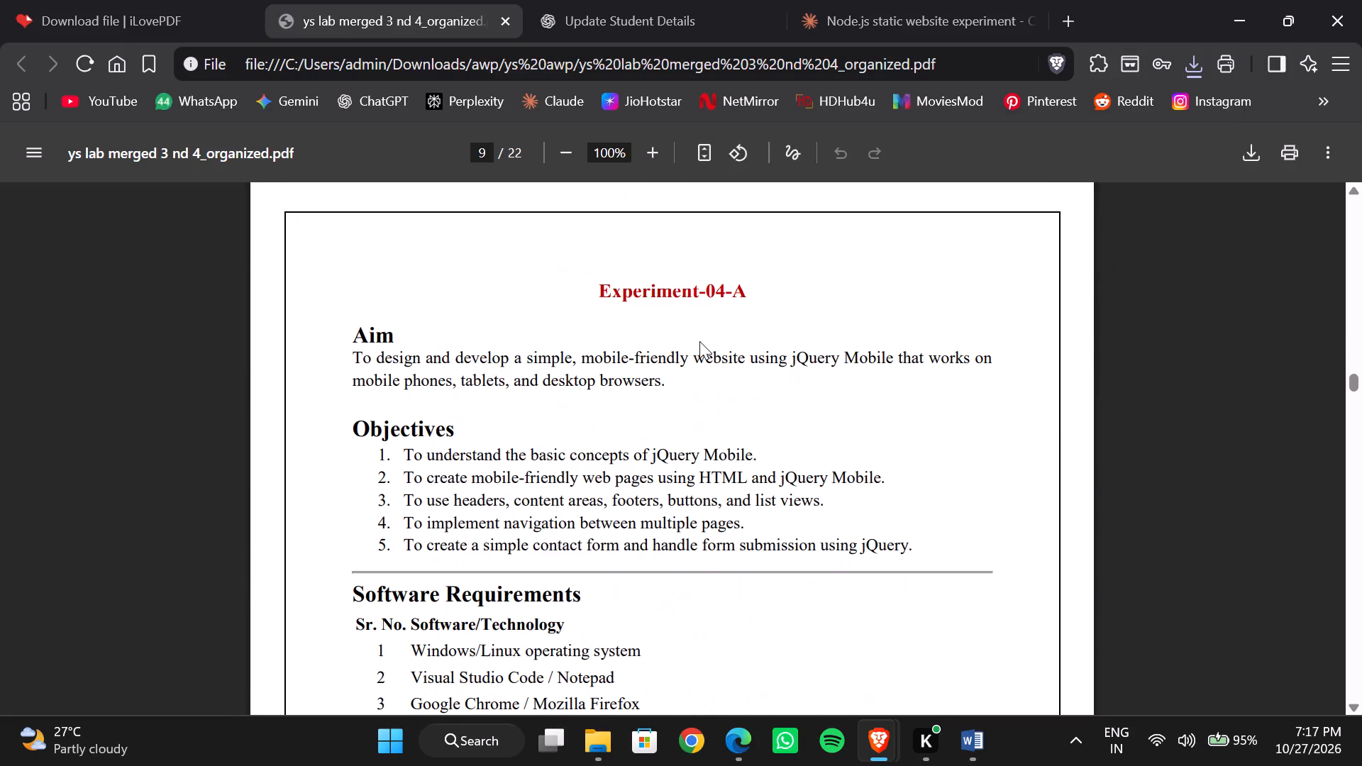
Examine pages 9 to 16 of the organized PDF, covering the experiment 4 writeups with their code and output.
scroll(699, 341, "down", 17)
scroll(699, 341, "down", 6)
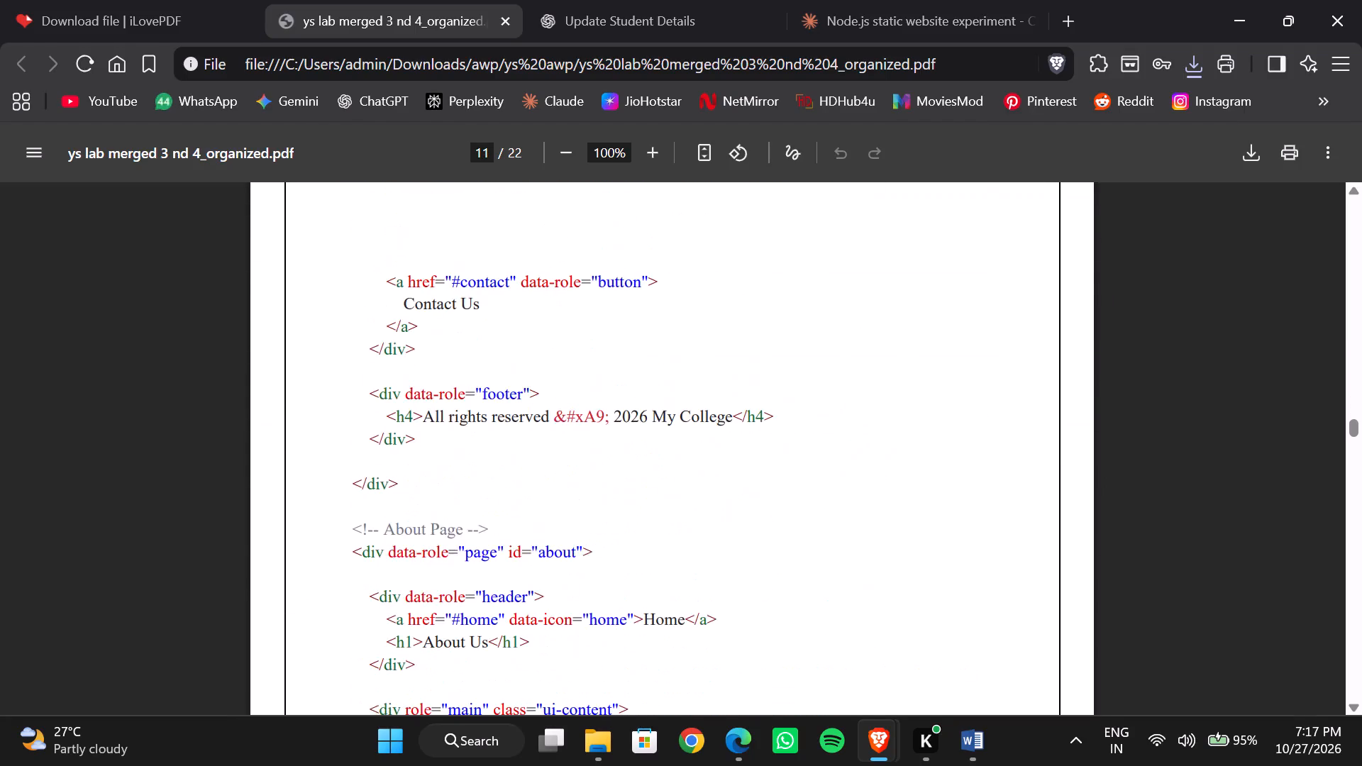
scroll(699, 341, "down", 16)
scroll(699, 341, "down", 11)
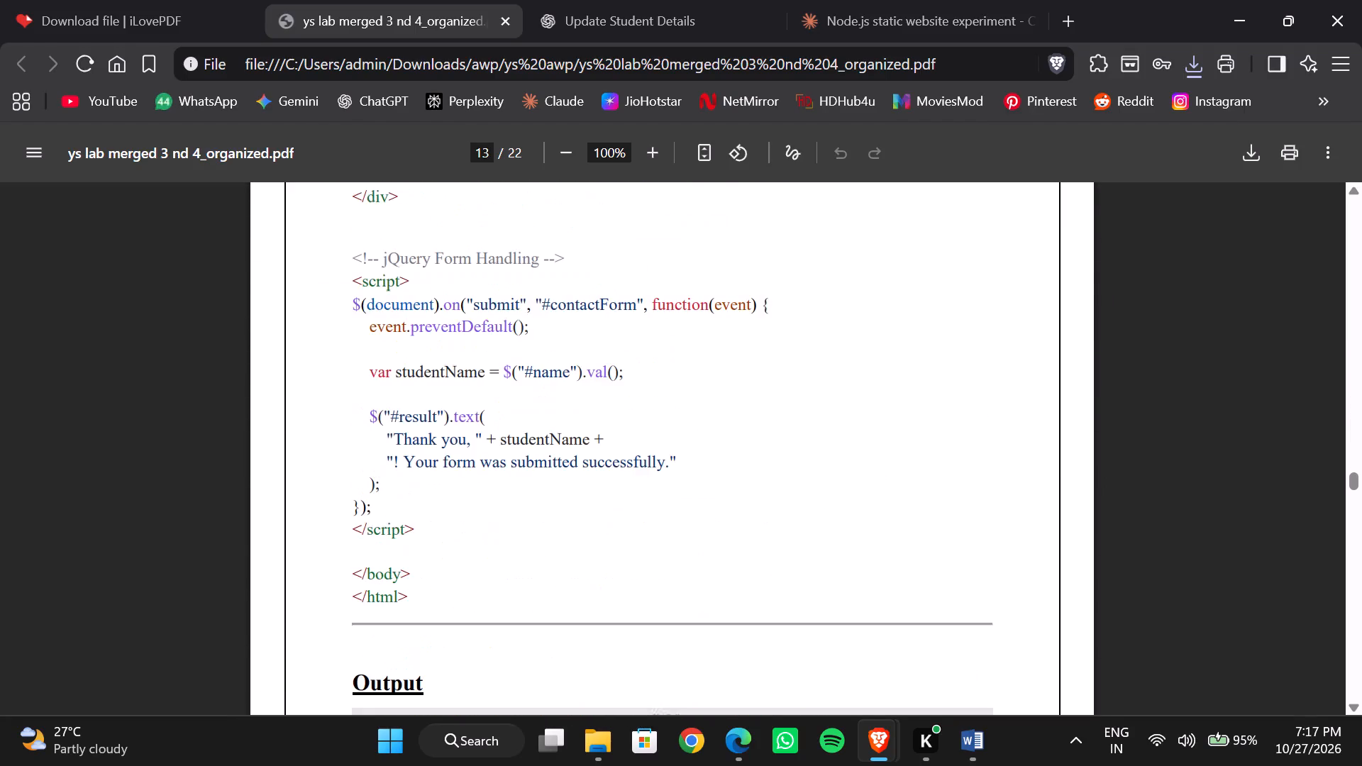
scroll(699, 341, "down", 6)
scroll(696, 340, "up", 3)
scroll(696, 340, "down", 15)
scroll(696, 338, "up", 7)
scroll(696, 338, "down", 8)
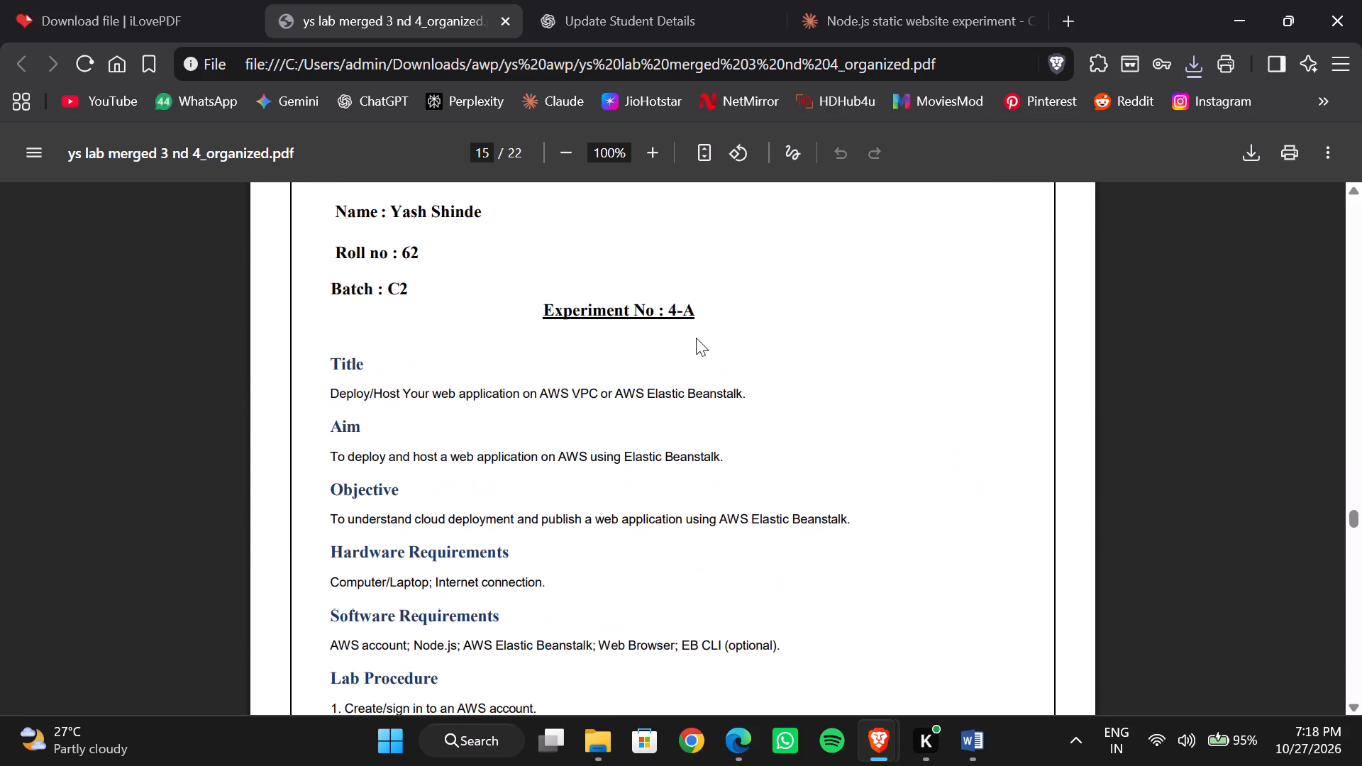
scroll(696, 338, "down", 7)
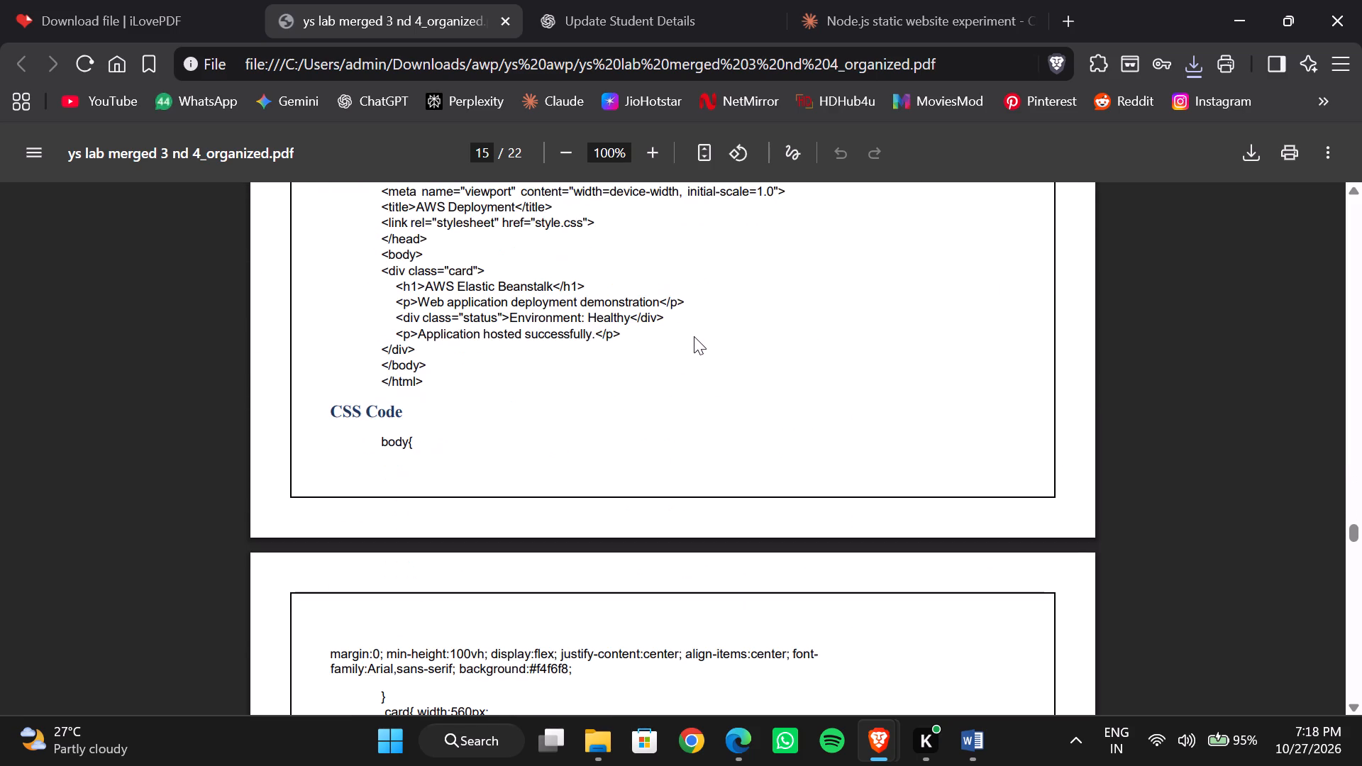
scroll(694, 336, "down", 12)
scroll(694, 336, "up", 5)
scroll(694, 336, "down", 4)
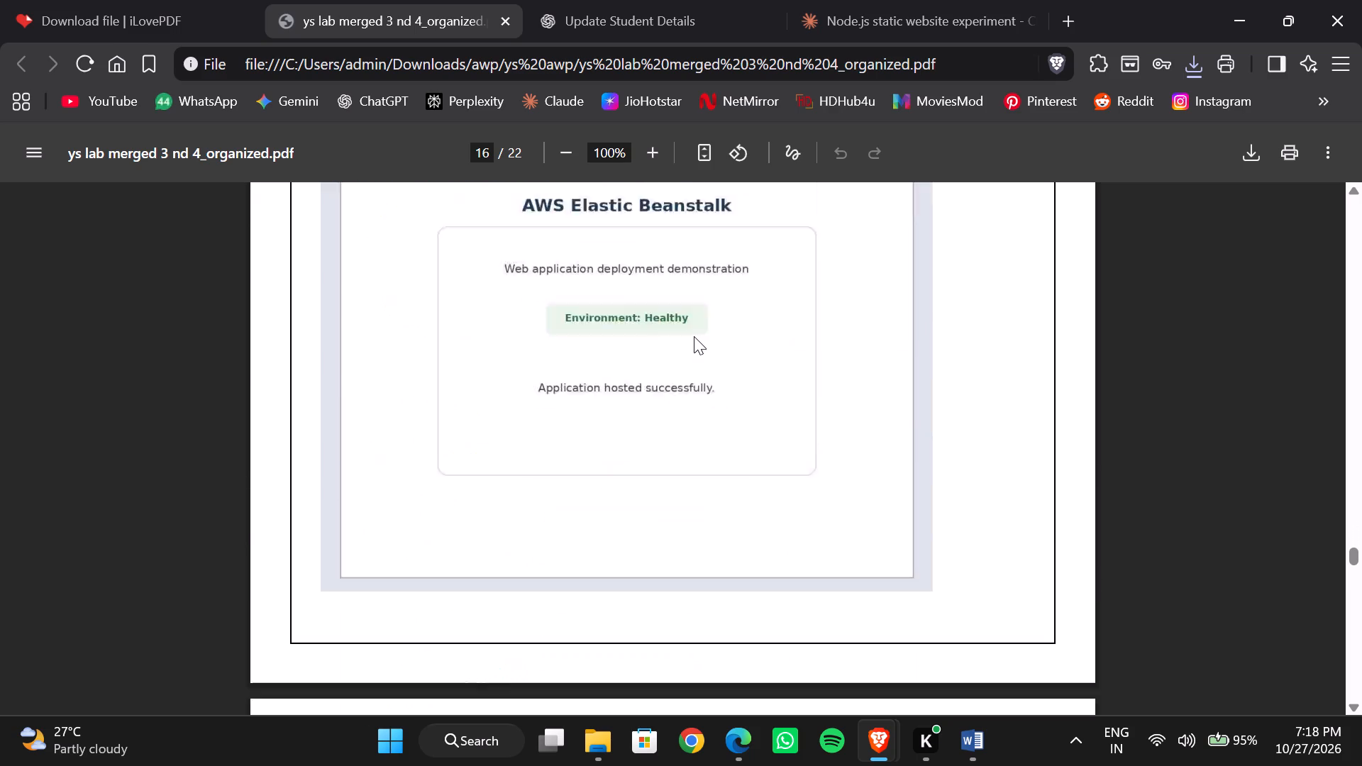
Examine pages 17 to 22 of the organized PDF, including the inserted blank page and the headings of the code pages.
scroll(694, 336, "down", 20)
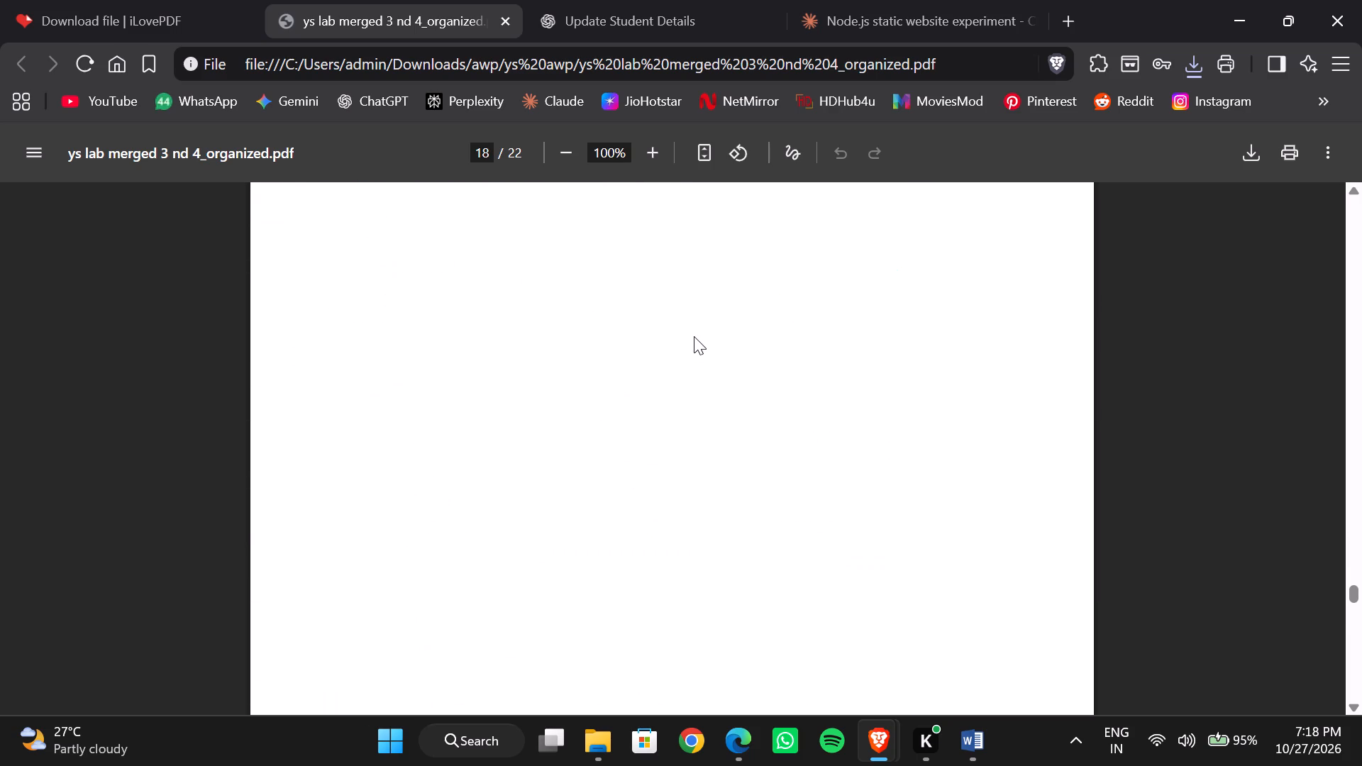
scroll(694, 336, "down", 8)
scroll(694, 336, "up", 10)
scroll(694, 336, "down", 11)
scroll(692, 335, "up", 2)
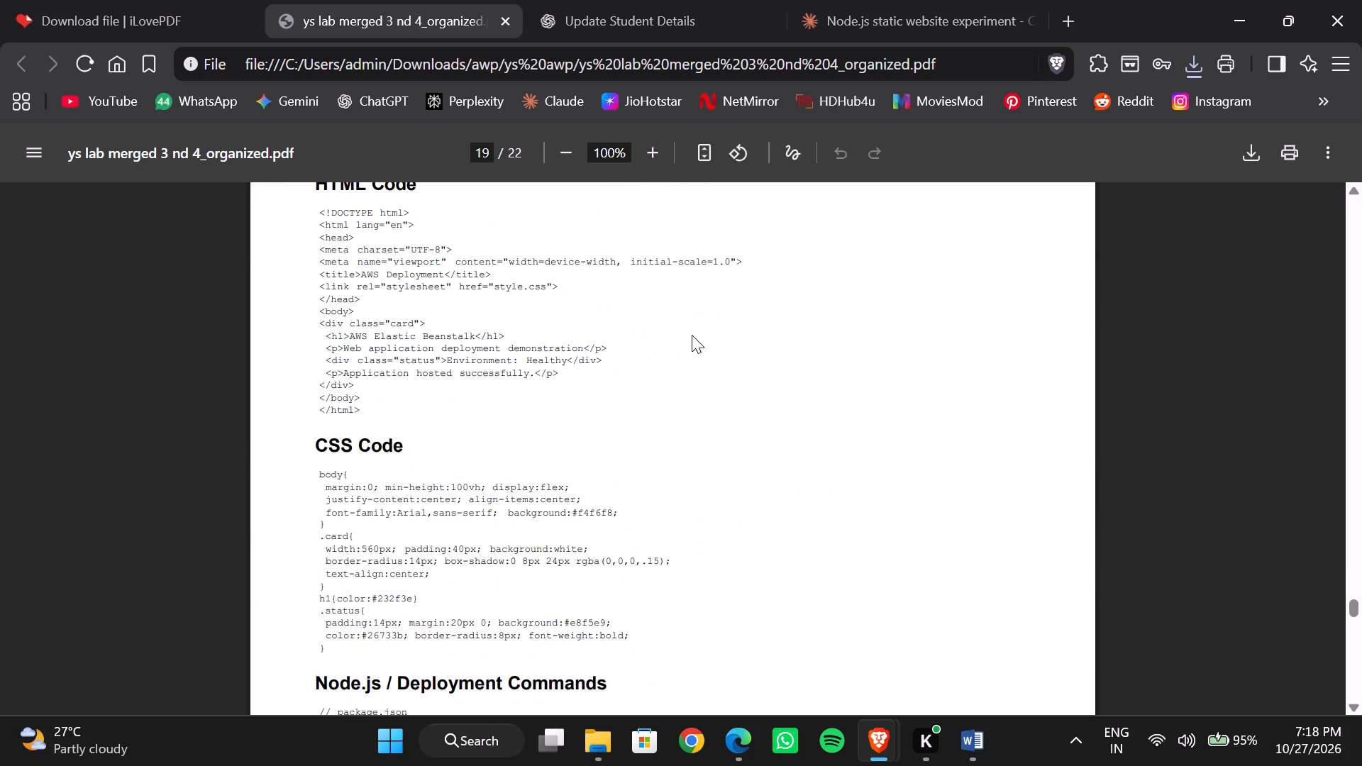
scroll(692, 335, "down", 18)
scroll(689, 333, "down", 4)
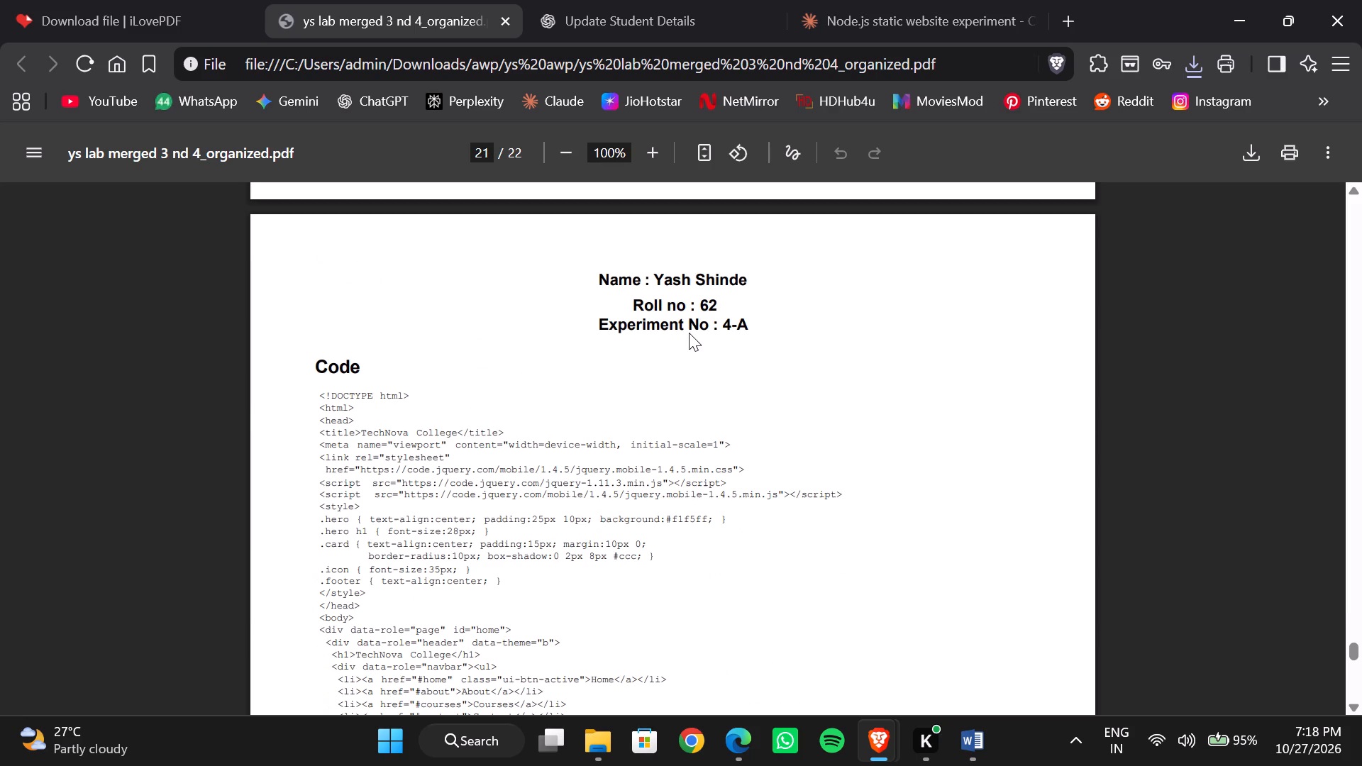
scroll(689, 333, "down", 5)
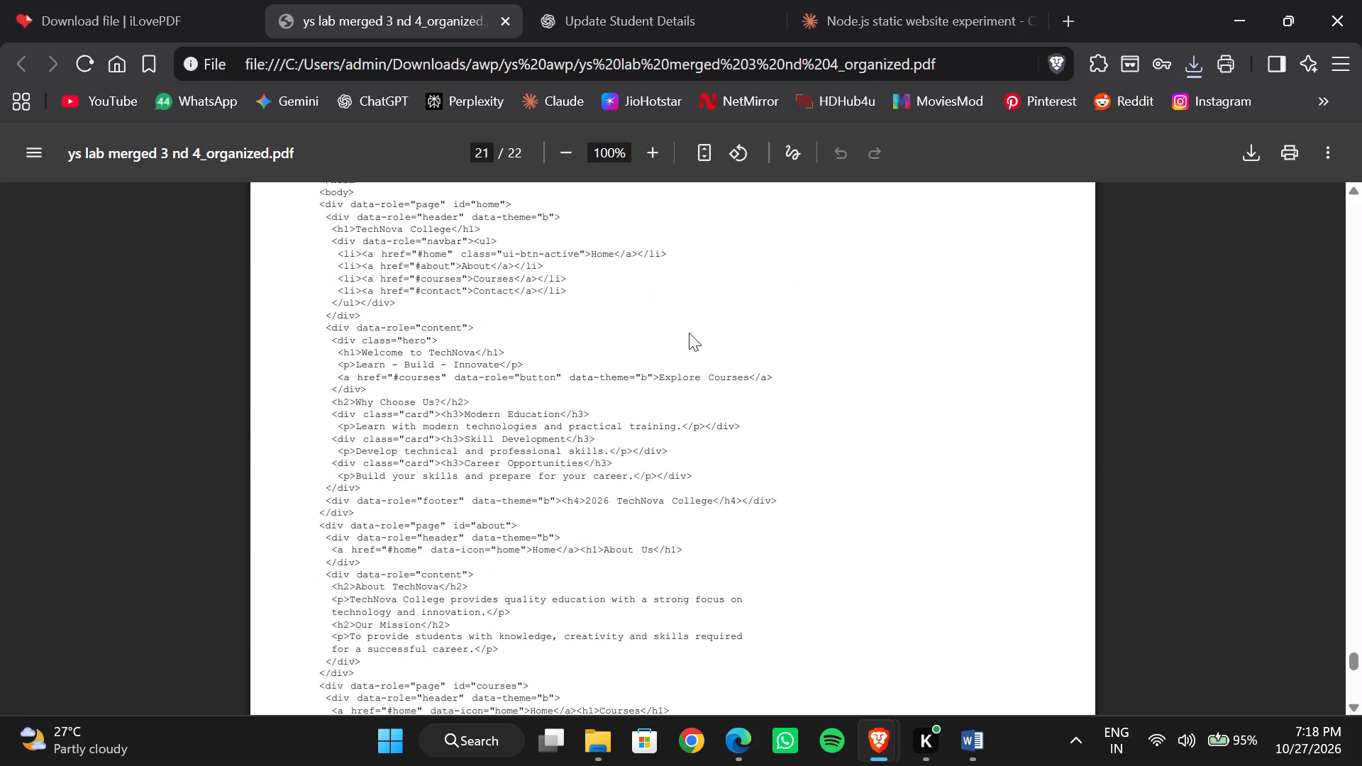
scroll(689, 333, "down", 18)
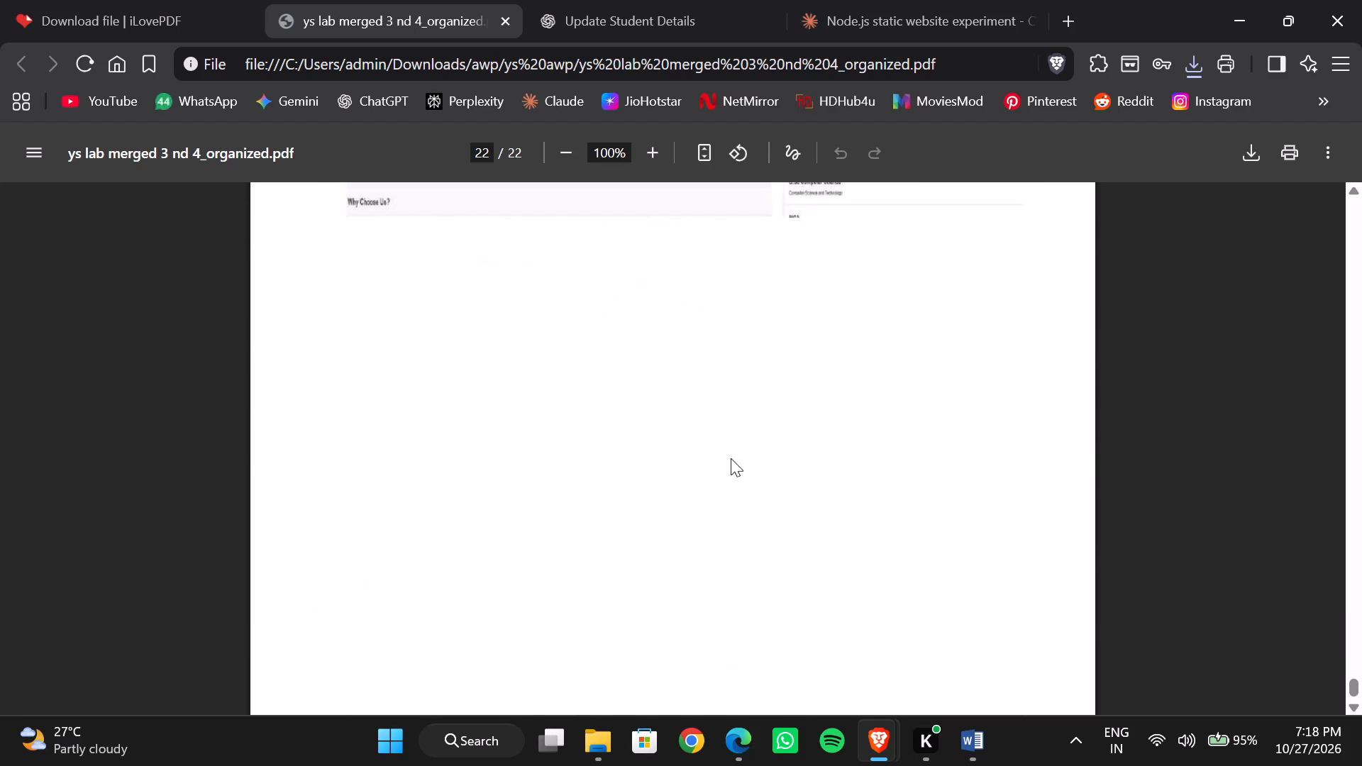
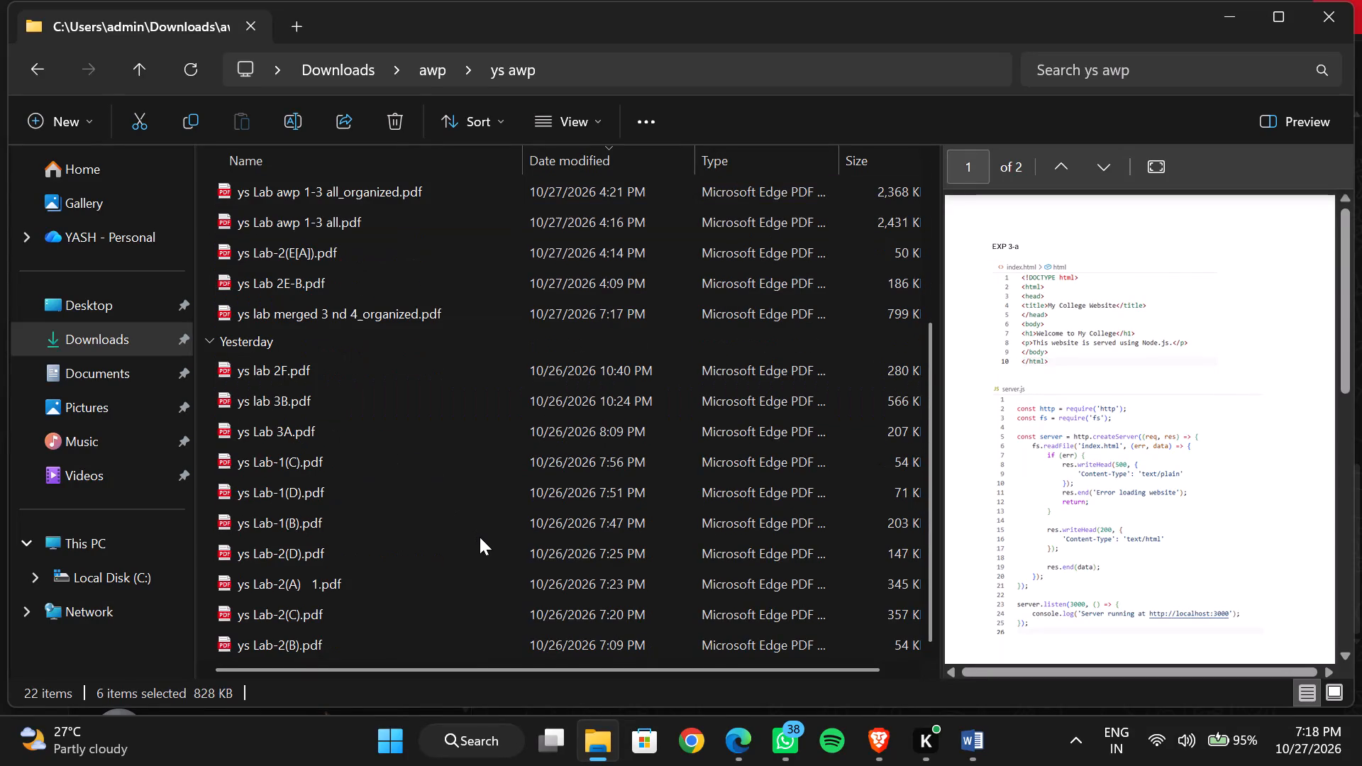
Open ys Lab 3A.pdf from the ys awp folder, place ys lab 3-a.pdf beside it, and examine the 3A code and output.
scroll(480, 537, "up", 4)
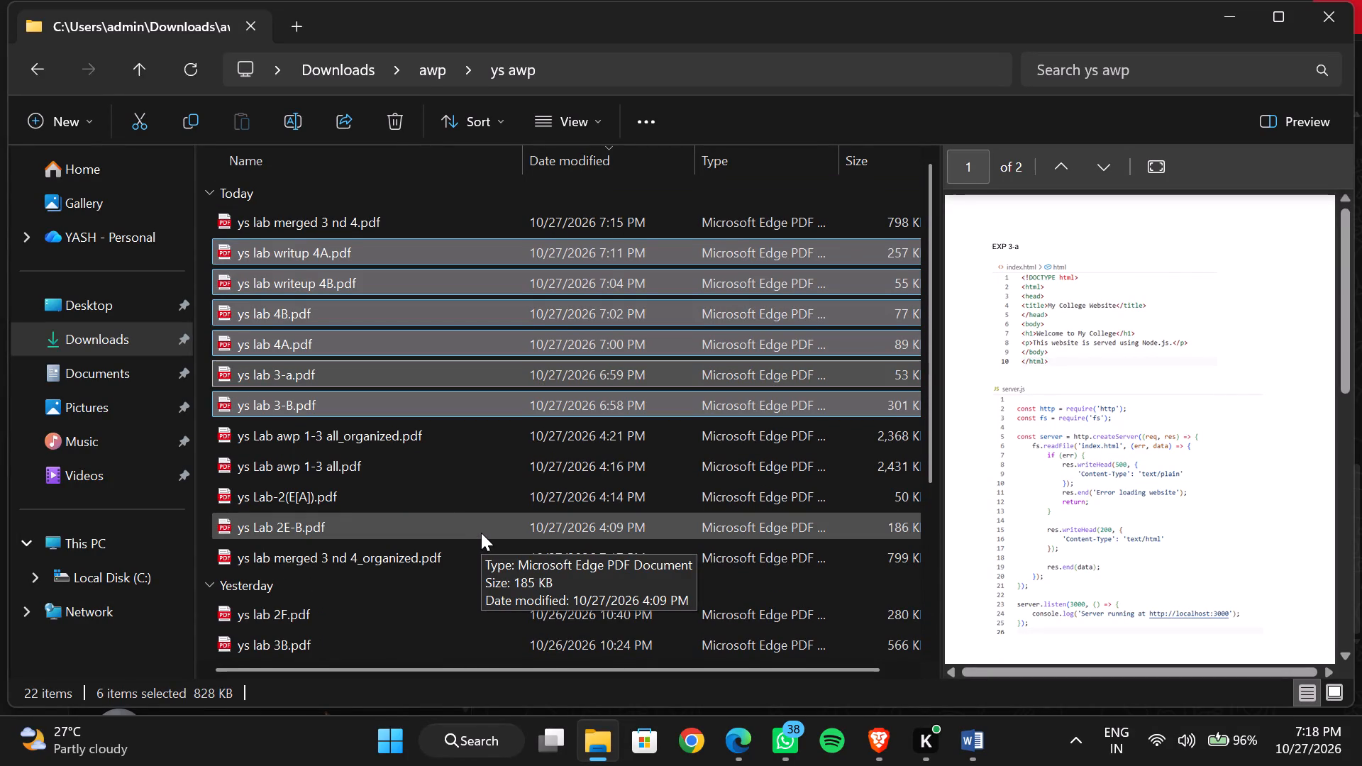
left_click(928, 104)
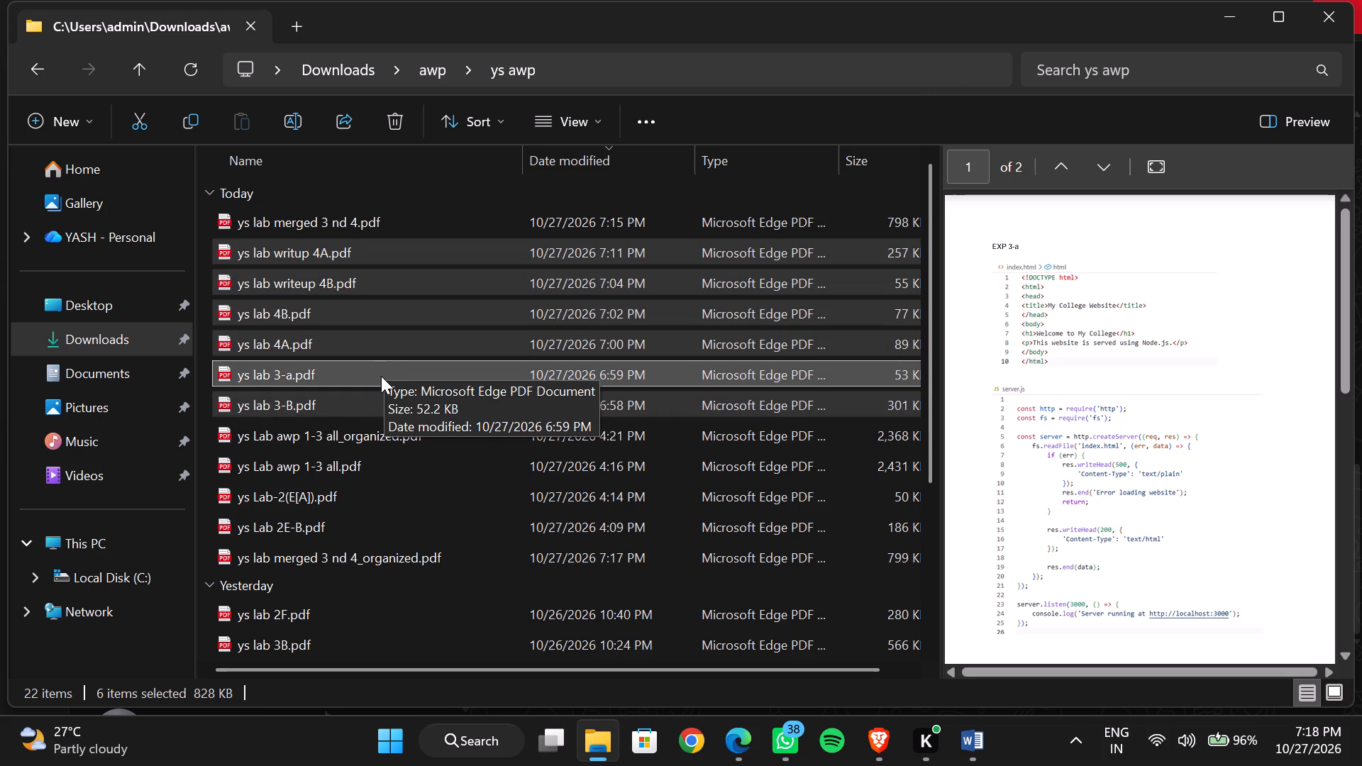
scroll(382, 432, "down", 1)
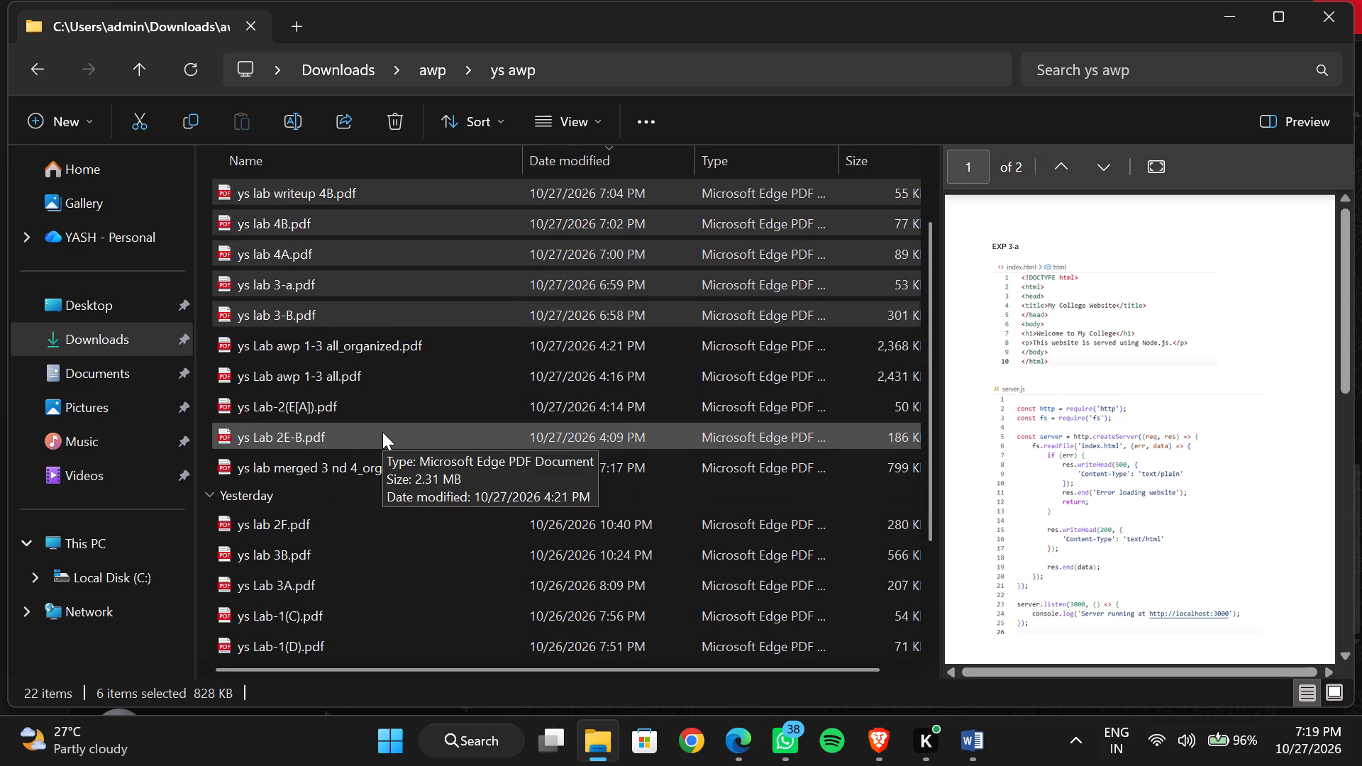
scroll(382, 432, "down", 1)
double_click(306, 487)
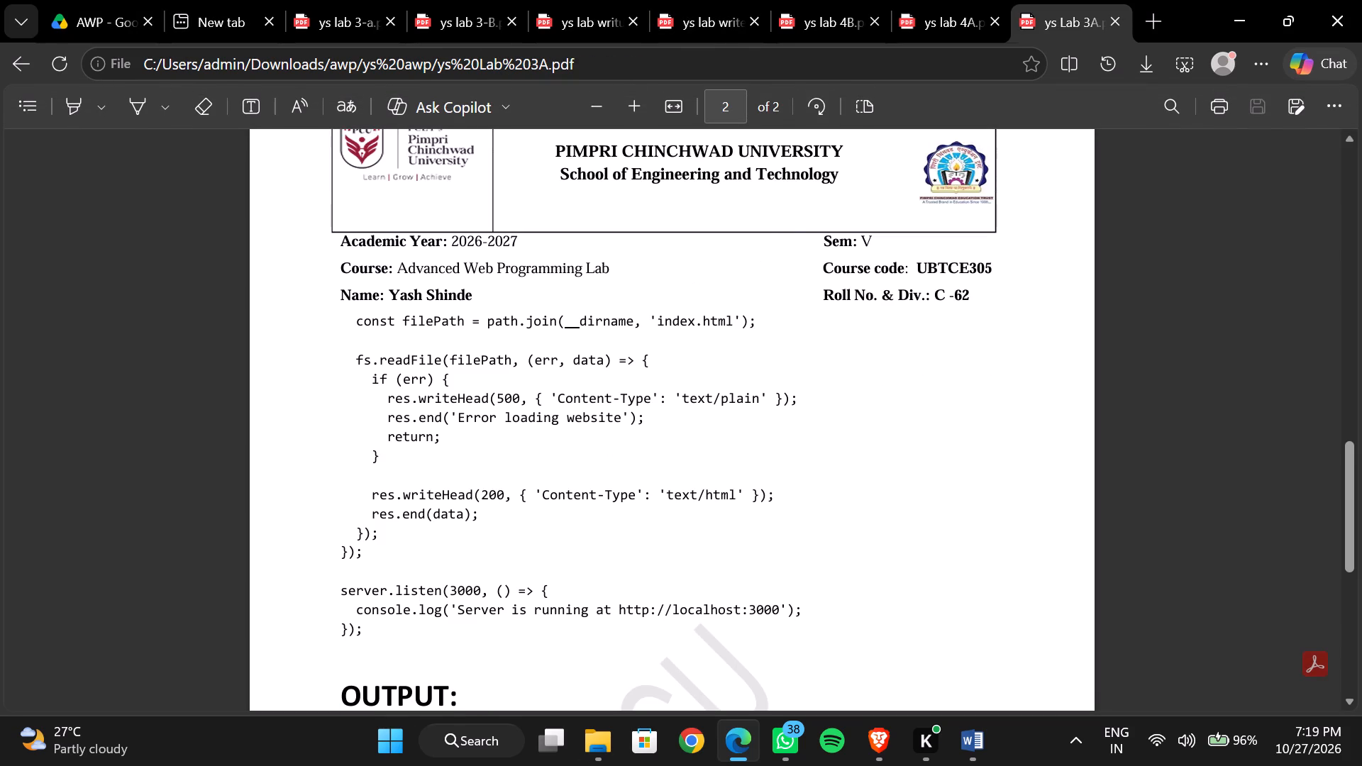
left_click_drag(345, 15, 935, 6)
scroll(768, 313, "up", 12)
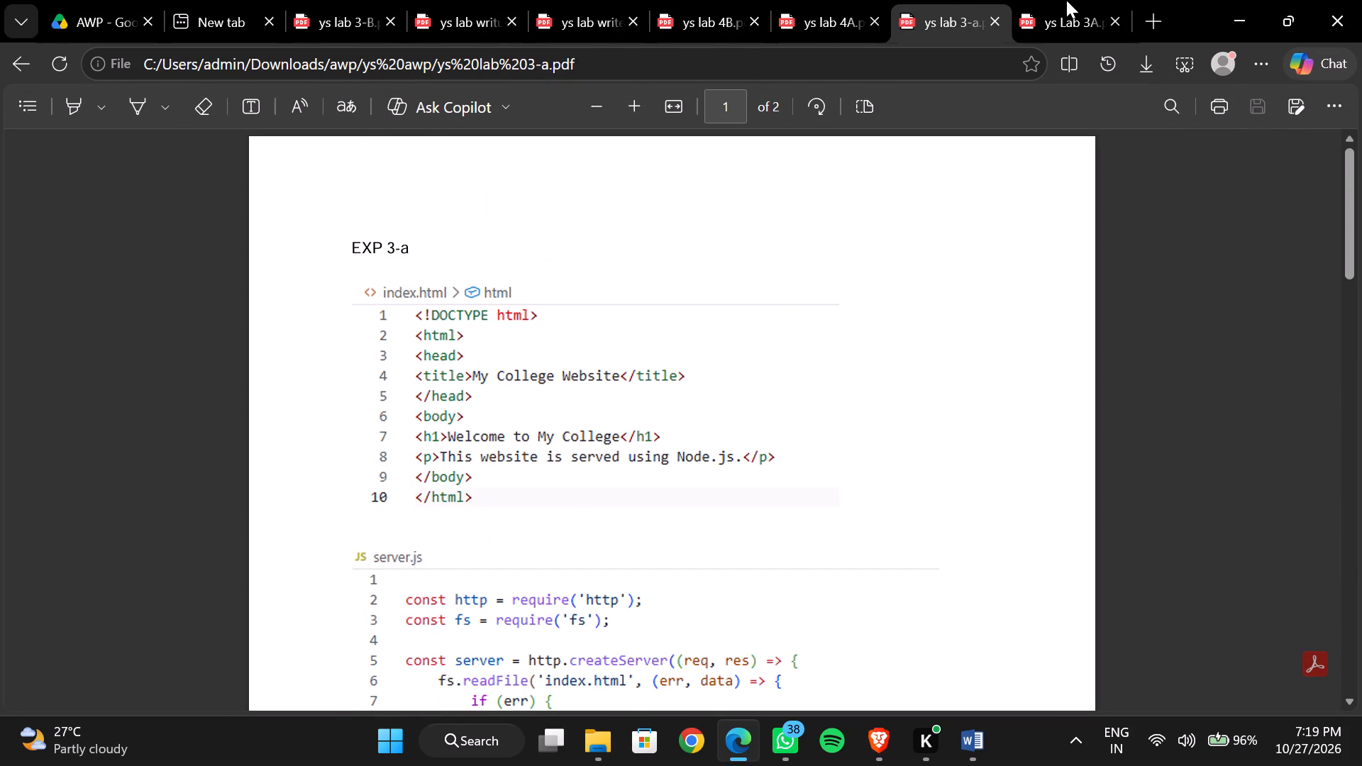
left_click(1066, 0)
scroll(829, 353, "down", 8)
scroll(829, 353, "up", 6)
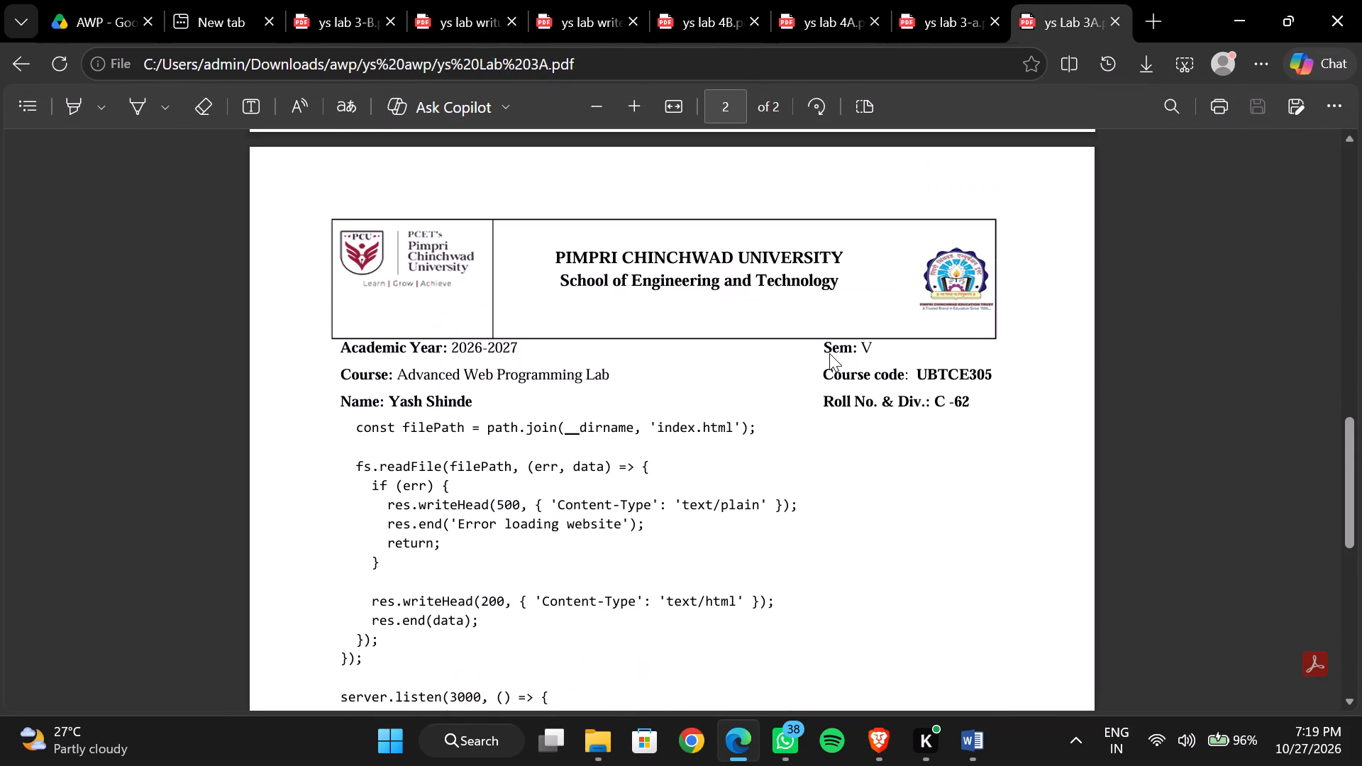
scroll(829, 353, "down", 4)
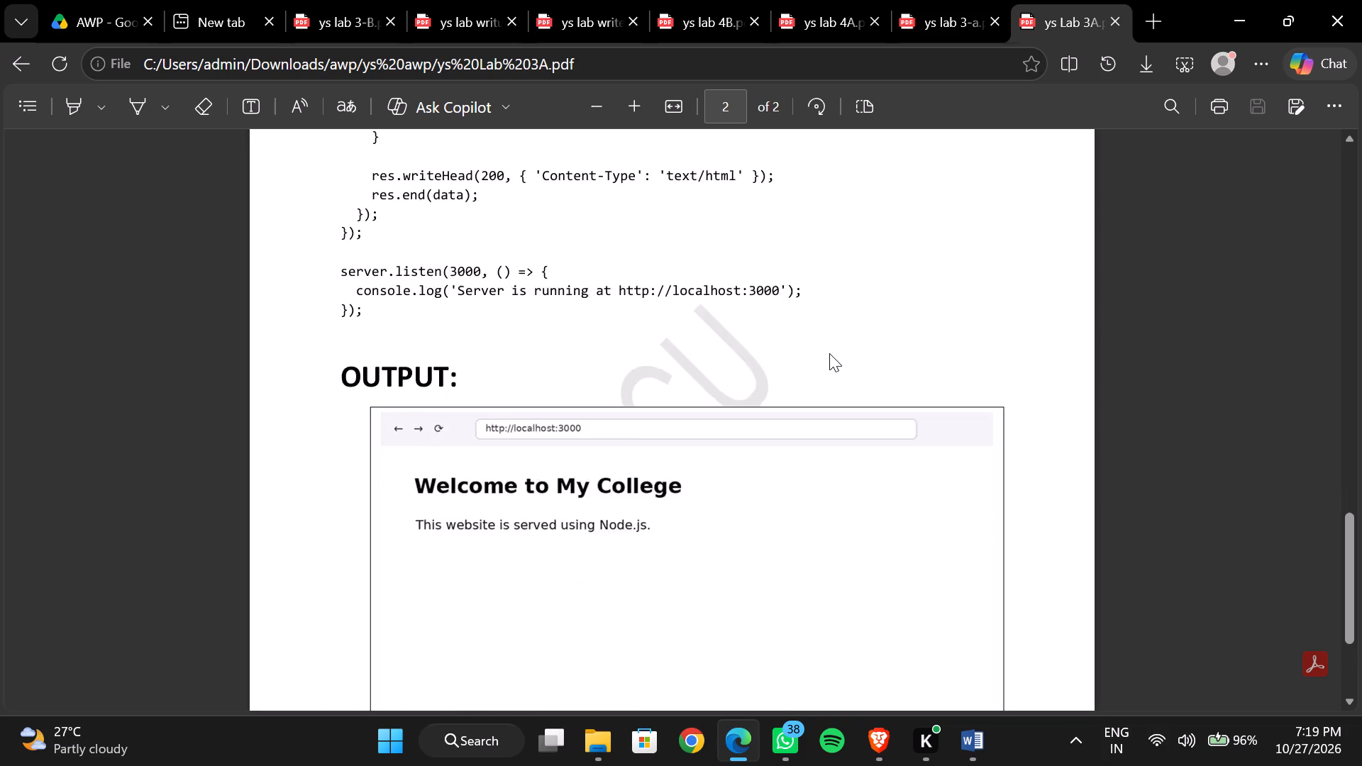
scroll(829, 353, "down", 7)
Compare the code and output pages of ys lab 3-a.pdf with those of ys Lab 3A.pdf.
left_click(942, 23)
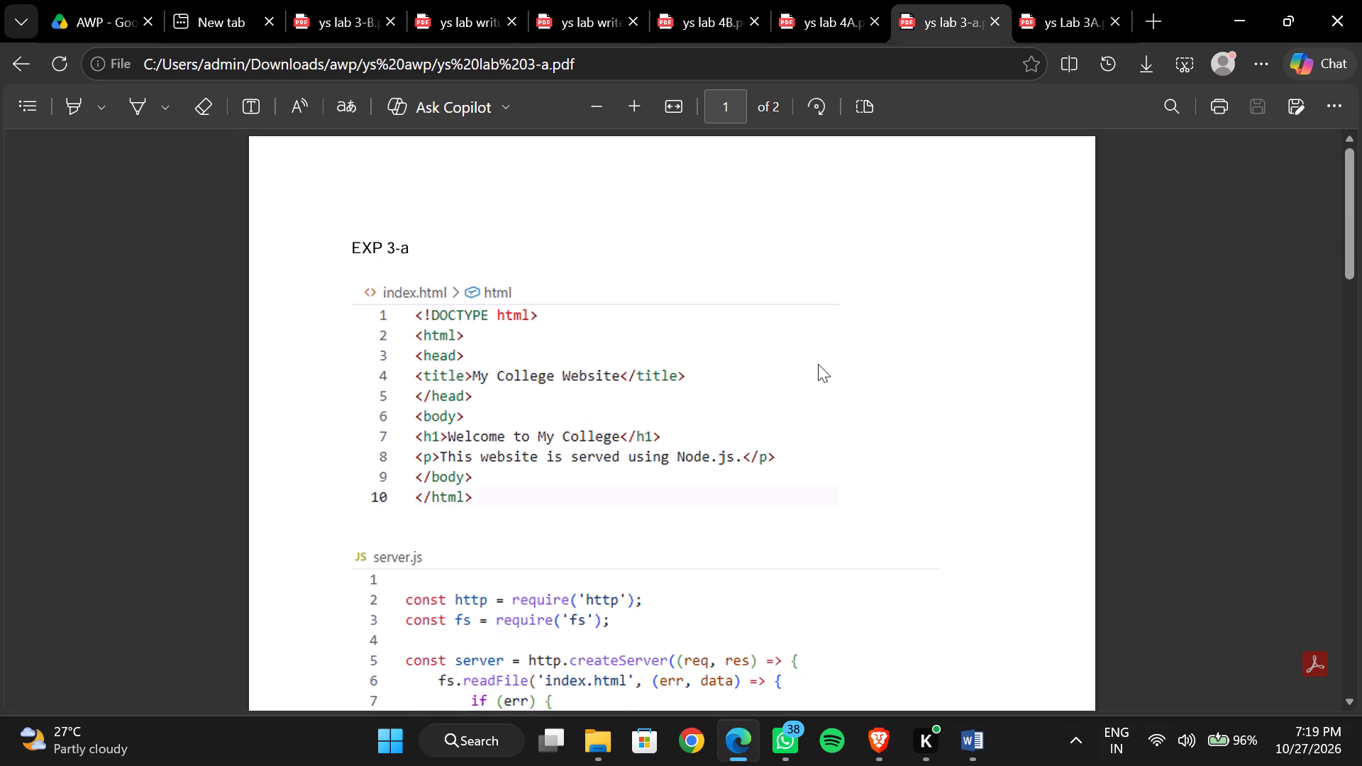
scroll(816, 367, "down", 20)
scroll(816, 367, "down", 1)
scroll(816, 367, "up", 5)
scroll(928, 216, "down", 1)
left_click(1065, 17)
scroll(840, 309, "up", 2)
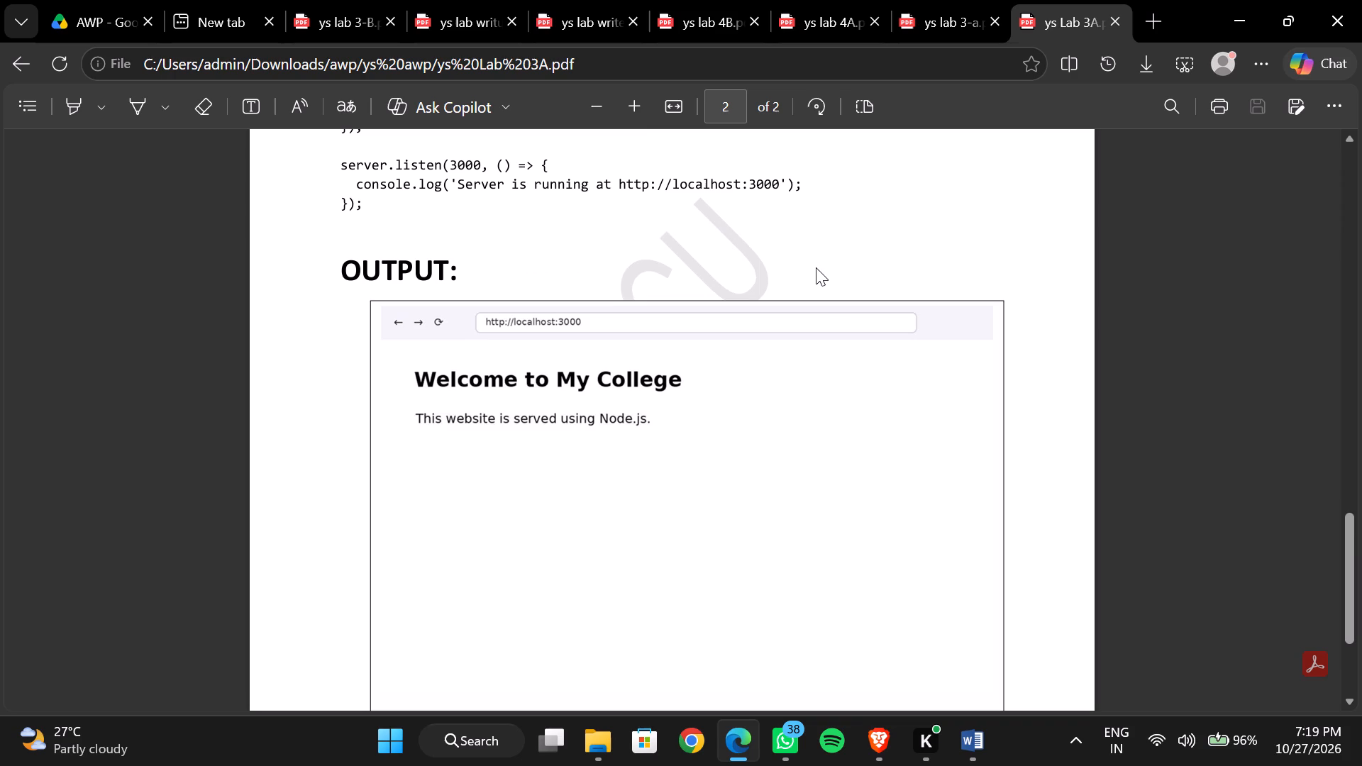
scroll(803, 286, "down", 5)
scroll(798, 293, "up", 5)
scroll(799, 293, "down", 2)
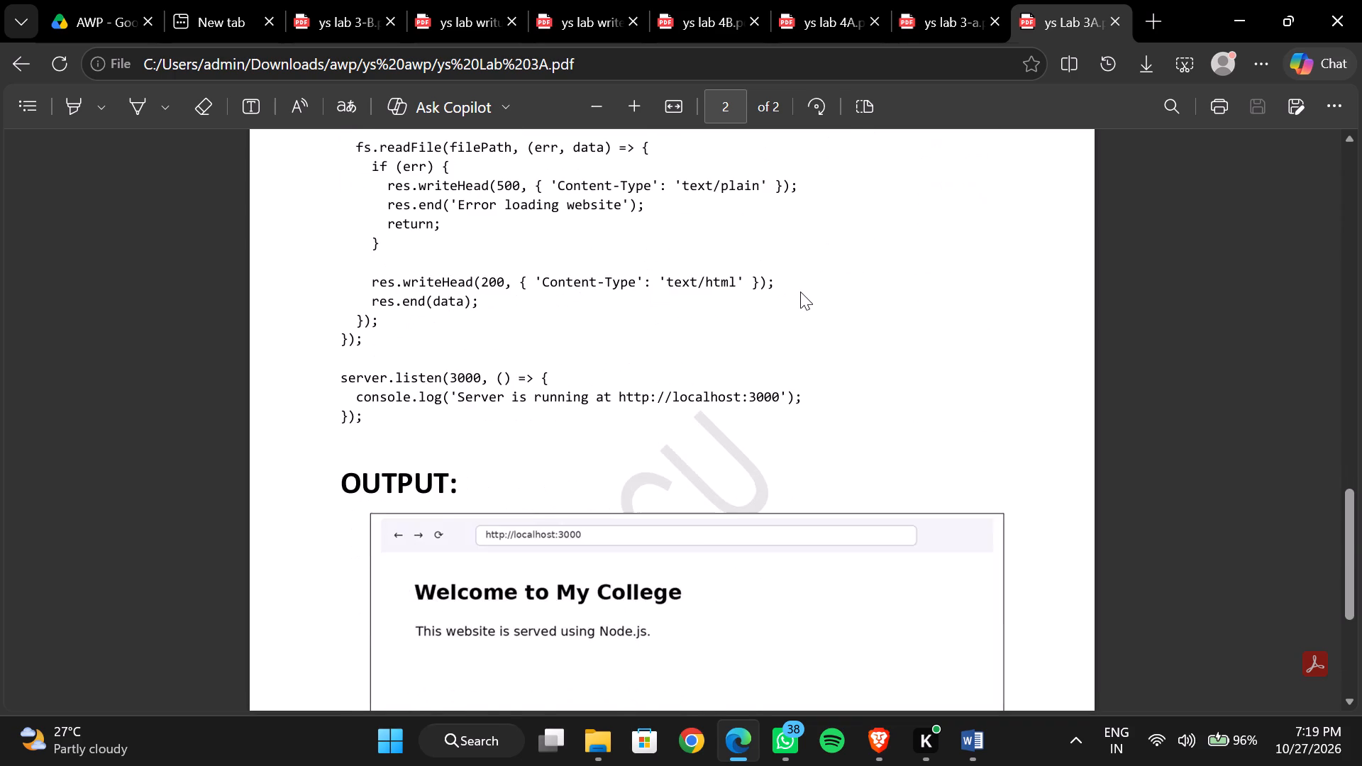
scroll(800, 292, "up", 2)
left_click(953, 0)
scroll(873, 339, "up", 1)
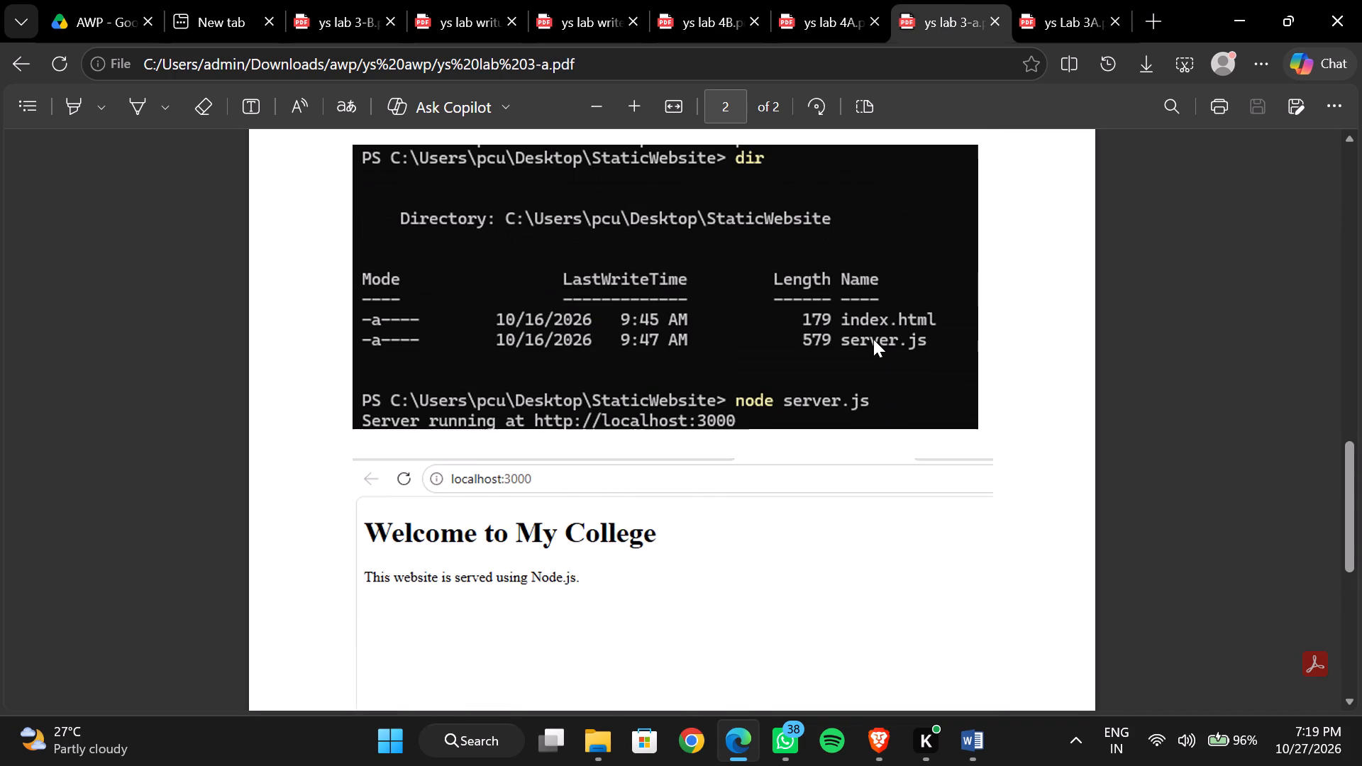
scroll(873, 339, "up", 1)
scroll(872, 345, "down", 2)
scroll(872, 347, "up", 18)
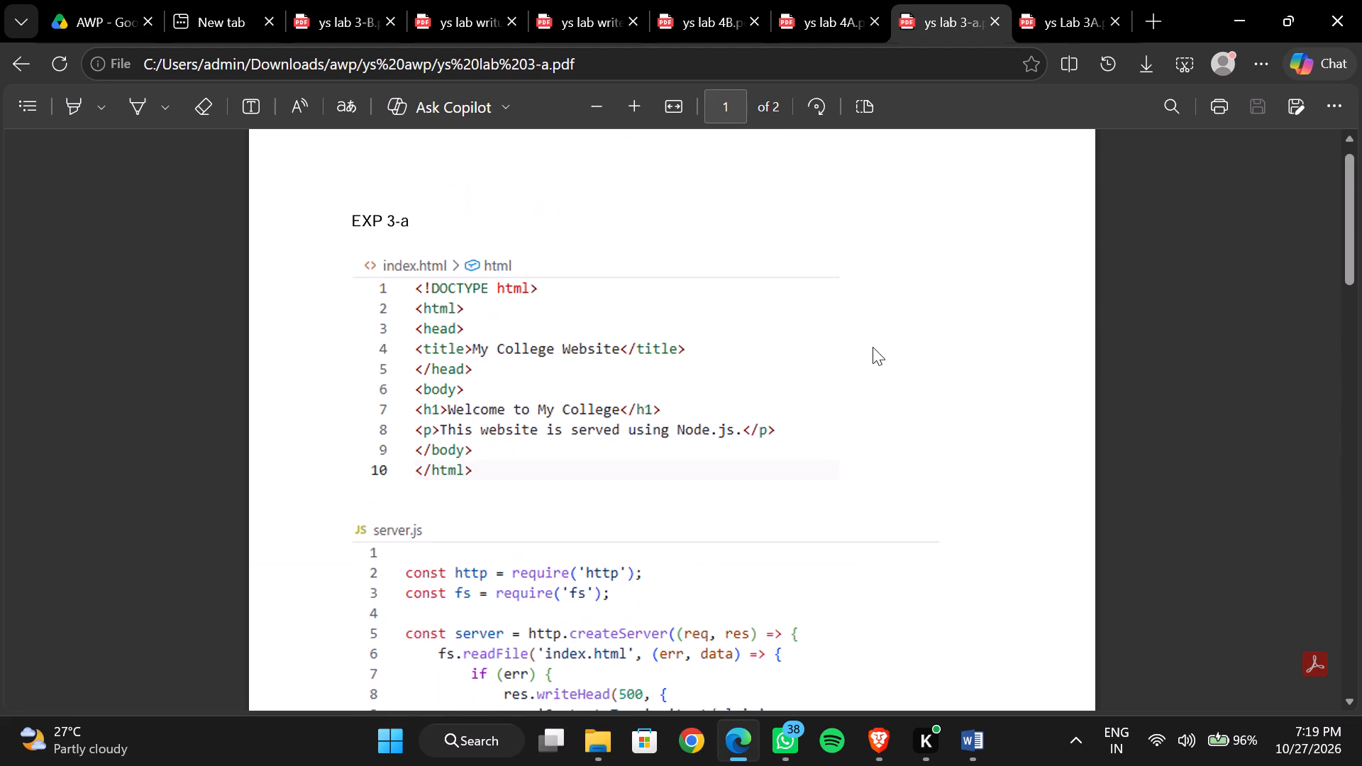
scroll(873, 347, "up", 5)
scroll(873, 347, "down", 4)
left_click(1073, 4)
scroll(934, 315, "up", 1)
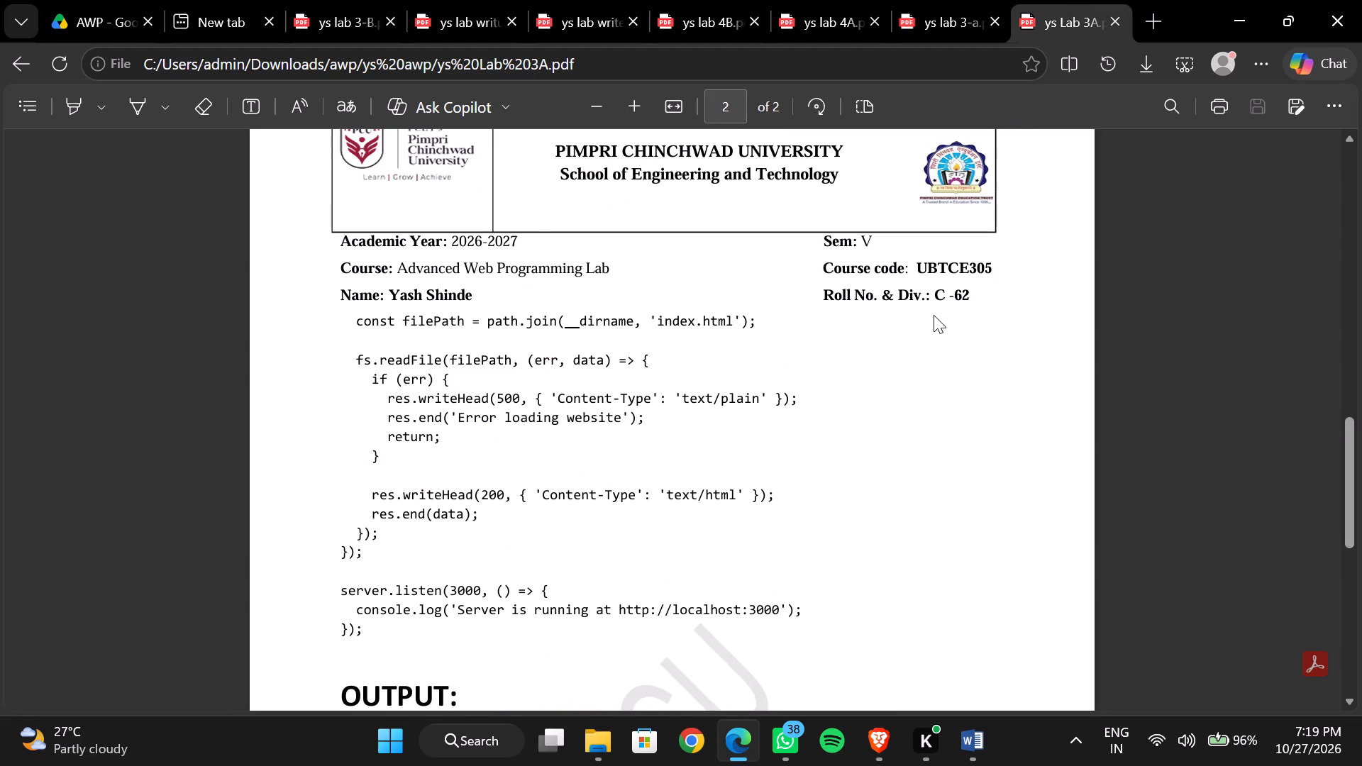
scroll(933, 315, "down", 3)
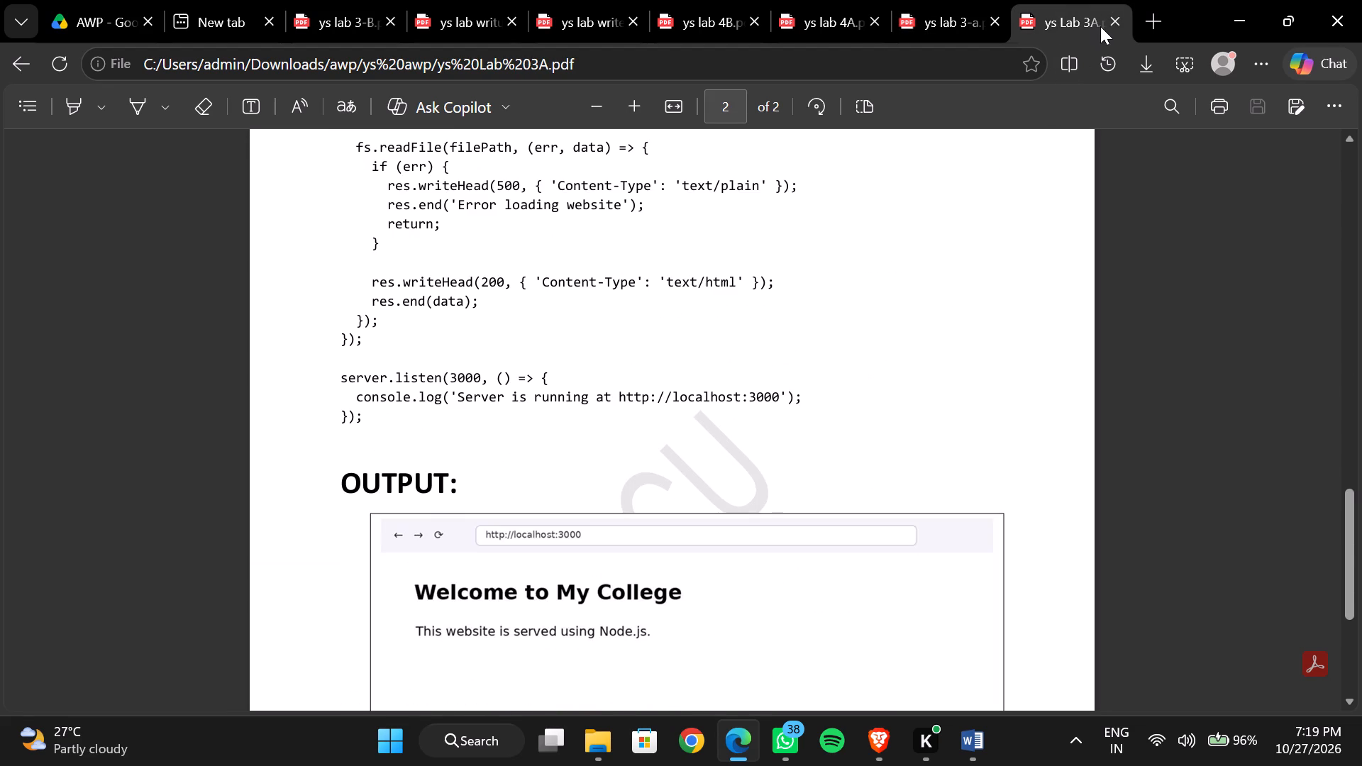
Close ys lab 3-a.pdf and ys Lab 3A.pdf.
left_click(955, 8)
left_click(992, 23)
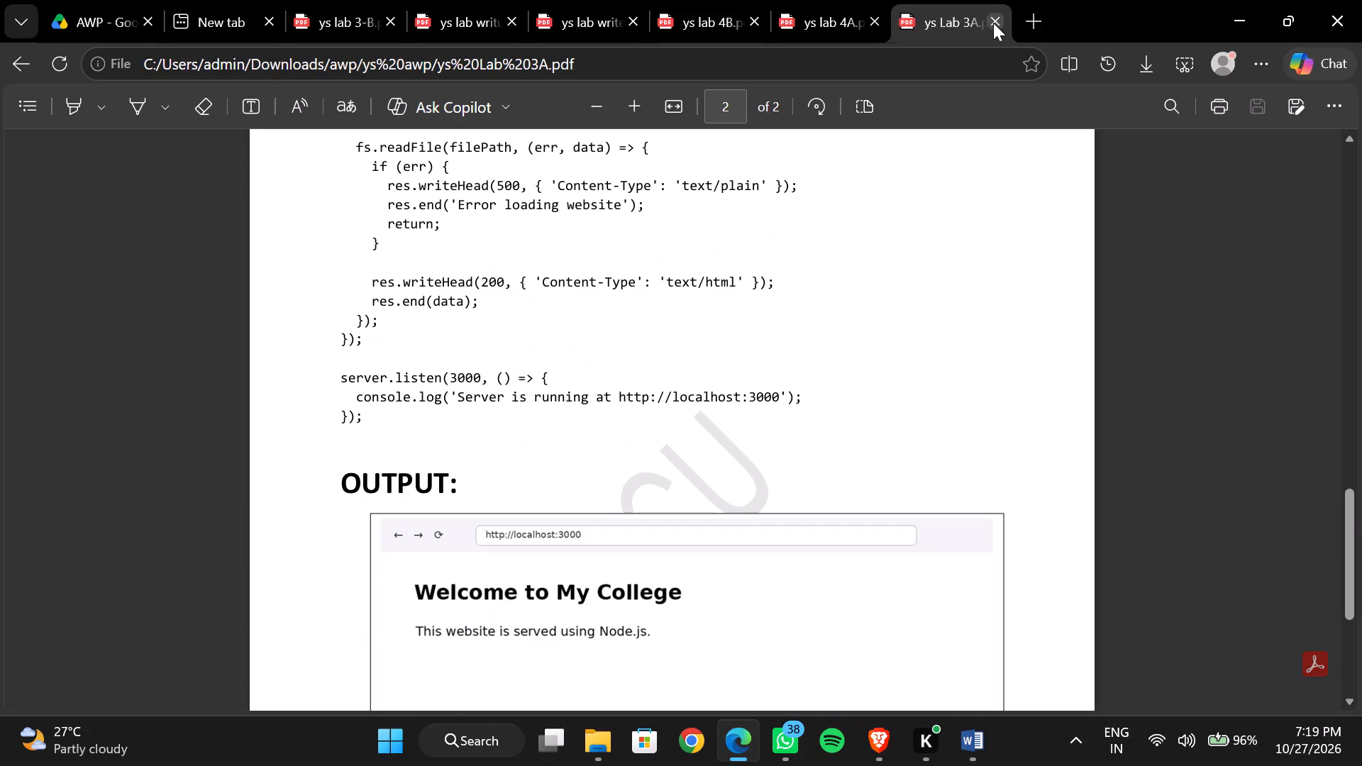
left_click(995, 23)
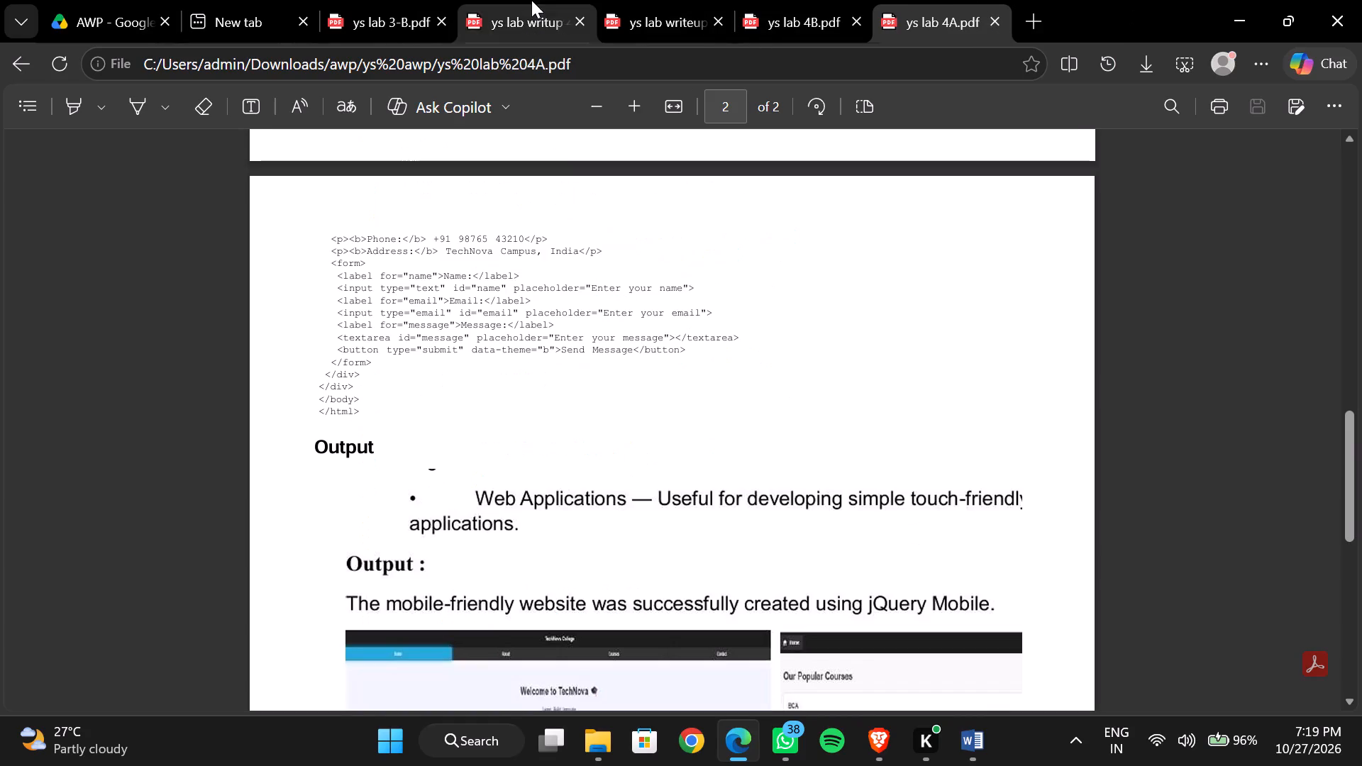
Check page 5 of ys lab 3-B.pdf, then open ys lab 3B.pdf and examine its code and output through page 7.
left_click_drag(402, 0, 1026, 0)
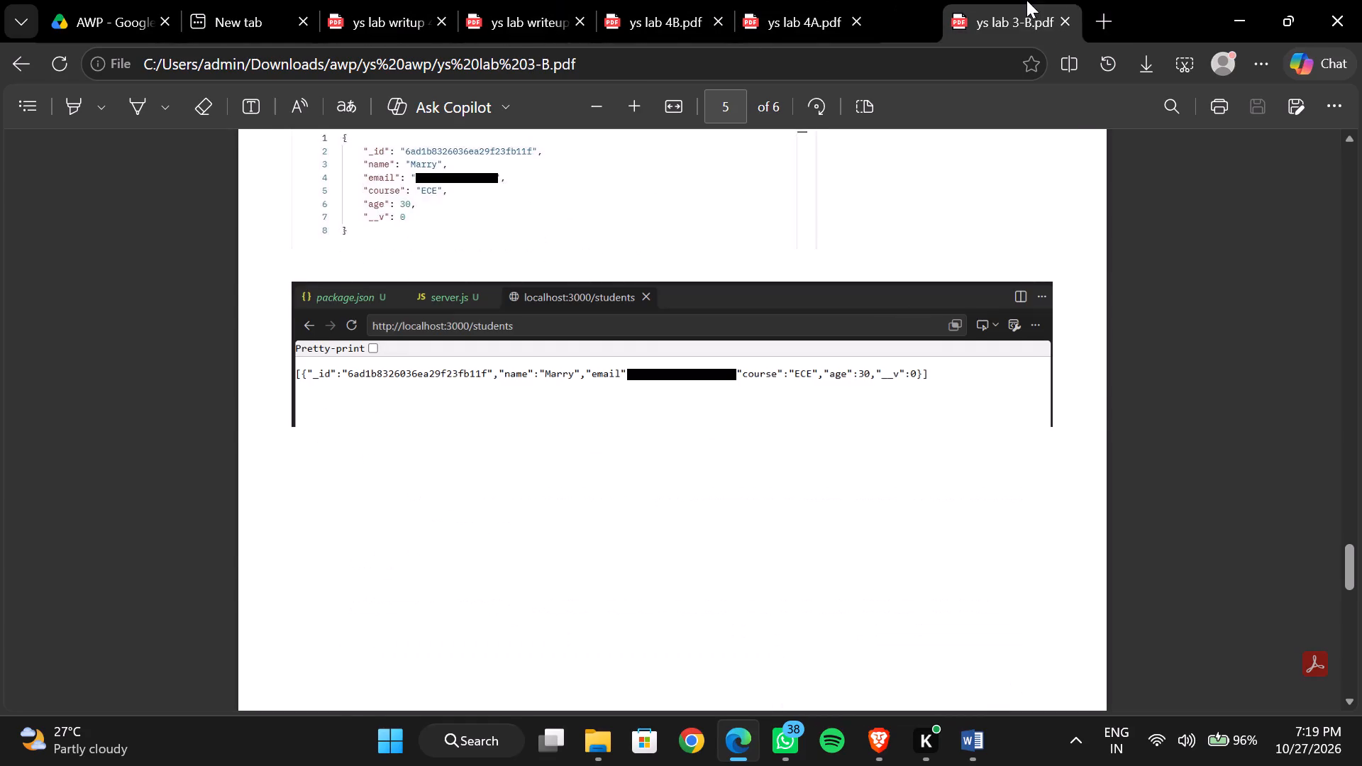
scroll(751, 362, "up", 6)
scroll(751, 361, "down", 4)
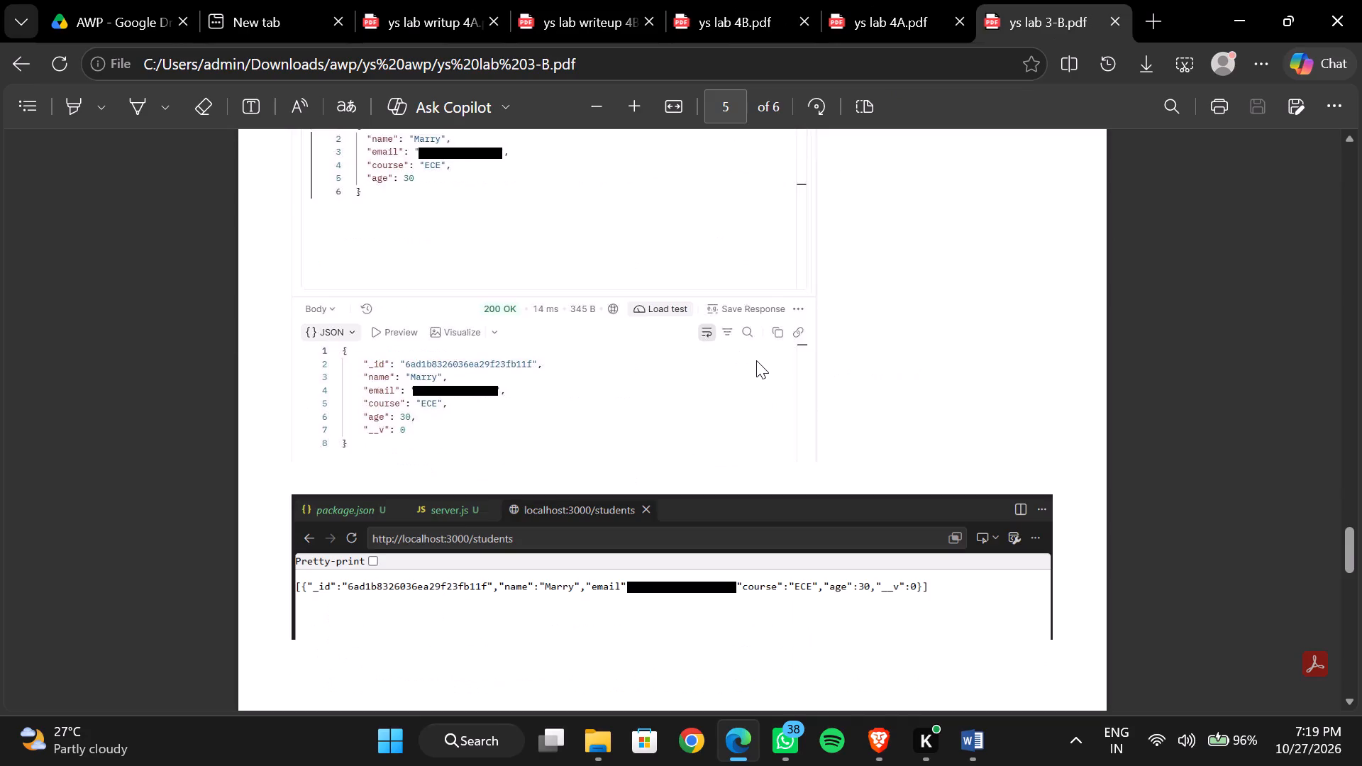
left_click(603, 750)
double_click(345, 470)
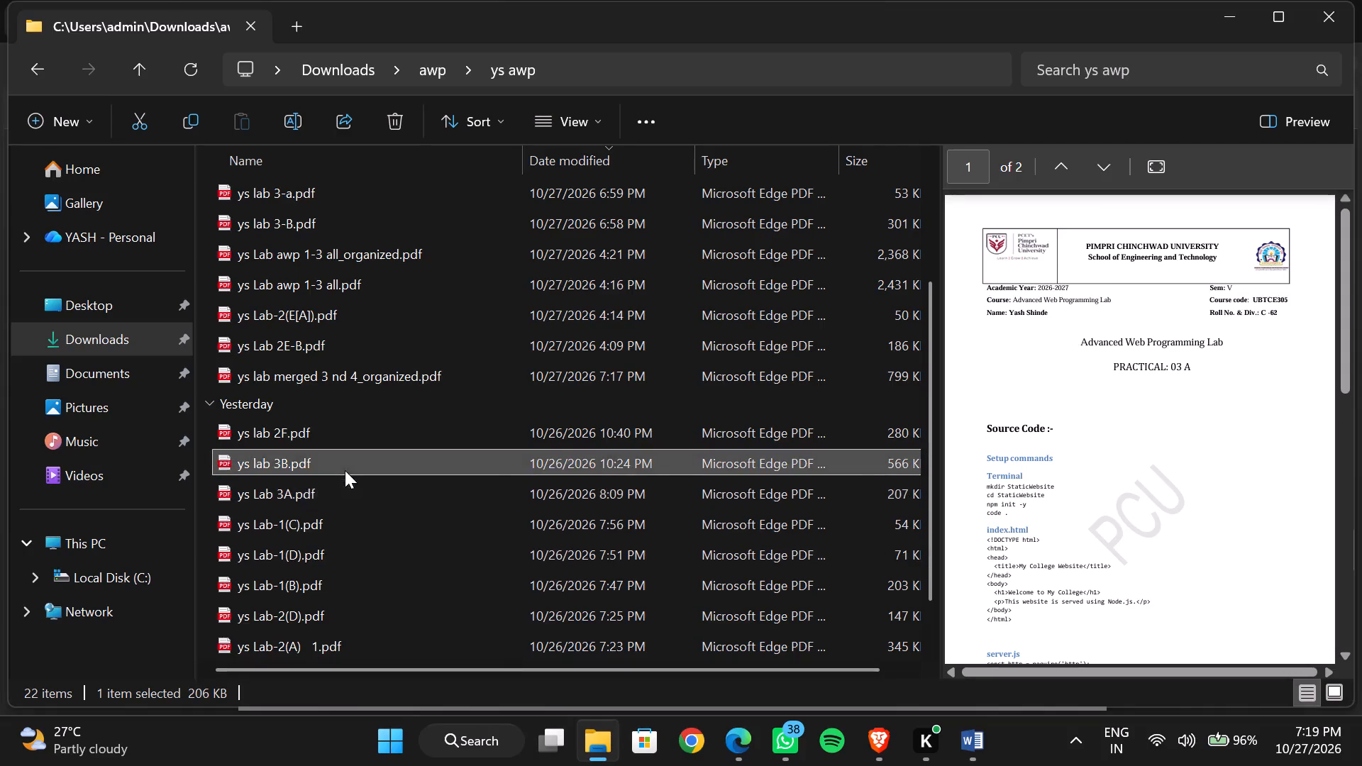
scroll(641, 381, "down", 4)
scroll(739, 372, "down", 6)
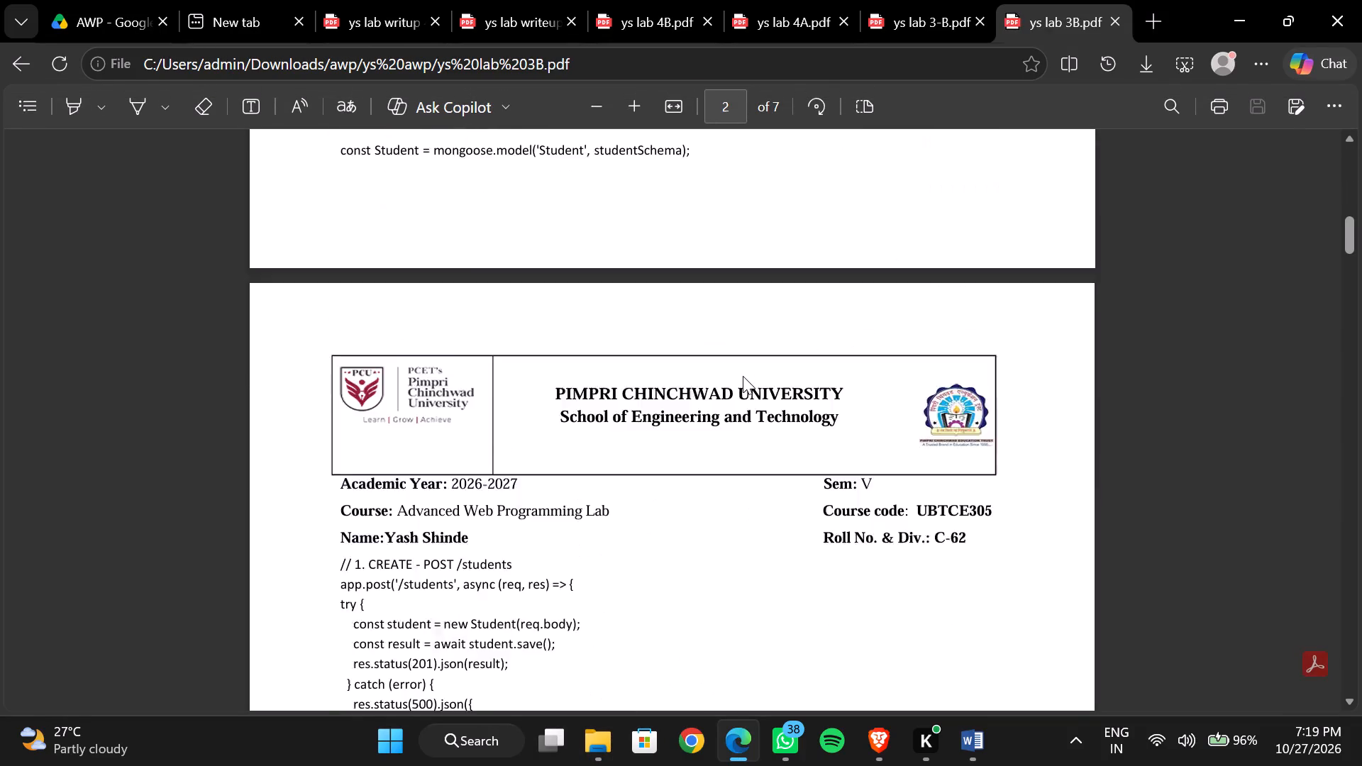
scroll(743, 376, "down", 20)
scroll(743, 376, "down", 15)
scroll(743, 376, "up", 3)
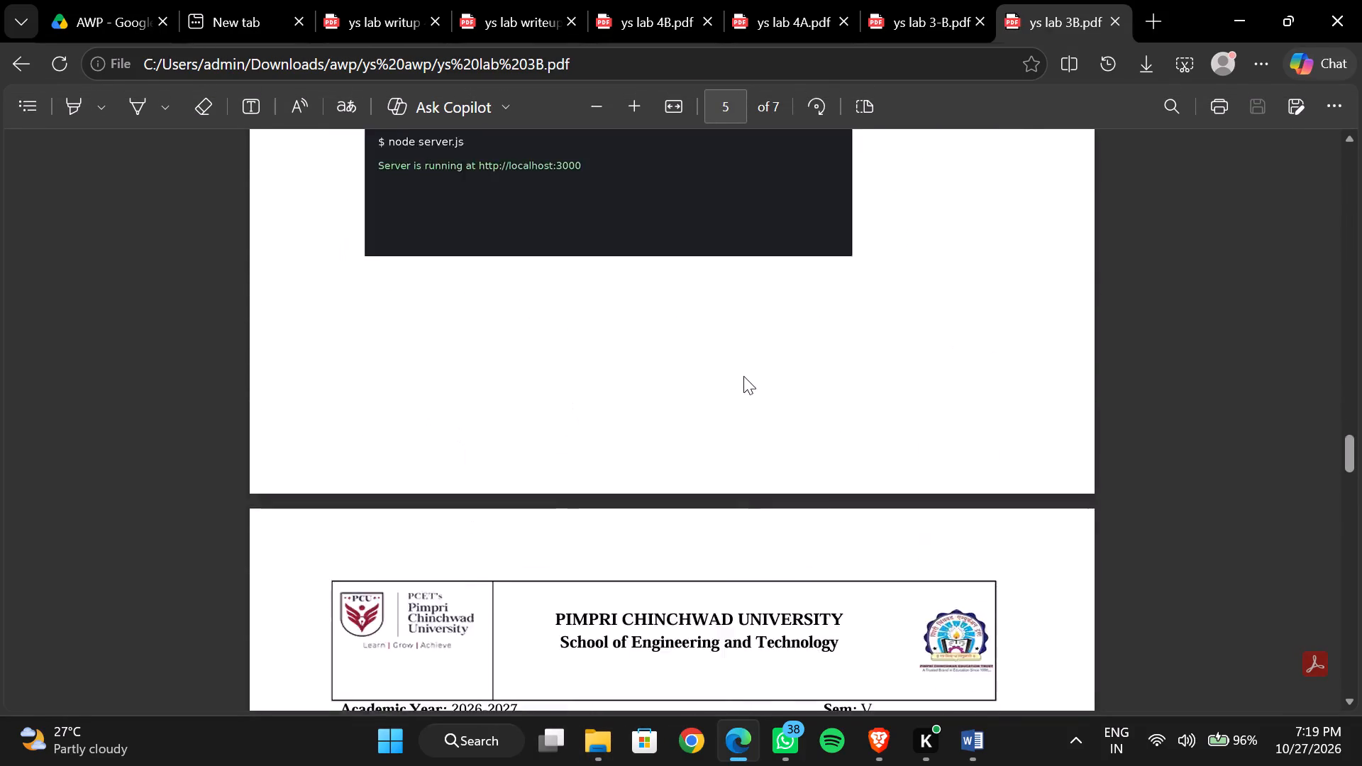
scroll(743, 376, "down", 17)
scroll(743, 376, "down", 8)
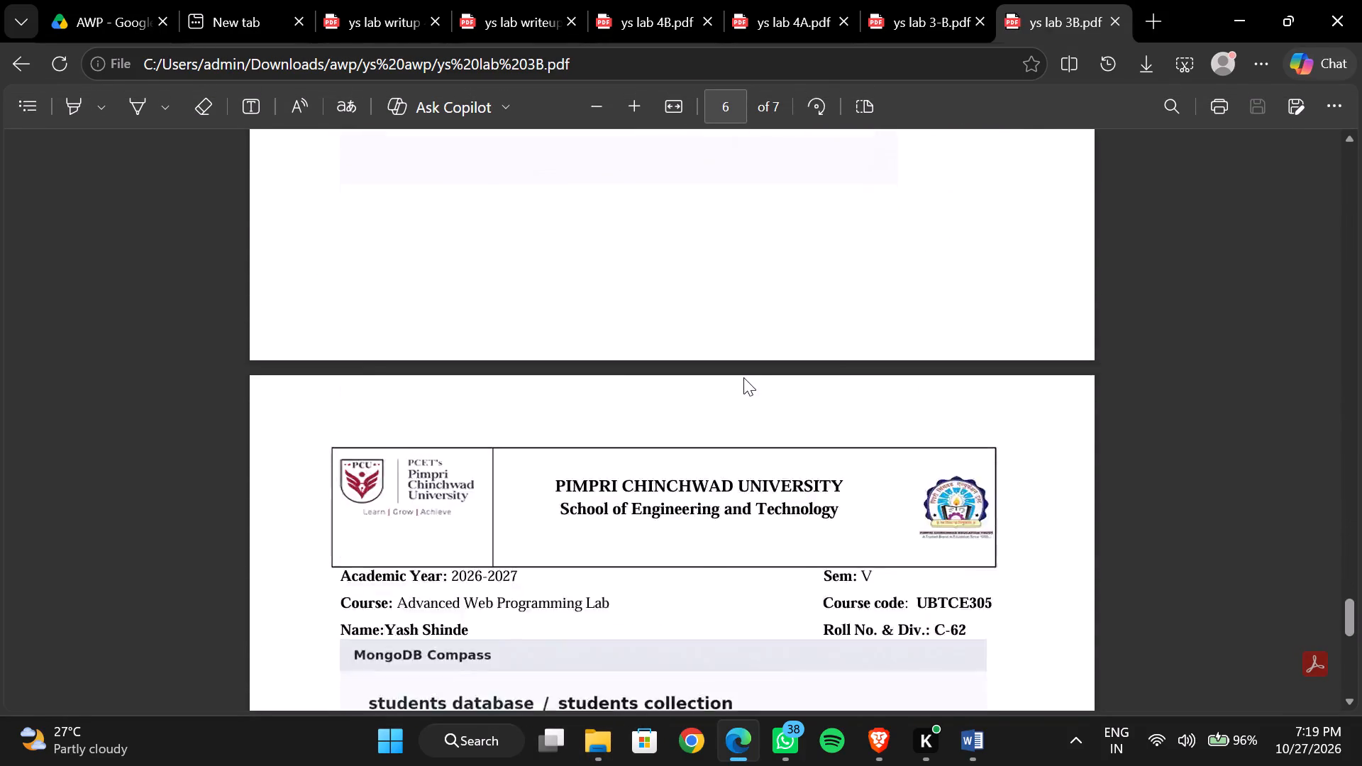
scroll(743, 377, "down", 2)
Switch to iLovePDF in Brave and load the organized ys lab 3 and 4 PDF into the Extract pages tool.
left_click(887, 753)
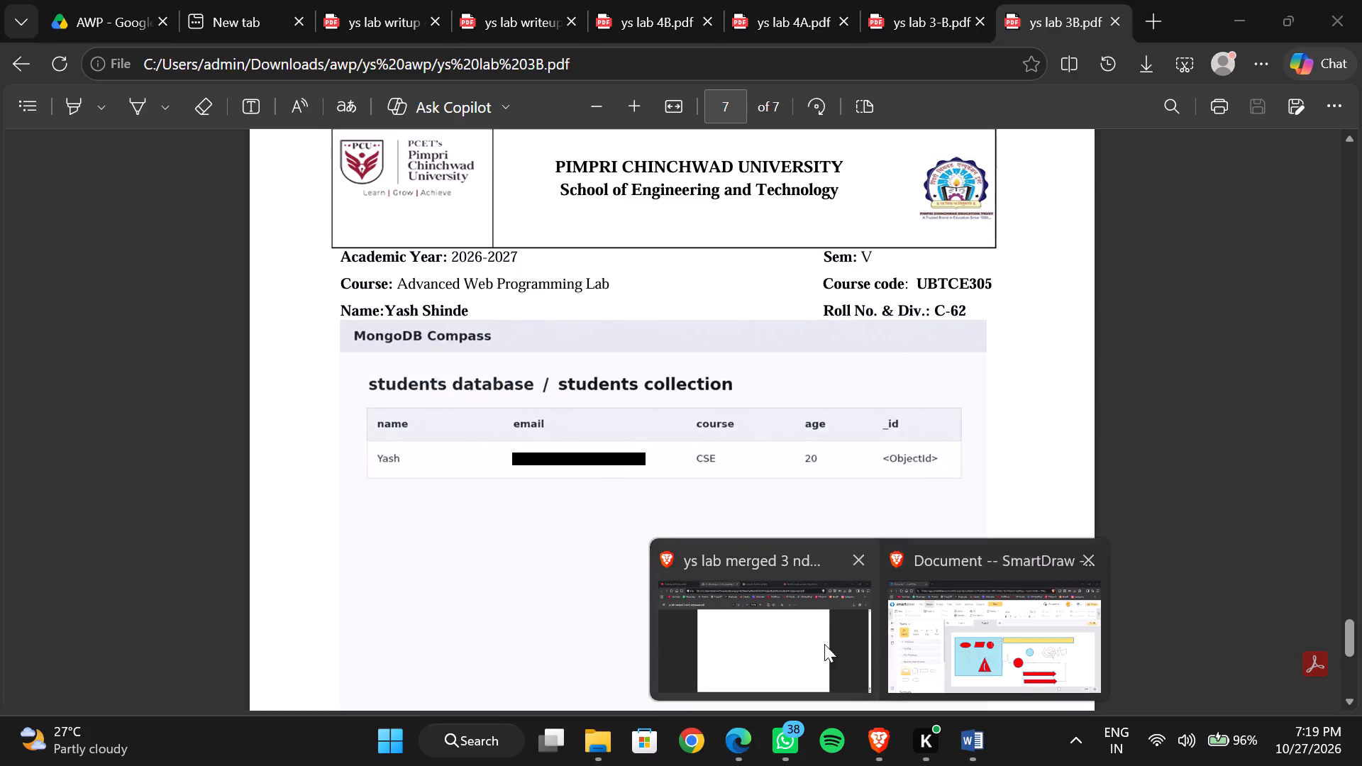
left_click(795, 647)
scroll(198, 214, "up", 2)
left_click(93, 0)
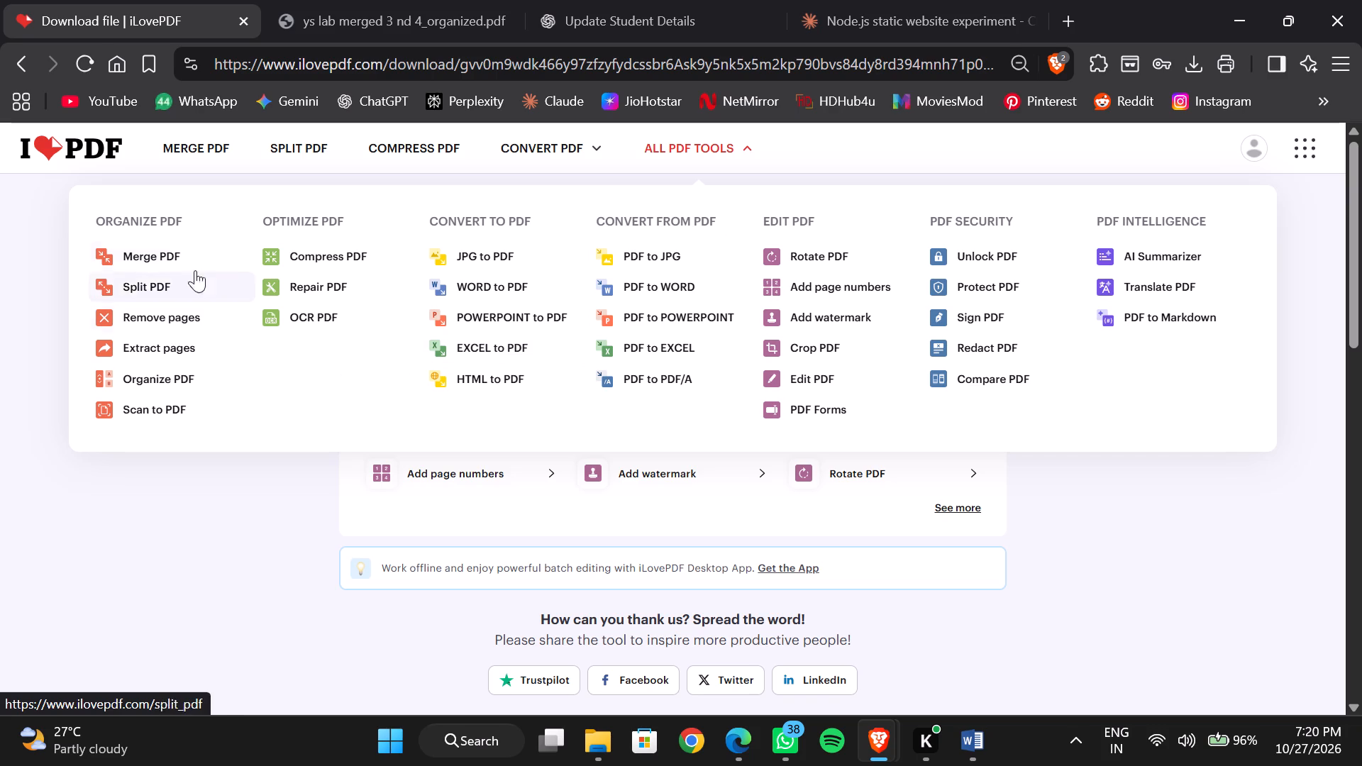
left_click(181, 343)
left_click(666, 367)
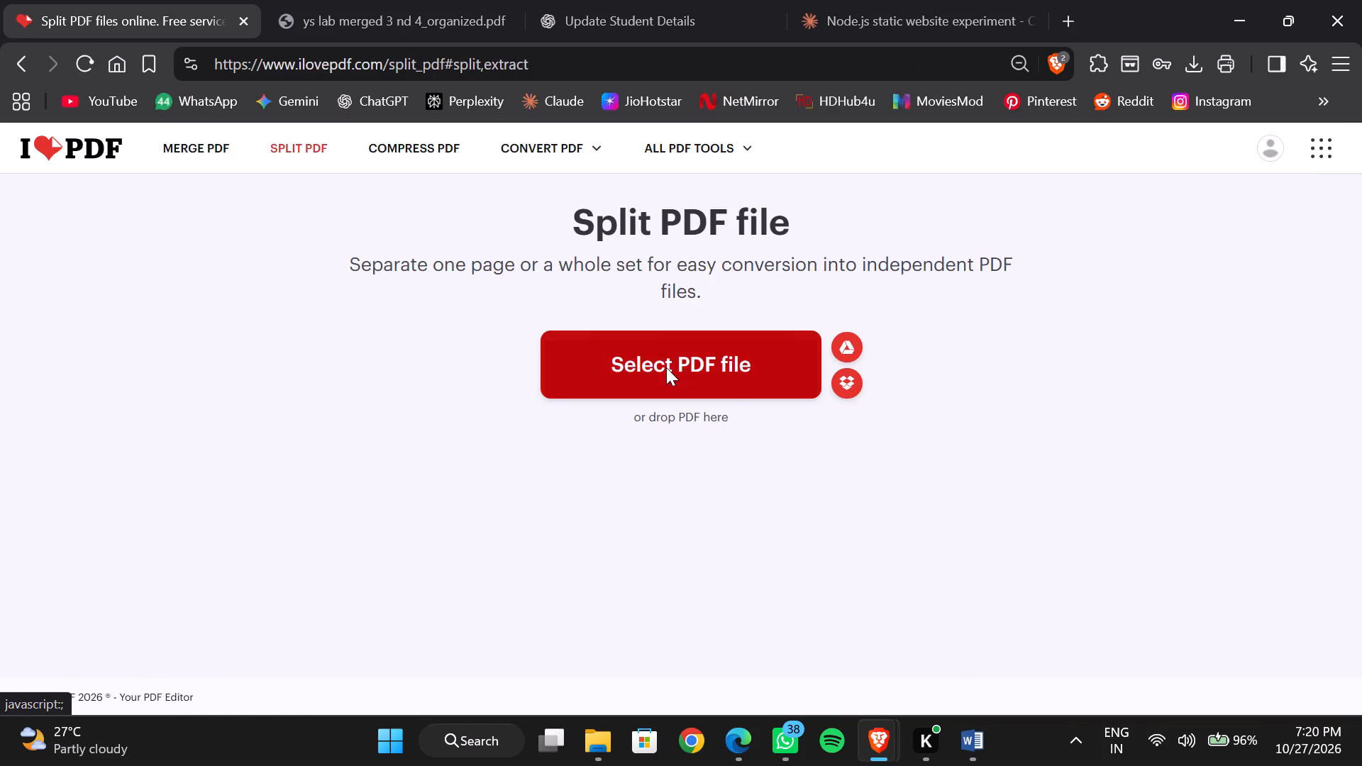
double_click(344, 199)
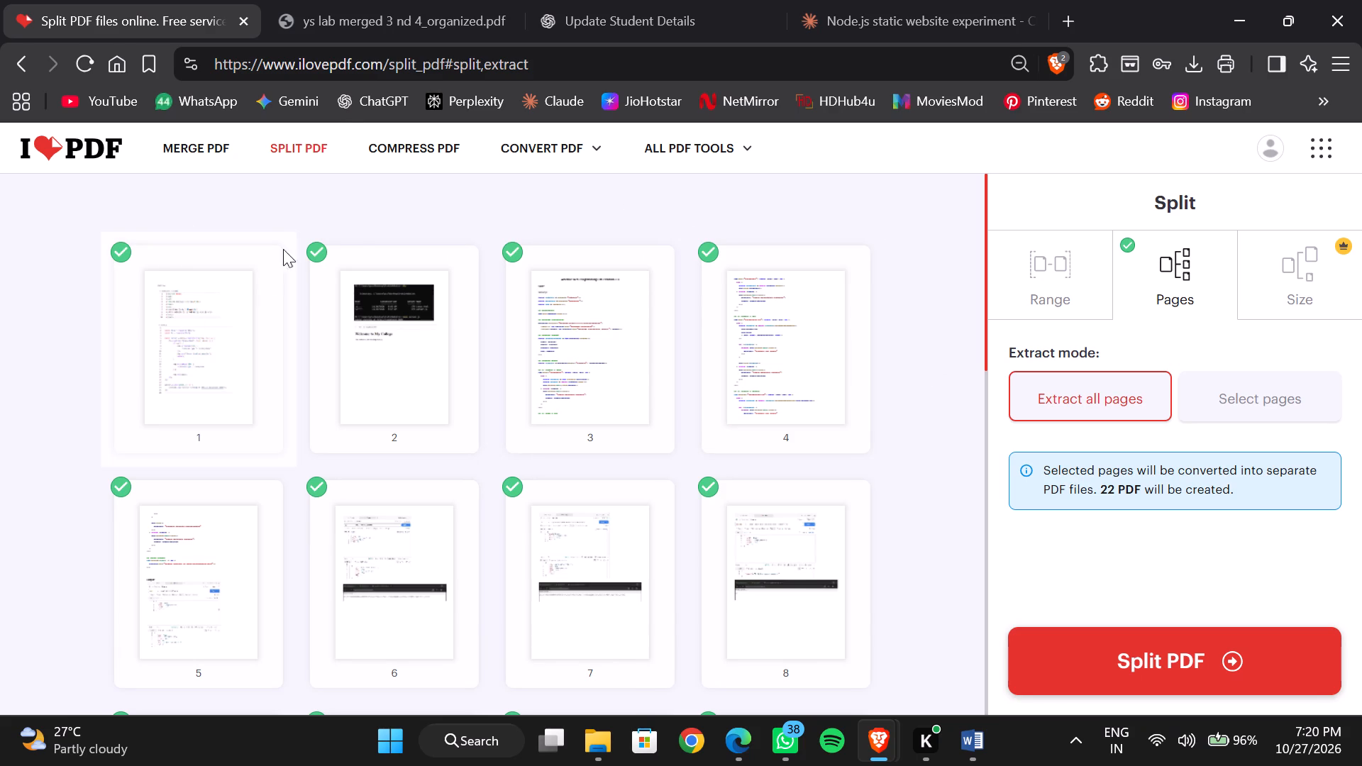
Preview page 1 of the loaded PDF at larger size and close the preview.
left_click(268, 266)
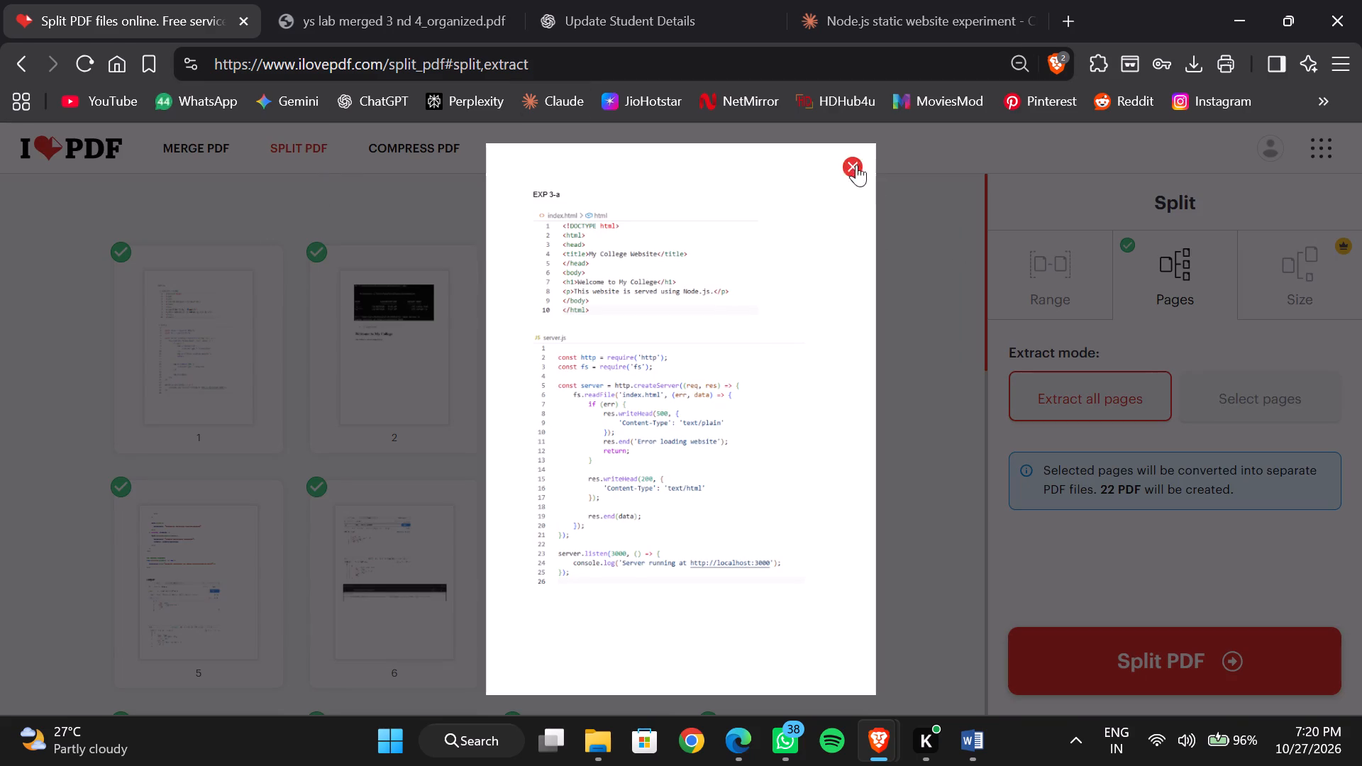
left_click(853, 161)
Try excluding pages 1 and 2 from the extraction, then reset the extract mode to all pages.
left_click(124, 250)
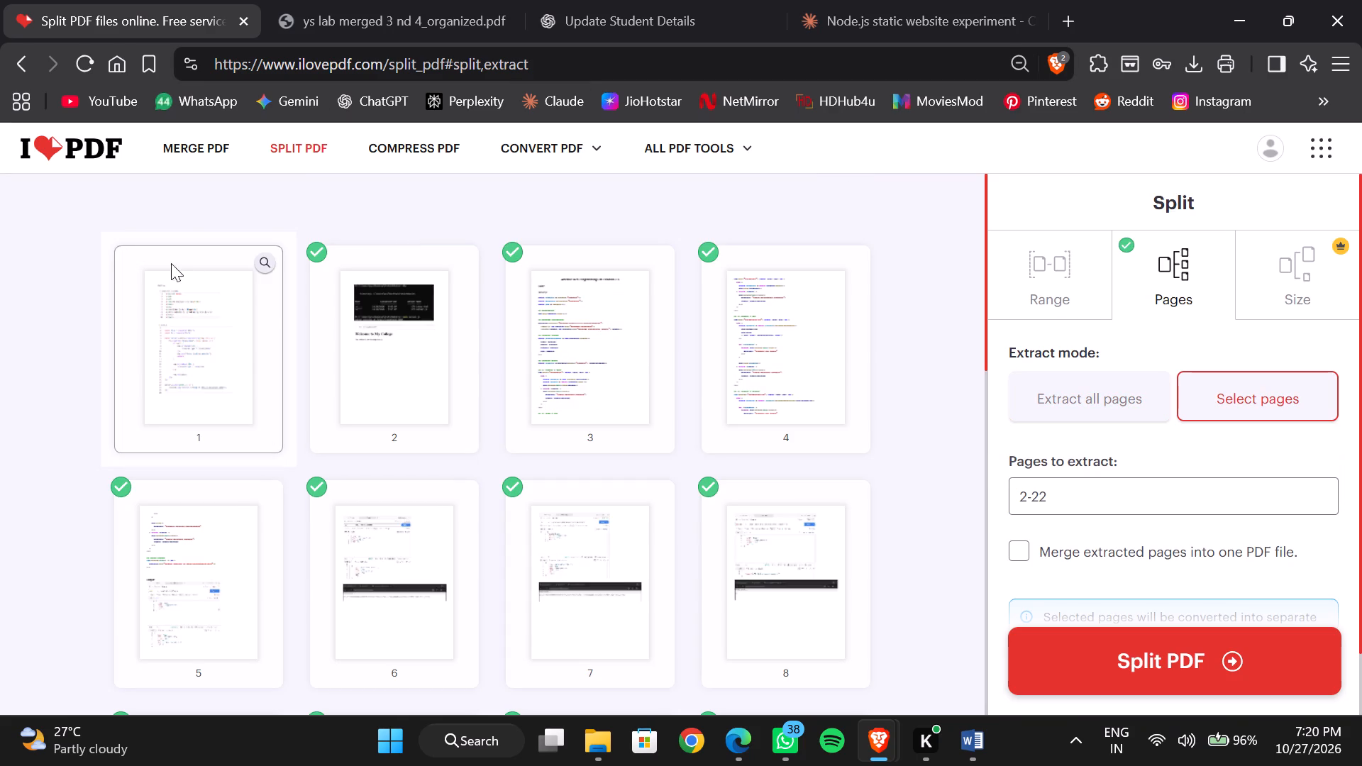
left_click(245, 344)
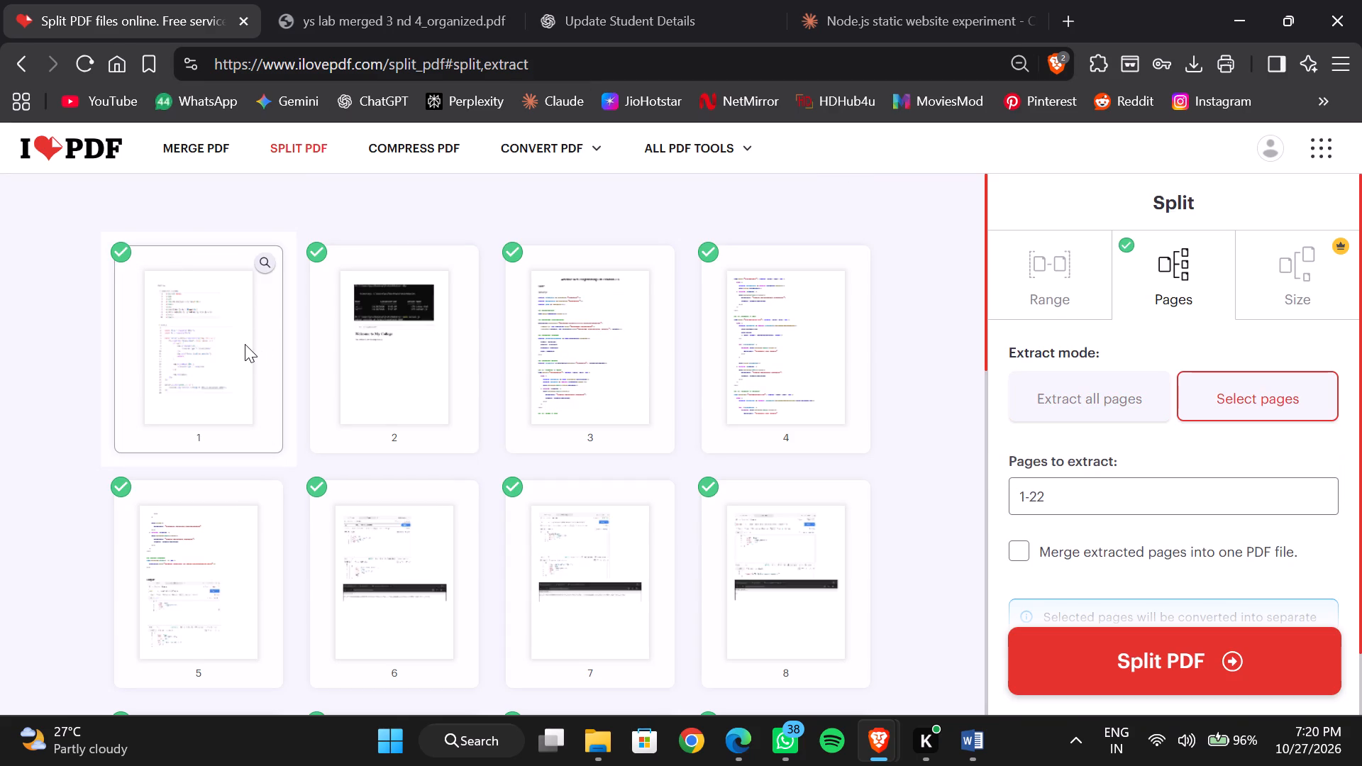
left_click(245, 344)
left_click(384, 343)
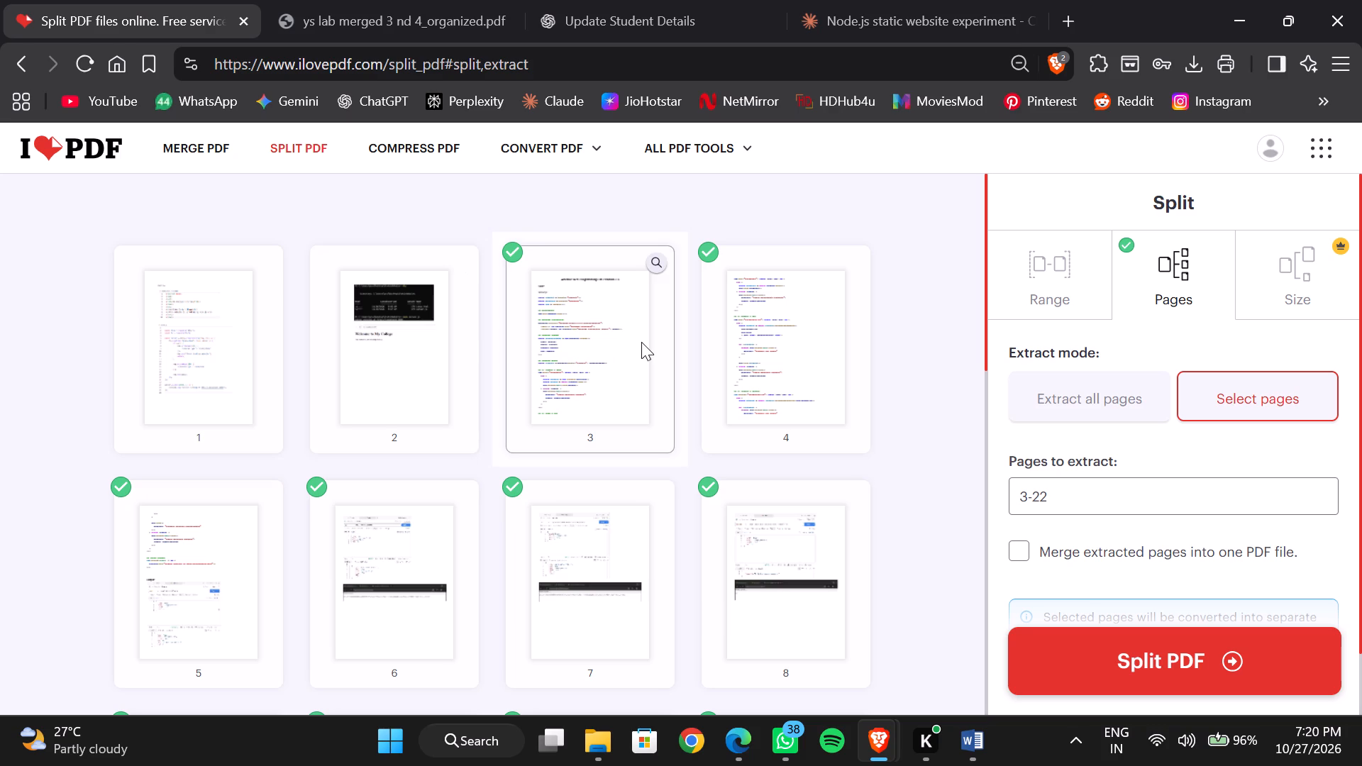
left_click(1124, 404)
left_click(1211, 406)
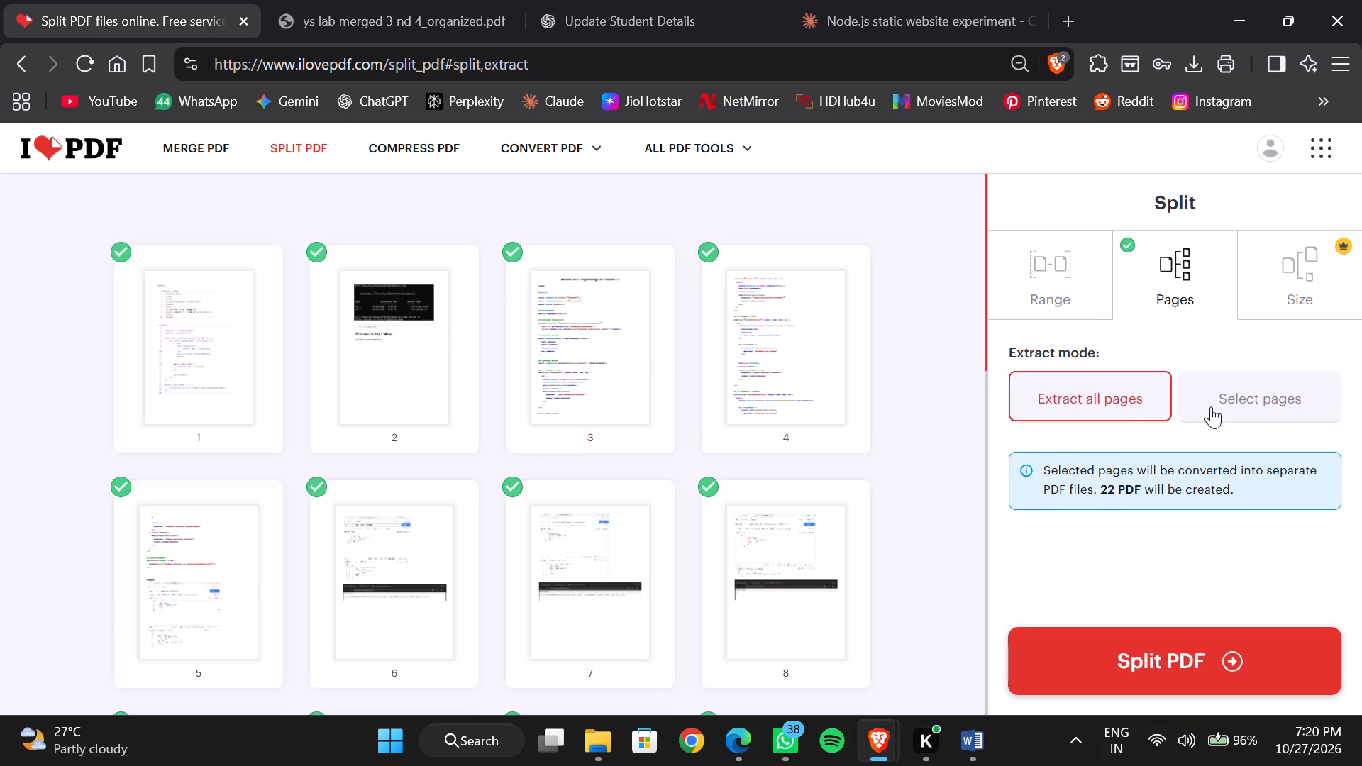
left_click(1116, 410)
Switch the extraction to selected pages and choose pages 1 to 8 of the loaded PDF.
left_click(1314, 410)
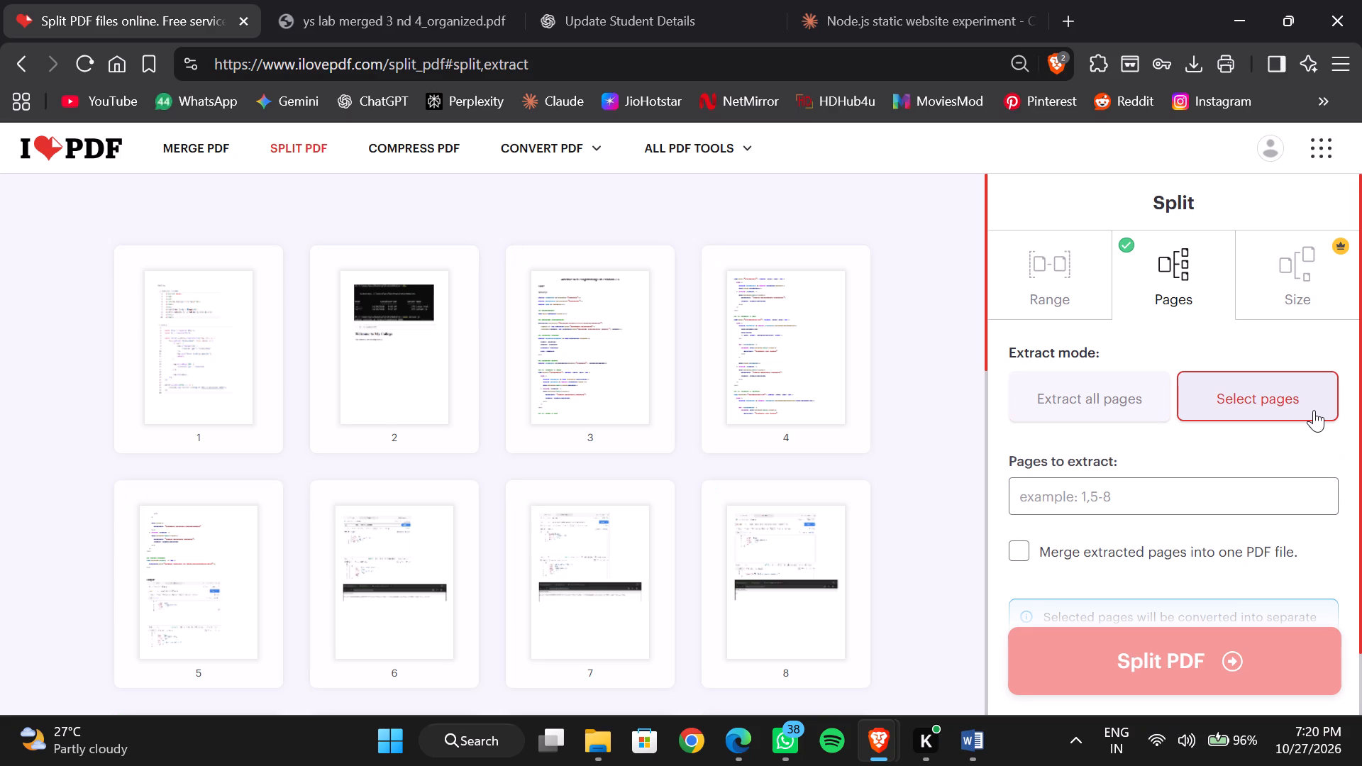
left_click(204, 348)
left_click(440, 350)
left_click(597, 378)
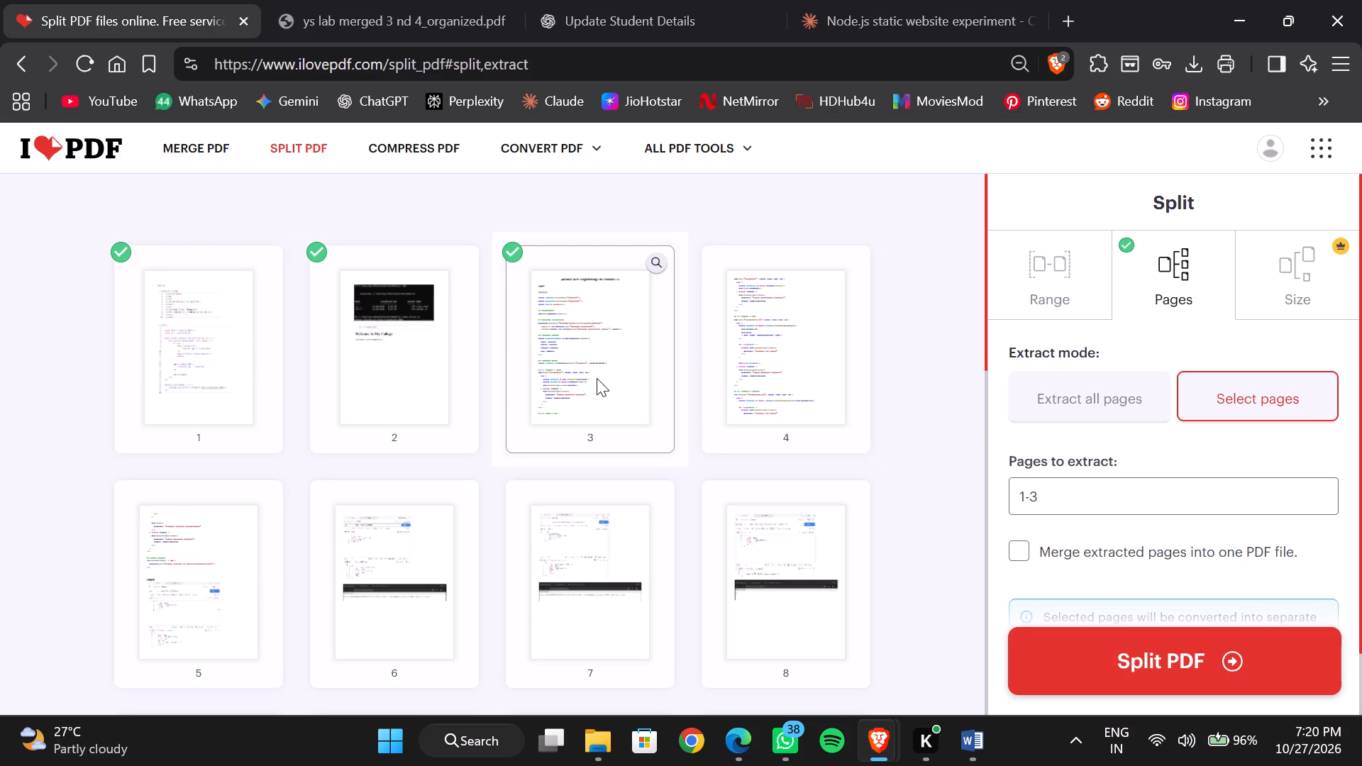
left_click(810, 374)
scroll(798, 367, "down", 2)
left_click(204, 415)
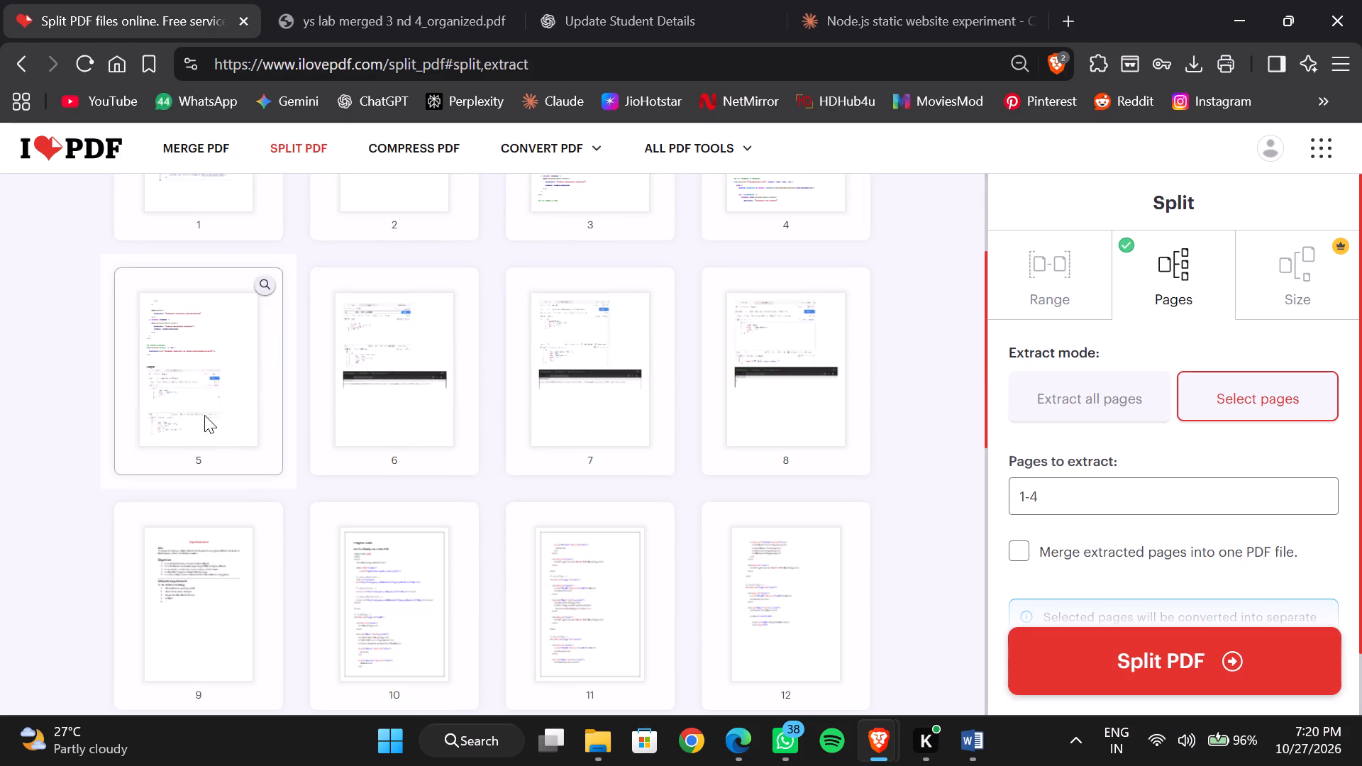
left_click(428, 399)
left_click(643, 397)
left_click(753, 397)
Preview page 9 at larger size, close the preview and look over the page selection.
scroll(745, 397, "down", 1)
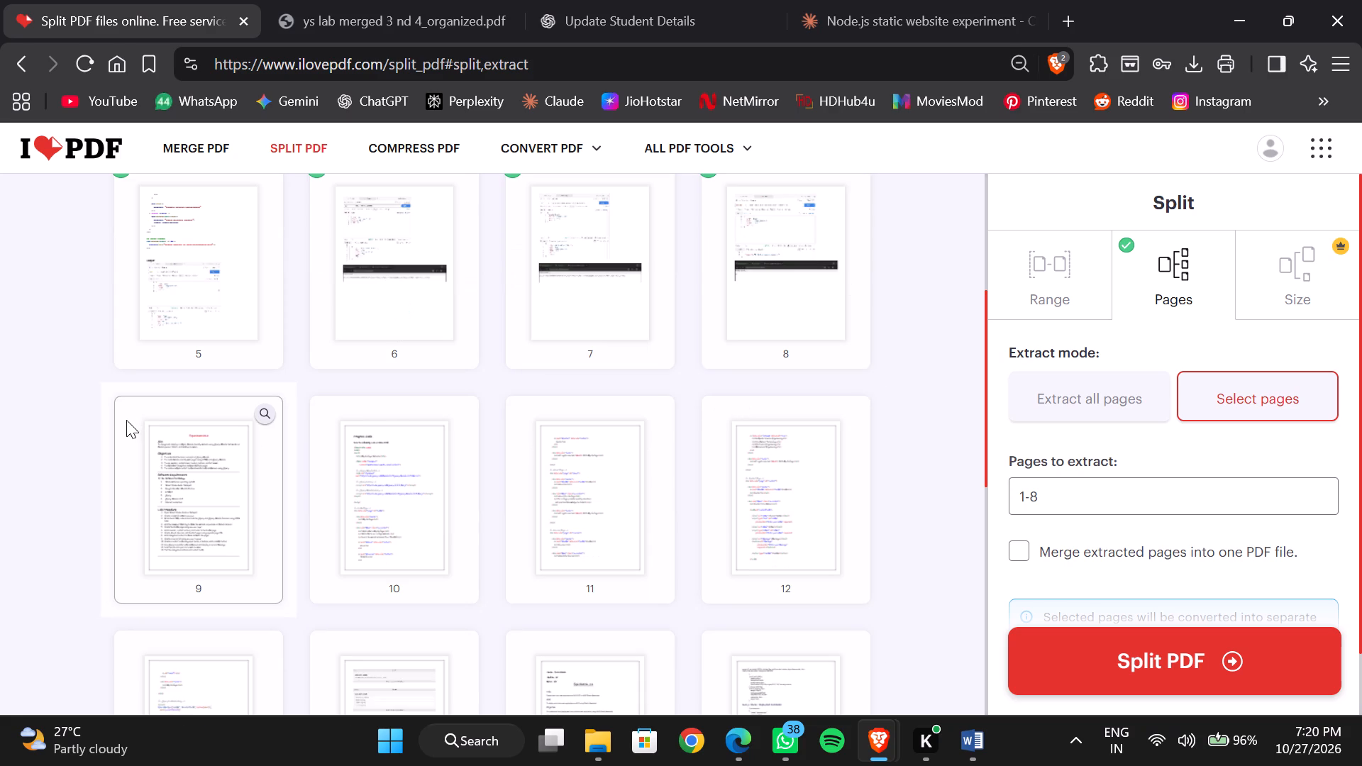
left_click(268, 414)
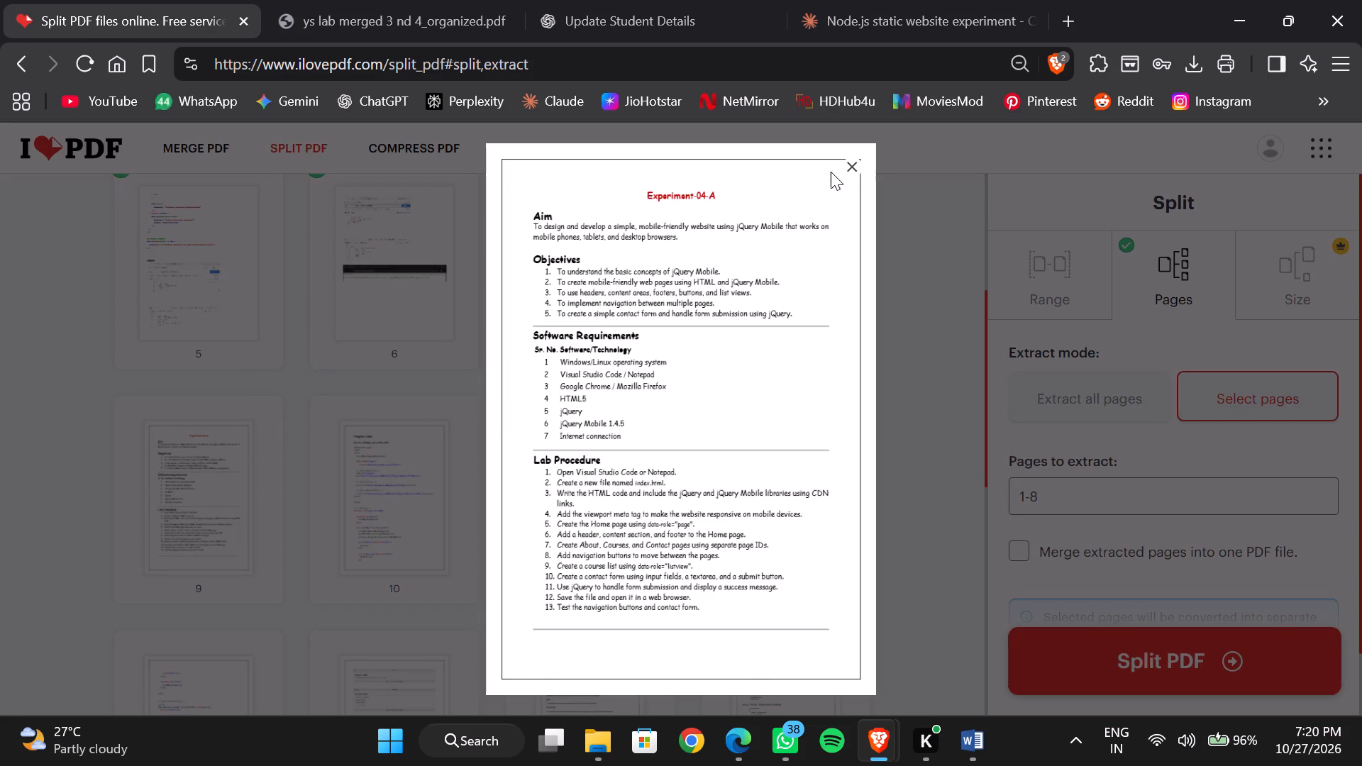
left_click(857, 169)
scroll(439, 464, "down", 4)
scroll(441, 464, "up", 7)
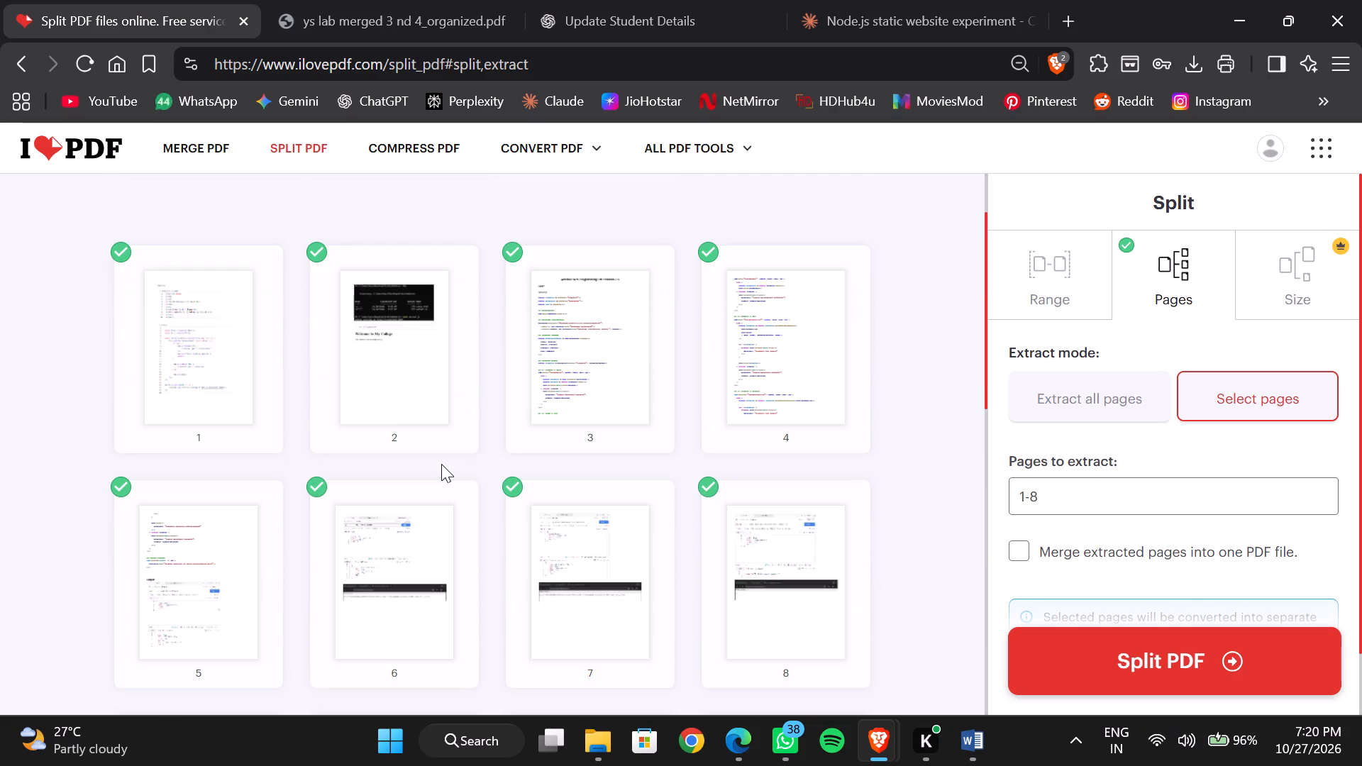
Open the ys lab merged 3 nd 4_organized.pdf view and skim from its last page back to the opening practical 3 pages.
left_click(345, 0)
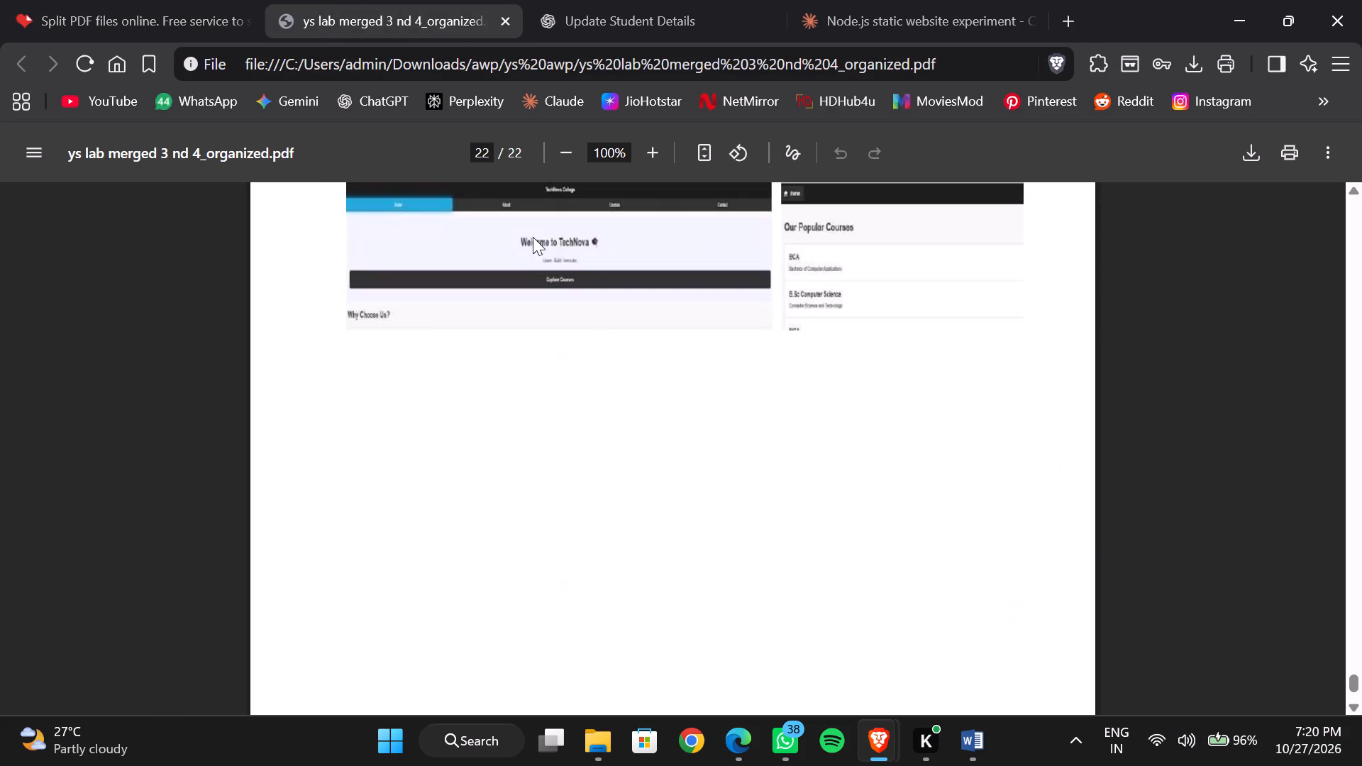
scroll(565, 269, "up", 20)
scroll(565, 269, "up", 20)
scroll(565, 269, "up", 20)
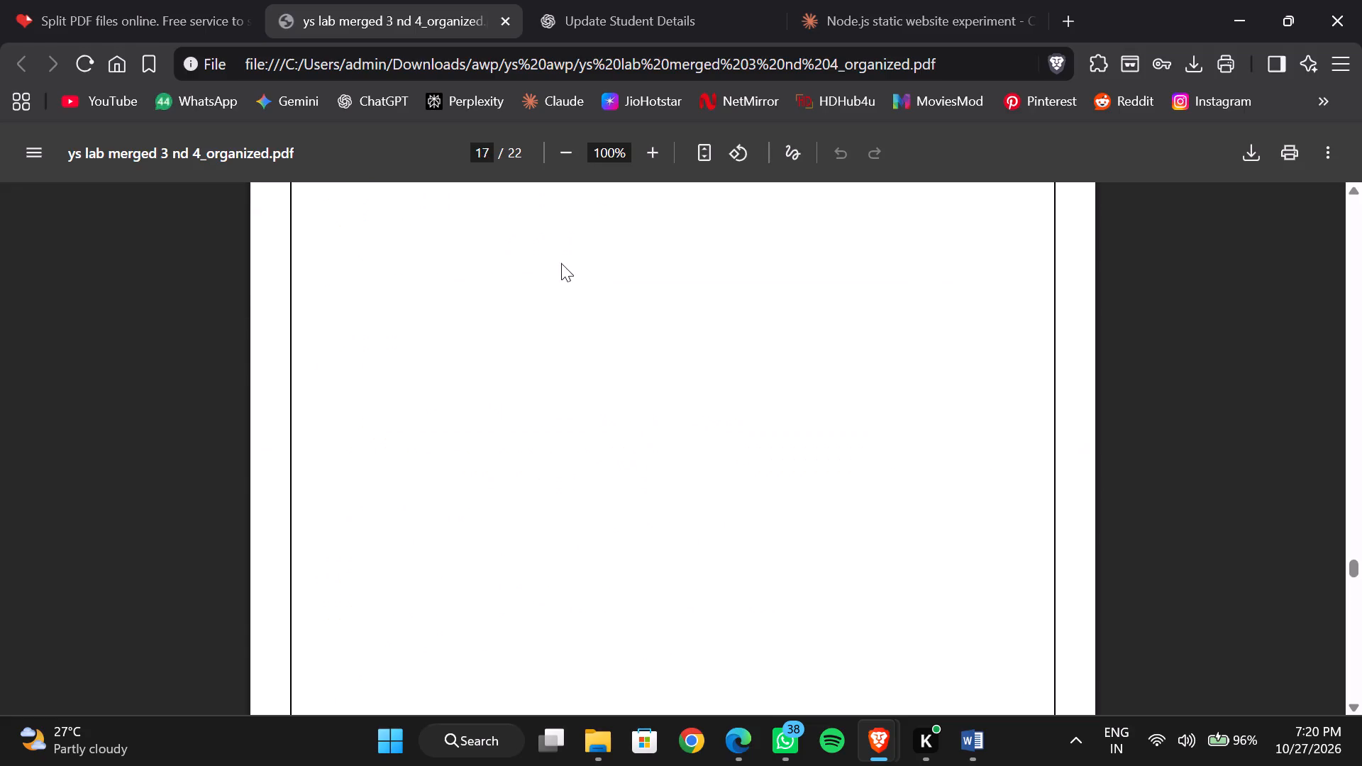
scroll(561, 263, "up", 20)
scroll(561, 263, "up", 20)
scroll(561, 263, "up", 20)
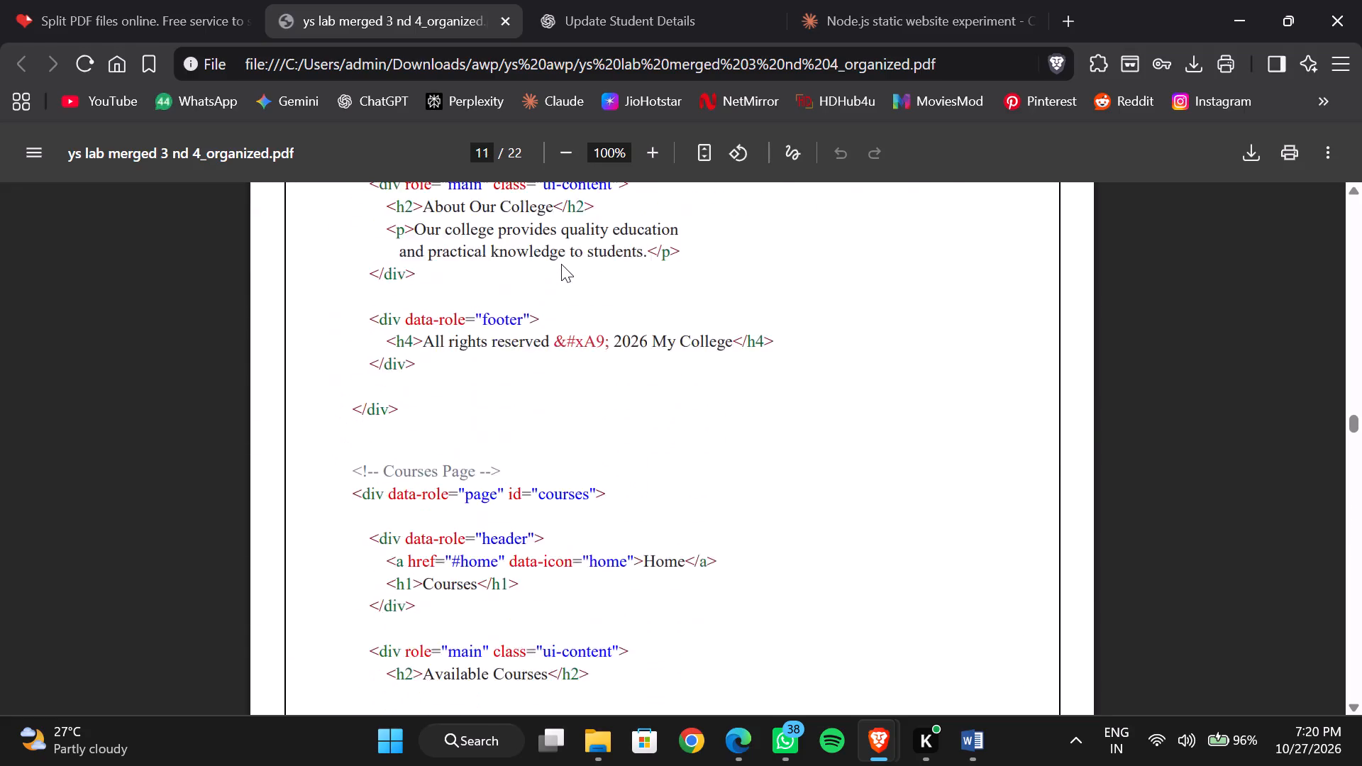
scroll(561, 264, "up", 20)
scroll(561, 264, "up", 20)
scroll(561, 264, "up", 20)
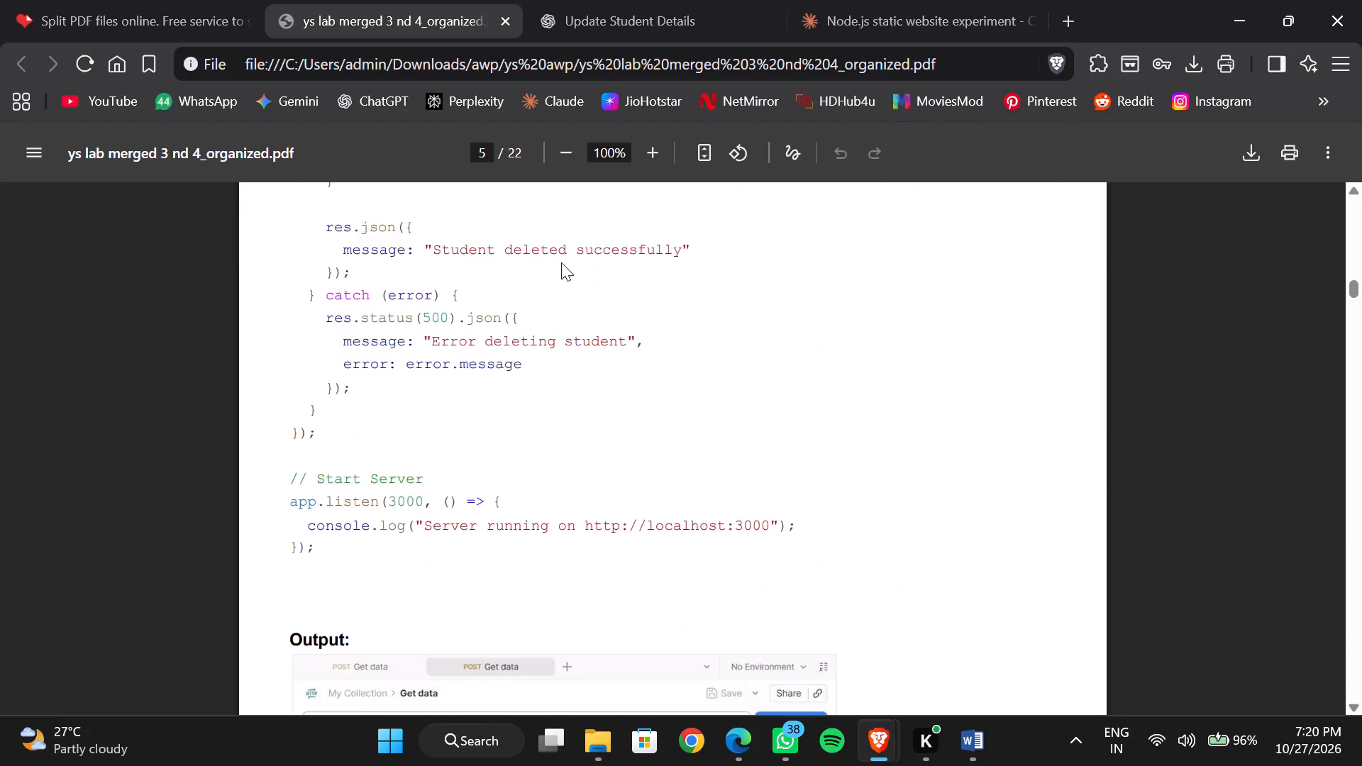
scroll(561, 262, "up", 20)
scroll(561, 262, "up", 20)
scroll(561, 262, "up", 14)
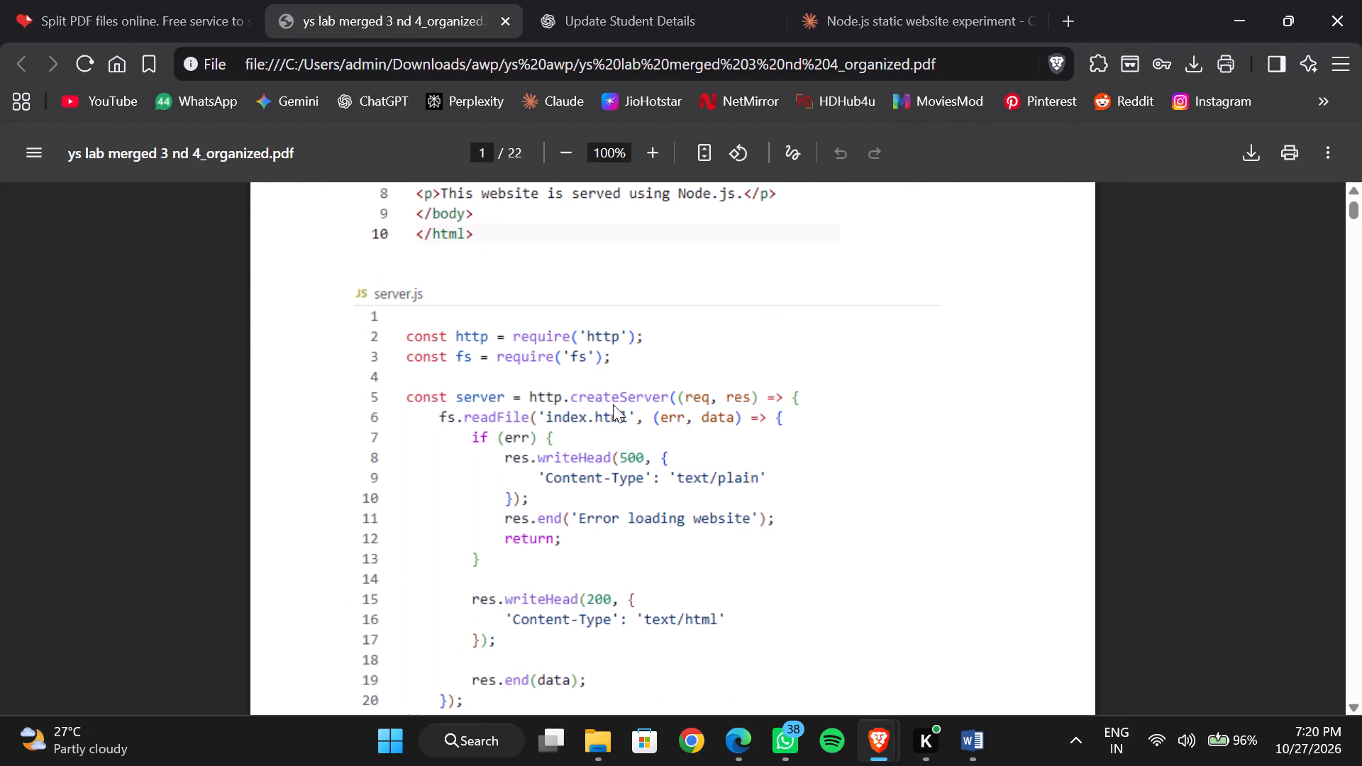
scroll(657, 419, "down", 17)
scroll(729, 390, "down", 6)
scroll(727, 387, "up", 1)
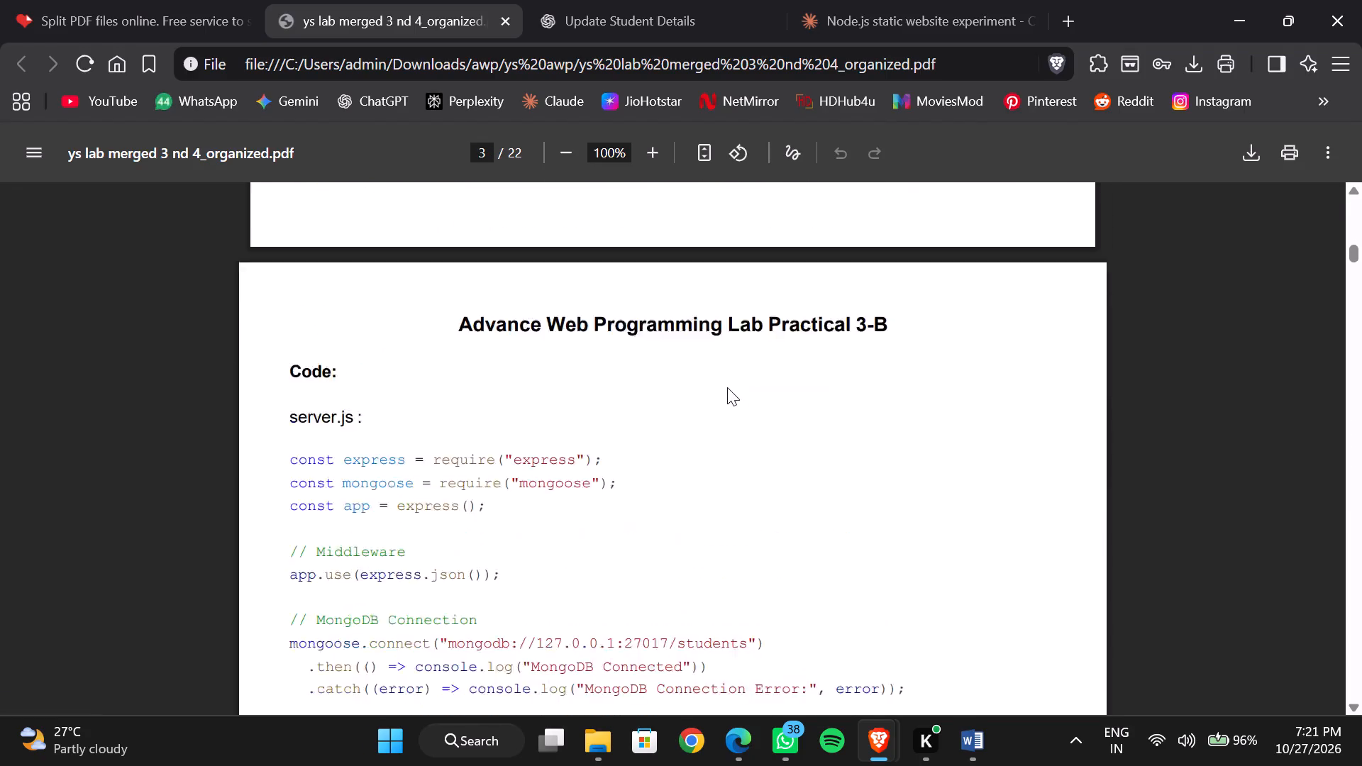
Examine the Practical 3-B pages and locate where Experiment-04-A begins in the organized PDF.
scroll(727, 387, "down", 20)
scroll(727, 387, "down", 18)
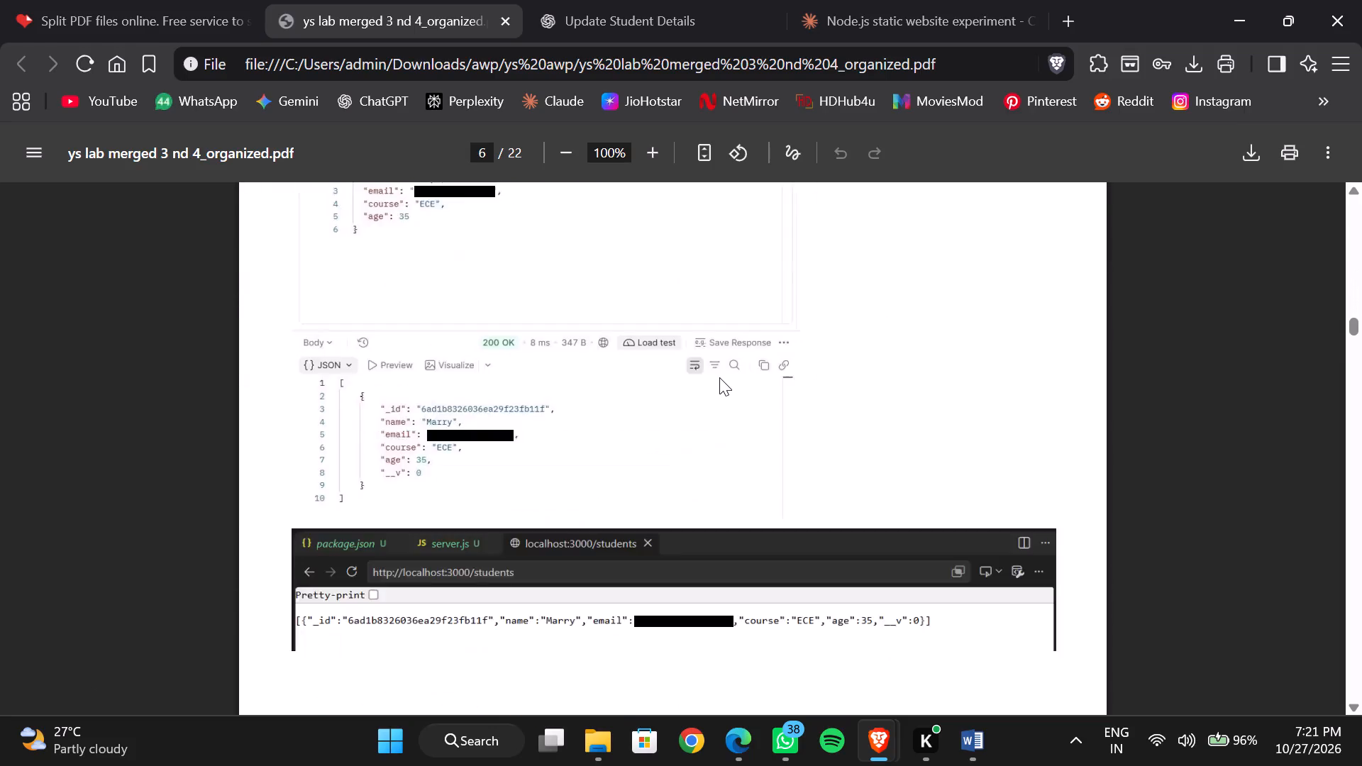
scroll(719, 377, "down", 17)
scroll(719, 377, "down", 10)
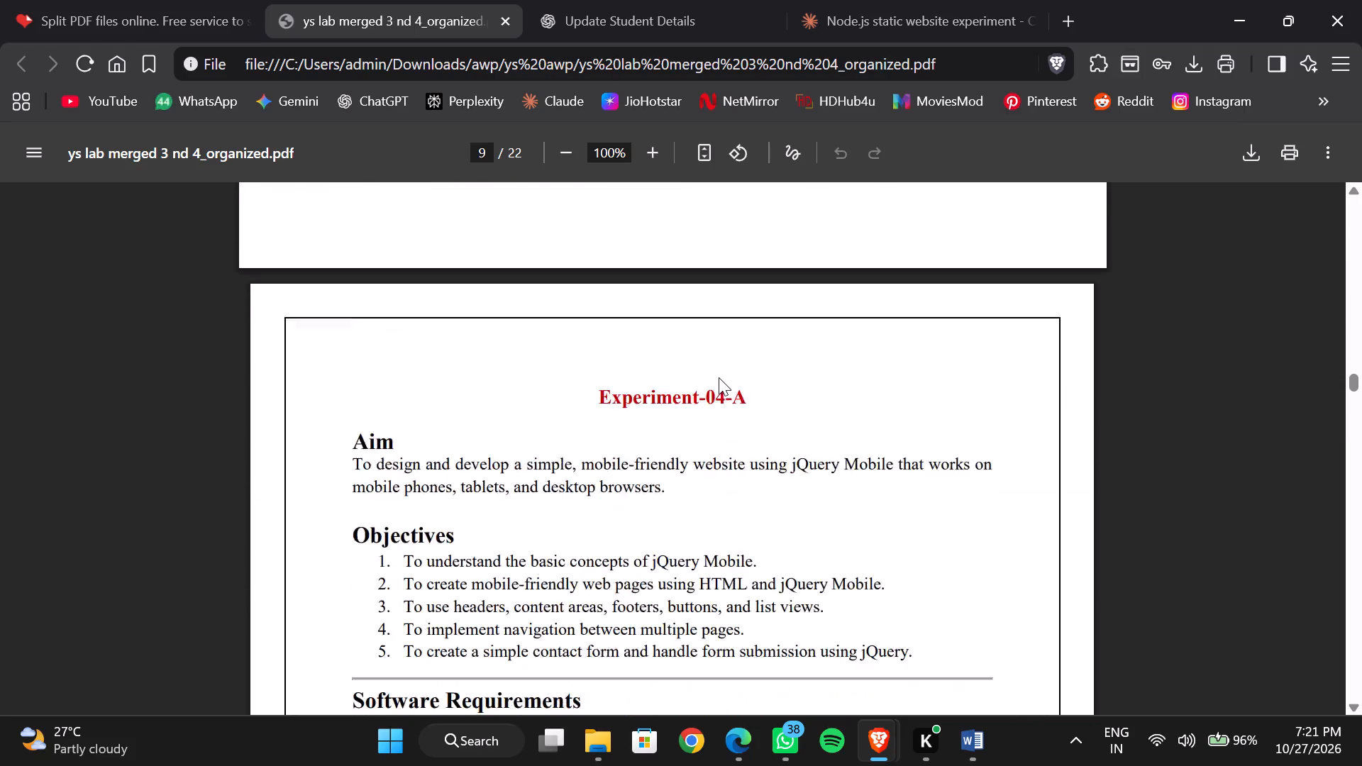
scroll(719, 377, "down", 1)
scroll(719, 377, "up", 1)
scroll(719, 377, "down", 3)
scroll(719, 377, "up", 4)
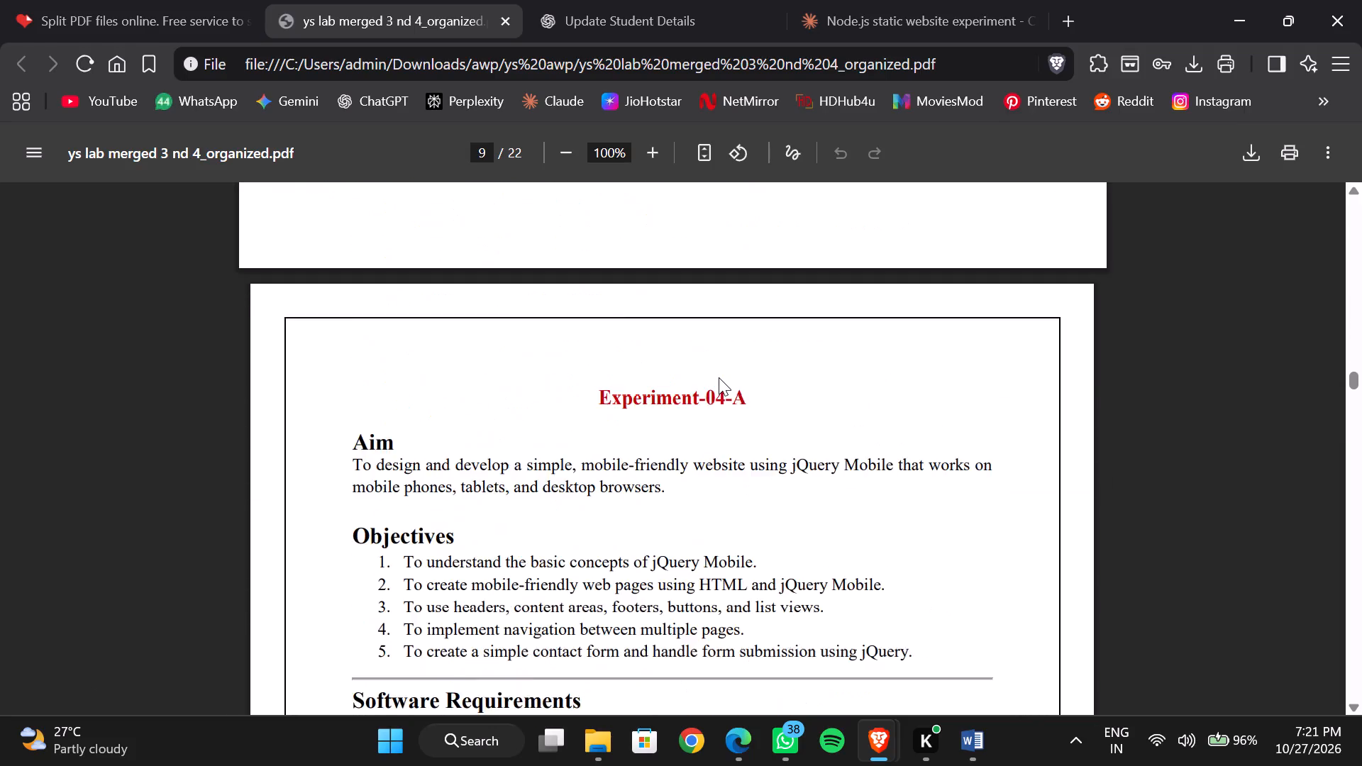
scroll(719, 377, "up", 1)
scroll(719, 377, "down", 6)
scroll(719, 377, "up", 4)
scroll(719, 377, "down", 2)
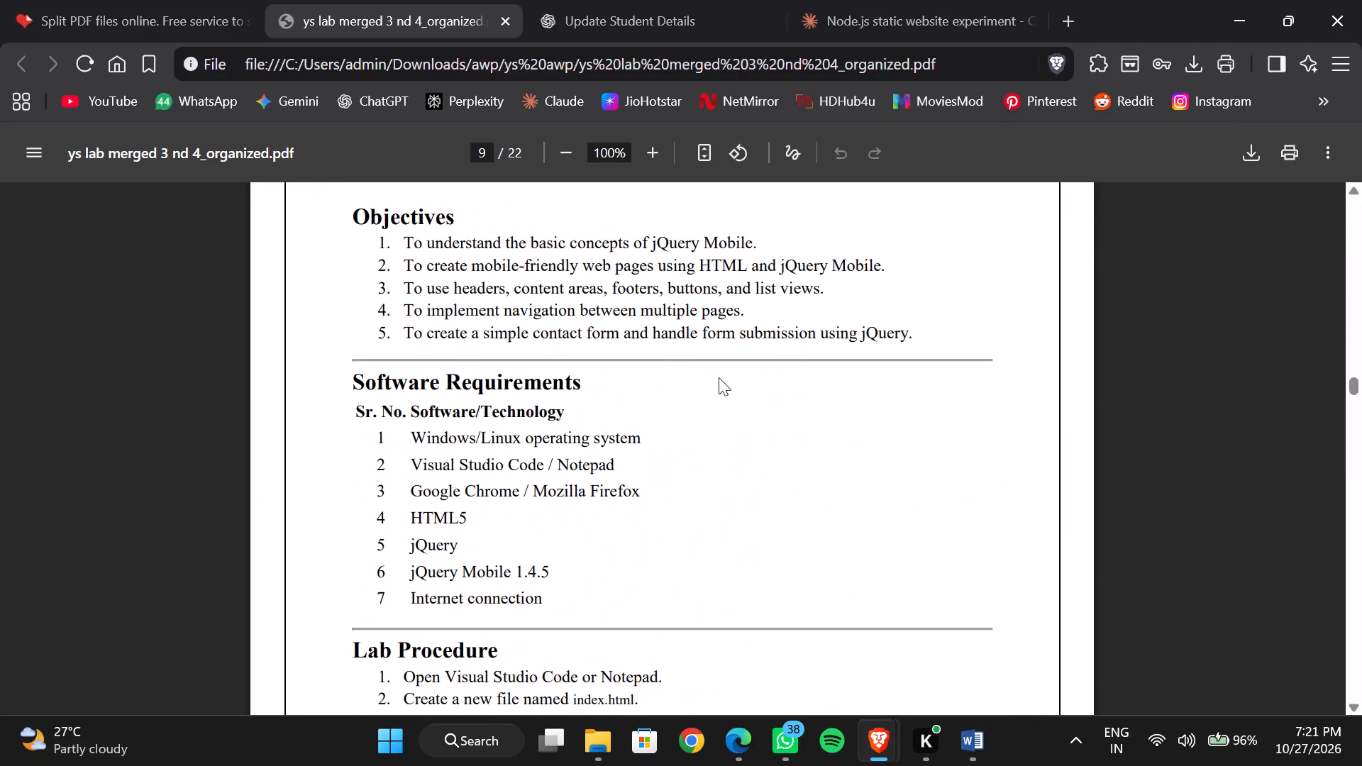
Examine the organized PDF from page 9 onward and locate the start of the AWS Elastic Beanstalk write-up.
scroll(719, 377, "down", 11)
scroll(719, 376, "down", 18)
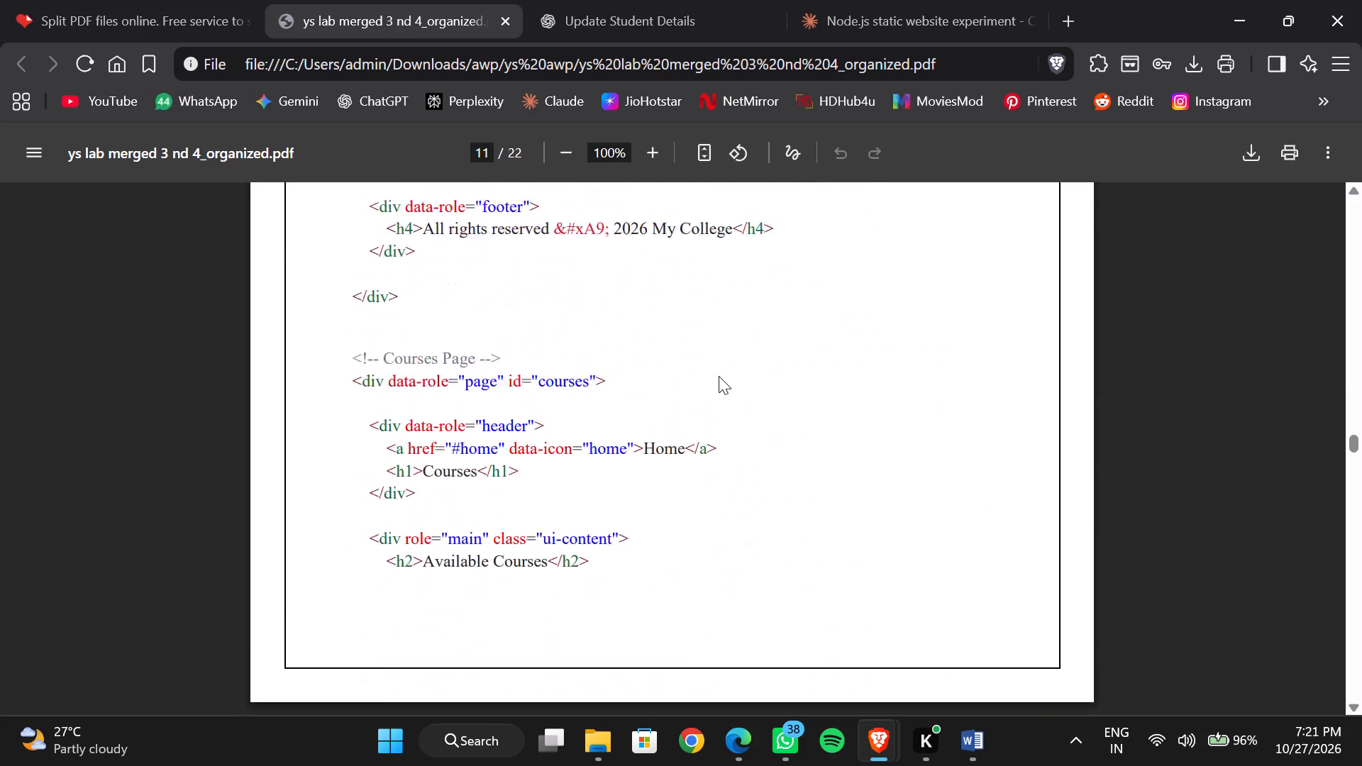
scroll(719, 376, "down", 20)
scroll(719, 376, "down", 16)
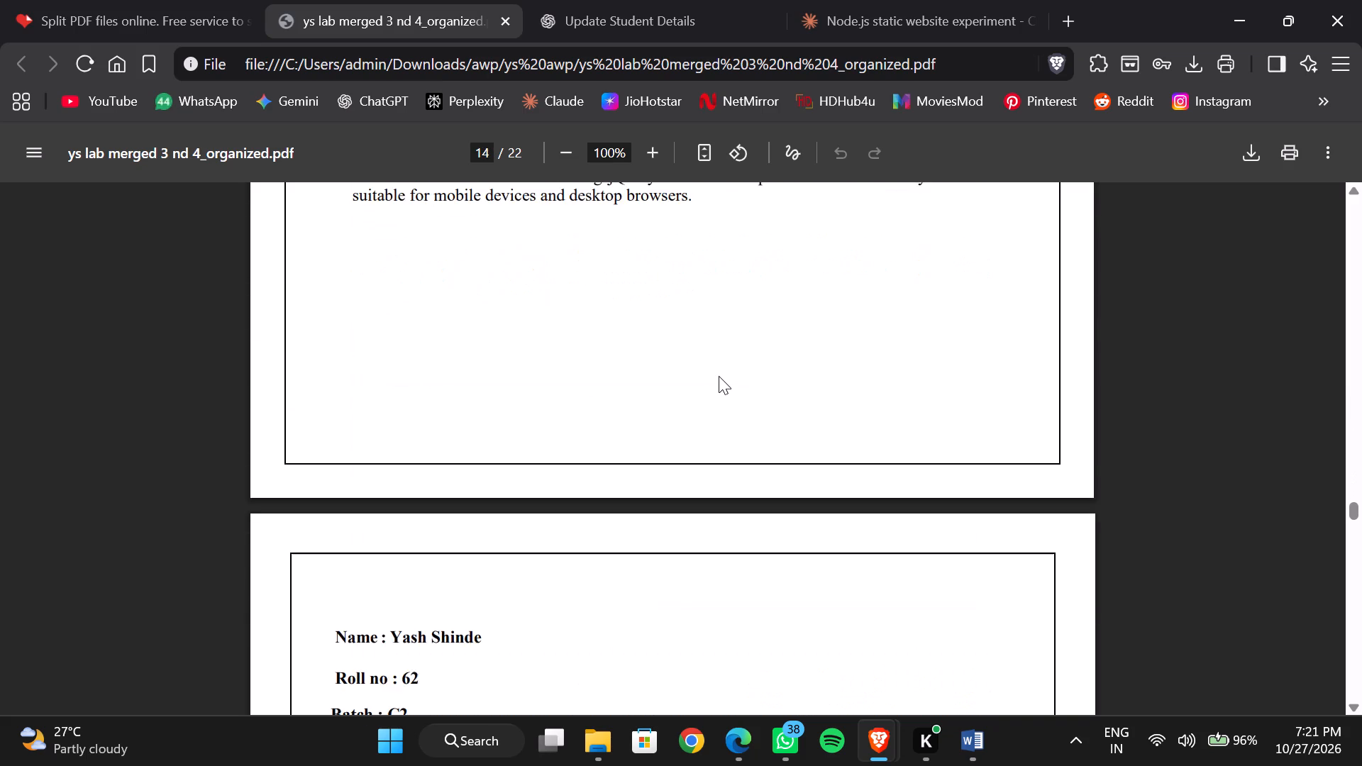
scroll(719, 376, "down", 6)
scroll(719, 376, "up", 5)
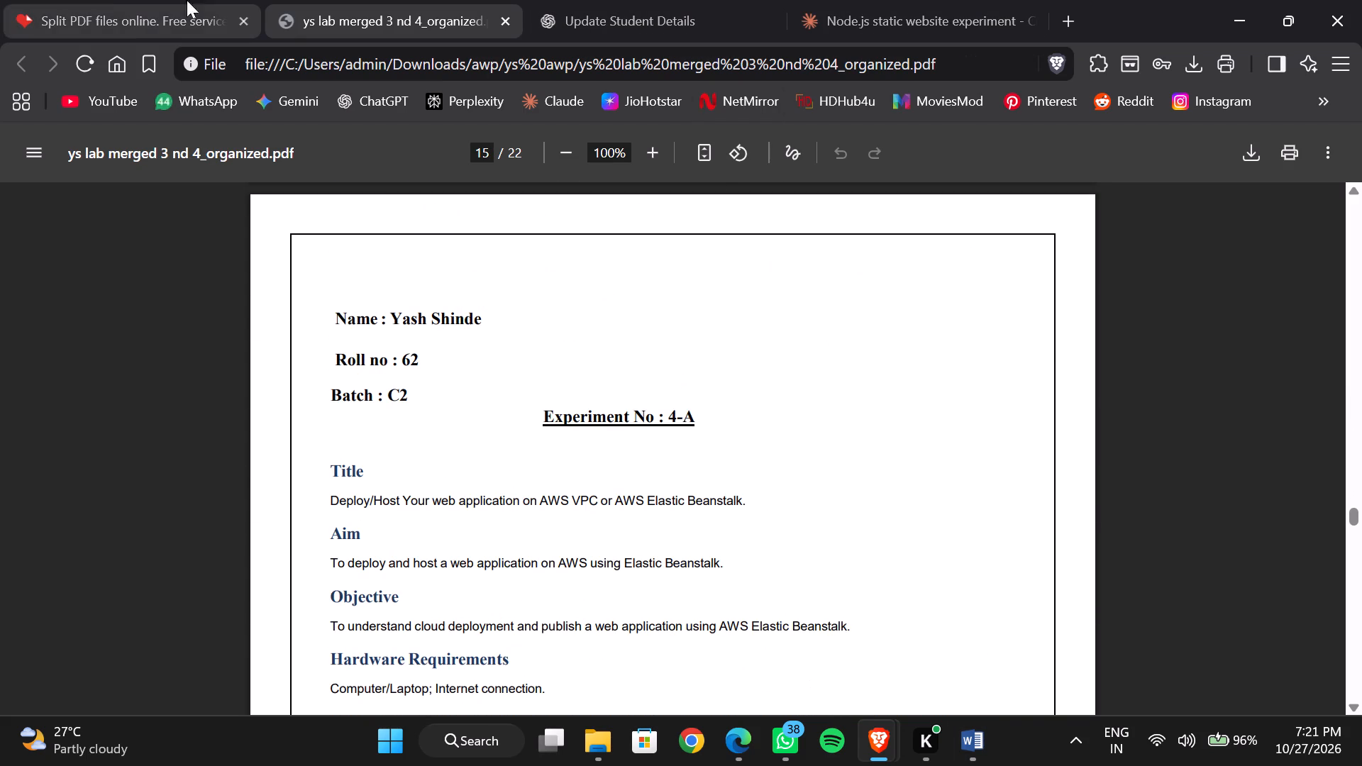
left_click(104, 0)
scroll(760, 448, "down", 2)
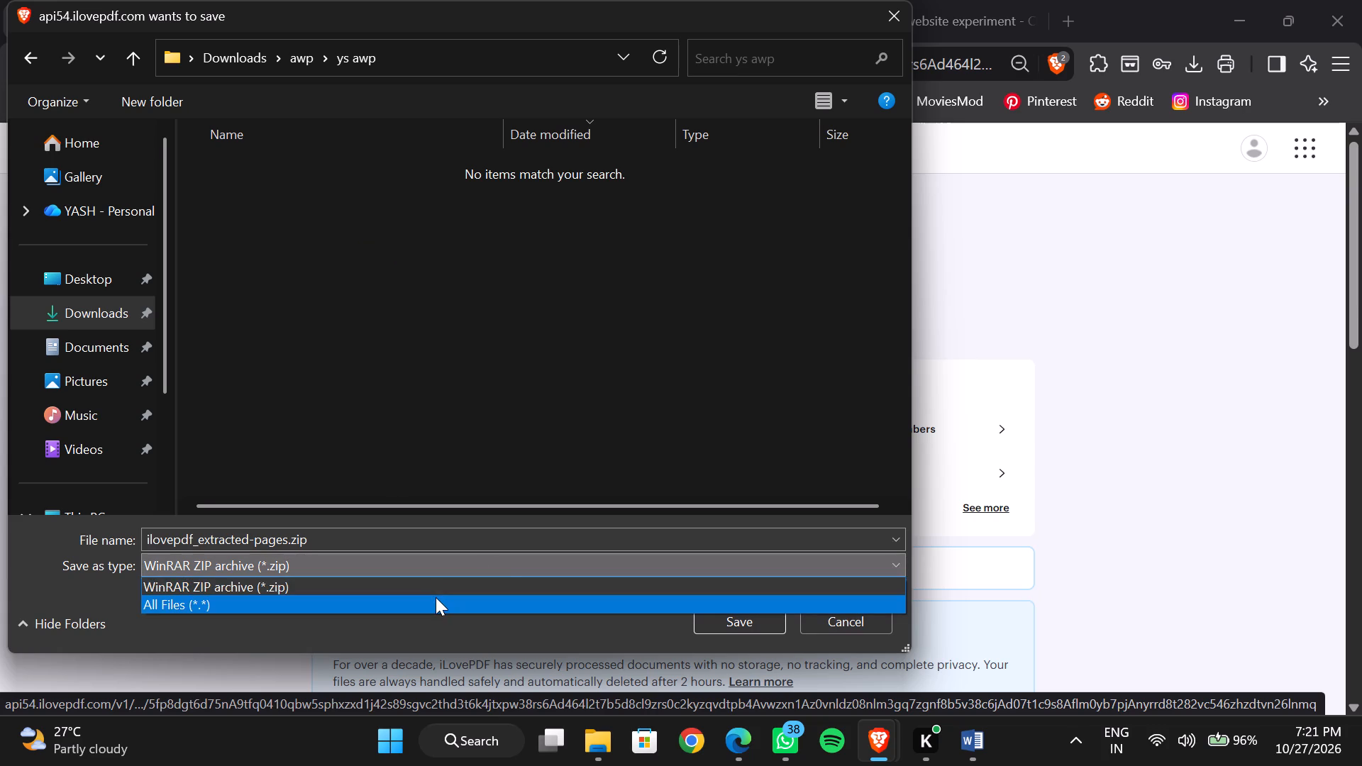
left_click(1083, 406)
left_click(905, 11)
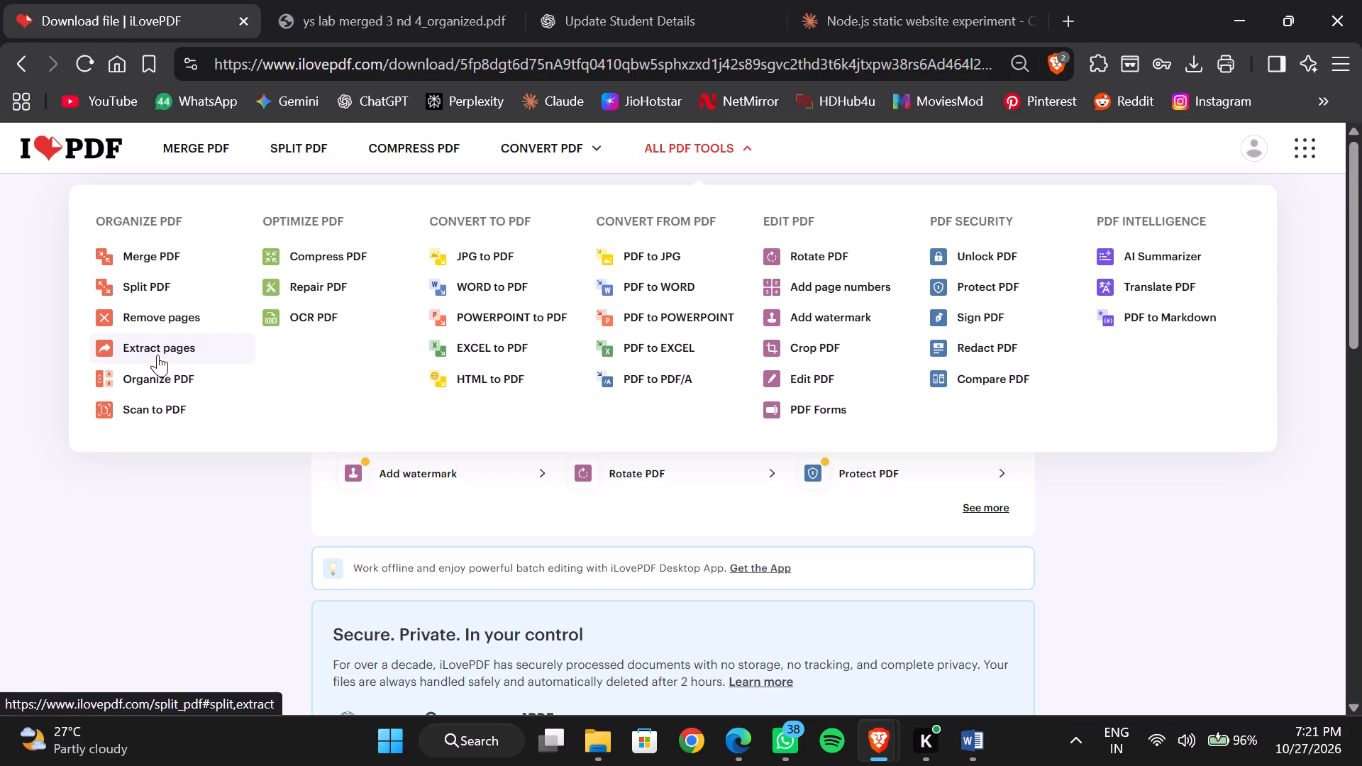
Load ys lab merged 3 nd 4_organized.pdf into the Remove pages tool.
left_click(166, 308)
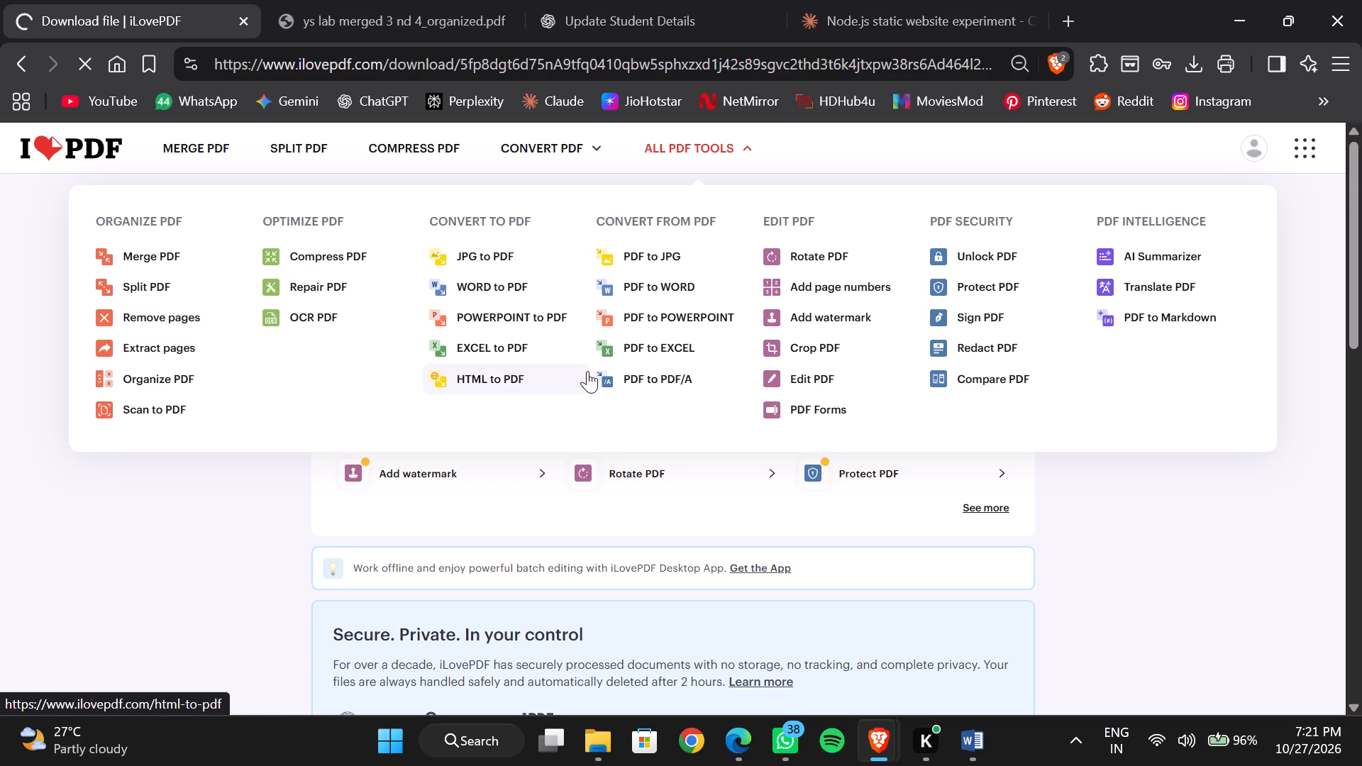
left_click(677, 362)
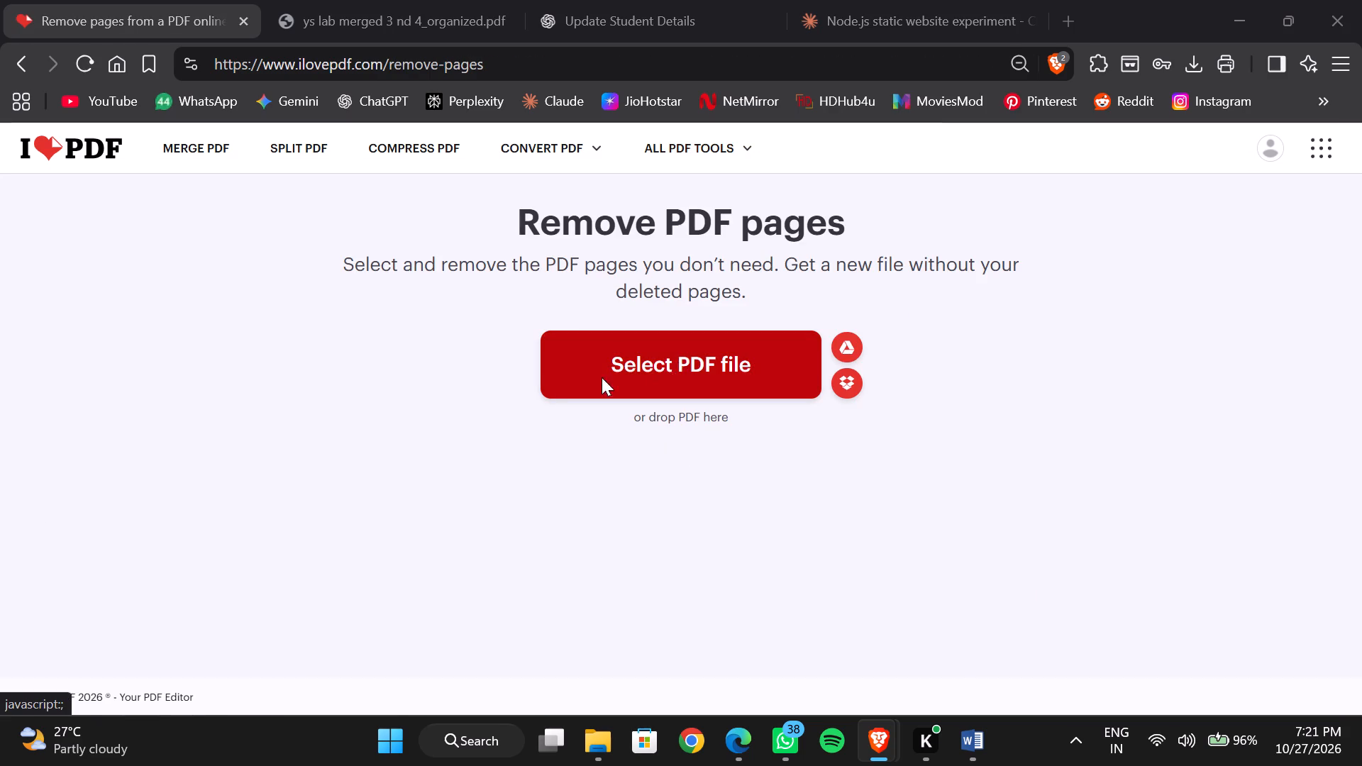
double_click(317, 194)
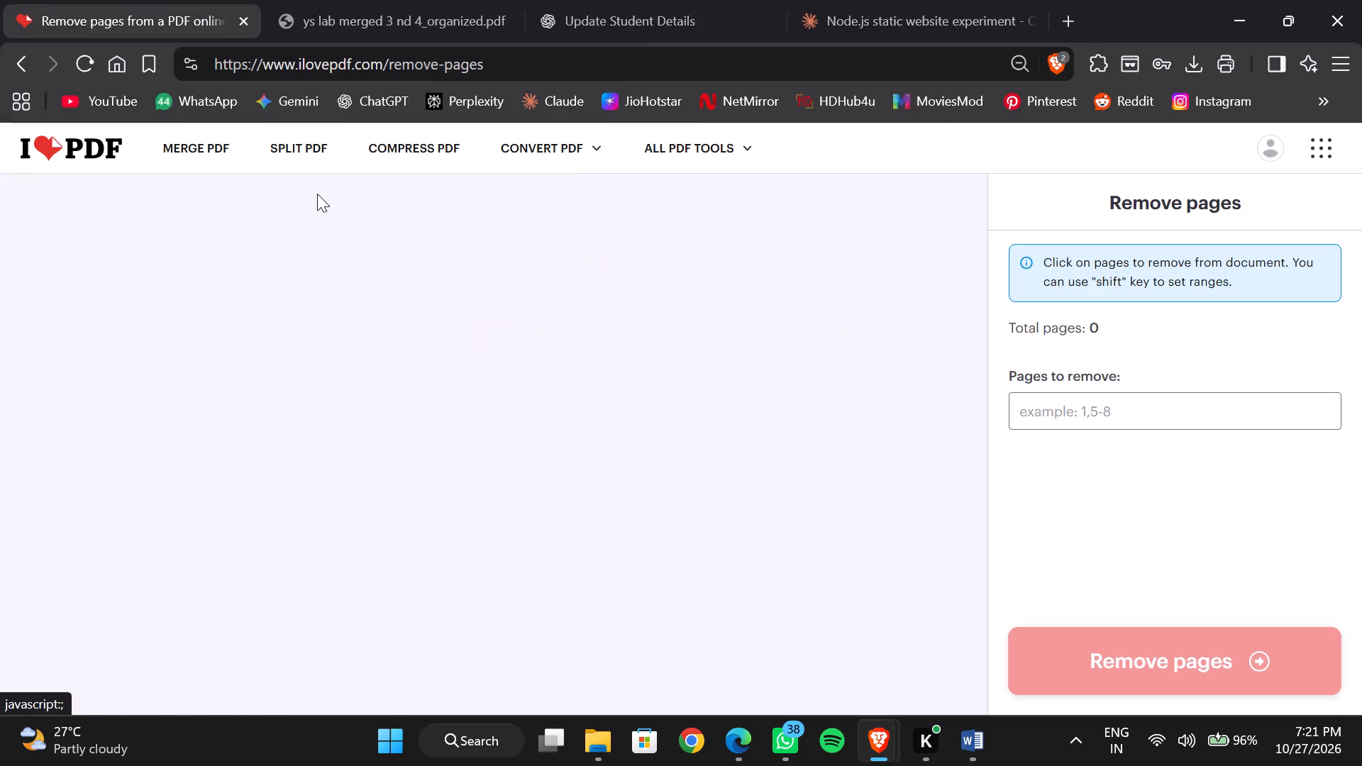
Mark pages 1 to 8 of the loaded PDF for removal.
left_click(272, 341)
left_click(404, 344)
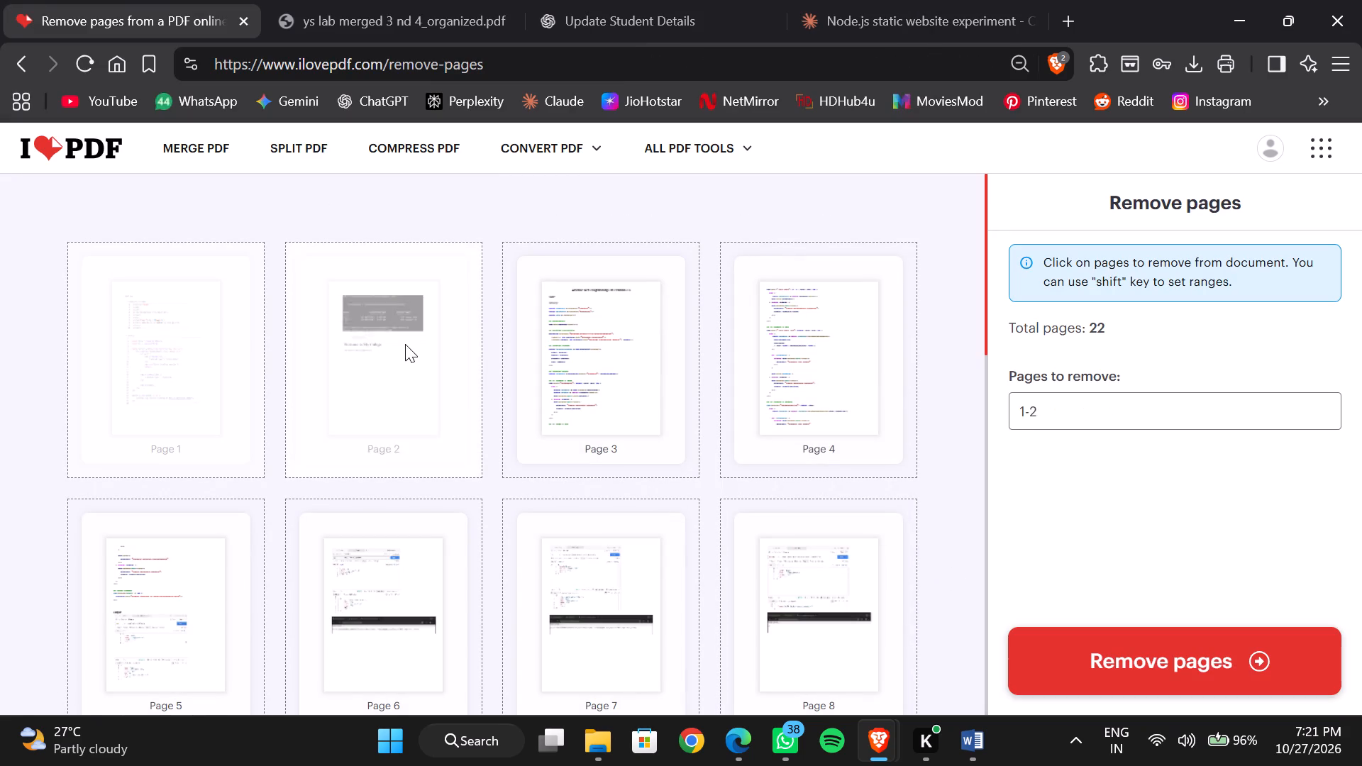
left_click(601, 344)
left_click(881, 359)
scroll(868, 355, "down", 2)
left_click(194, 411)
left_click(494, 404)
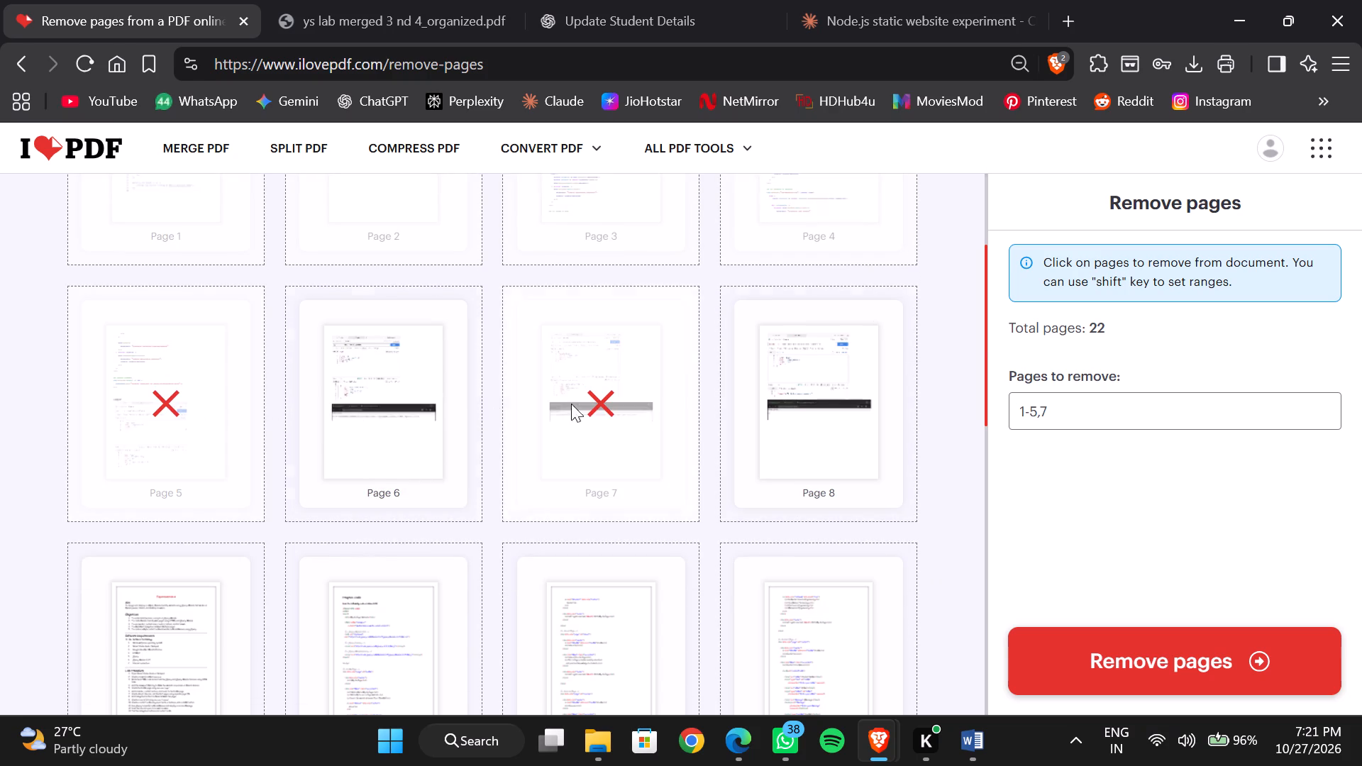
left_click(736, 404)
left_click(494, 401)
left_click(424, 402)
left_click(636, 402)
Preview page 9 at larger size, close it and check the remaining pages through page 22.
scroll(802, 401, "down", 2)
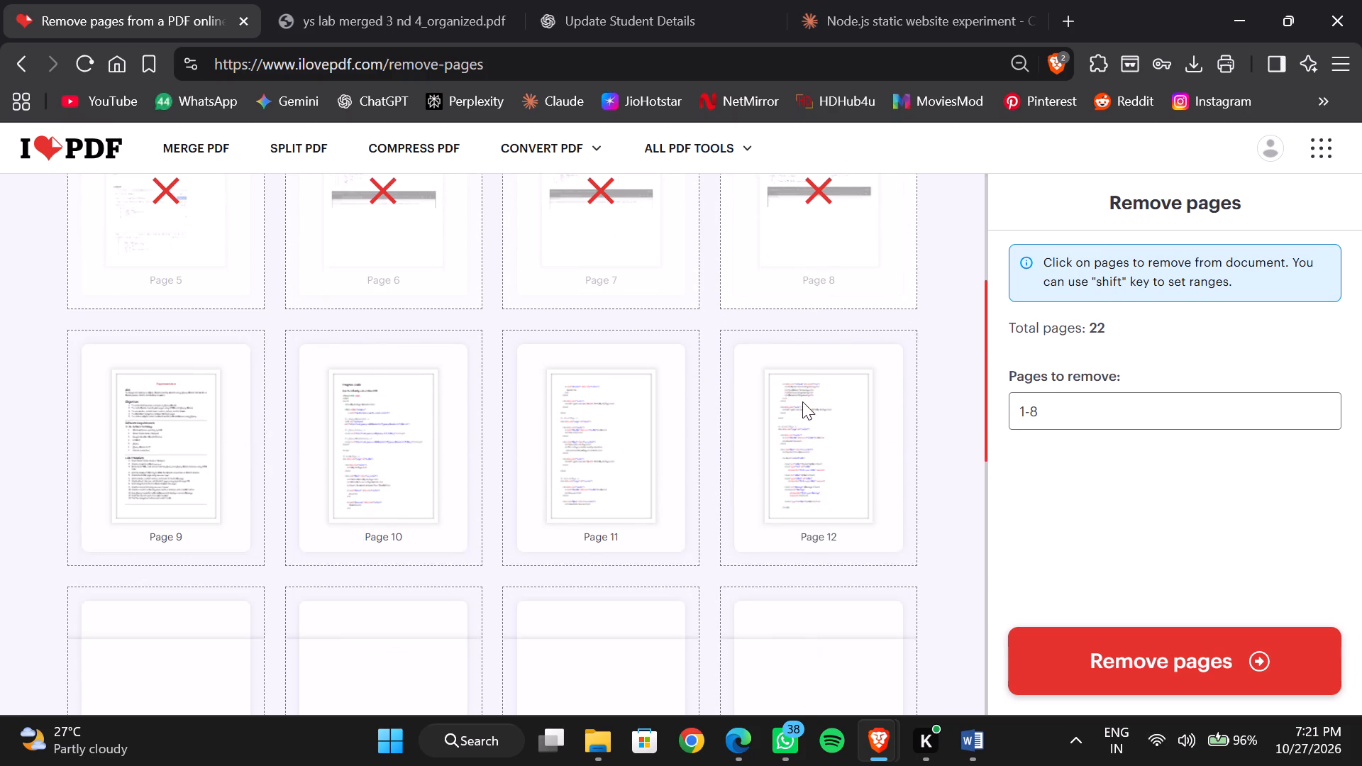
left_click(231, 367)
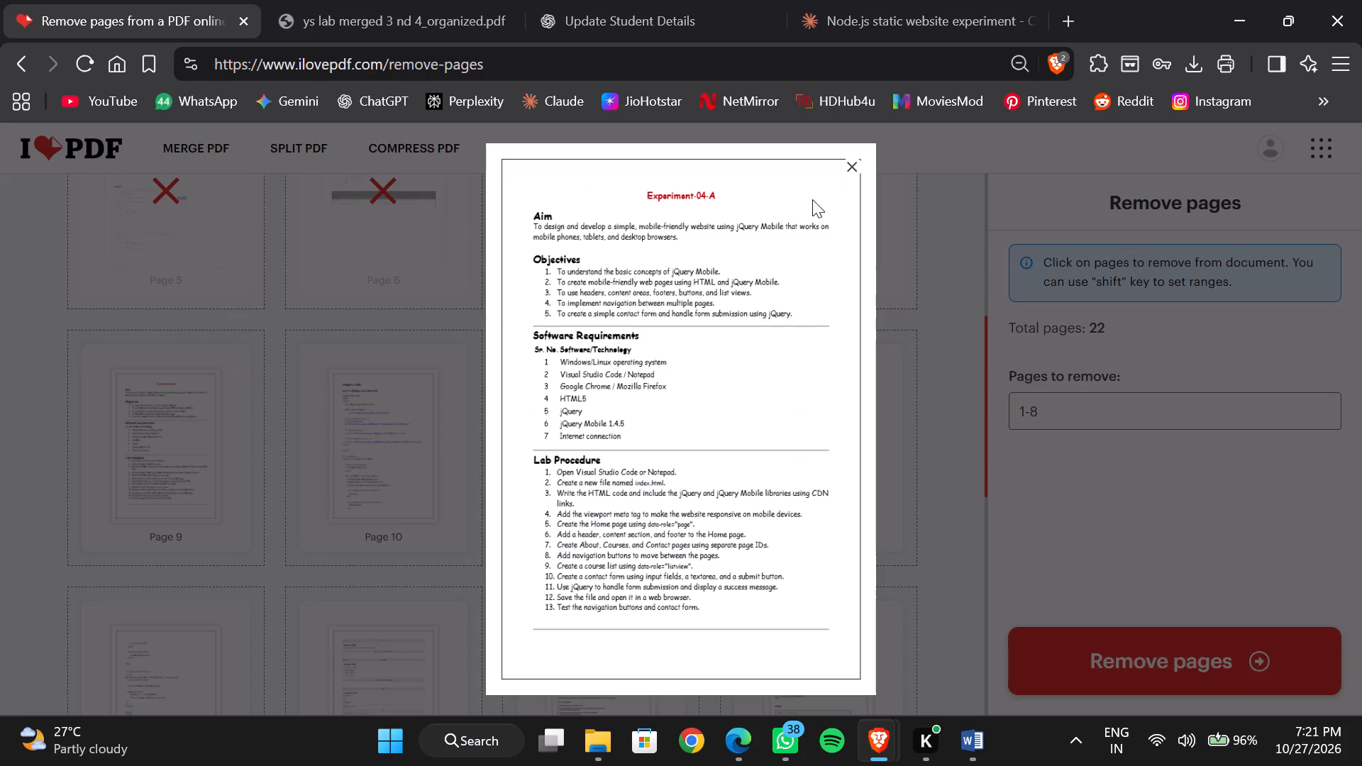
left_click(846, 166)
scroll(868, 375, "down", 12)
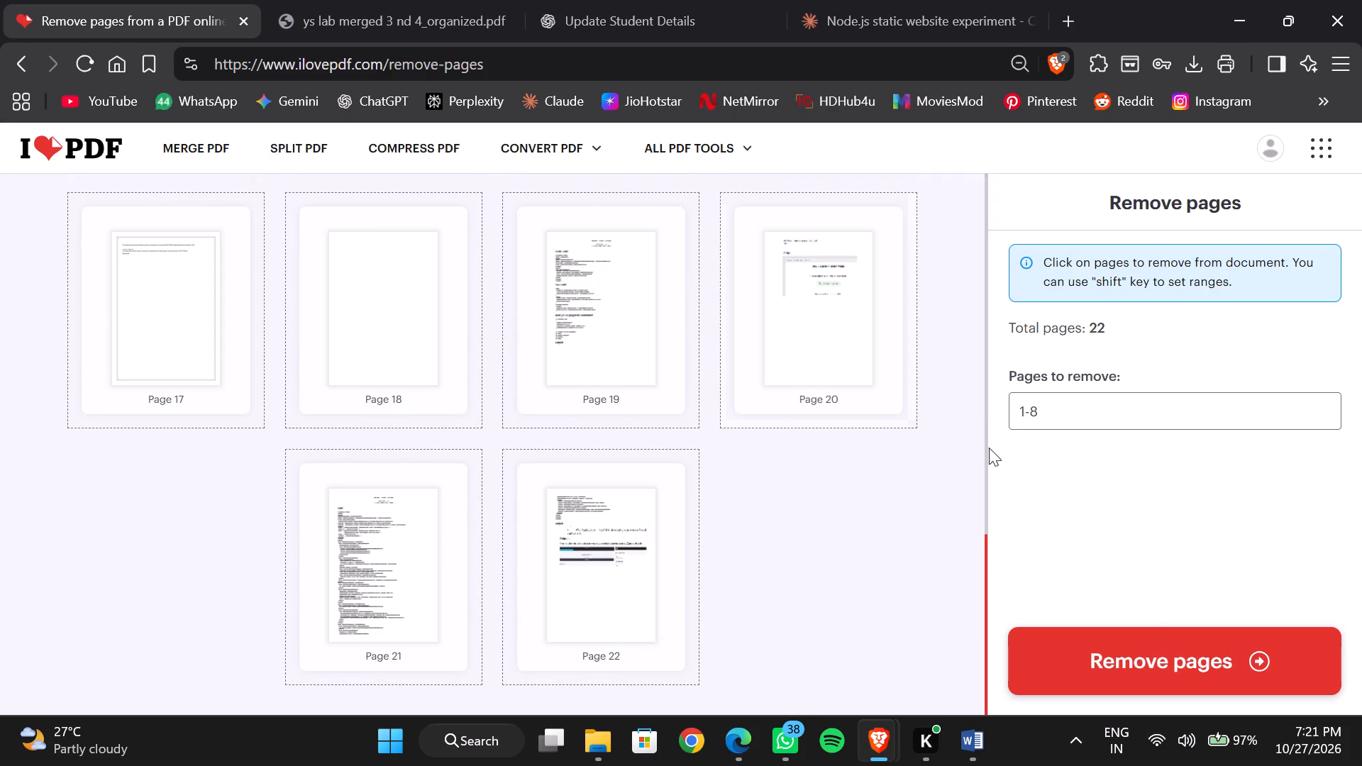
Remove the marked pages and save the result as ys lab merged 3 nd 4_organized_removed.pdf in the ys awp folder.
left_click(1164, 657)
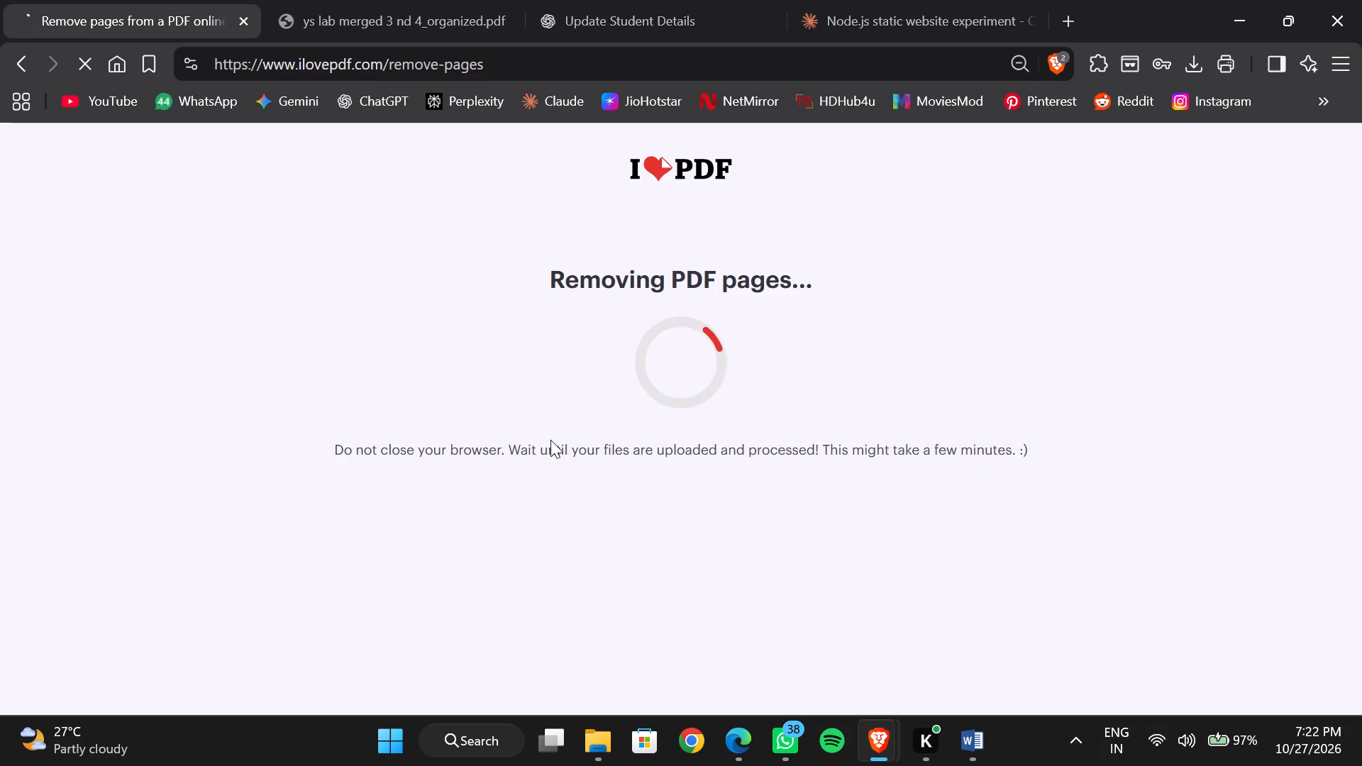
left_click(736, 288)
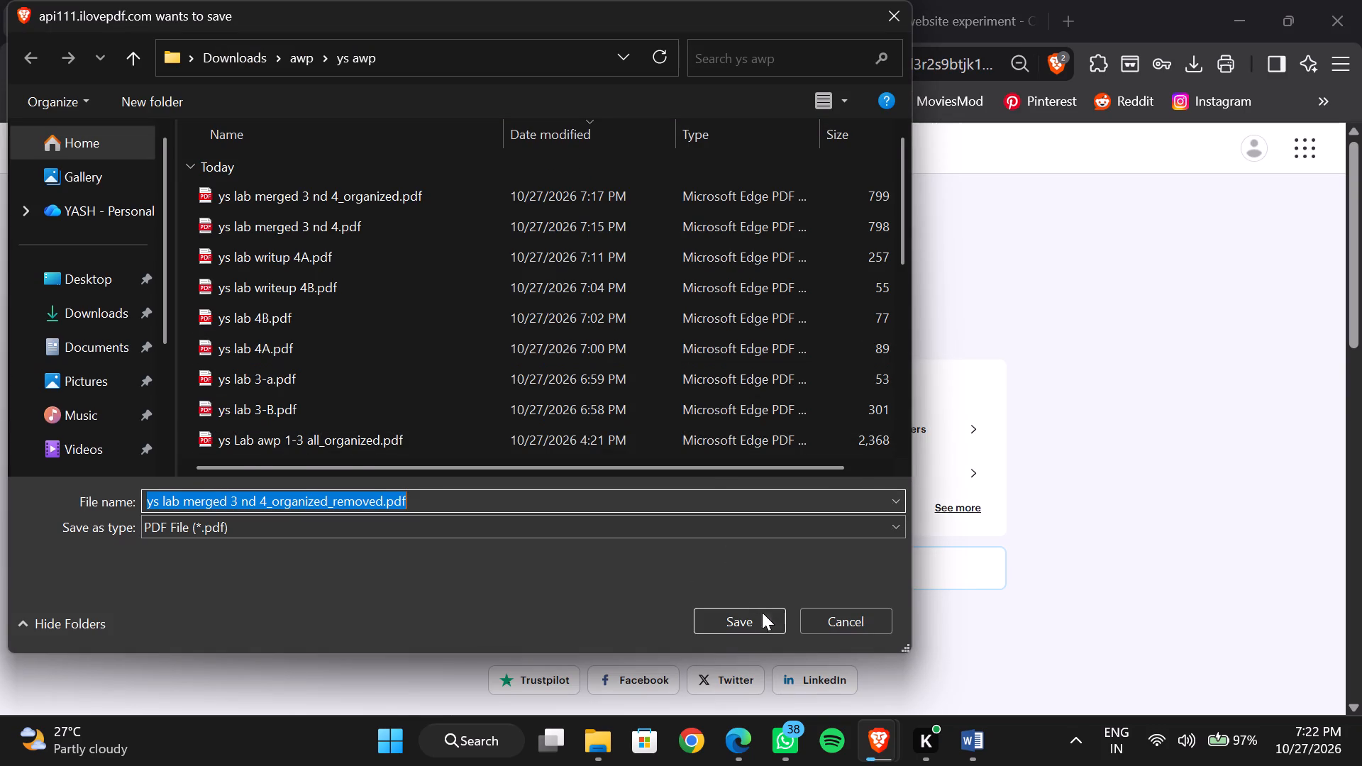
left_click(768, 619)
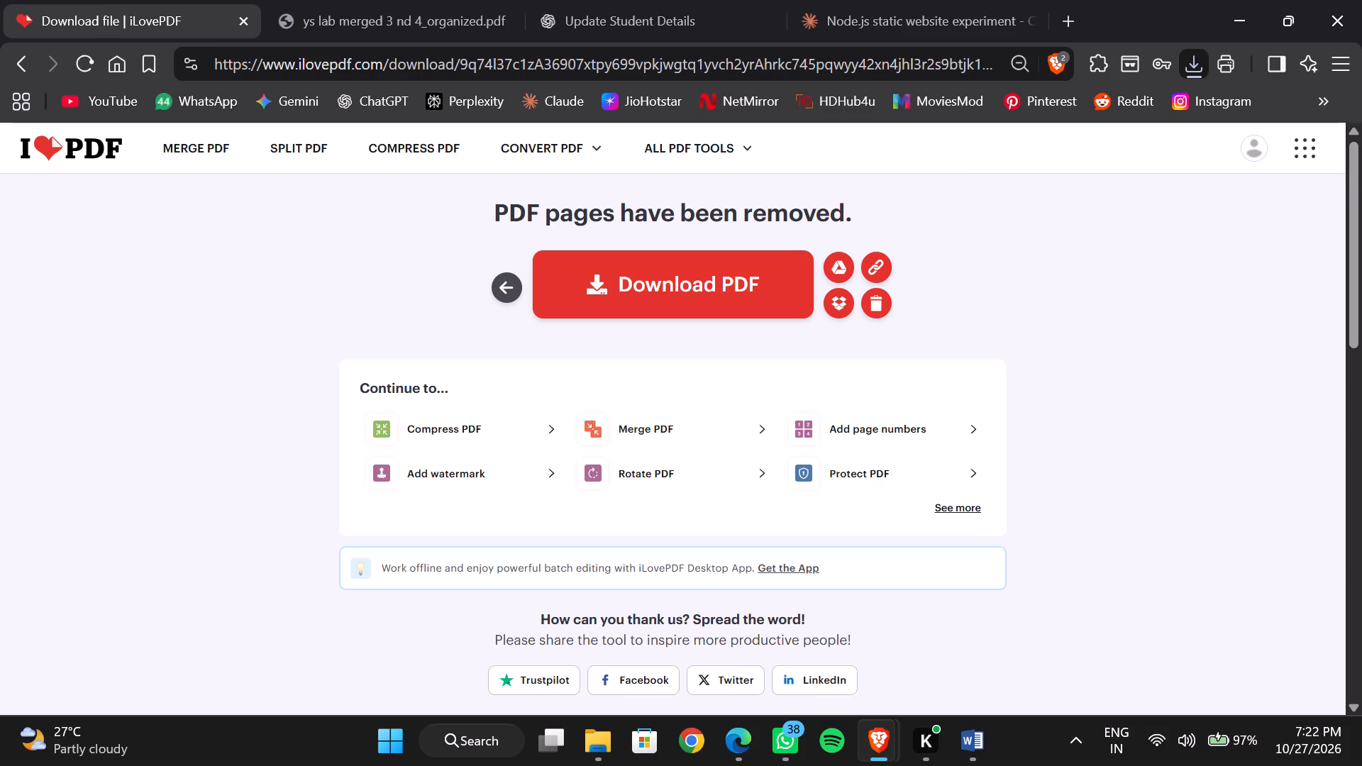
Open ys lab merged 3 nd 4_organized_removed.pdf and review the Experiment-04-A jQuery Mobile write-up on pages 1 to 6.
left_click(1002, 118)
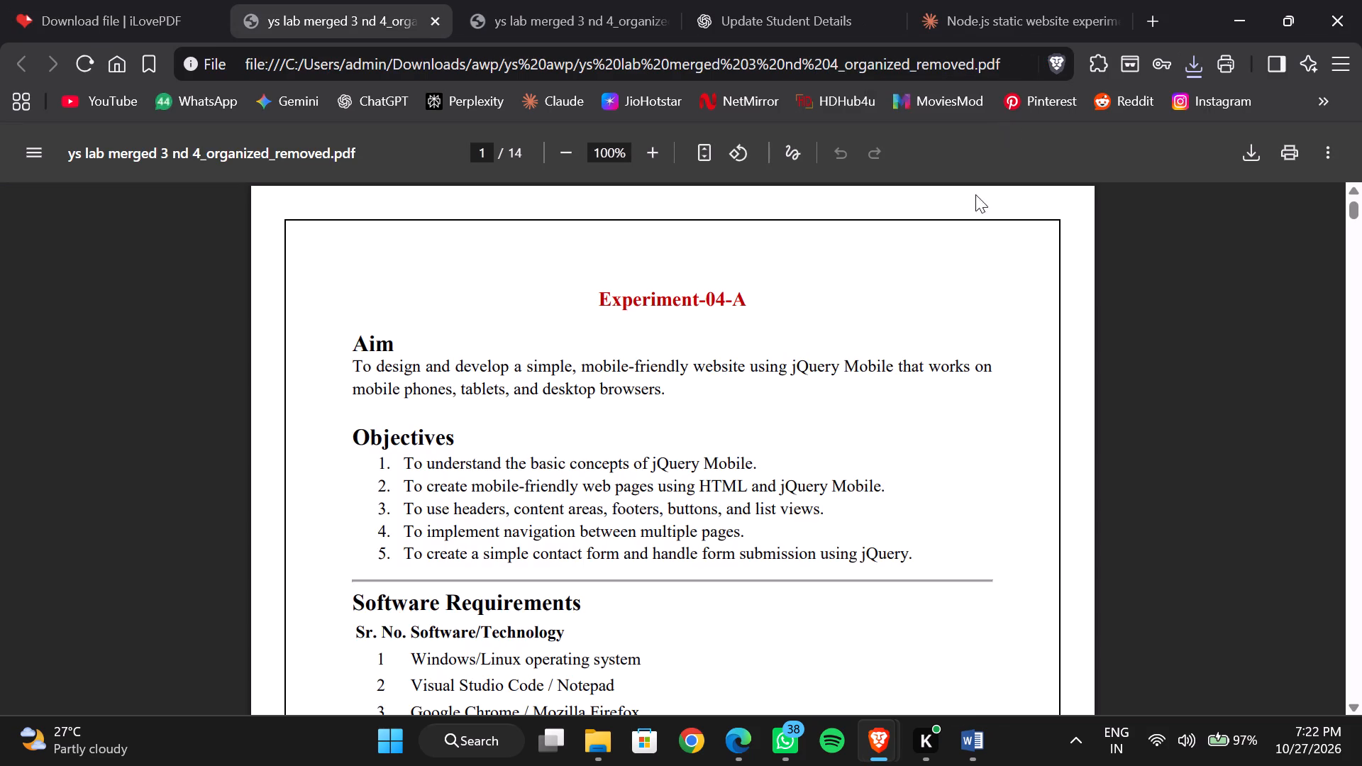
scroll(973, 205, "down", 8)
scroll(892, 371, "down", 5)
scroll(890, 374, "up", 20)
scroll(890, 370, "down", 8)
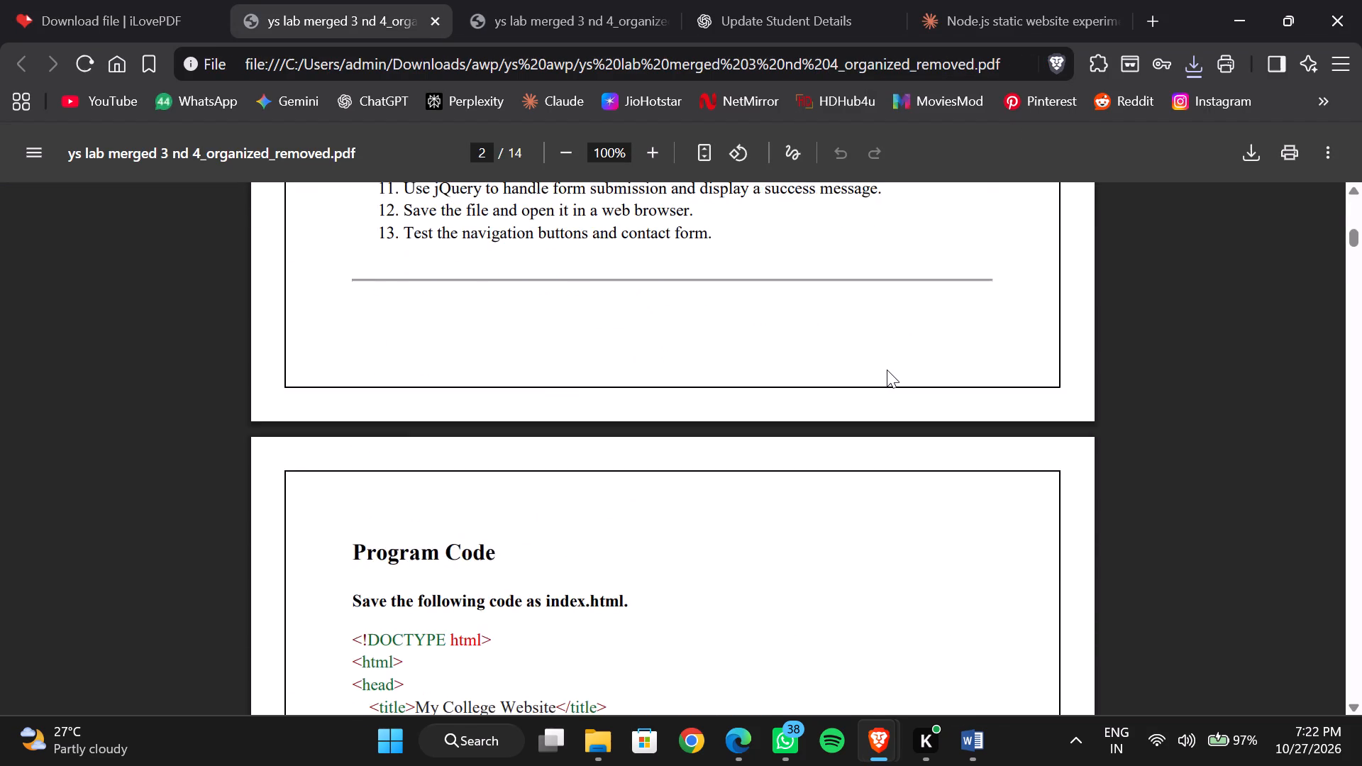
scroll(887, 370, "down", 8)
scroll(892, 370, "down", 19)
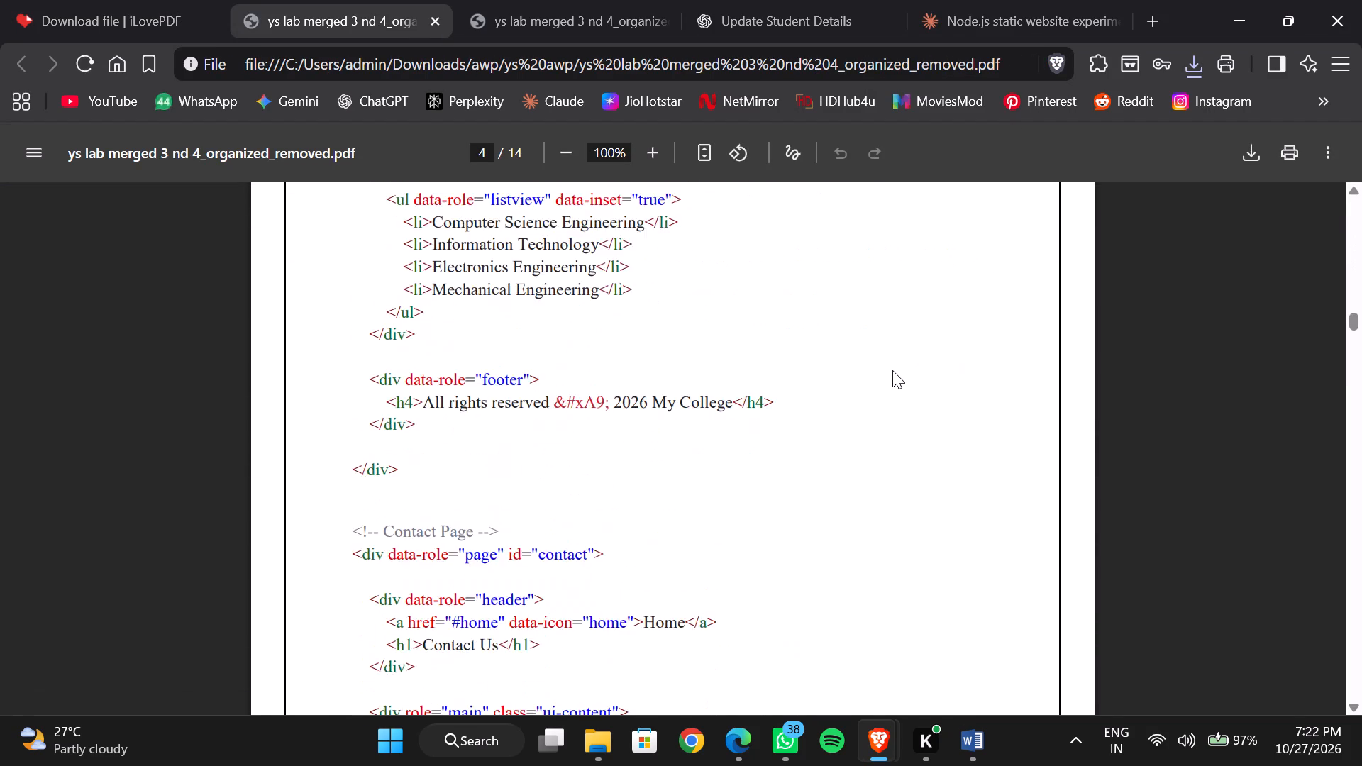
scroll(892, 370, "down", 19)
scroll(892, 370, "up", 4)
scroll(892, 370, "down", 10)
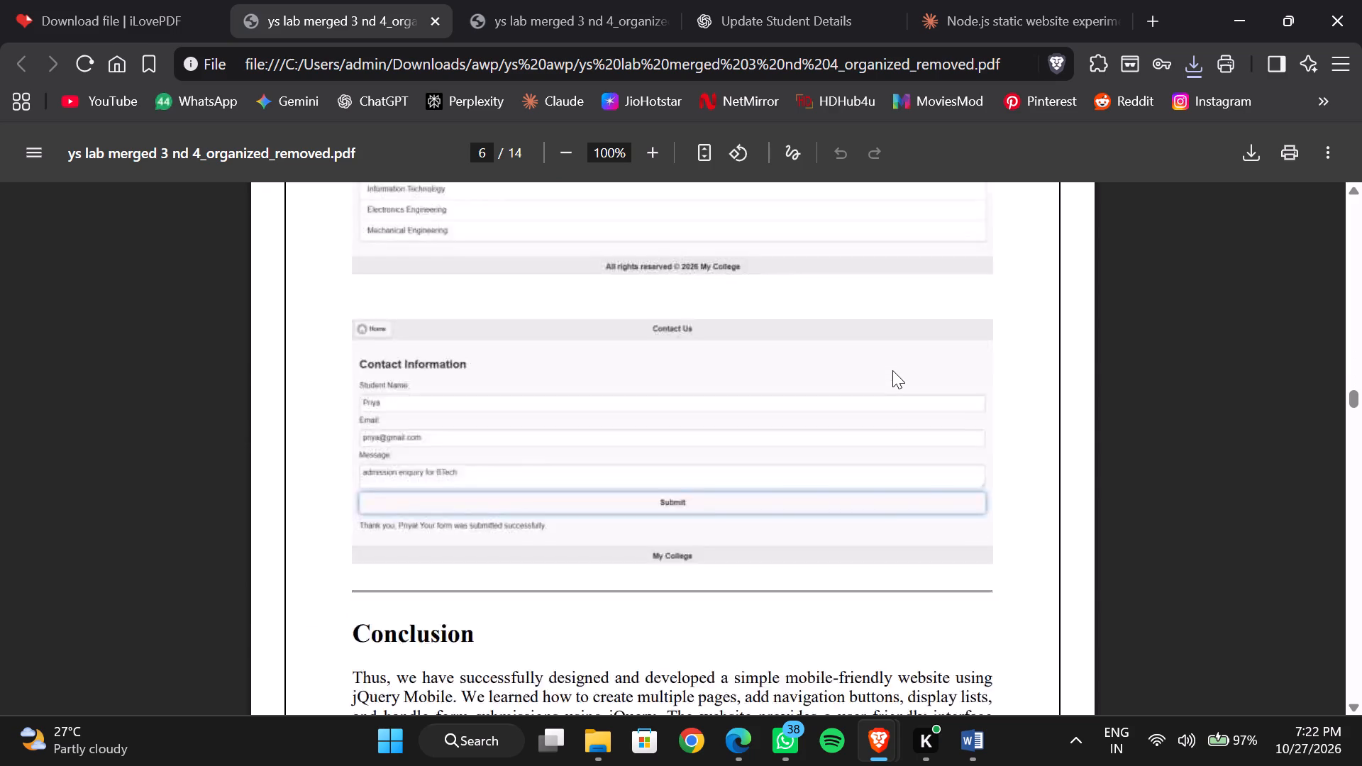
Check the AWS Elastic Beanstalk write-up from page 7 through page 10, including its output and conclusion.
scroll(892, 370, "down", 9)
scroll(892, 370, "up", 1)
scroll(892, 370, "down", 4)
scroll(892, 370, "up", 3)
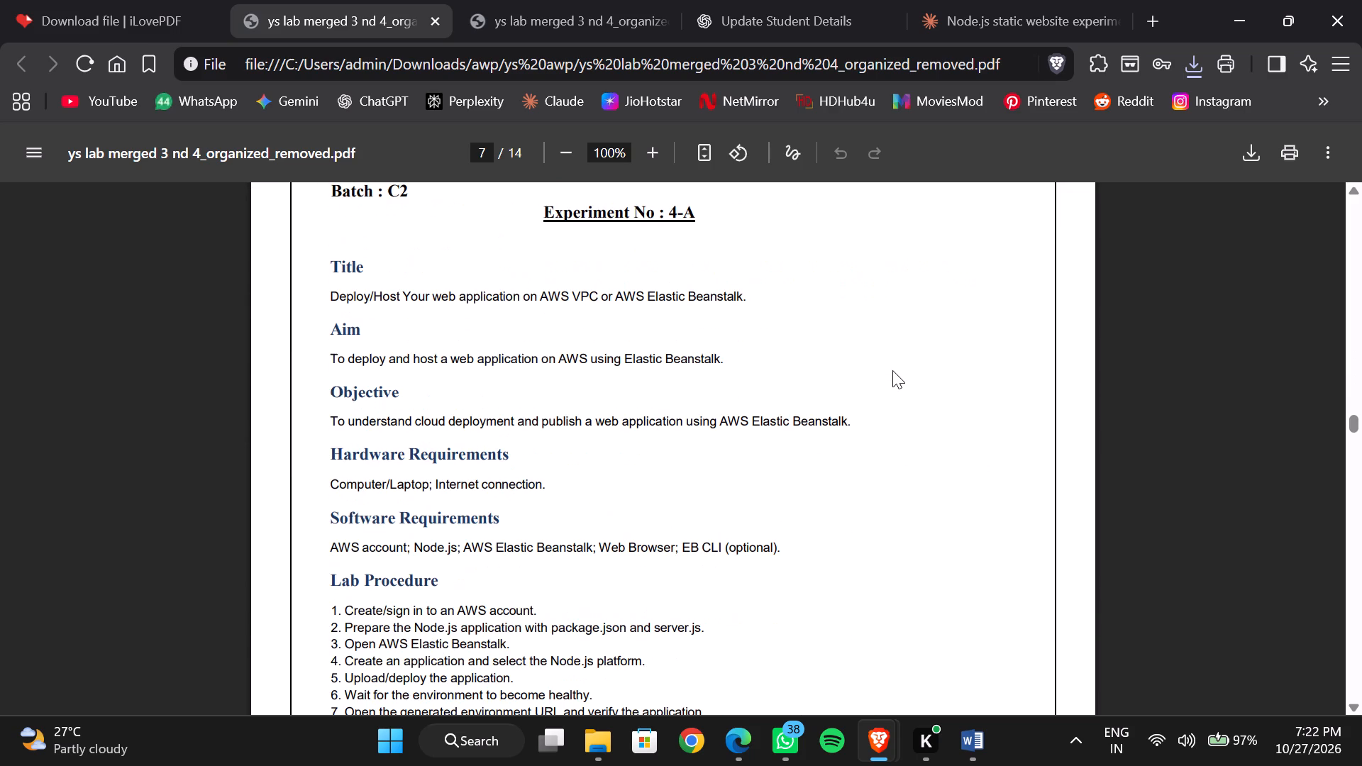
scroll(892, 370, "down", 20)
scroll(892, 370, "down", 5)
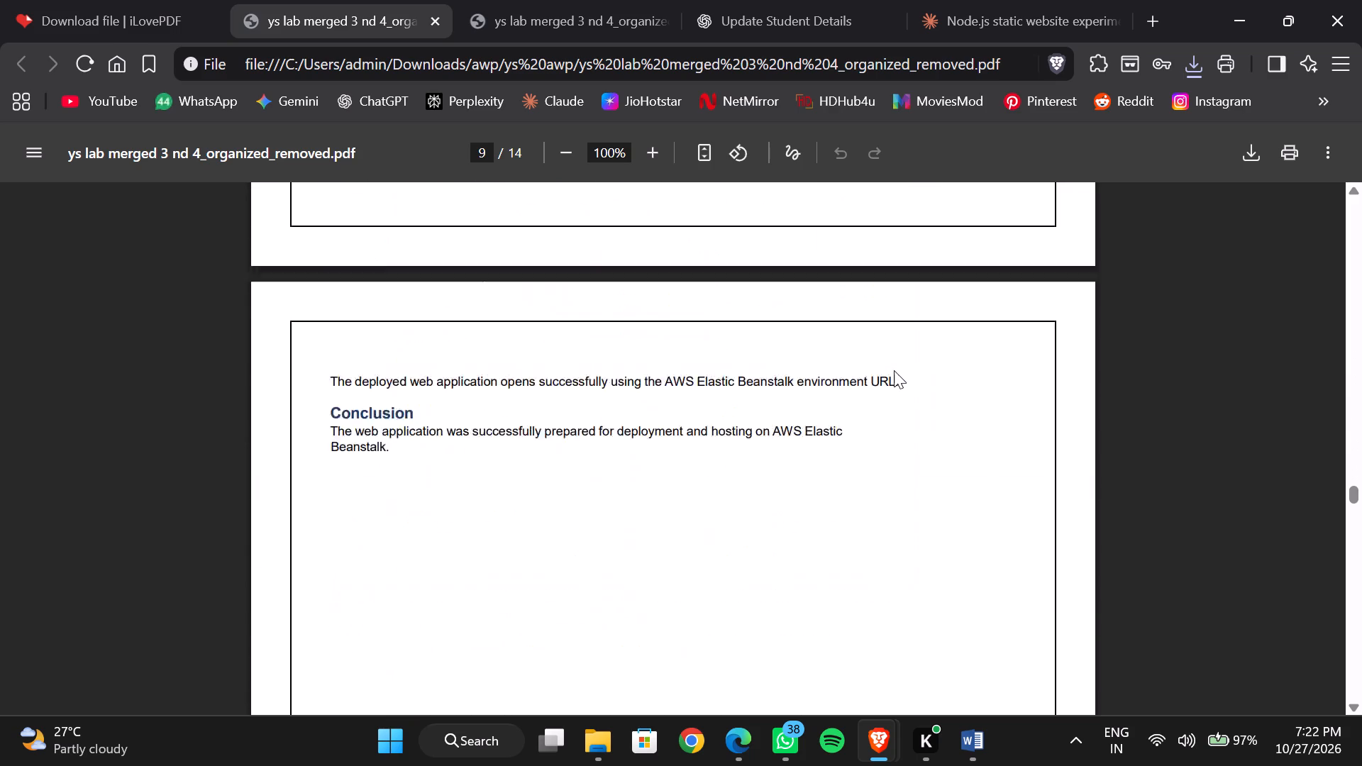
scroll(894, 370, "down", 7)
scroll(894, 370, "up", 15)
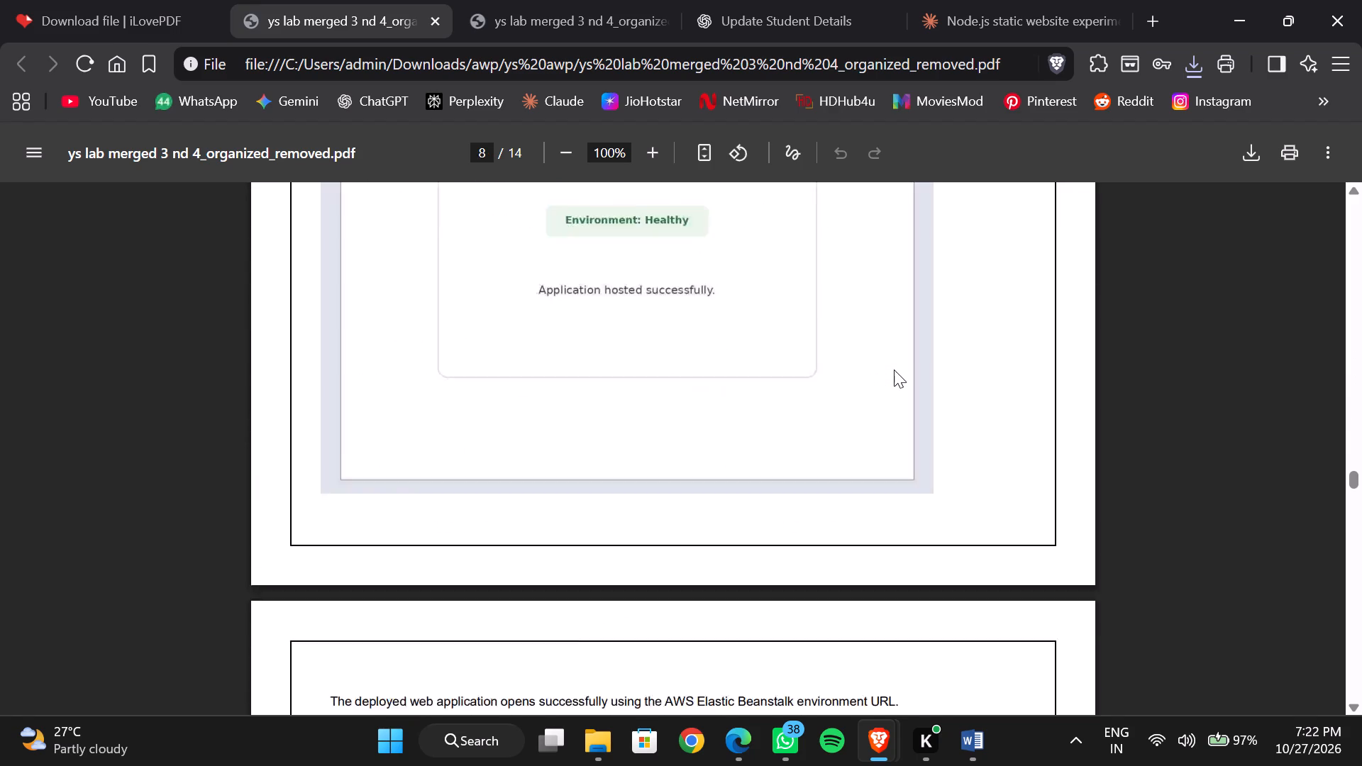
scroll(894, 370, "down", 20)
scroll(894, 370, "down", 4)
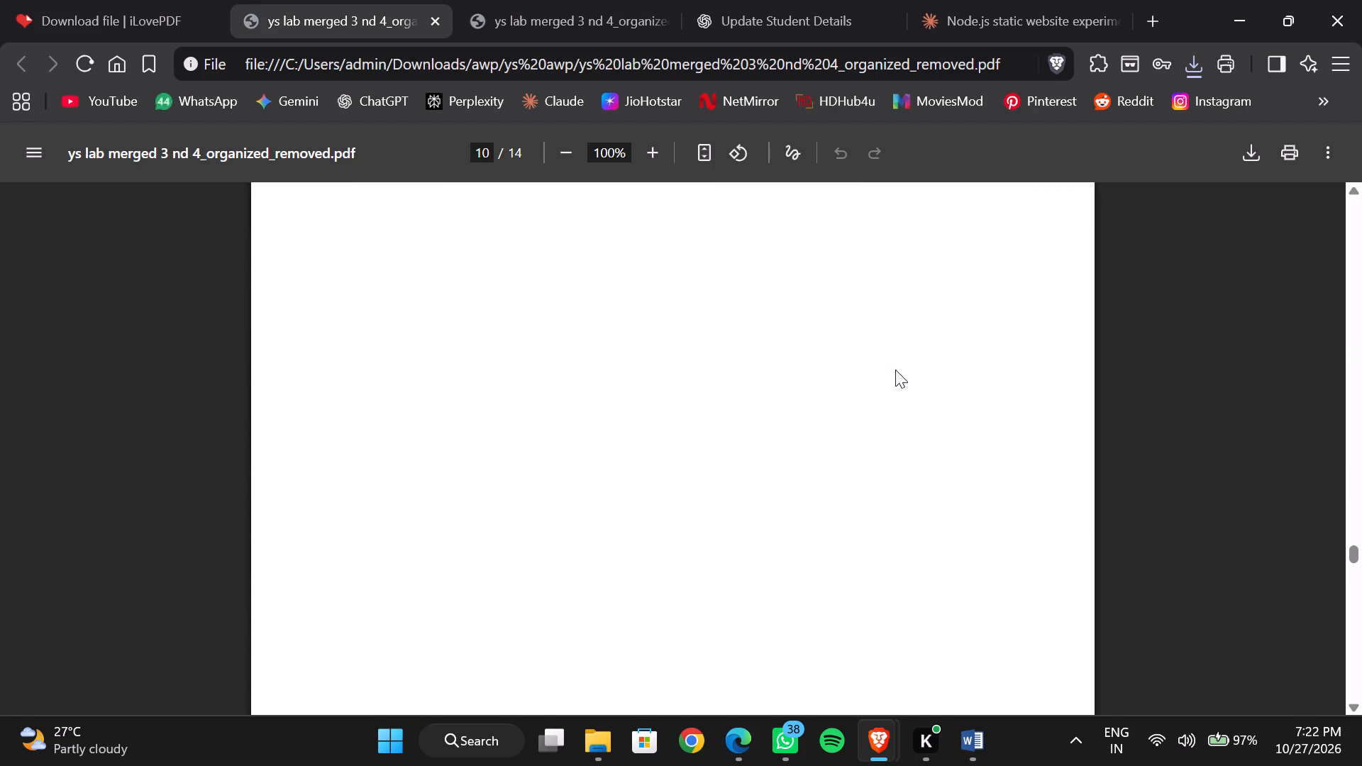
scroll(895, 370, "down", 6)
scroll(895, 370, "up", 4)
scroll(895, 370, "down", 3)
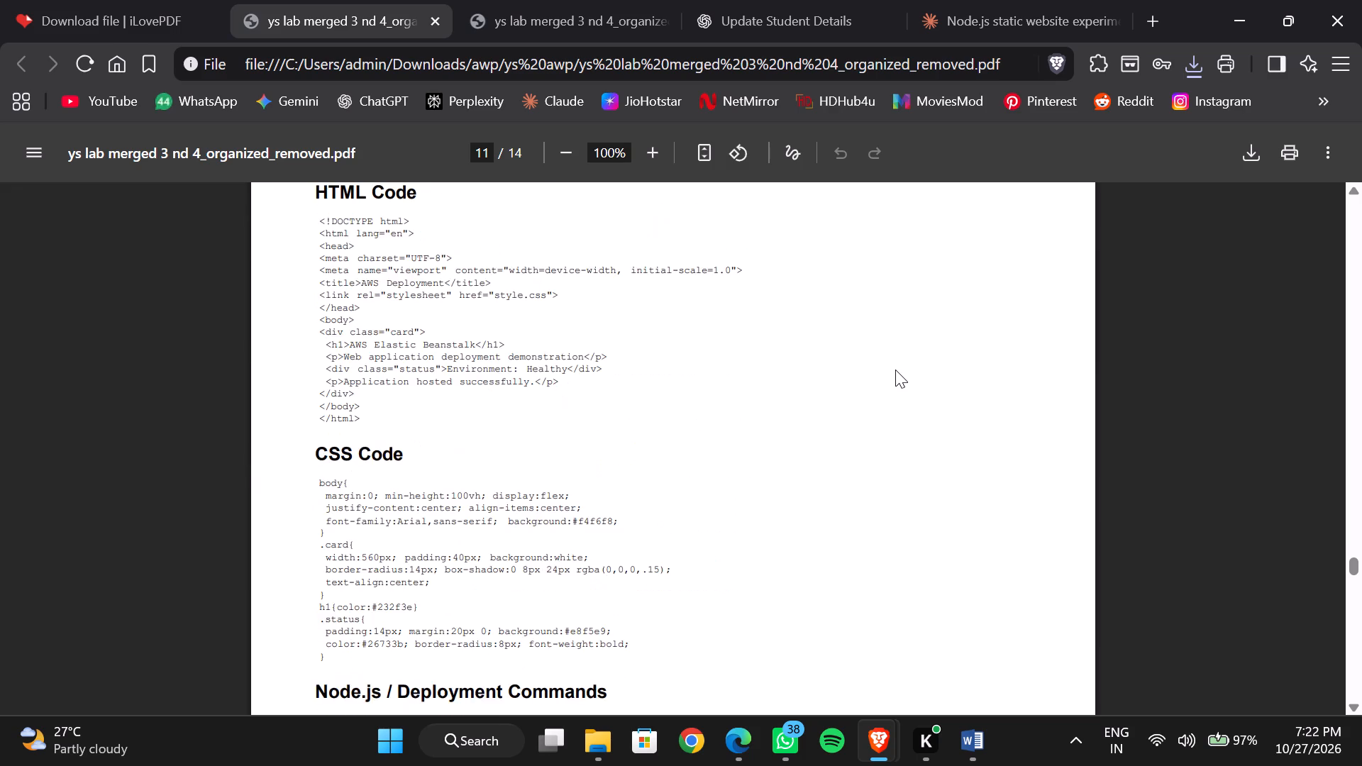